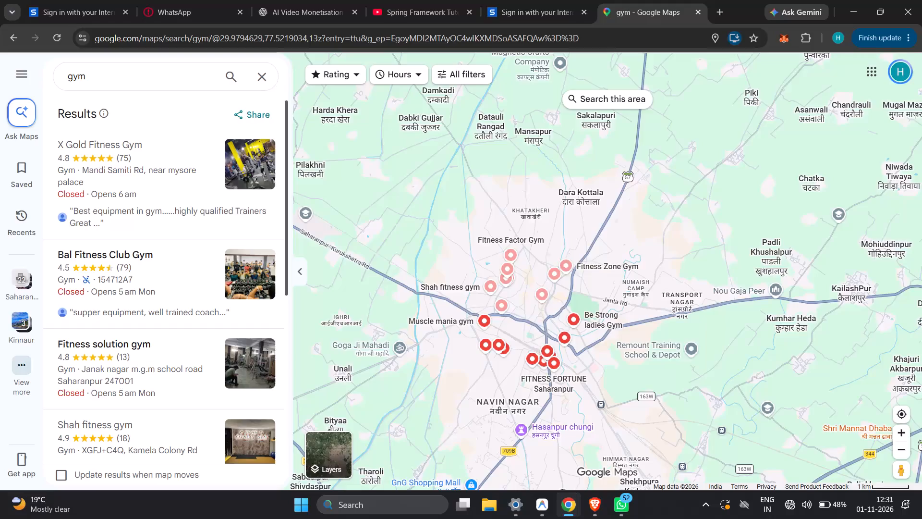
# Place the spreadsheet's Lean Lead Tracker sheet side by side with the Google Maps gym results.
pyautogui.press('super+Left')
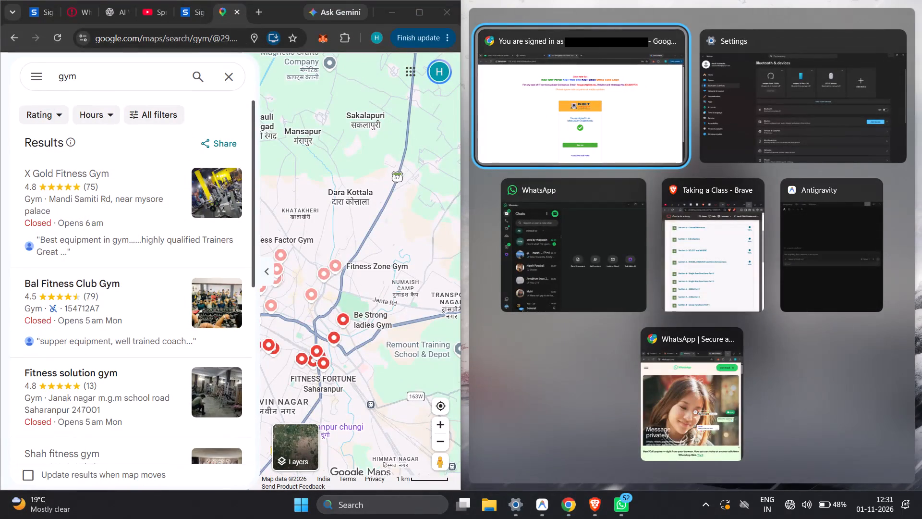
pyautogui.click(626, 144)
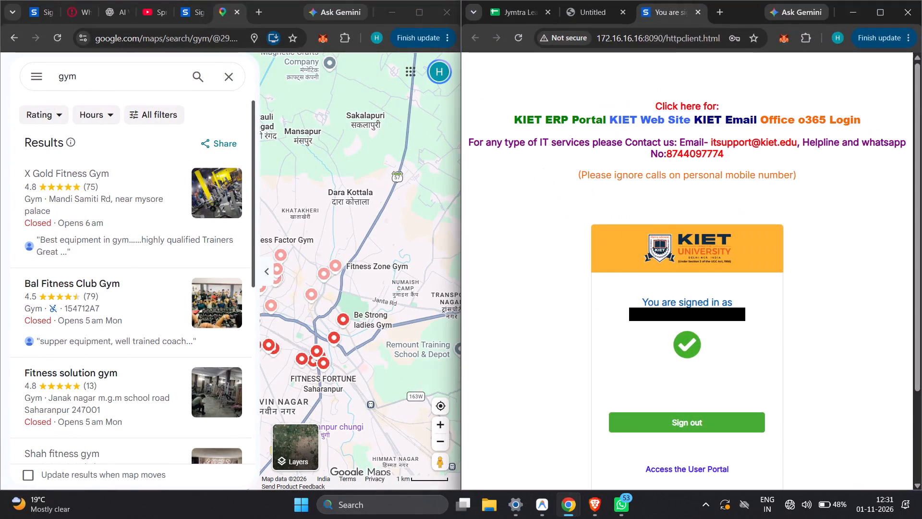
pyautogui.click(522, 7)
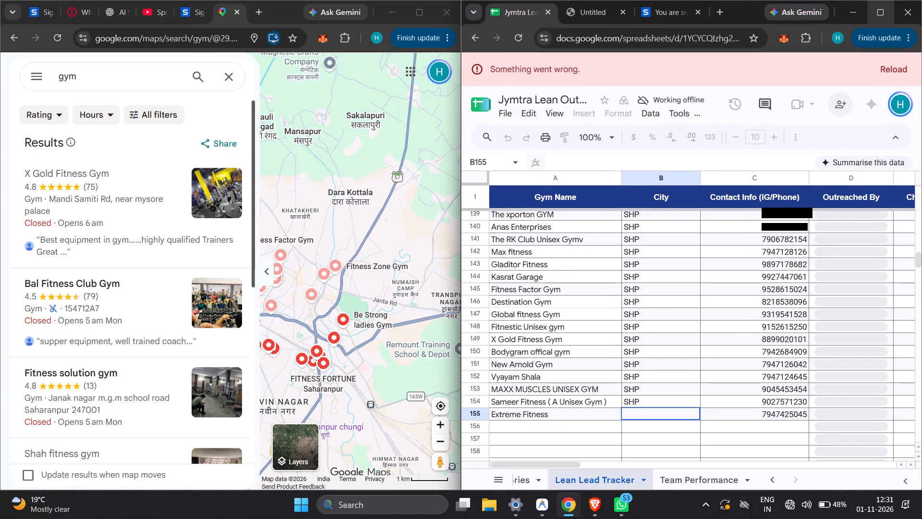
pyautogui.click(809, 89)
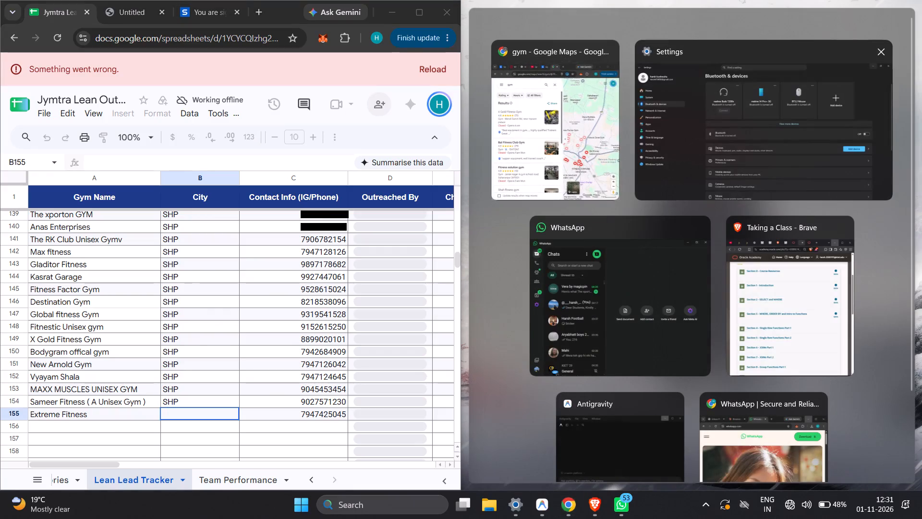
pyautogui.click(591, 130)
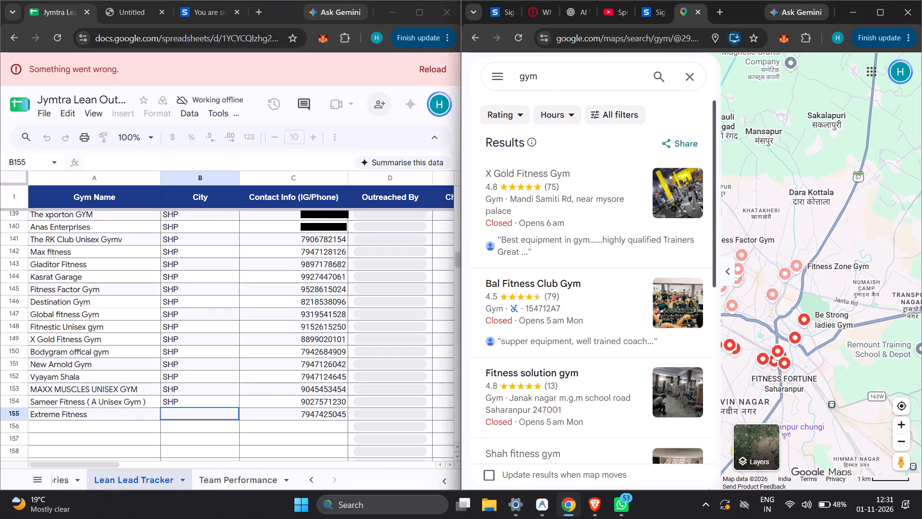
# Open Muscle mania gym on the map and look through its details and web results for contact information.
pyautogui.moveTo(756, 313); pyautogui.dragTo(768, 304)
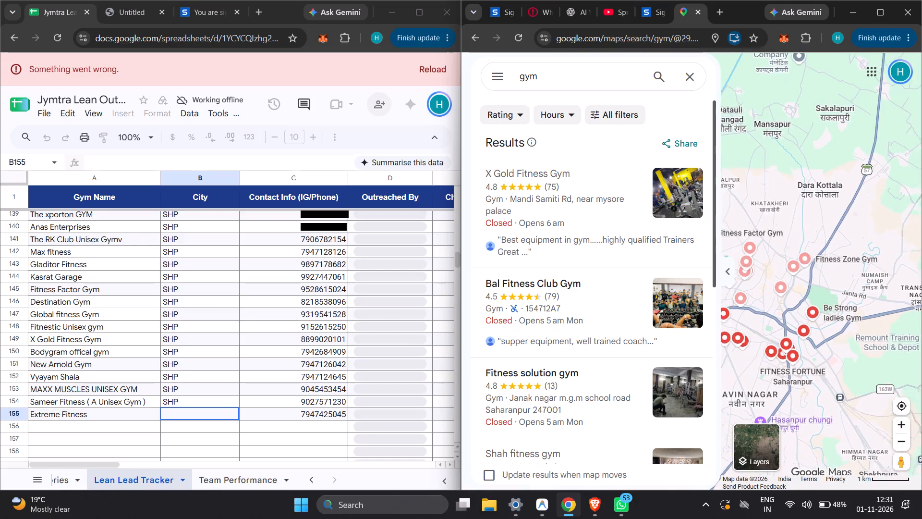
pyautogui.moveTo(768, 304); pyautogui.dragTo(831, 269)
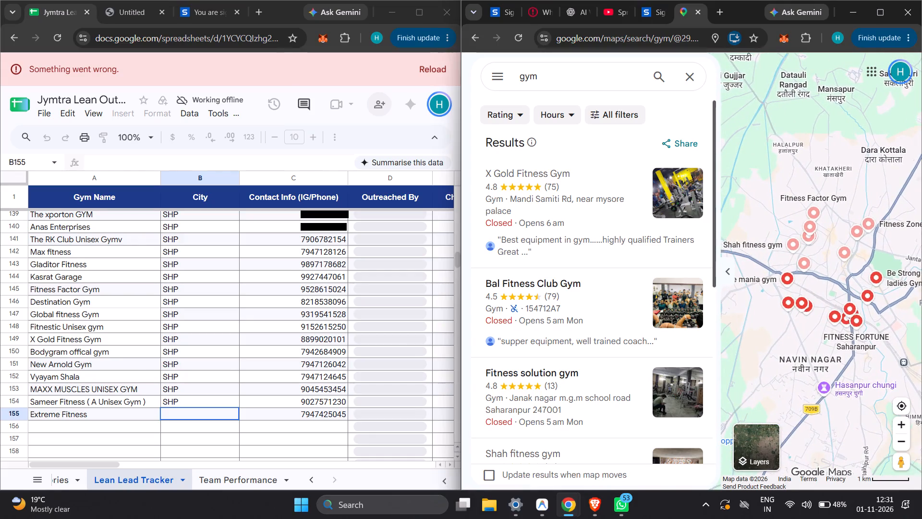
pyautogui.click(783, 277)
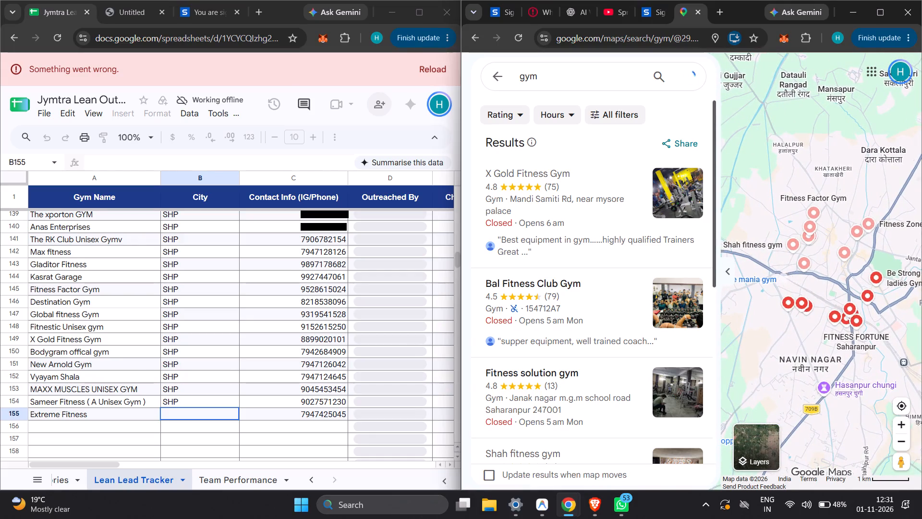
pyautogui.scroll(-1, 616, 297)
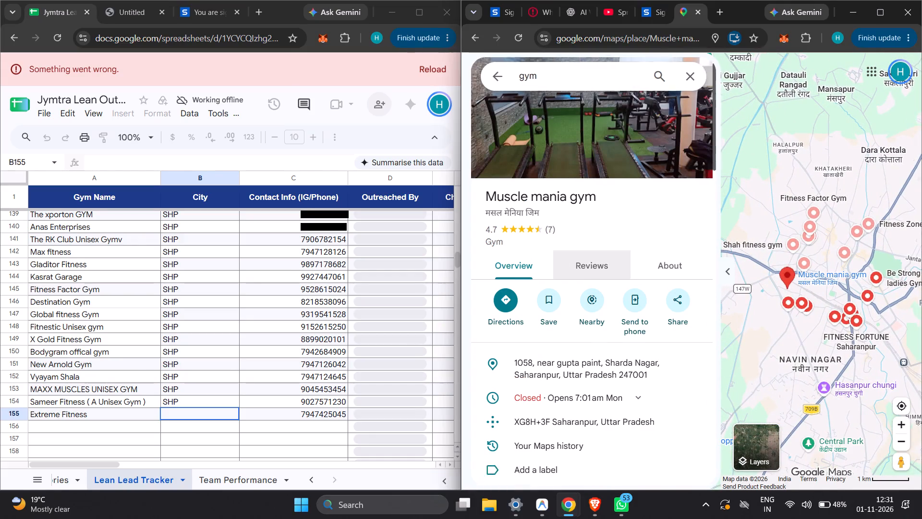
pyautogui.scroll(-5, 616, 297)
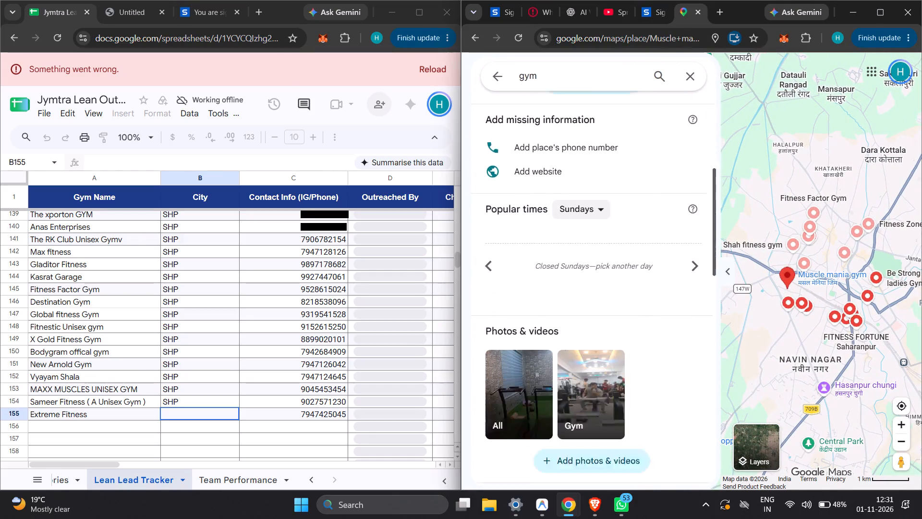
pyautogui.scroll(-6, 616, 297)
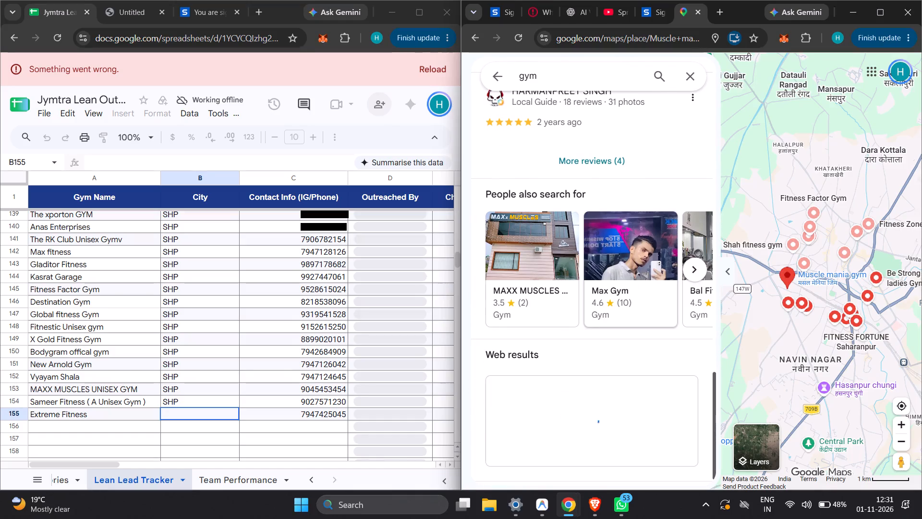
pyautogui.scroll(-5, 616, 297)
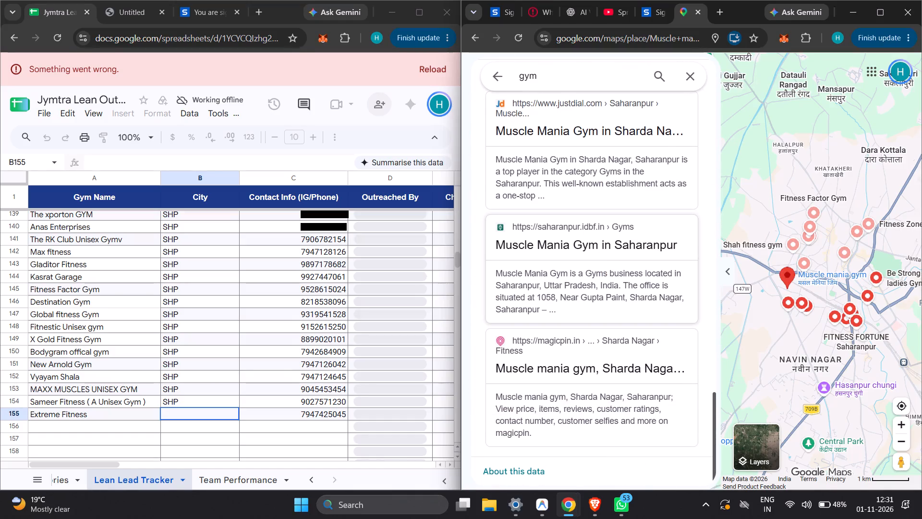
# Open Muscle Mania Gym's Justdial listing from the web results and check it for contact details.
pyautogui.click(595, 139)
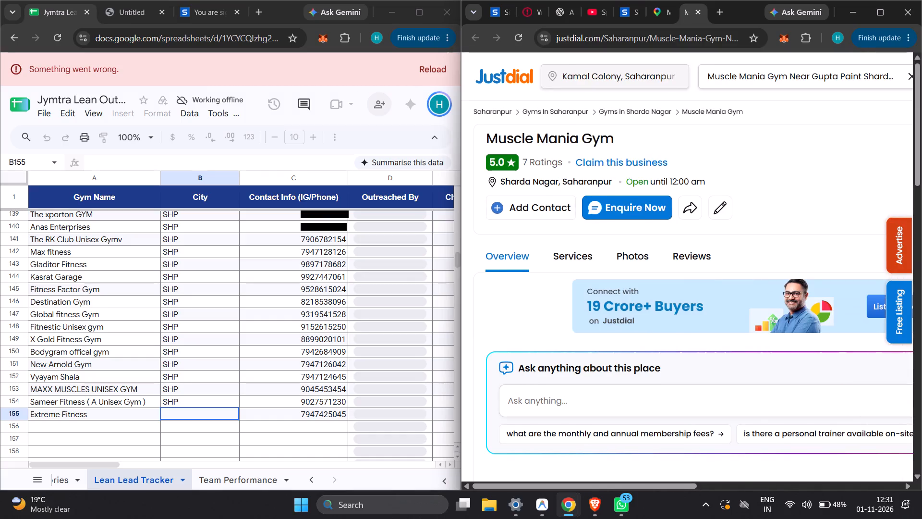
pyautogui.scroll(-1, 584, 254)
pyautogui.click(620, 184)
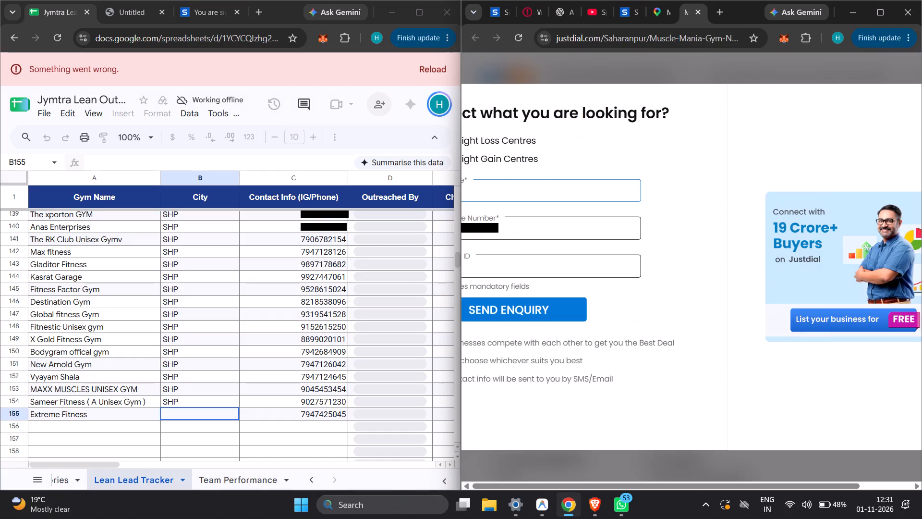
pyautogui.hscroll(2, 620, 184)
pyautogui.scroll(-2, 600, 261)
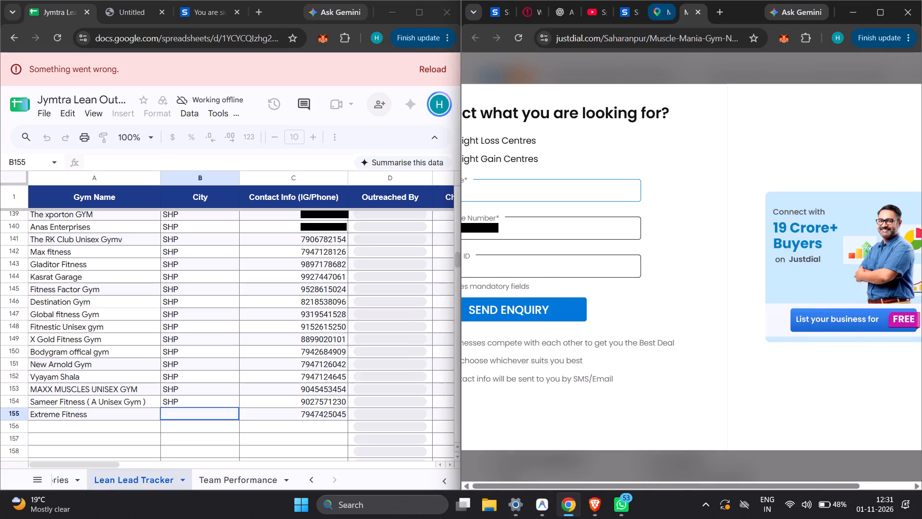
# Return to the gym's Google Maps page and open its saharanpur.idbf.in directory listing.
pyautogui.click(671, 13)
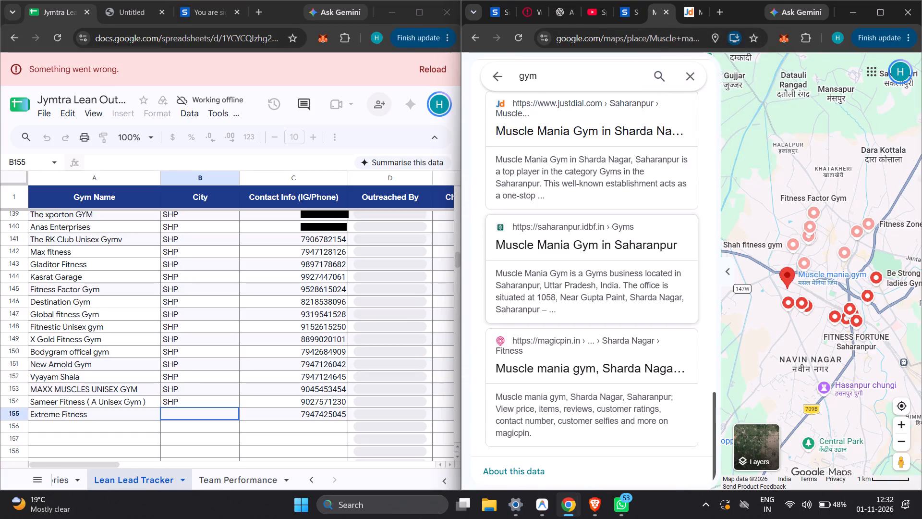
pyautogui.click(599, 260)
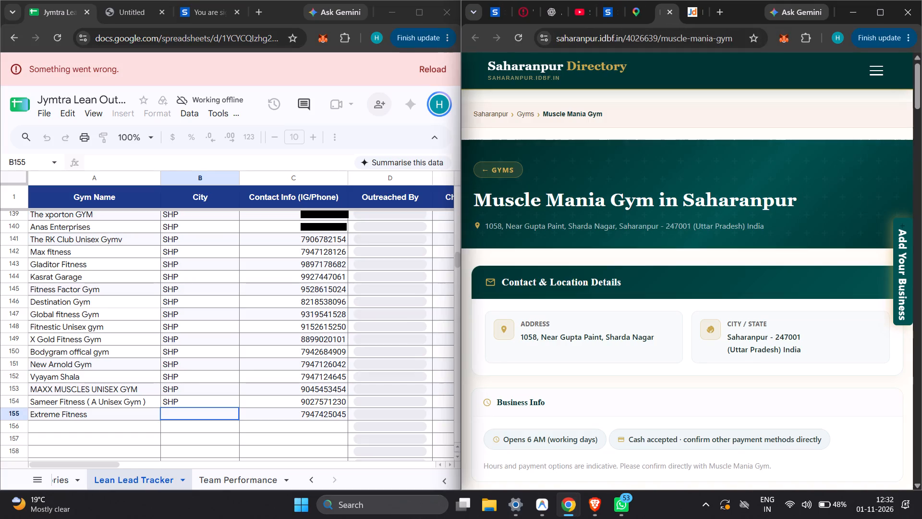
# Widen the directory window to about two thirds of the screen, narrowing the spreadsheet beside it.
pyautogui.moveTo(458, 276); pyautogui.dragTo(392, 275)
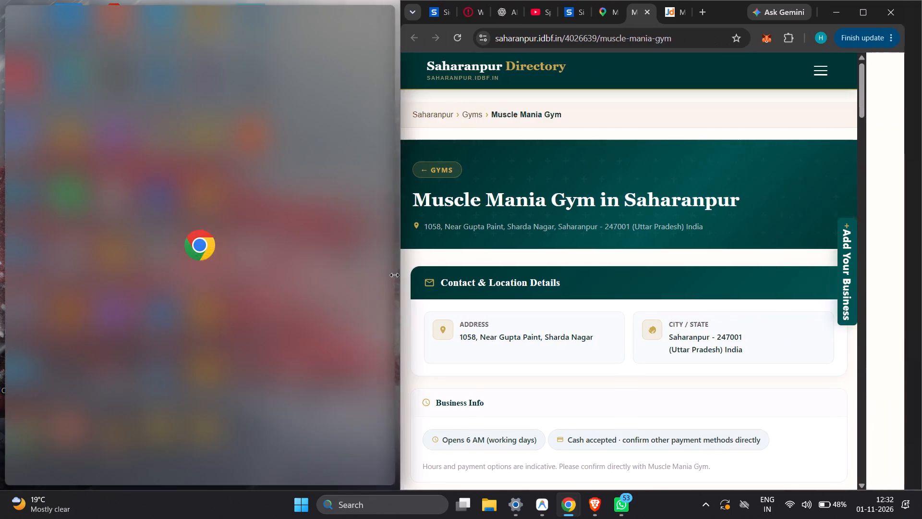
pyautogui.moveTo(392, 275); pyautogui.dragTo(318, 285)
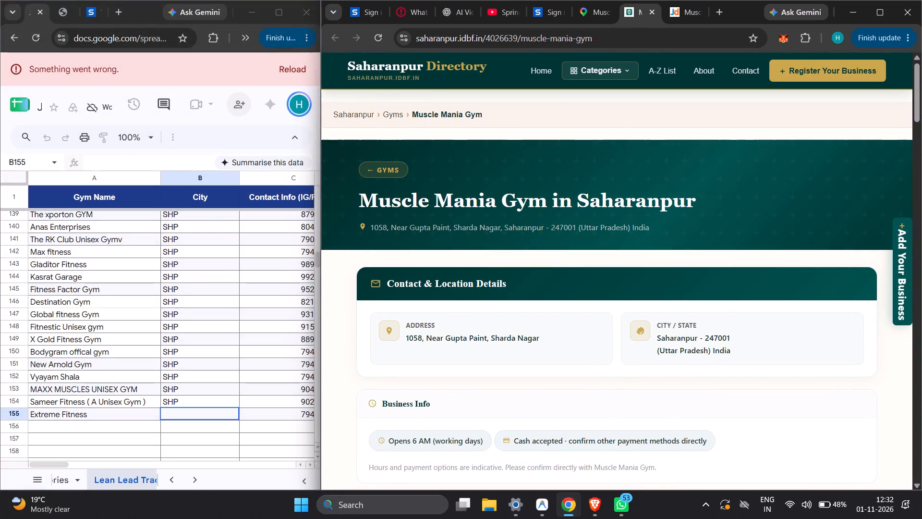
# Look through the directory page for Muscle Mania Gym's contact details and the list of other Saharanpur gyms.
pyautogui.scroll(-5, 427, 377)
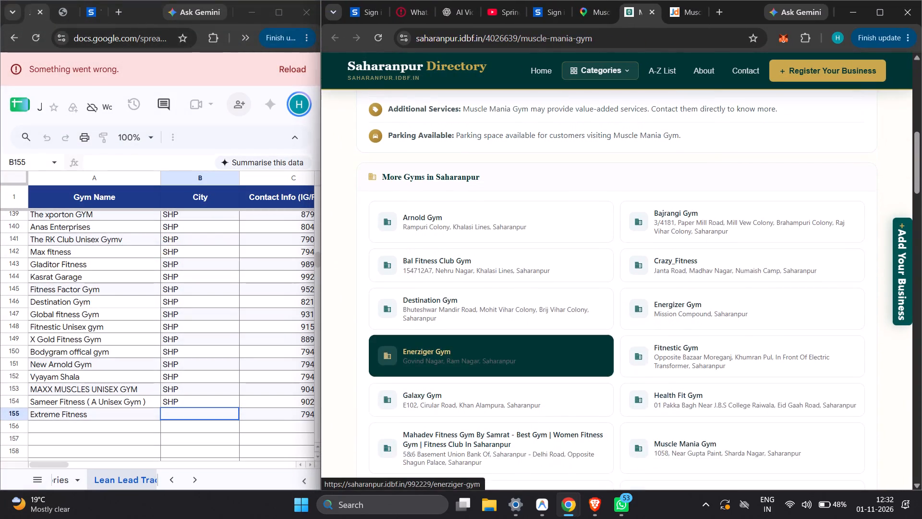
pyautogui.scroll(-5, 427, 377)
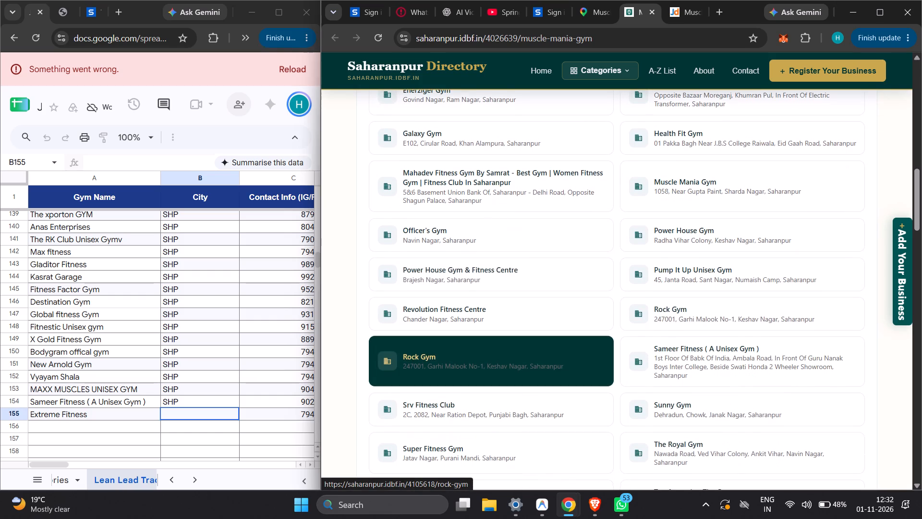
pyautogui.scroll(-5, 427, 377)
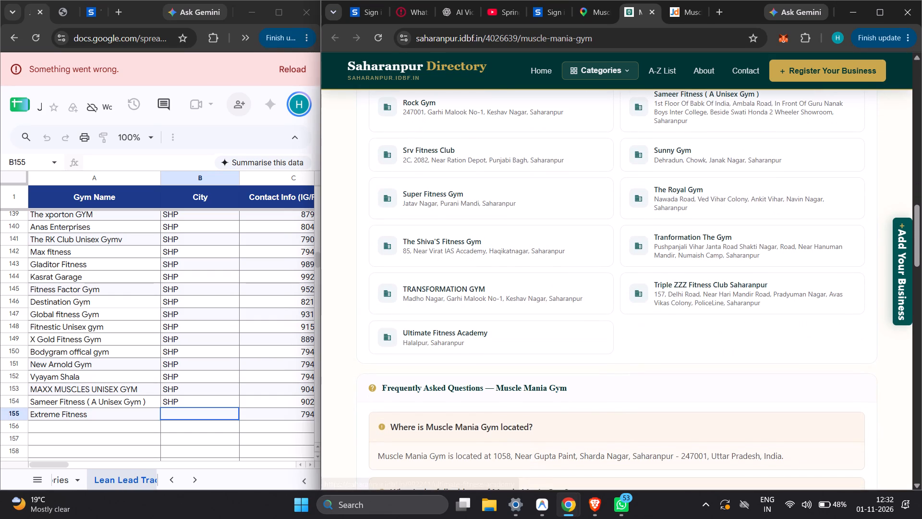
pyautogui.scroll(-3, 427, 377)
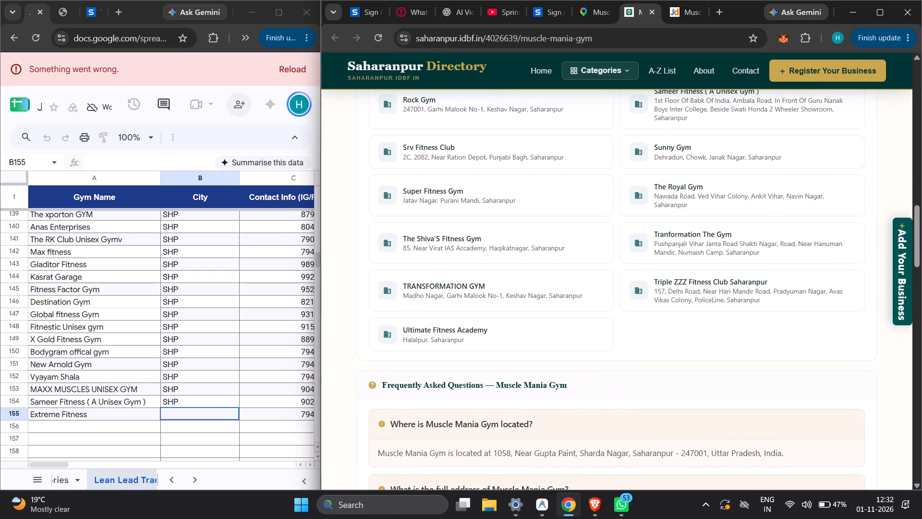
pyautogui.scroll(-3, 427, 377)
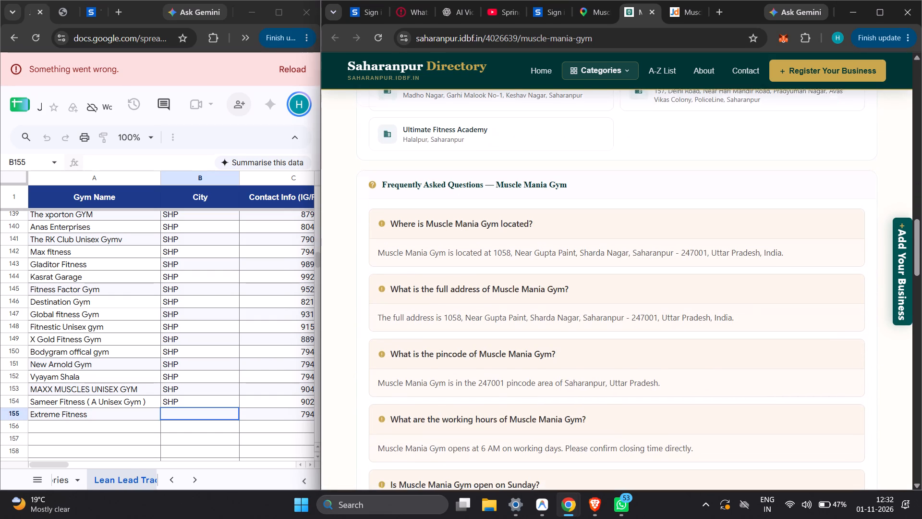
pyautogui.scroll(-5, 427, 377)
pyautogui.scroll(1, 427, 377)
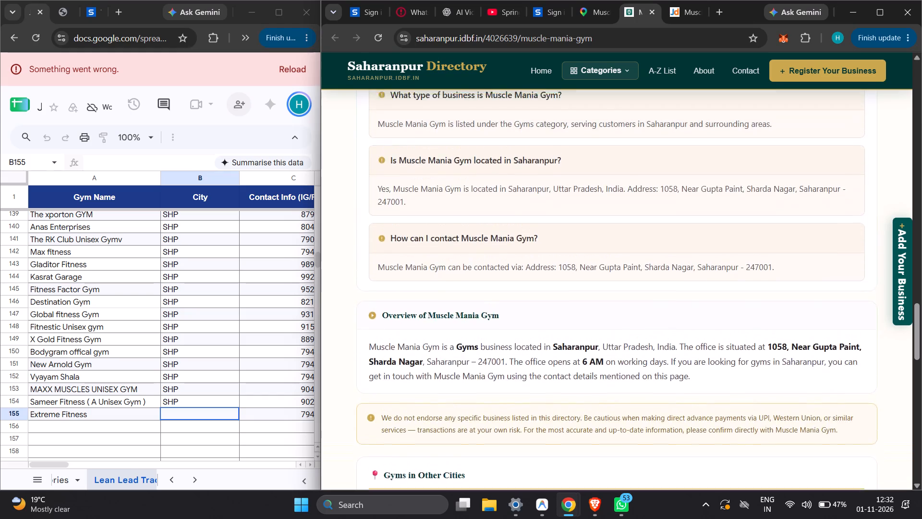
pyautogui.scroll(4, 427, 377)
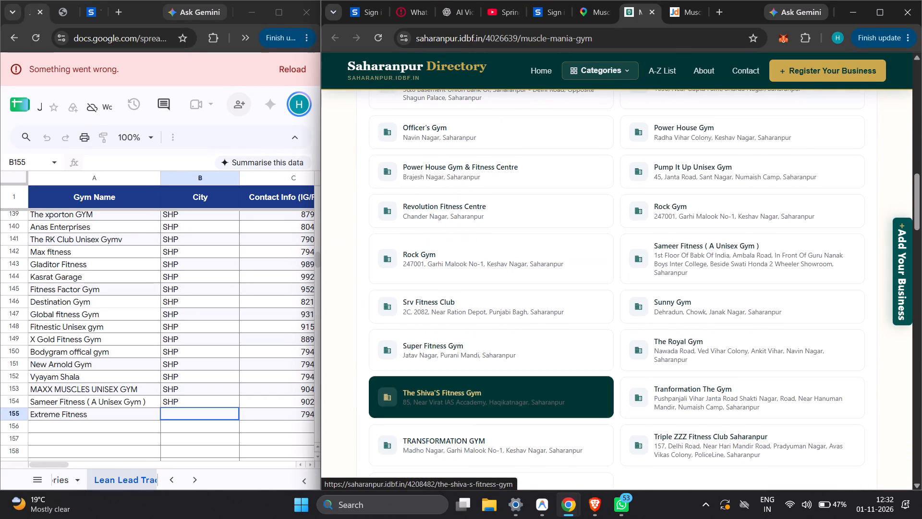
# Open the Rock Gym listing directly below Revolution Fitness Centre and view its contact details.
pyautogui.click(456, 259)
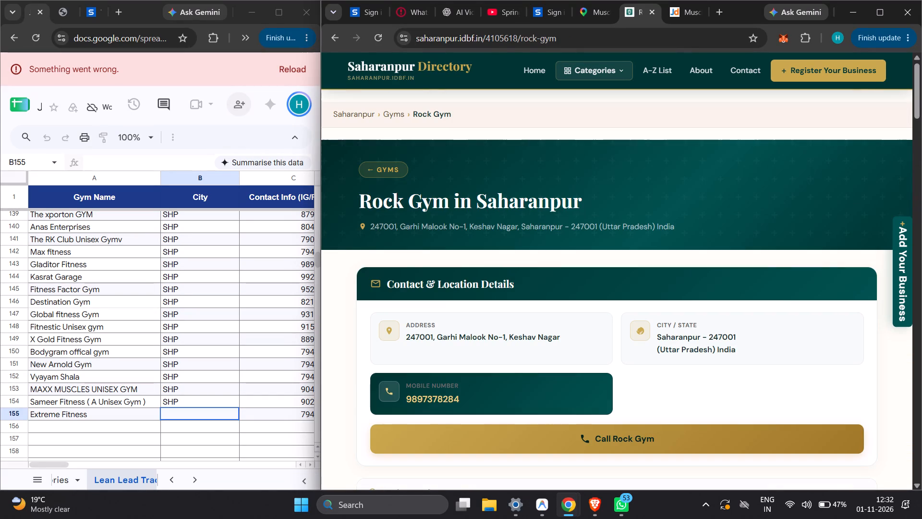
pyautogui.scroll(-1, 456, 259)
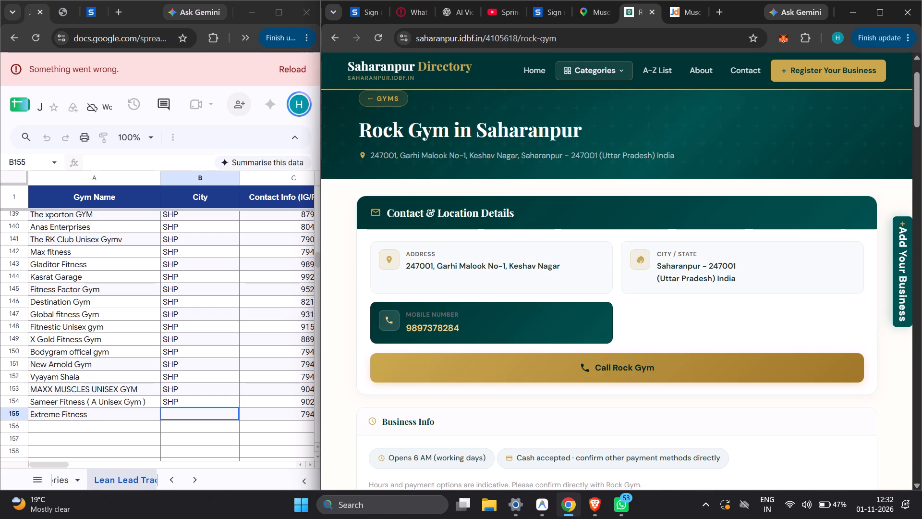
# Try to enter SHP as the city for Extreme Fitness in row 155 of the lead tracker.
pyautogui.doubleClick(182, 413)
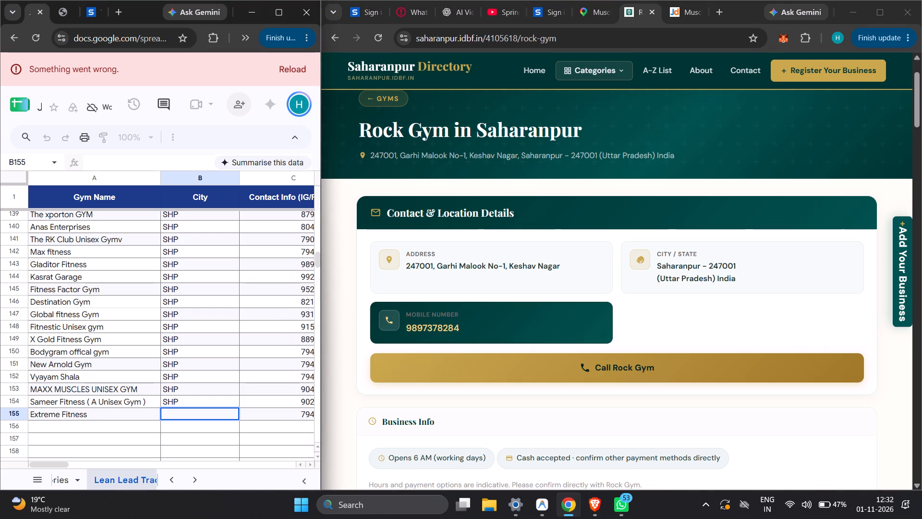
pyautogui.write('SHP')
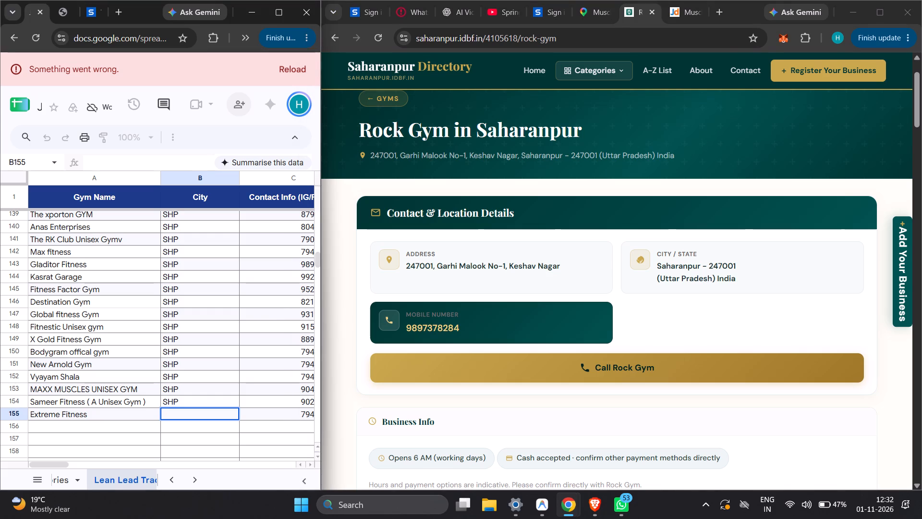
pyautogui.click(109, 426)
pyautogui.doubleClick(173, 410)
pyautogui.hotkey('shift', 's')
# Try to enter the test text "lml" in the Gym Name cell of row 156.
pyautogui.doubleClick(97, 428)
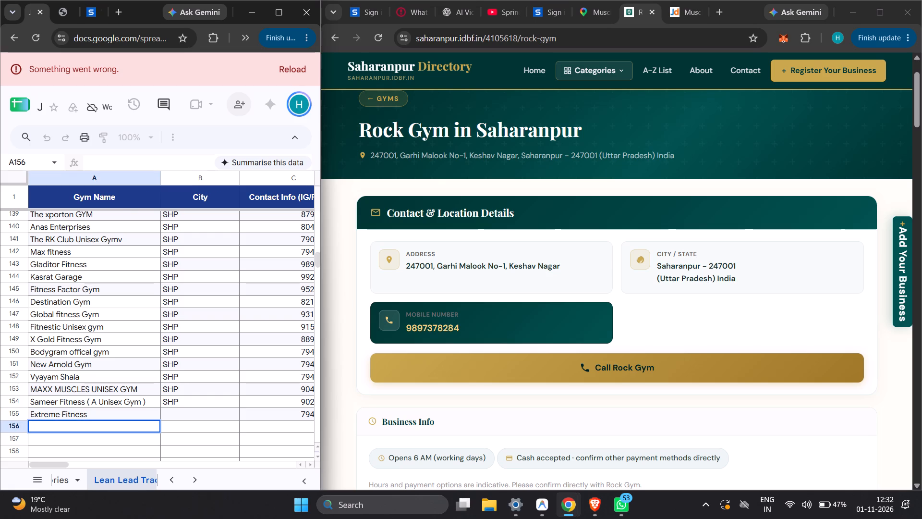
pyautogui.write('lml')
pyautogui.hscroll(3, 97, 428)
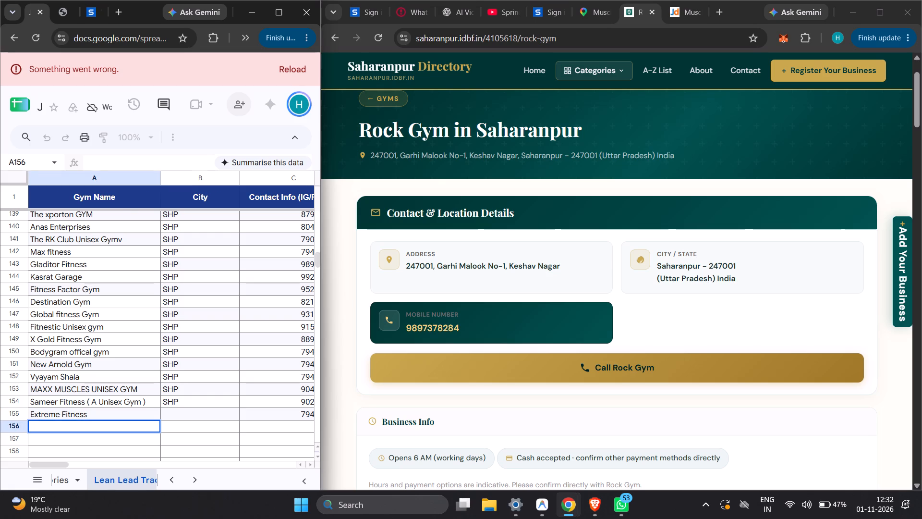
# Reload the lead tracker spreadsheet, accepting that unsaved changes may be lost.
pyautogui.doubleClick(188, 422)
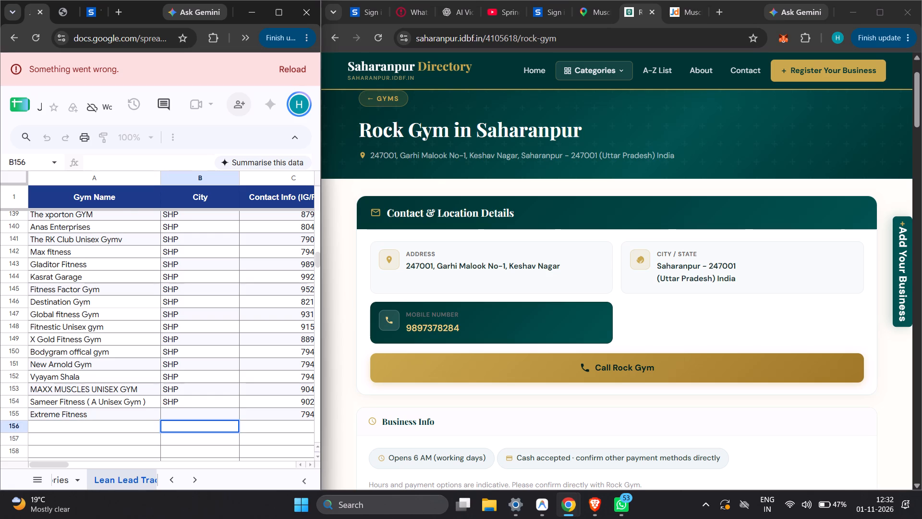
pyautogui.click(296, 71)
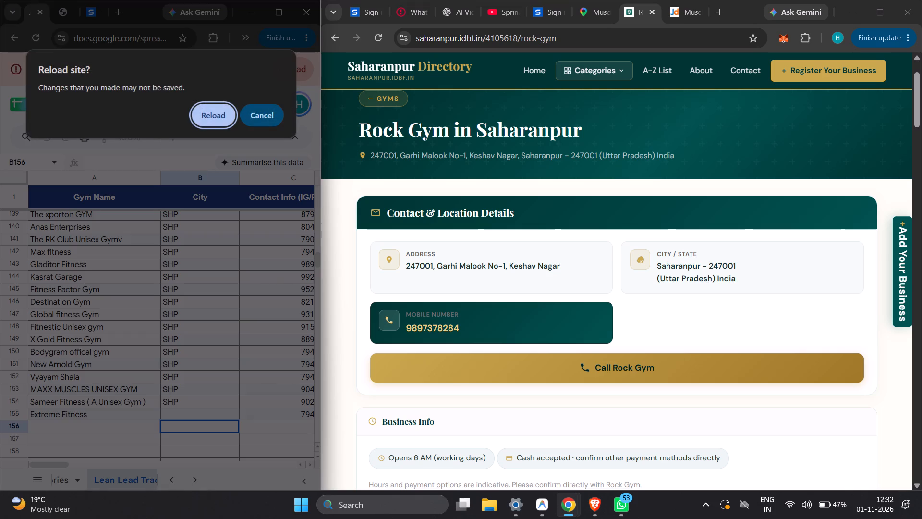
pyautogui.click(216, 111)
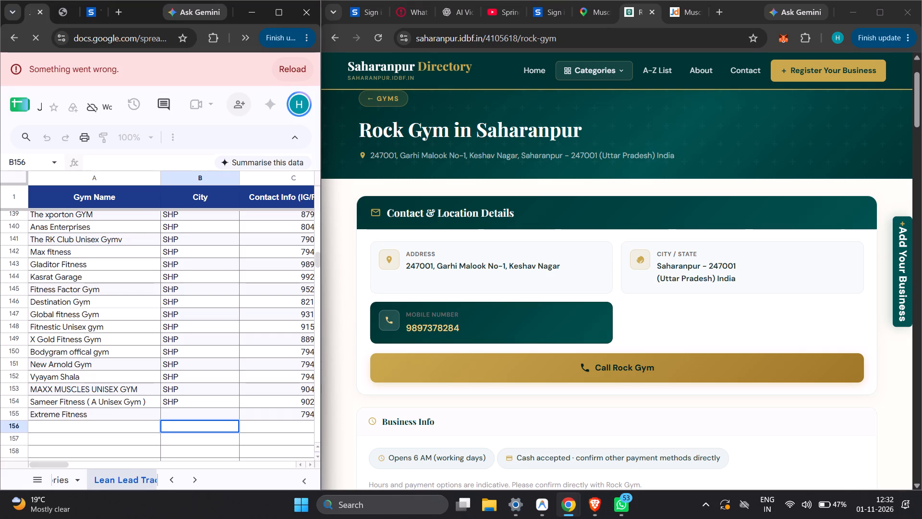
pyautogui.click(289, 68)
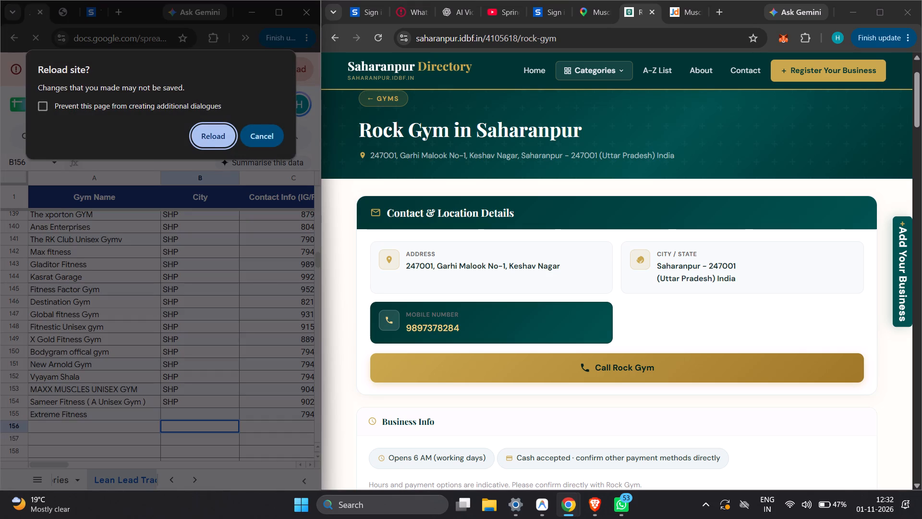
pyautogui.click(205, 132)
pyautogui.click(69, 8)
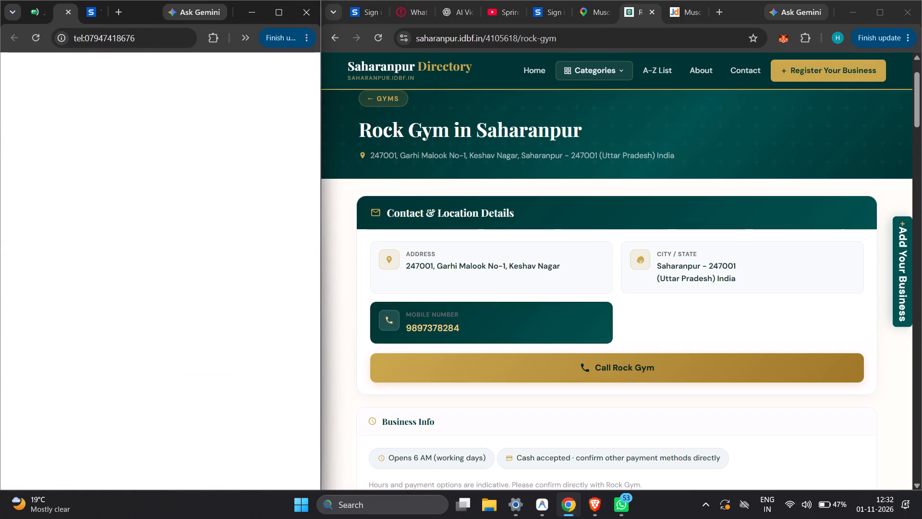
pyautogui.click(27, 9)
# Look over the Team Performance and City Territories sheets and return to the Lean Lead Tracker sheet.
pyautogui.scroll(-1, 154, 329)
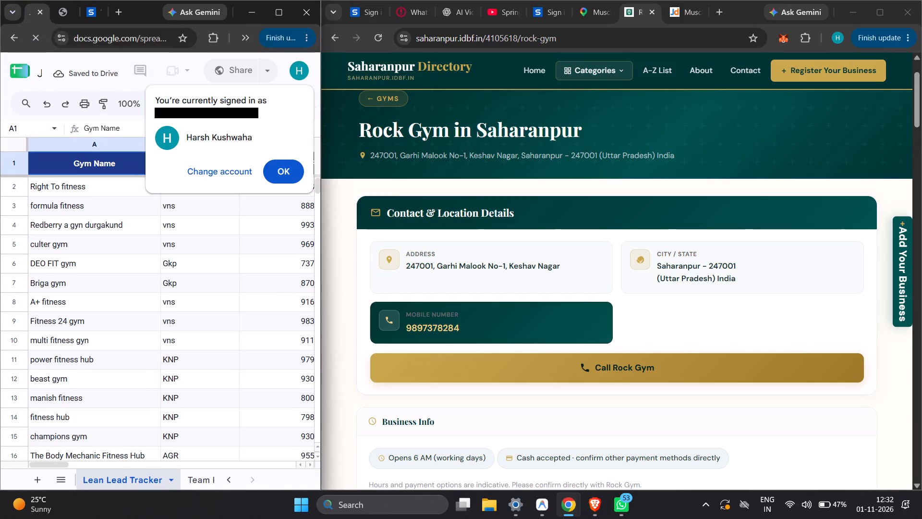
pyautogui.scroll(-1, 154, 329)
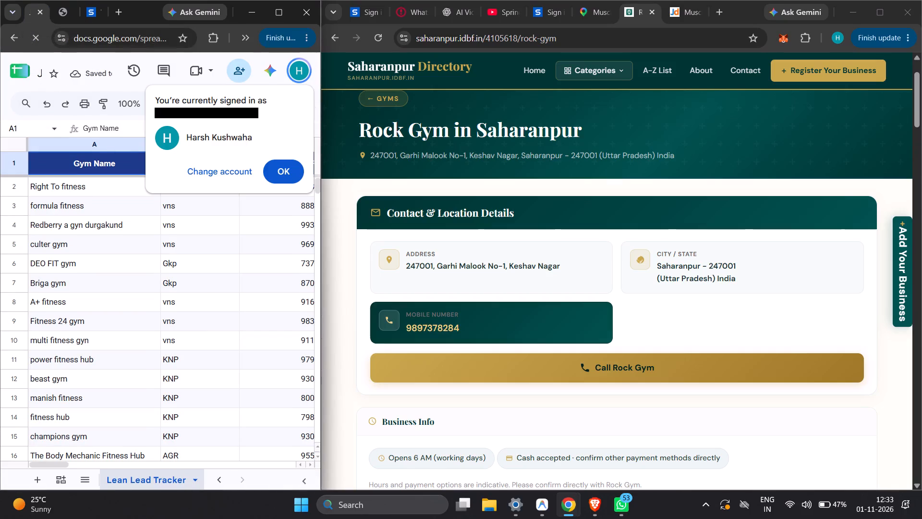
pyautogui.hscroll(-2, 196, 480)
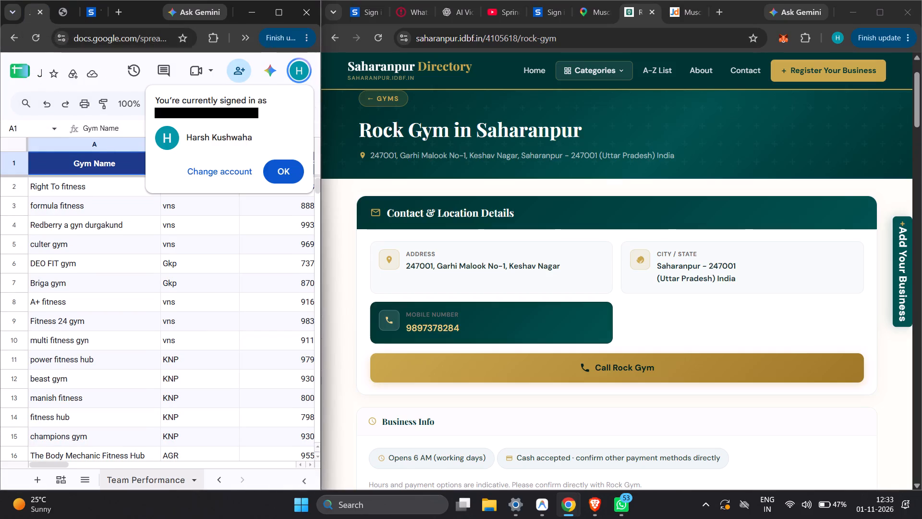
pyautogui.hscroll(-1, 170, 480)
pyautogui.click(170, 480)
pyautogui.hscroll(-2, 170, 480)
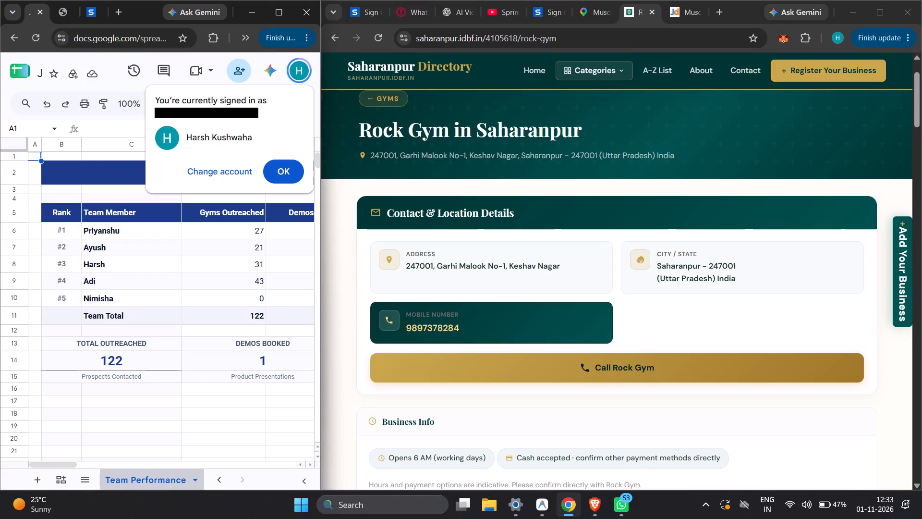
pyautogui.hscroll(1, 170, 480)
pyautogui.click(121, 480)
pyautogui.hscroll(1, 121, 480)
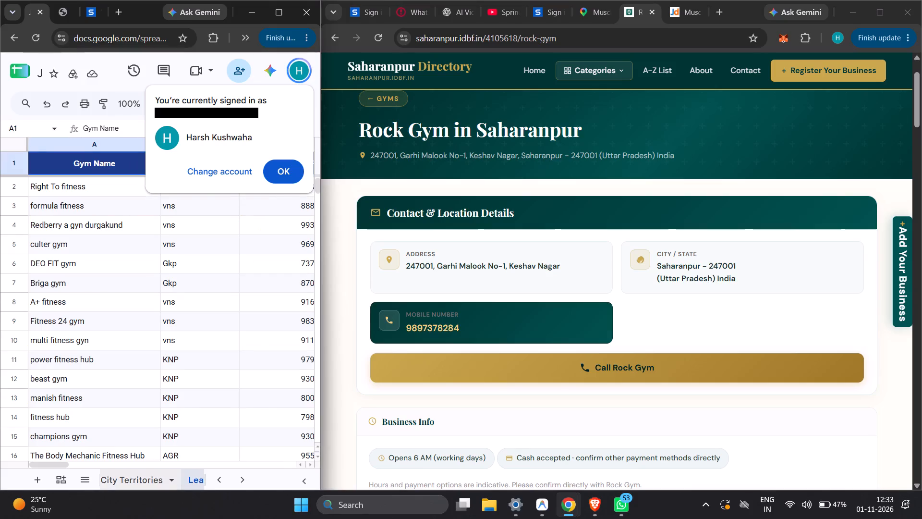
pyautogui.click(121, 480)
pyautogui.hscroll(1, 133, 476)
pyautogui.hscroll(-1, 133, 476)
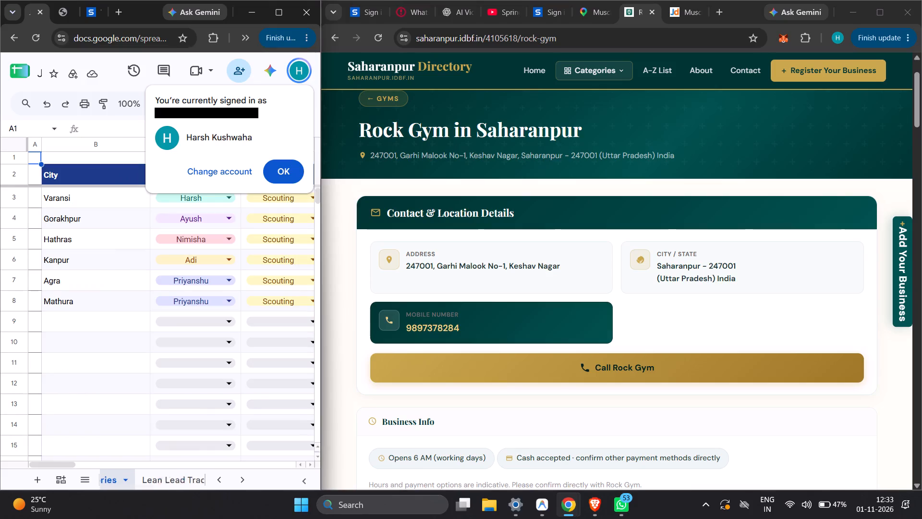
pyautogui.hscroll(-3, 133, 476)
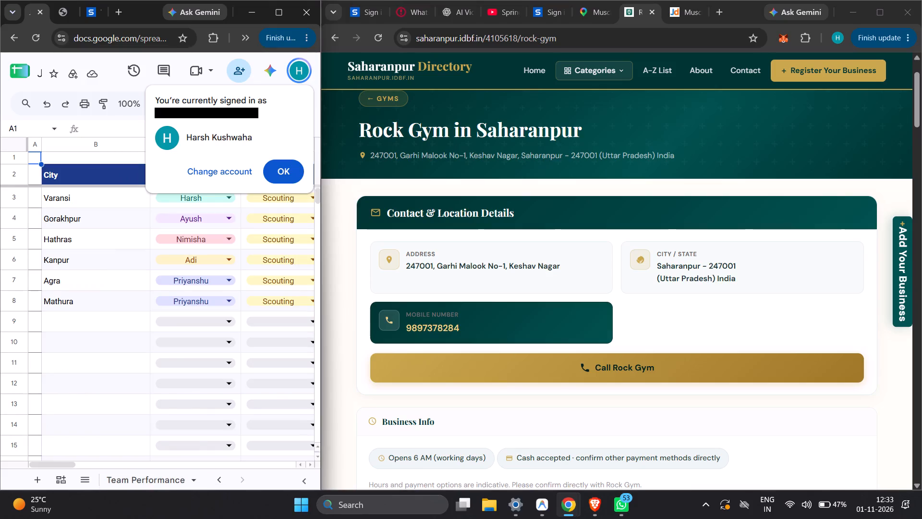
pyautogui.click(213, 478)
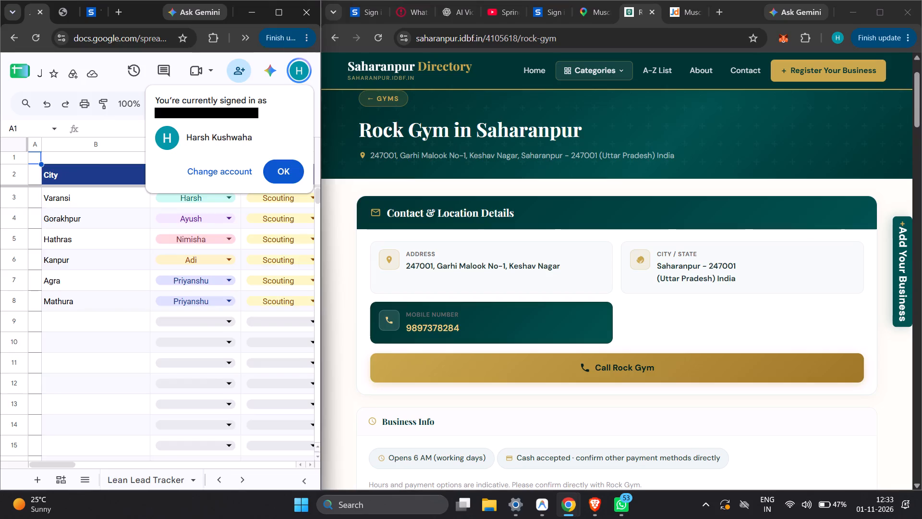
pyautogui.click(151, 481)
# Dismiss the signed-in account notice and enter SHP as the city for Extreme Fitness in row 155.
pyautogui.scroll(-8, 182, 421)
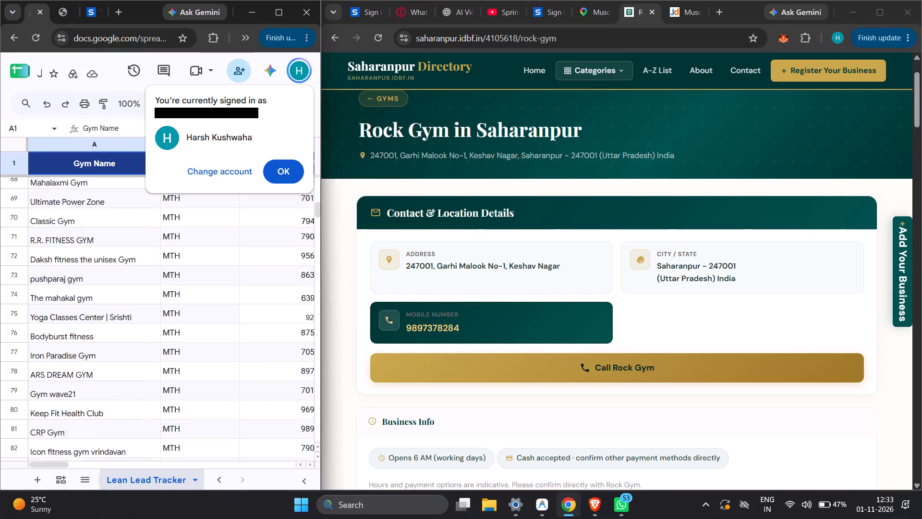
pyautogui.click(286, 169)
pyautogui.scroll(-2, 239, 258)
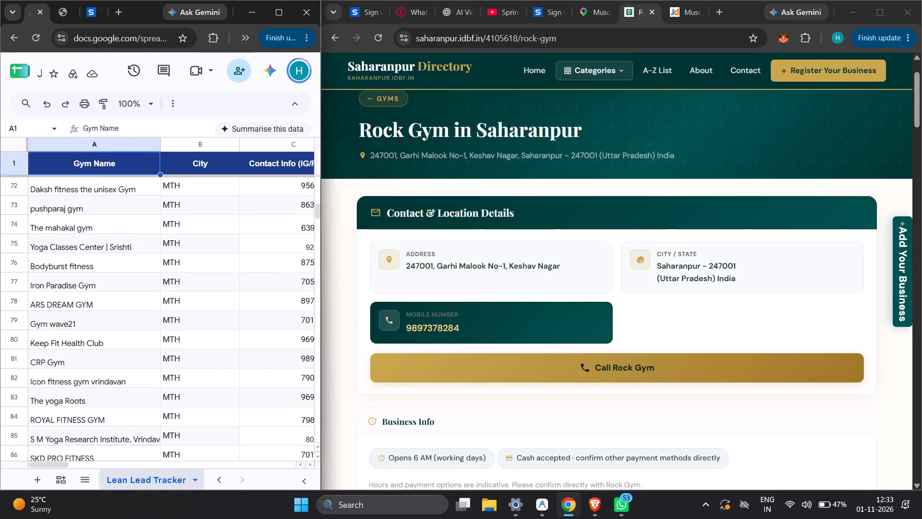
pyautogui.scroll(-8, 239, 258)
pyautogui.scroll(3, 239, 258)
pyautogui.hscroll(1, 239, 258)
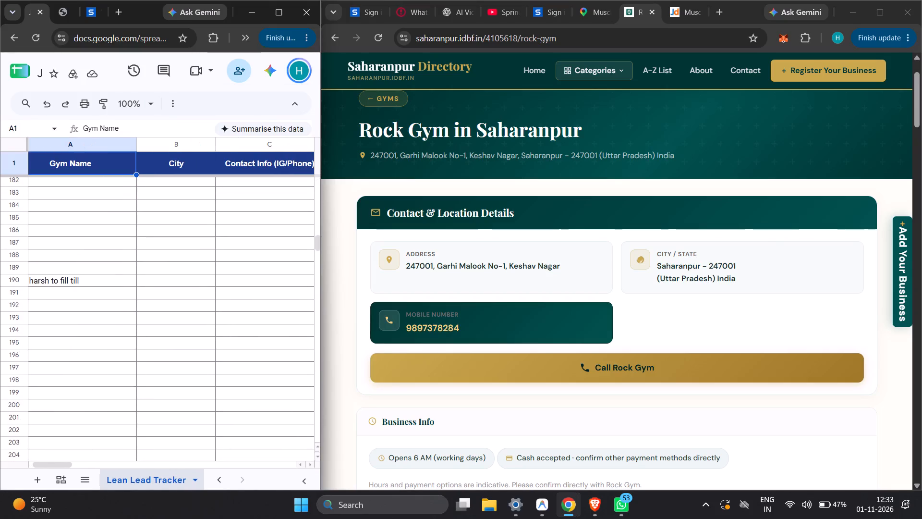
pyautogui.hscroll(1, 239, 258)
pyautogui.scroll(3, 239, 258)
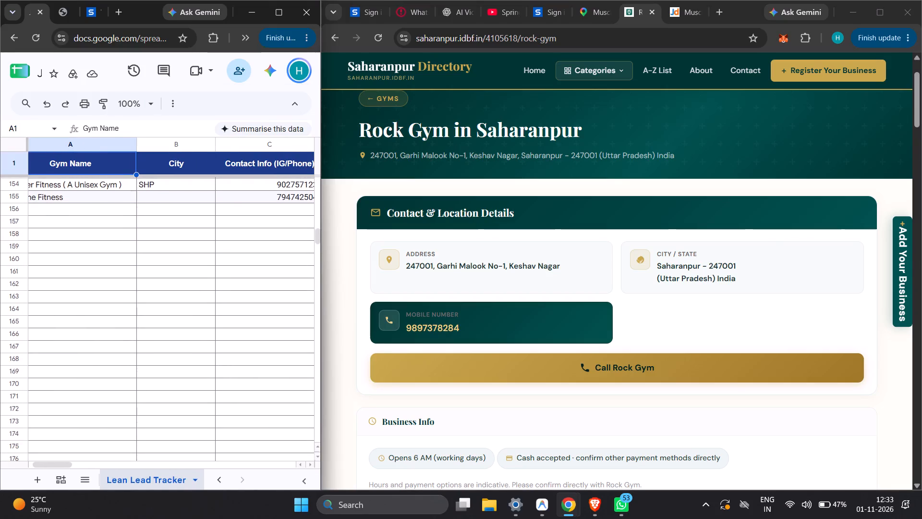
pyautogui.scroll(1, 238, 263)
pyautogui.hscroll(1, 114, 279)
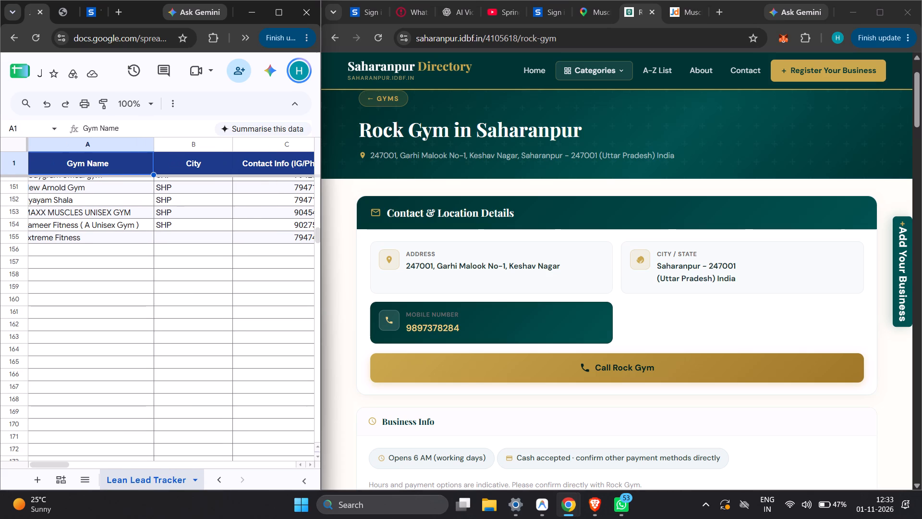
pyautogui.doubleClick(180, 237)
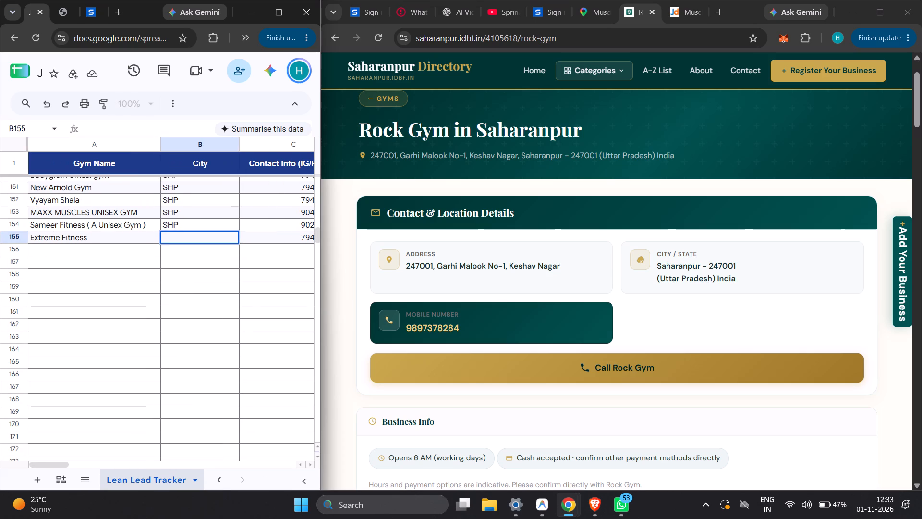
pyautogui.write('SHP')
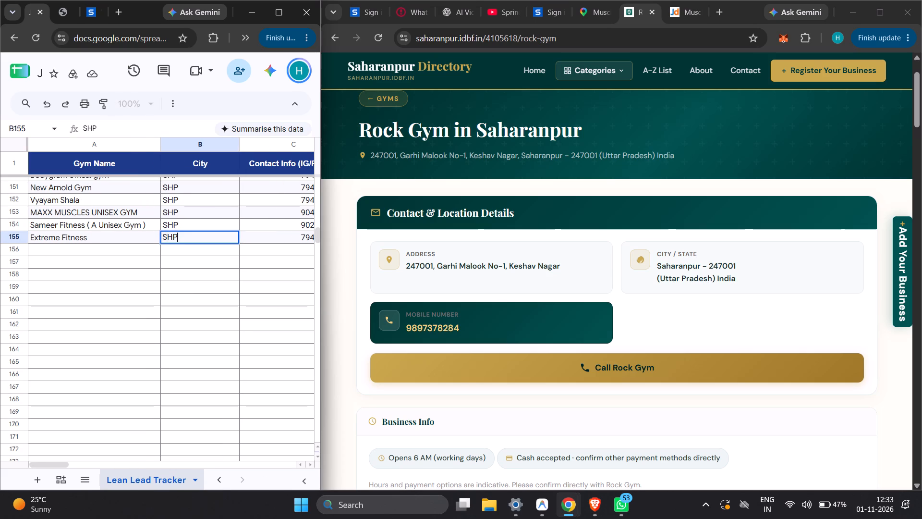
# Copy the heading "Rock Gym in Saharanpur" from the directory page into the Gym Name cell of row 156.
pyautogui.doubleClick(96, 249)
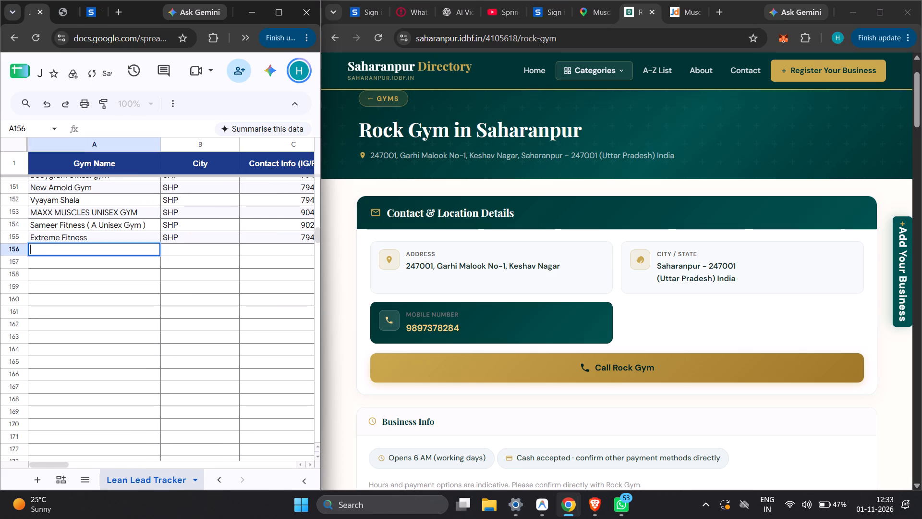
pyautogui.moveTo(583, 130); pyautogui.dragTo(385, 120)
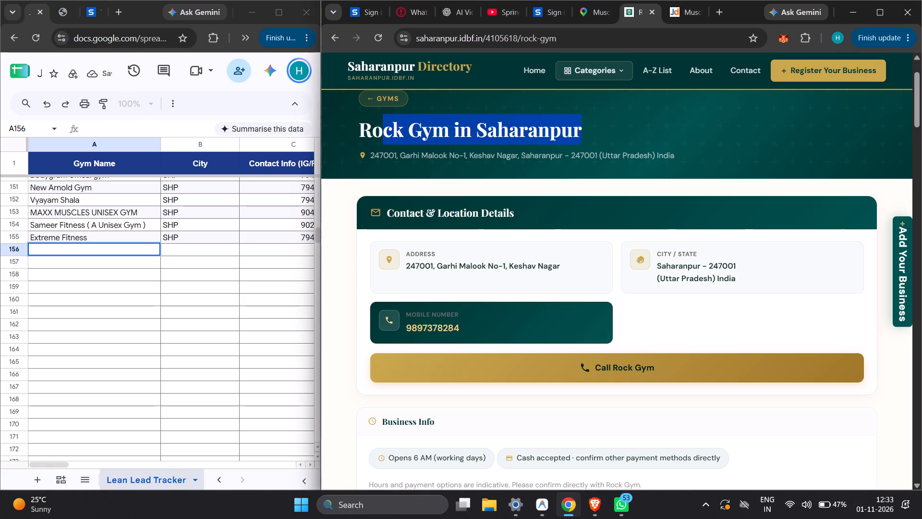
pyautogui.moveTo(385, 120); pyautogui.dragTo(361, 124)
pyautogui.hotkey('ctrl', 'c')
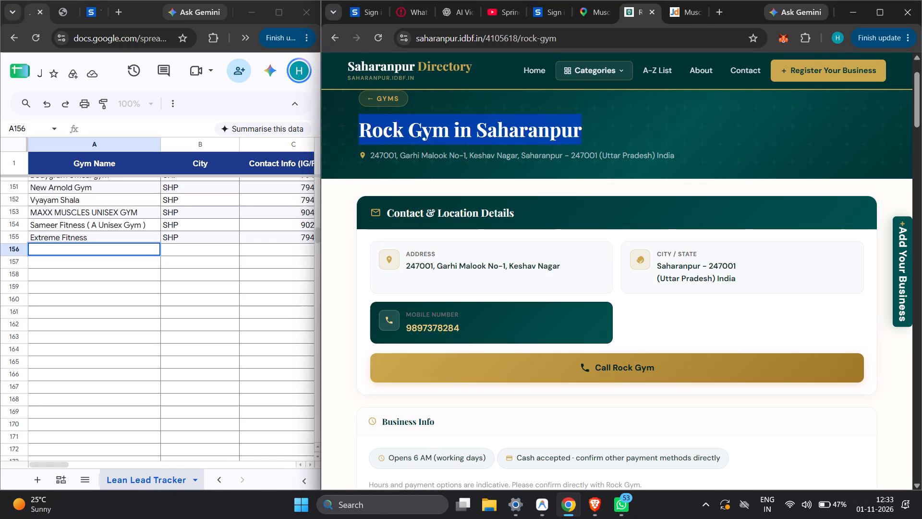
pyautogui.doubleClick(61, 247)
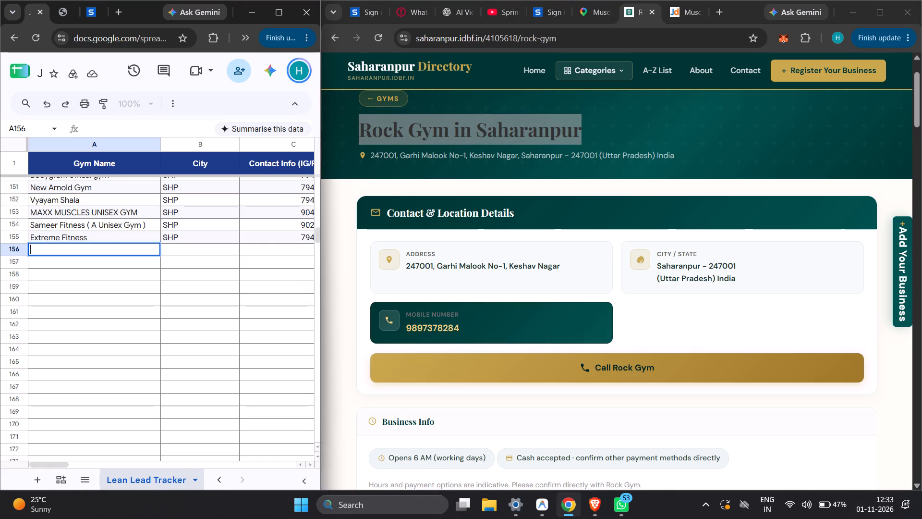
pyautogui.hotkey('ctrl', 'v')
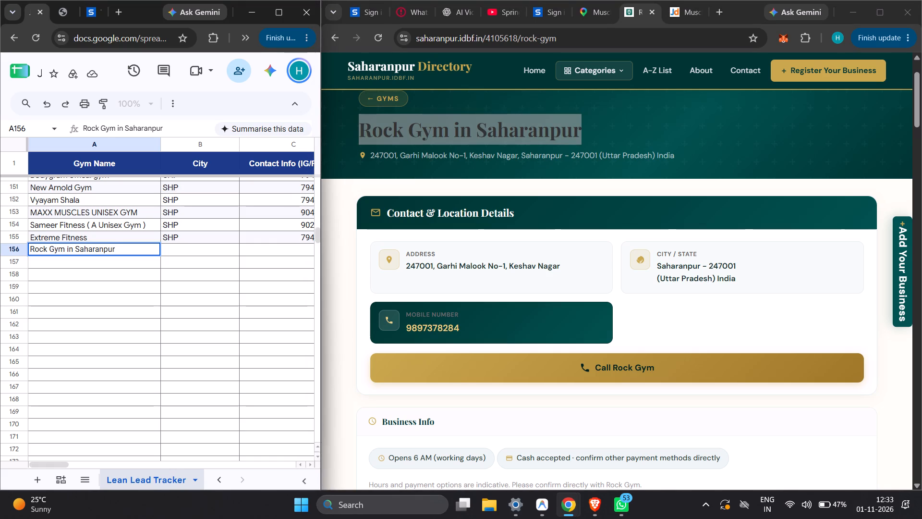
# Copy Rock Gym's mobile number from the directory page into the Contact Info cell of row 156.
pyautogui.moveTo(468, 328); pyautogui.dragTo(398, 330)
pyautogui.click(477, 331)
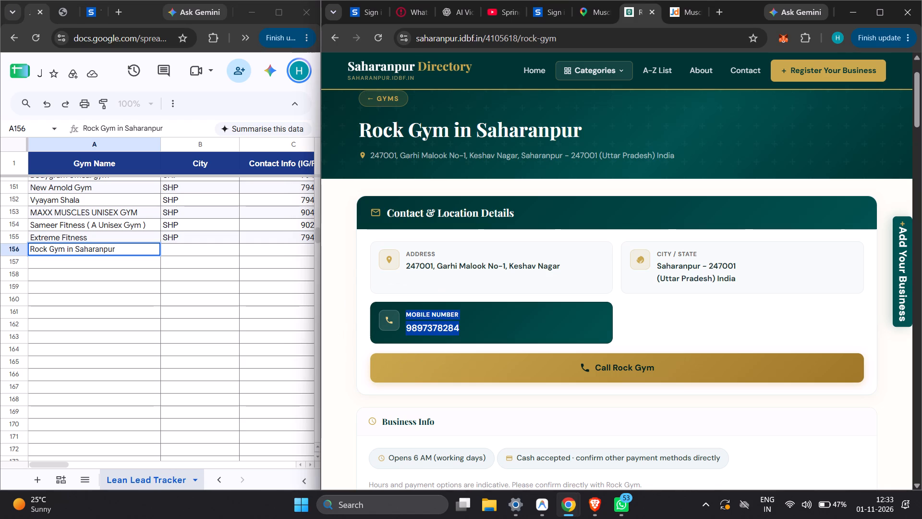
pyautogui.moveTo(464, 331); pyautogui.dragTo(404, 327)
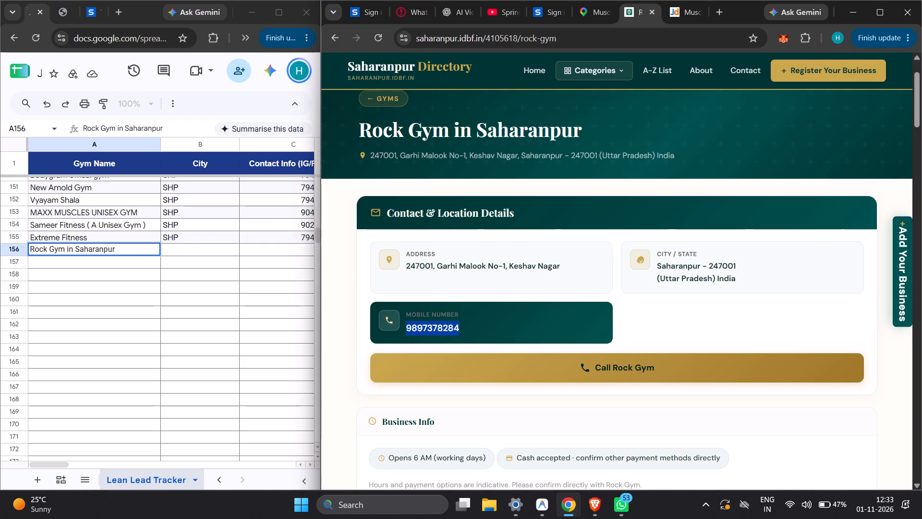
pyautogui.hotkey('ctrl', 'c')
pyautogui.doubleClick(254, 248)
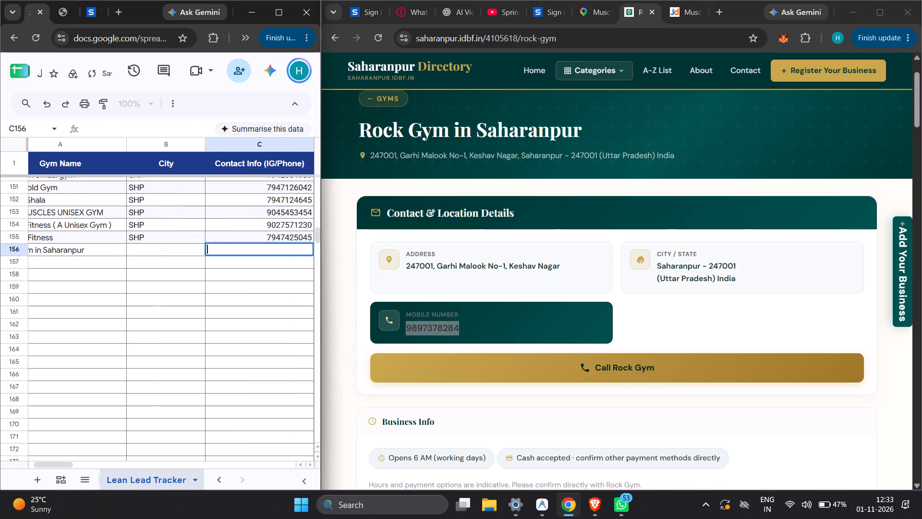
pyautogui.hotkey('ctrl', 'v')
# Enter SHP as the city for Rock Gym in row 156.
pyautogui.doubleClick(173, 245)
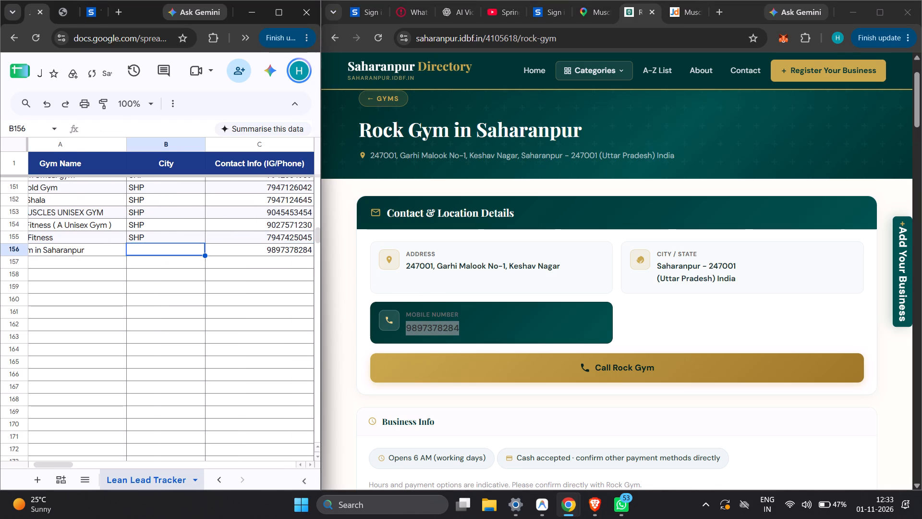
pyautogui.write('SHP')
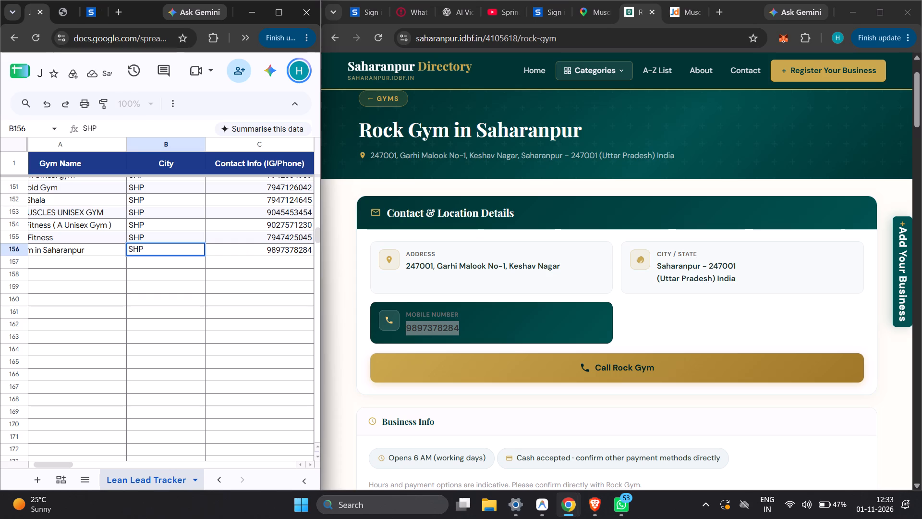
# Return to the Muscle Mania Gym page and open the Arnold Gym listing from its list of other Saharanpur gyms.
pyautogui.scroll(-2, 433, 329)
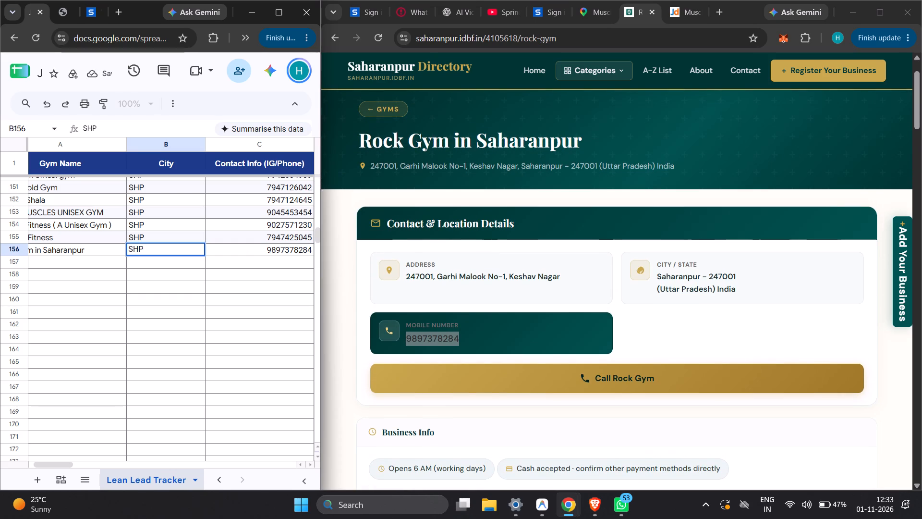
pyautogui.click(330, 41)
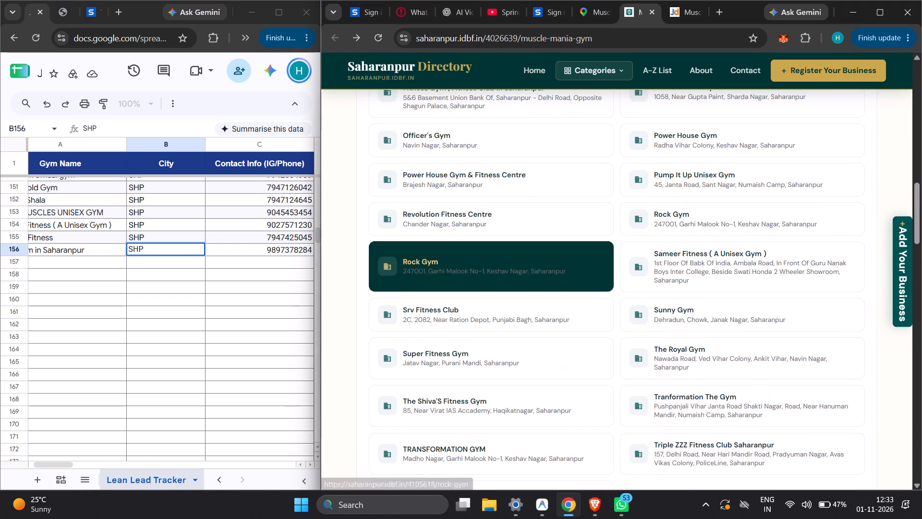
pyautogui.scroll(2, 513, 254)
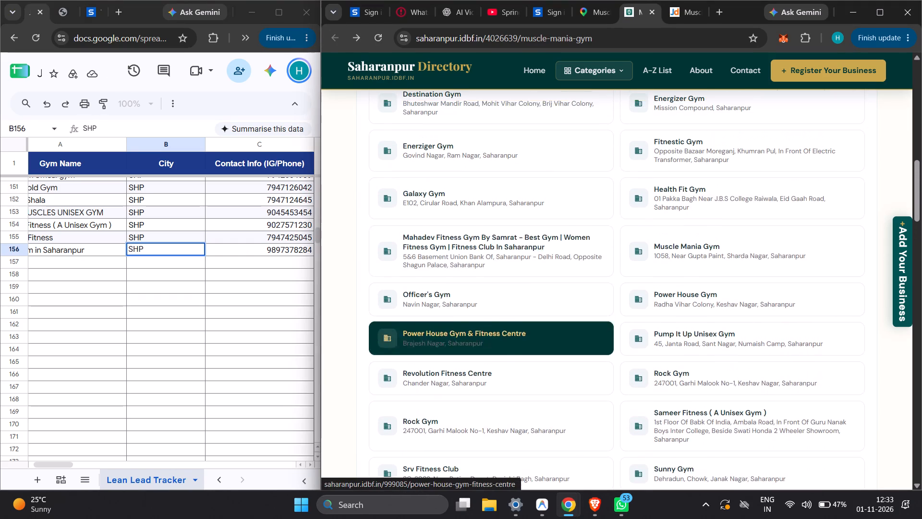
pyautogui.scroll(2, 513, 254)
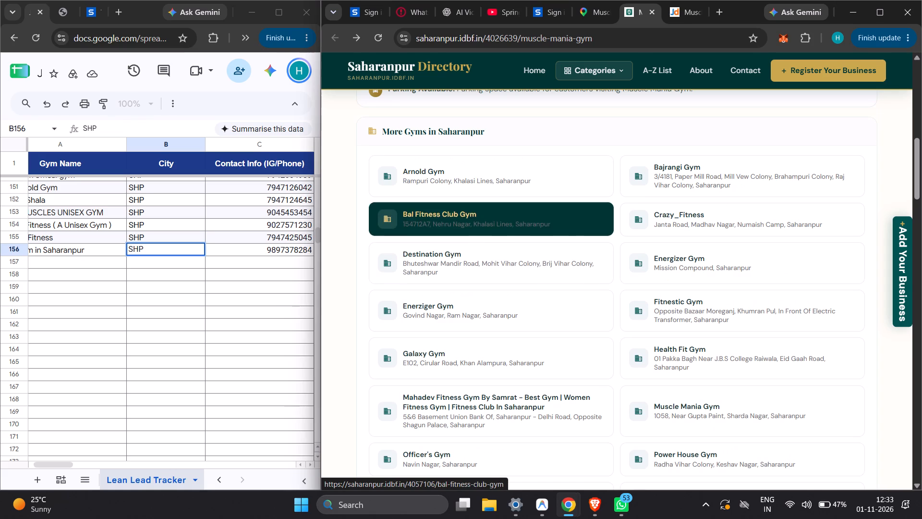
pyautogui.click(511, 194)
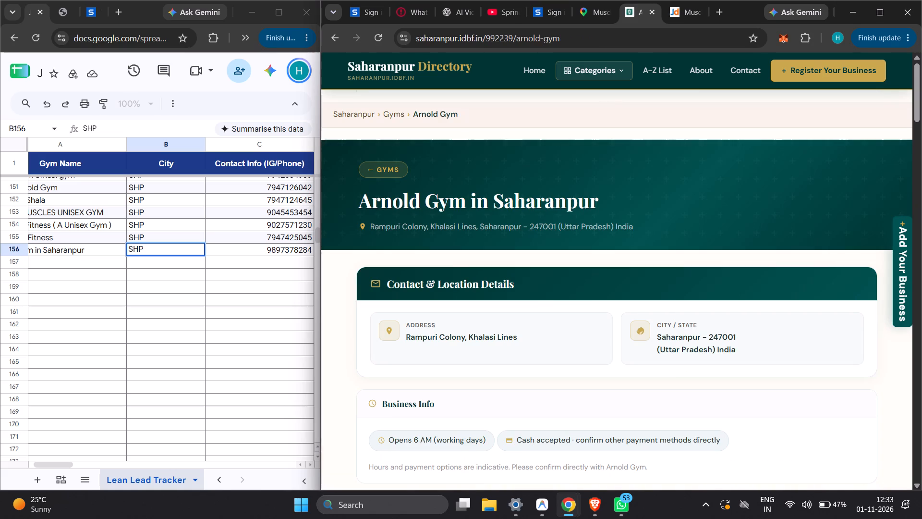
# Check the Arnold Gym page and open the Bajrangi Gym listing from its list of other Saharanpur gyms.
pyautogui.scroll(-5, 482, 339)
pyautogui.scroll(1, 482, 339)
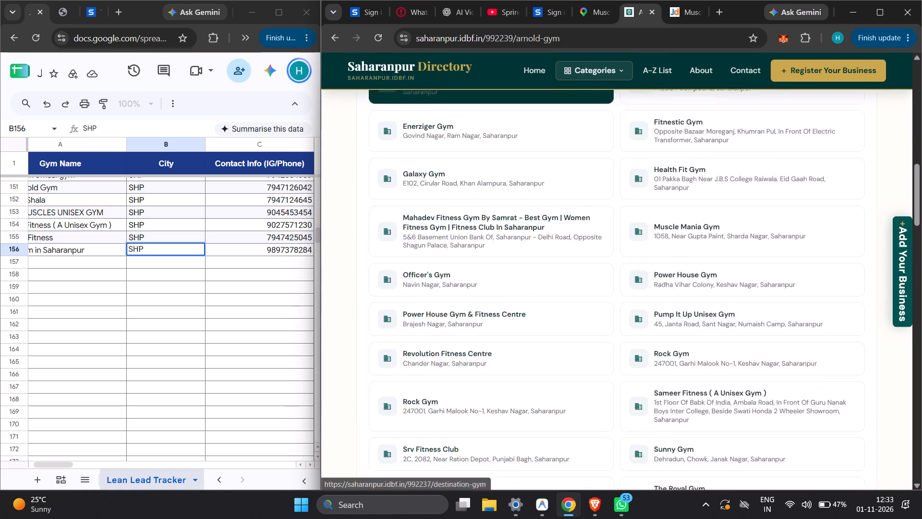
pyautogui.scroll(1, 482, 339)
pyautogui.scroll(-5, 482, 339)
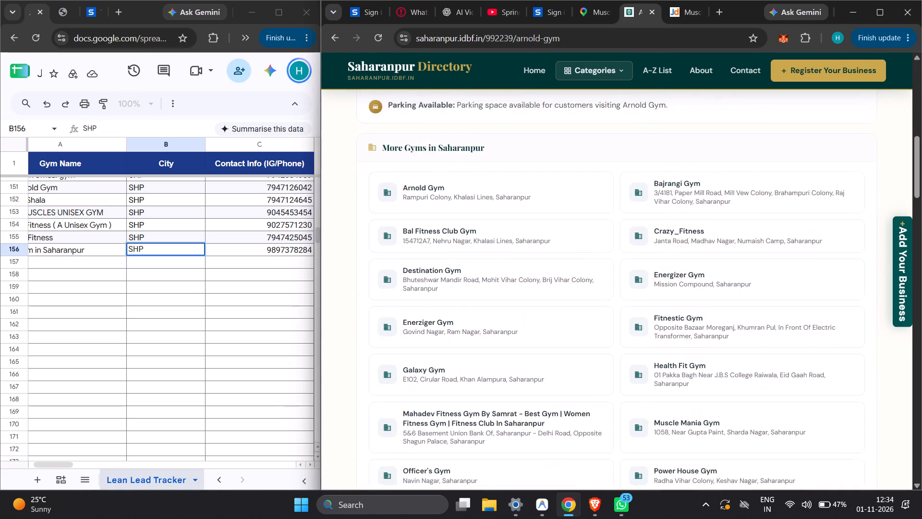
pyautogui.scroll(-3, 482, 339)
pyautogui.scroll(5, 482, 339)
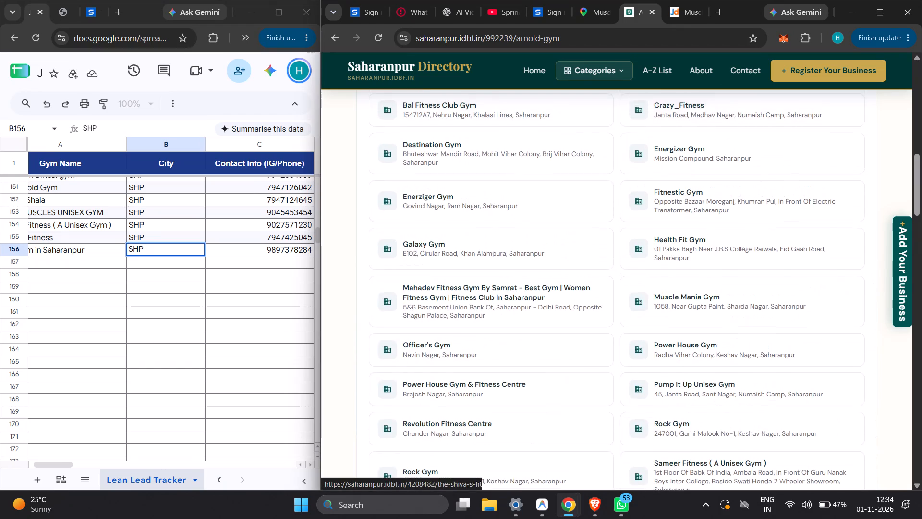
pyautogui.scroll(2, 482, 339)
pyautogui.scroll(-4, 521, 411)
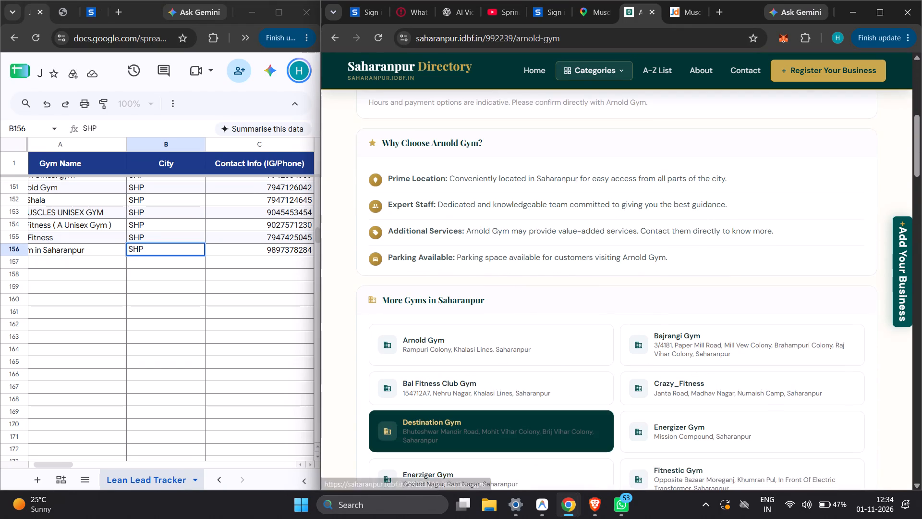
pyautogui.scroll(-1, 521, 411)
pyautogui.click(673, 332)
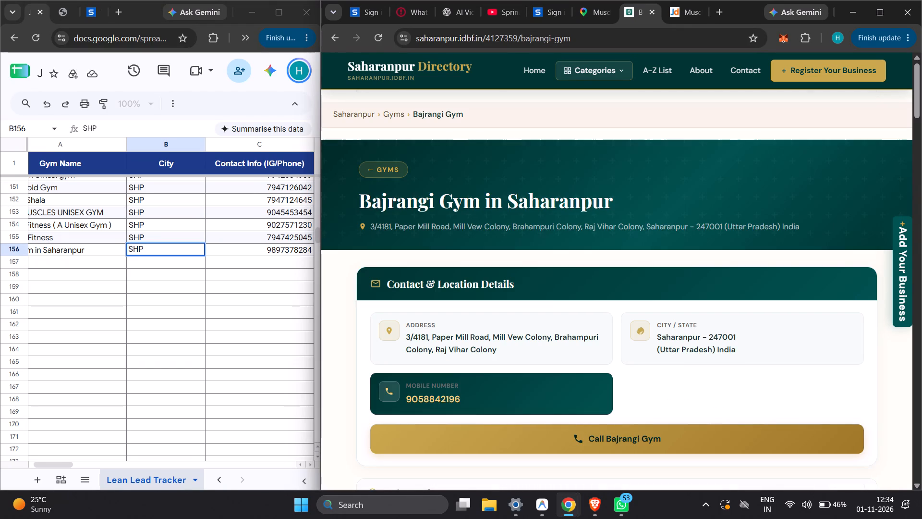
# Copy the heading "Bajrangi Gym in Saharanpur" from the directory page into the Gym Name cell of row 157.
pyautogui.moveTo(617, 195); pyautogui.dragTo(443, 200)
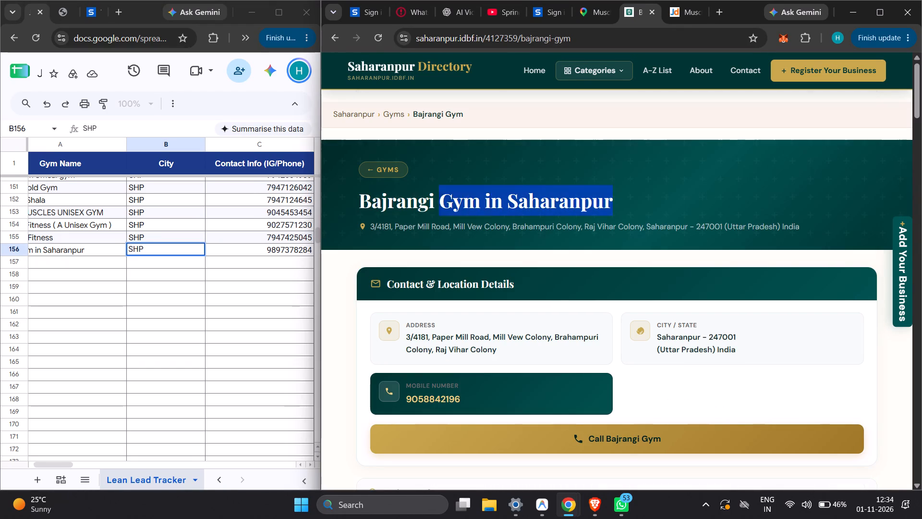
pyautogui.moveTo(443, 200); pyautogui.dragTo(360, 205)
pyautogui.hotkey('ctrl', 'c')
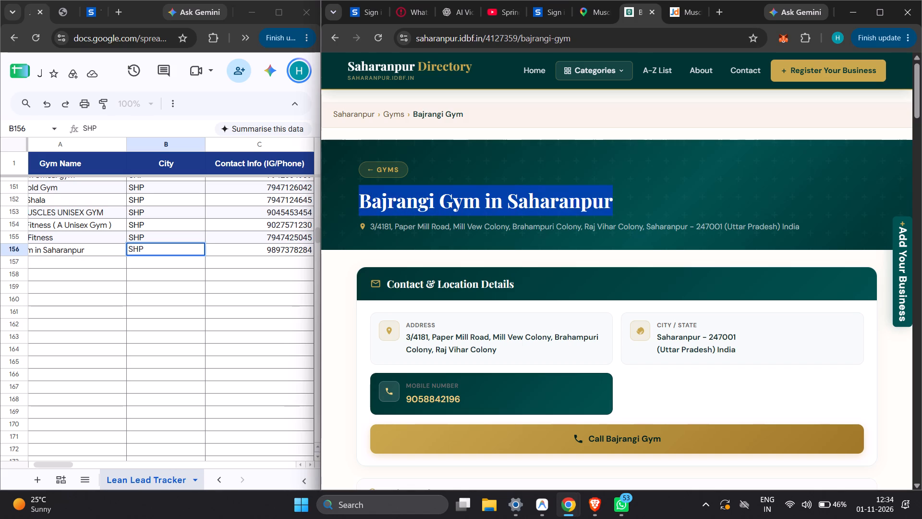
pyautogui.doubleClick(61, 260)
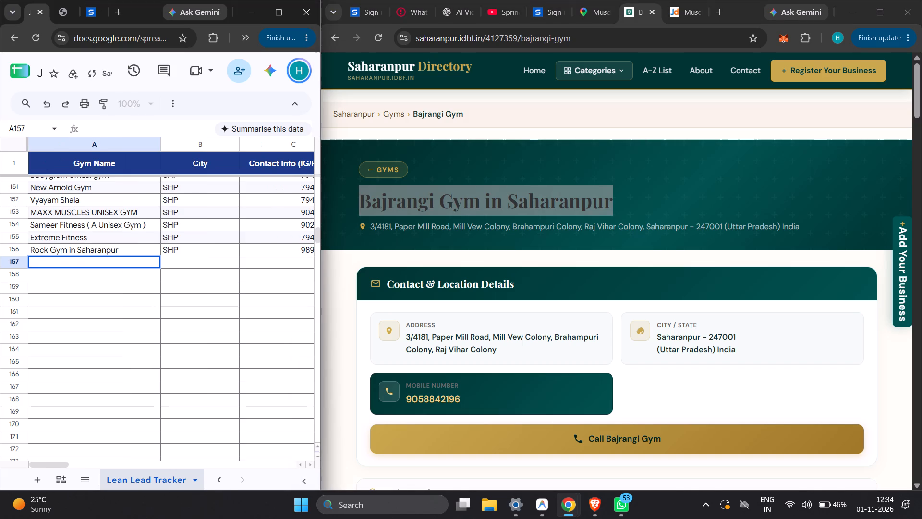
pyautogui.hotkey('ctrl', 'v')
# Enter SHP as the city for Bajrangi Gym in row 157.
pyautogui.doubleClick(183, 259)
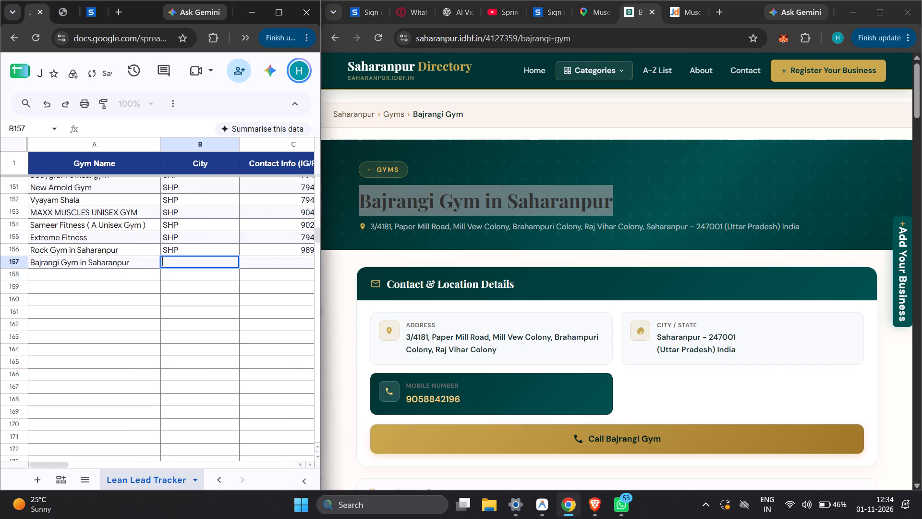
pyautogui.write('SHP')
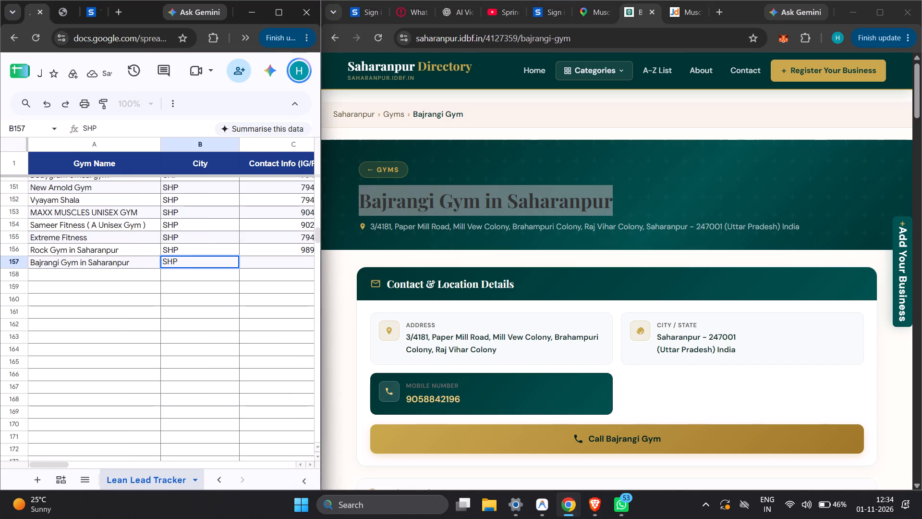
# Copy Bajrangi Gym's mobile number from the directory page into the Contact Info cell of row 157.
pyautogui.doubleClick(269, 260)
pyautogui.hscroll(1, 269, 260)
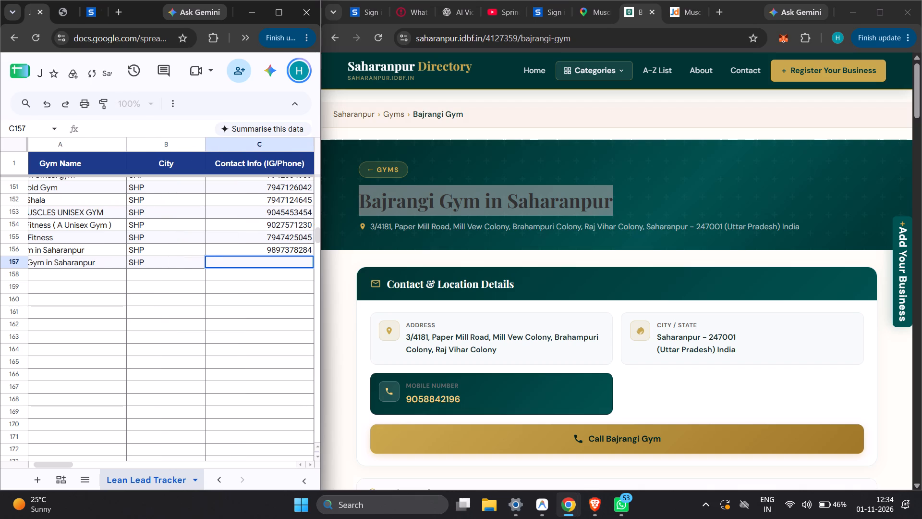
pyautogui.moveTo(461, 398); pyautogui.dragTo(398, 398)
pyautogui.click(459, 398)
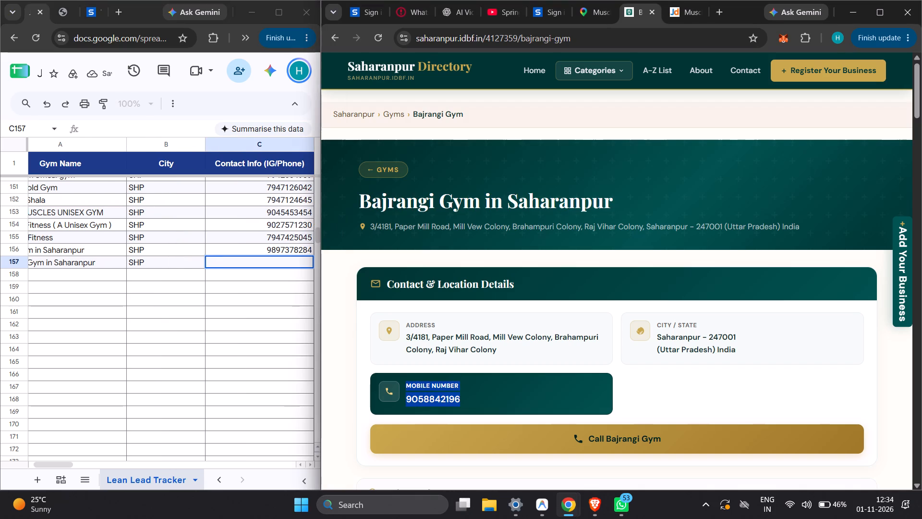
pyautogui.moveTo(468, 400); pyautogui.dragTo(409, 401)
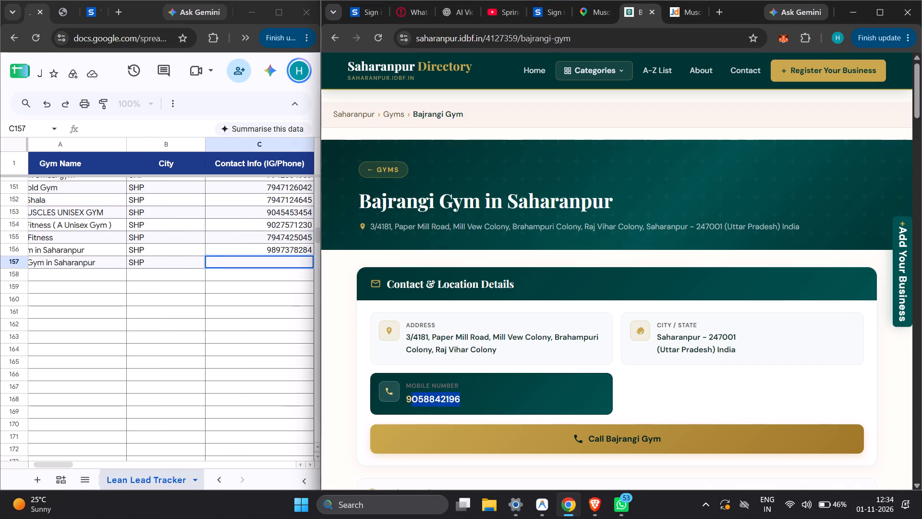
pyautogui.moveTo(409, 401); pyautogui.dragTo(403, 405)
pyautogui.hotkey('ctrl', 'c')
pyautogui.doubleClick(279, 259)
pyautogui.hotkey('ctrl', 'v')
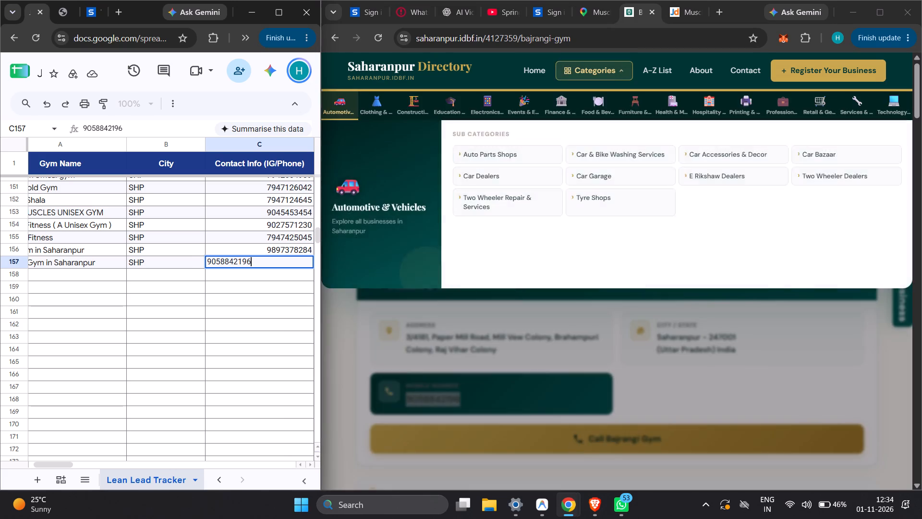
# Return to the Google Maps gym search and examine the gyms marked across central and southern Saharanpur.
pyautogui.click(593, 12)
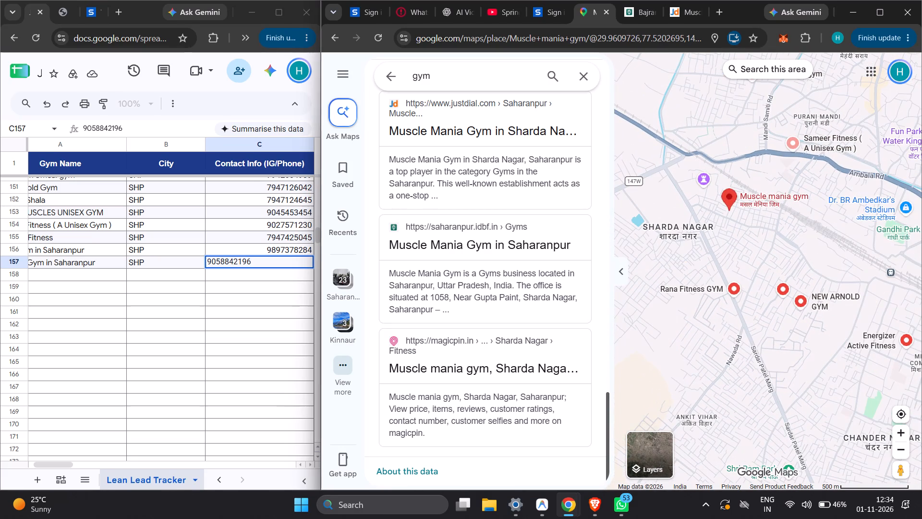
pyautogui.moveTo(863, 354); pyautogui.dragTo(818, 349)
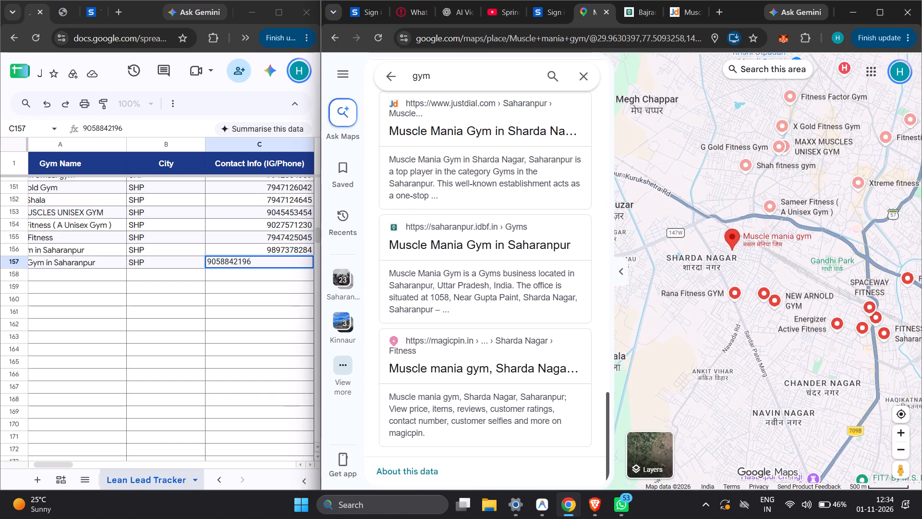
pyautogui.moveTo(818, 349); pyautogui.dragTo(807, 345)
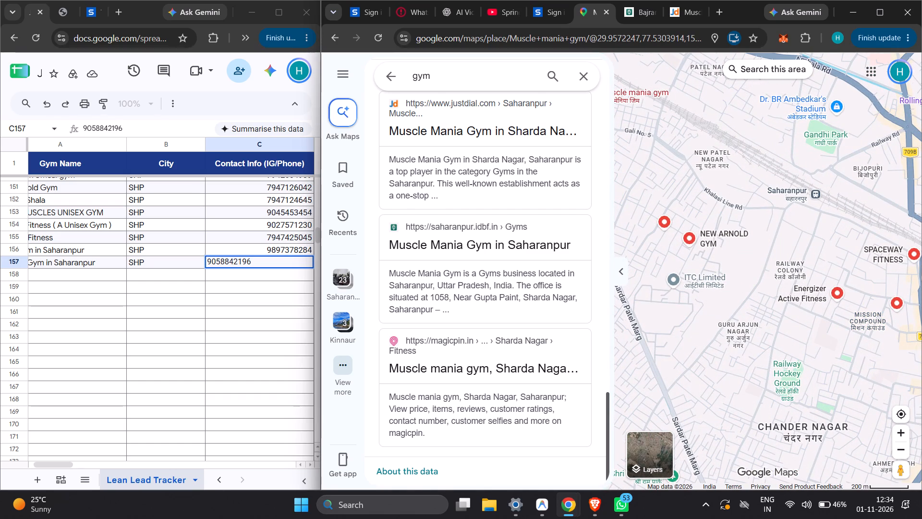
pyautogui.moveTo(804, 348); pyautogui.dragTo(688, 356)
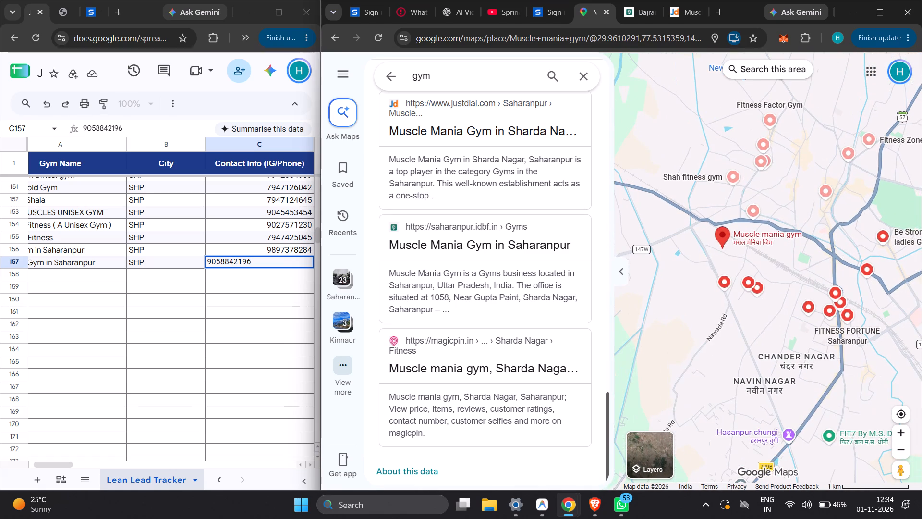
pyautogui.moveTo(881, 298); pyautogui.dragTo(757, 314)
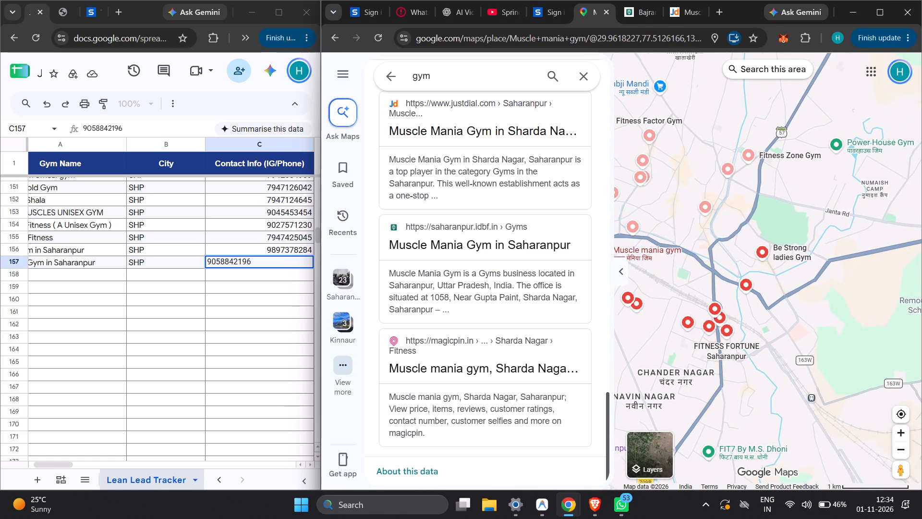
pyautogui.moveTo(757, 314); pyautogui.dragTo(773, 222)
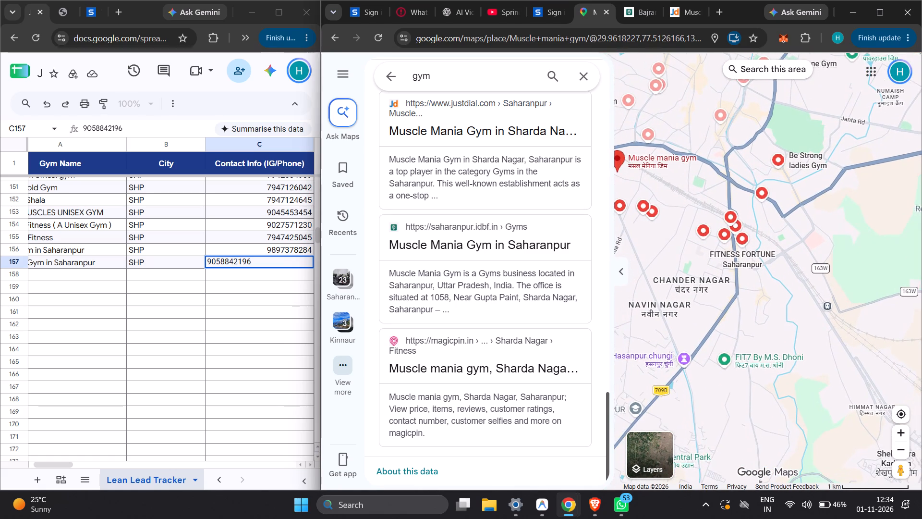
pyautogui.moveTo(773, 222); pyautogui.dragTo(810, 206)
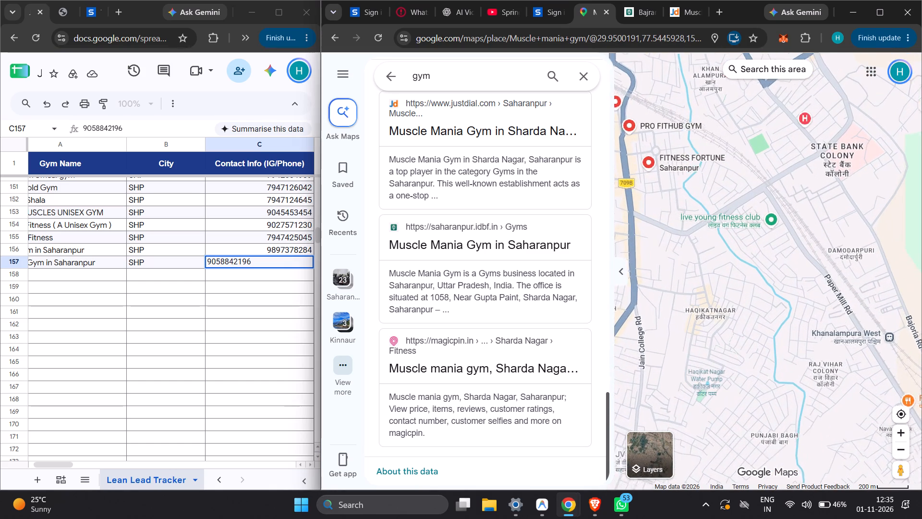
pyautogui.moveTo(774, 315); pyautogui.dragTo(827, 242)
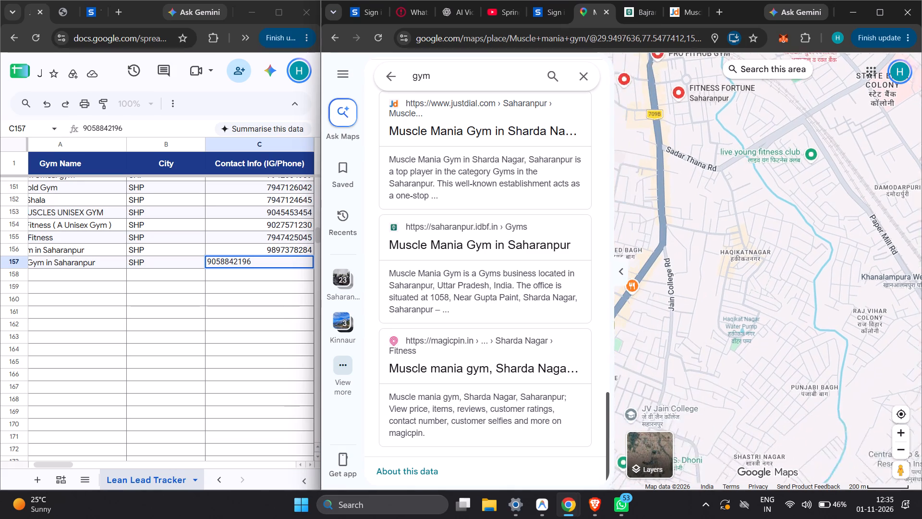
pyautogui.moveTo(827, 242); pyautogui.dragTo(885, 192)
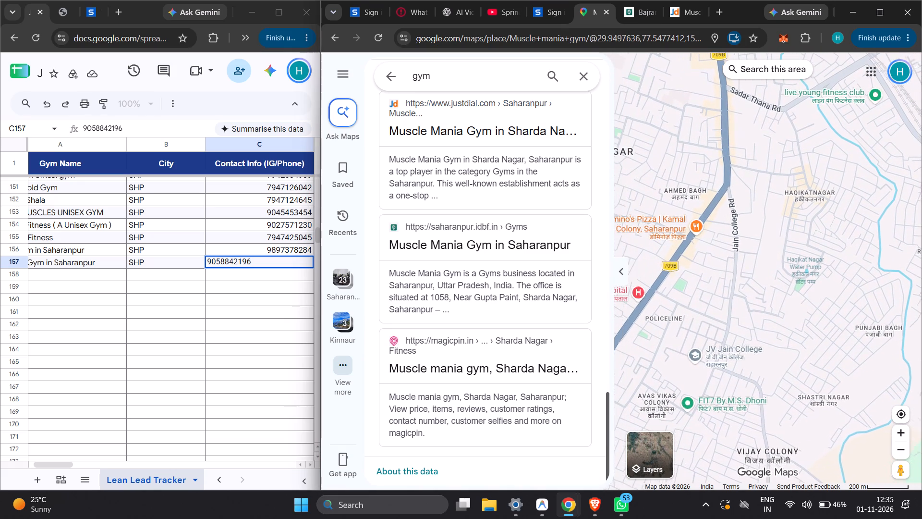
pyautogui.moveTo(885, 192); pyautogui.dragTo(862, 243)
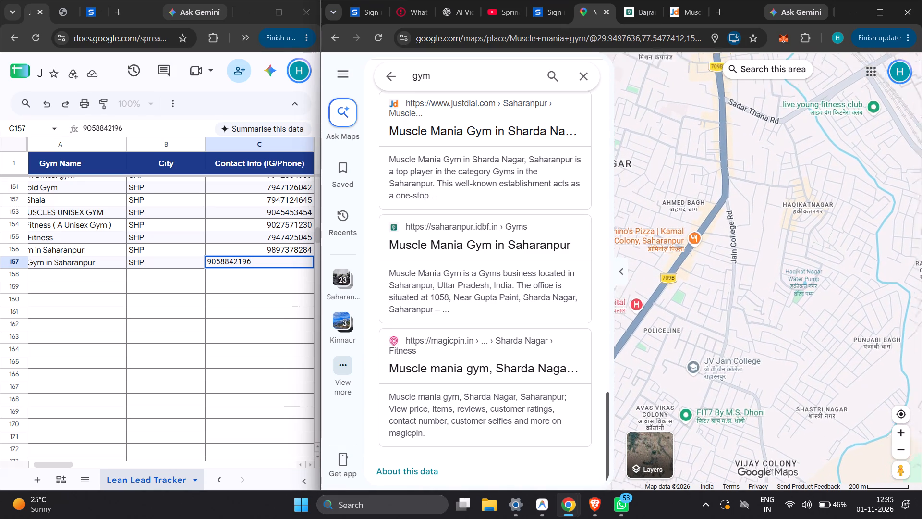
pyautogui.moveTo(862, 243); pyautogui.dragTo(815, 337)
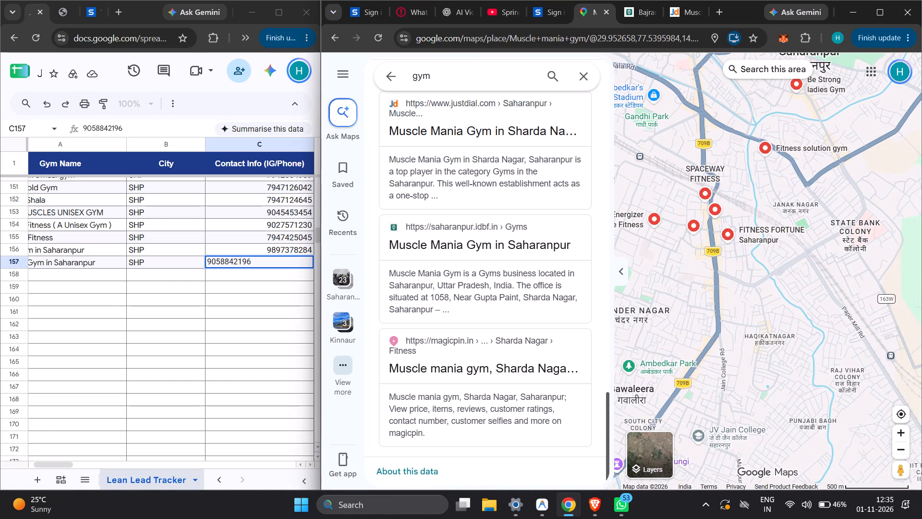
# Go back from the Bajrangi Gym directory page to the Arnold Gym page and open the Crazy_Fitness listing.
pyautogui.click(632, 11)
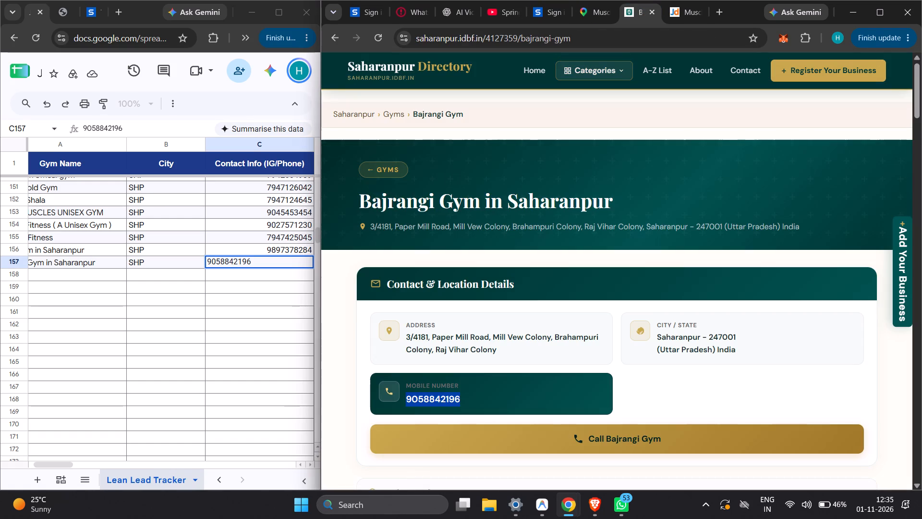
pyautogui.scroll(-3, 683, 391)
pyautogui.scroll(2, 683, 391)
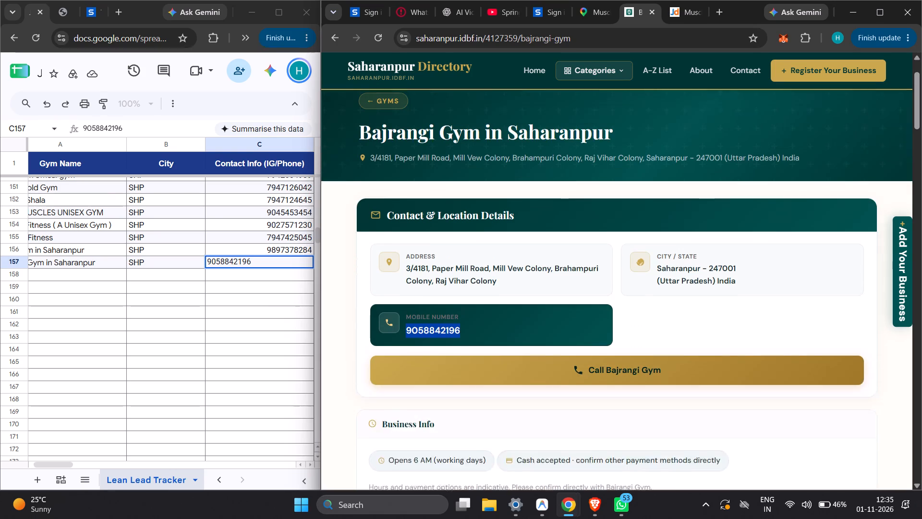
pyautogui.click(339, 31)
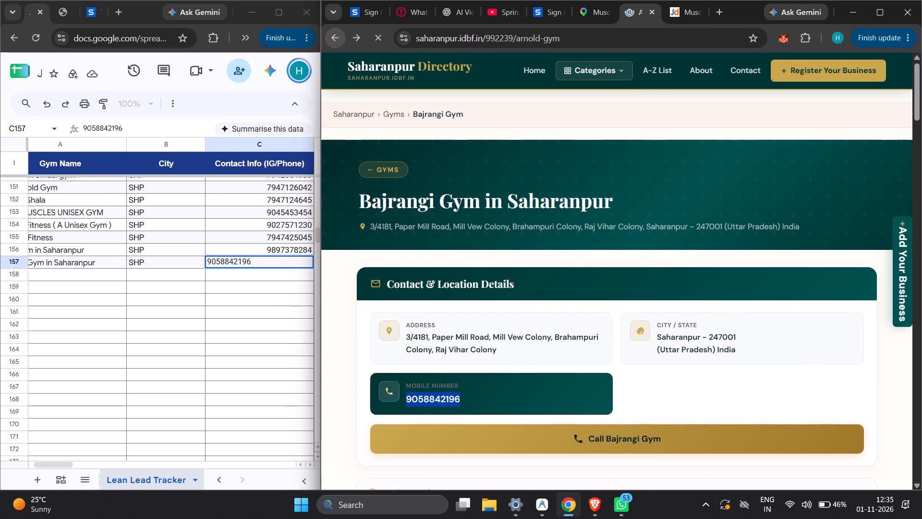
pyautogui.scroll(-1, 602, 360)
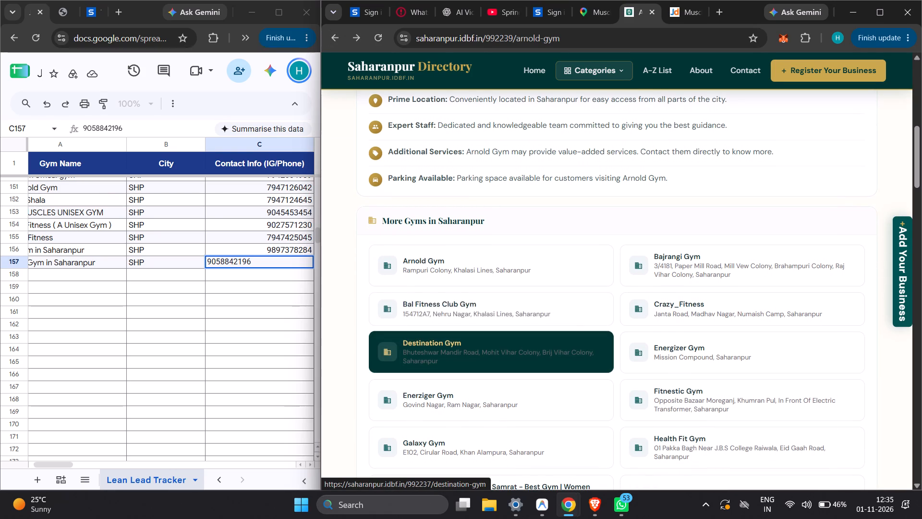
pyautogui.click(692, 312)
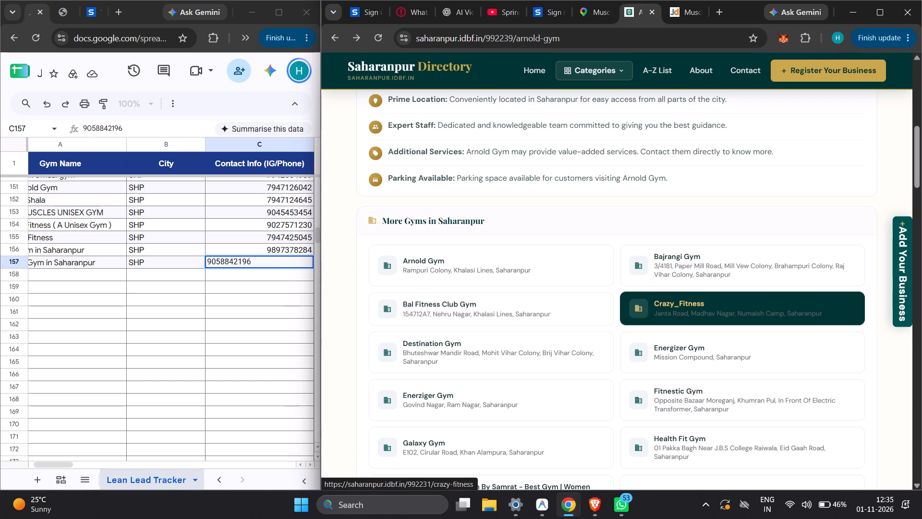
# Examine the Crazy_Fitness directory page for a contact number and look over its list of other Saharanpur gyms.
pyautogui.scroll(-1, 492, 328)
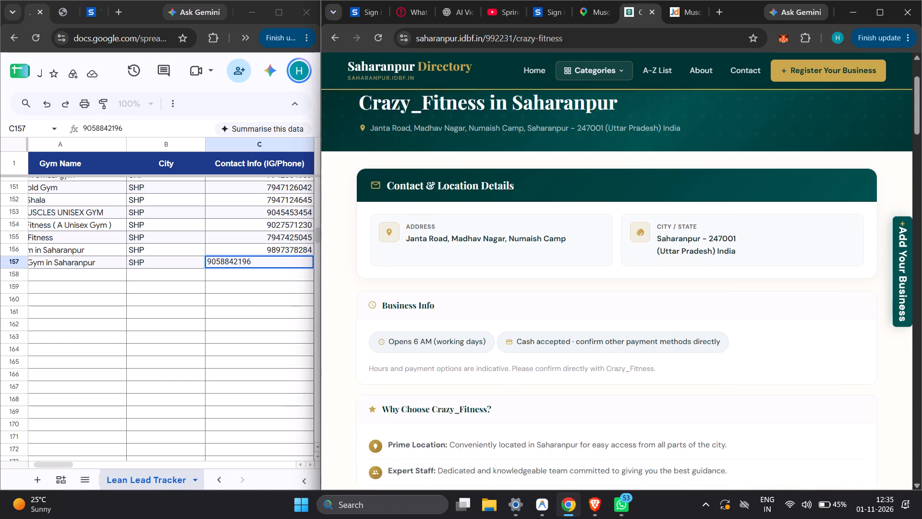
pyautogui.scroll(-2, 492, 328)
pyautogui.scroll(2, 492, 328)
pyautogui.scroll(-3, 492, 328)
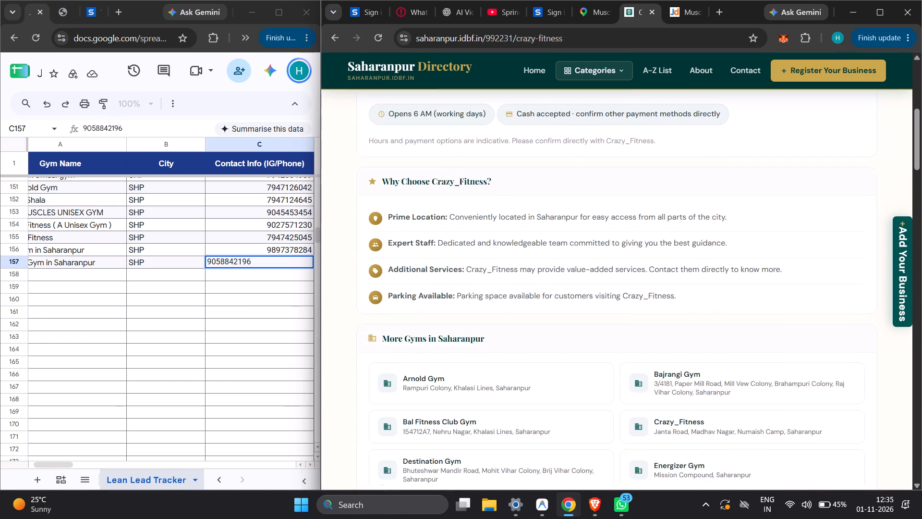
pyautogui.scroll(-1, 492, 328)
pyautogui.scroll(5, 492, 328)
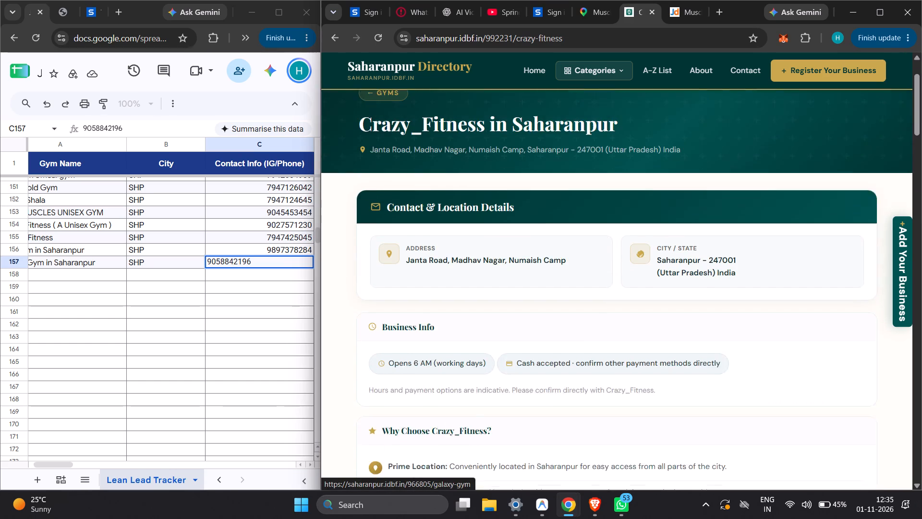
pyautogui.scroll(-2, 492, 328)
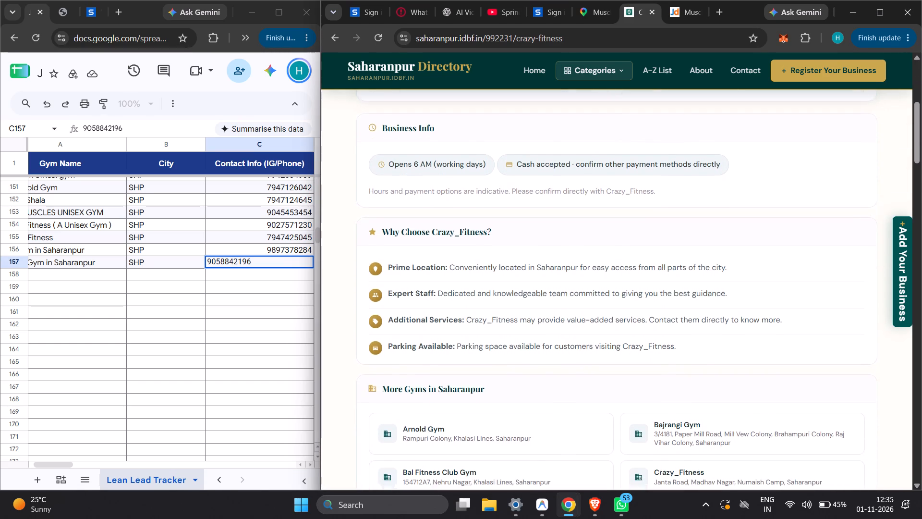
pyautogui.scroll(-3, 492, 328)
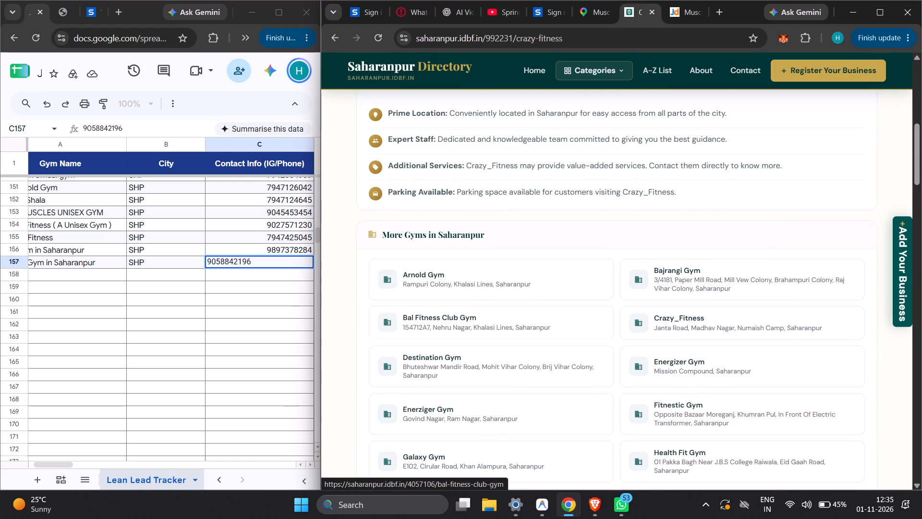
pyautogui.scroll(-1, 507, 392)
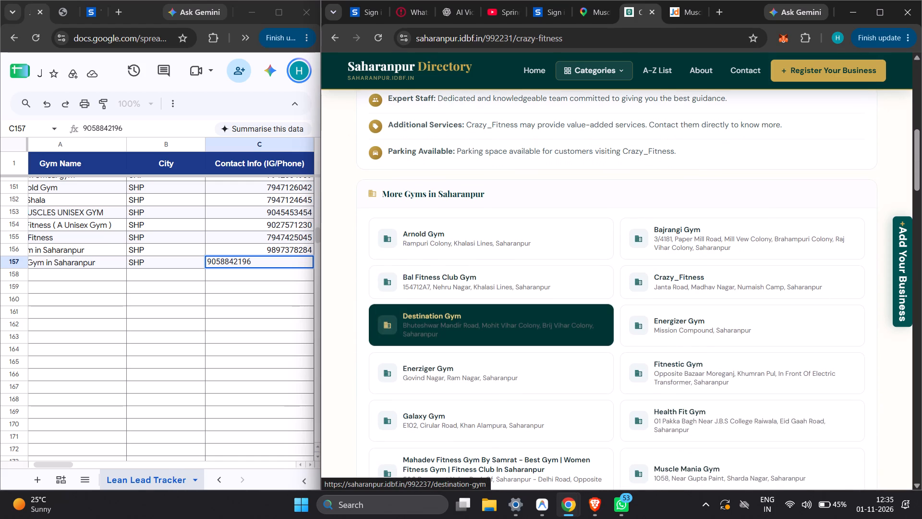
# Open the Enerziger Gym listing in the directory and check its contact details for a phone number.
pyautogui.doubleClick(500, 365)
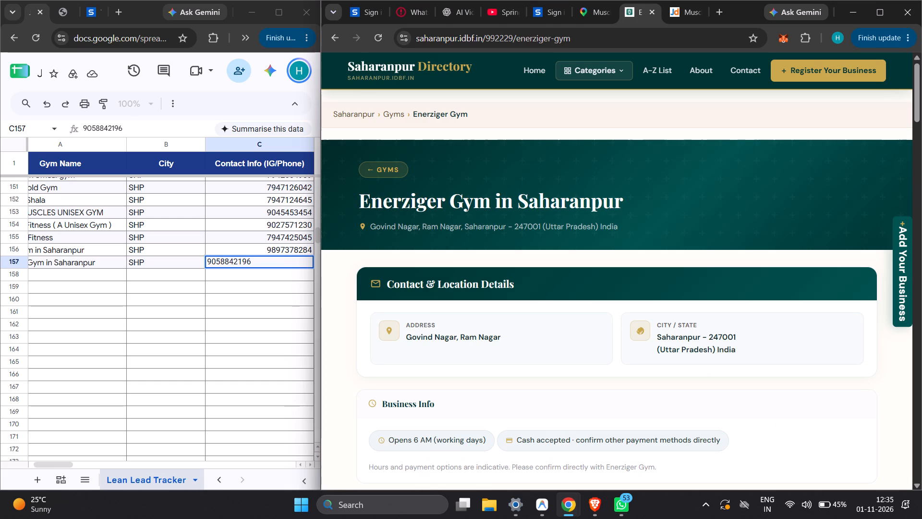
pyautogui.scroll(-5, 406, 196)
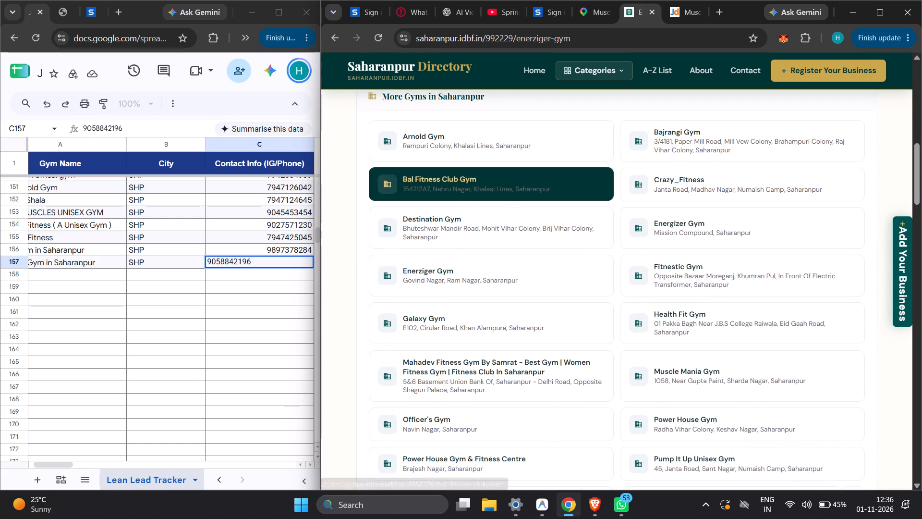
# Open the Energizer Gym listing in the directory and check its contact details for a phone number.
pyautogui.doubleClick(664, 247)
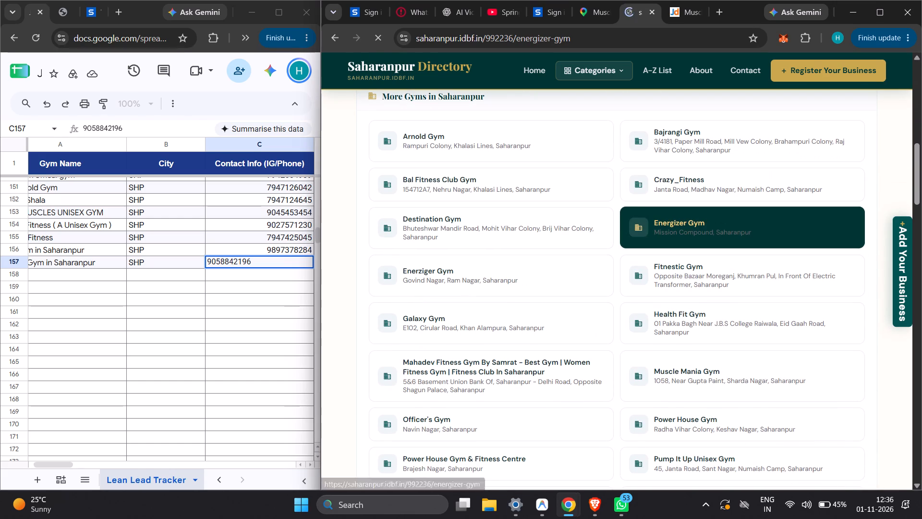
pyautogui.scroll(-2, 590, 303)
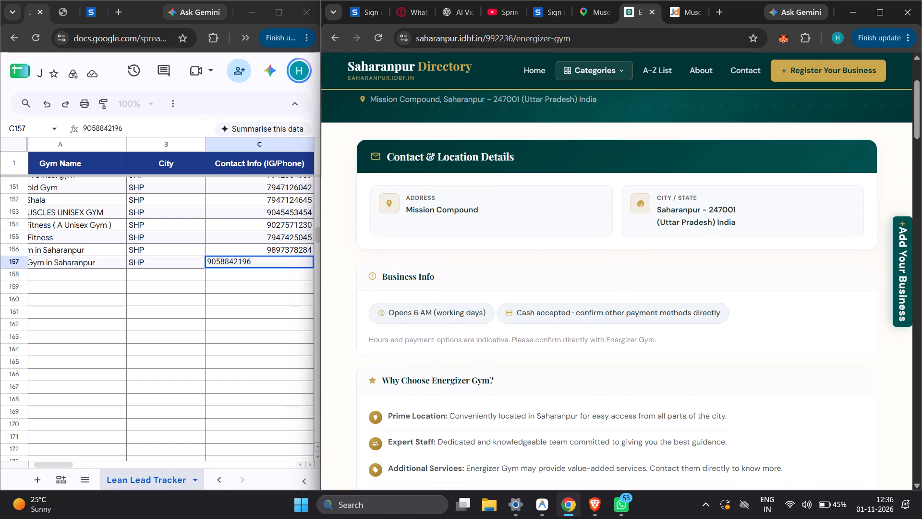
pyautogui.scroll(-3, 590, 303)
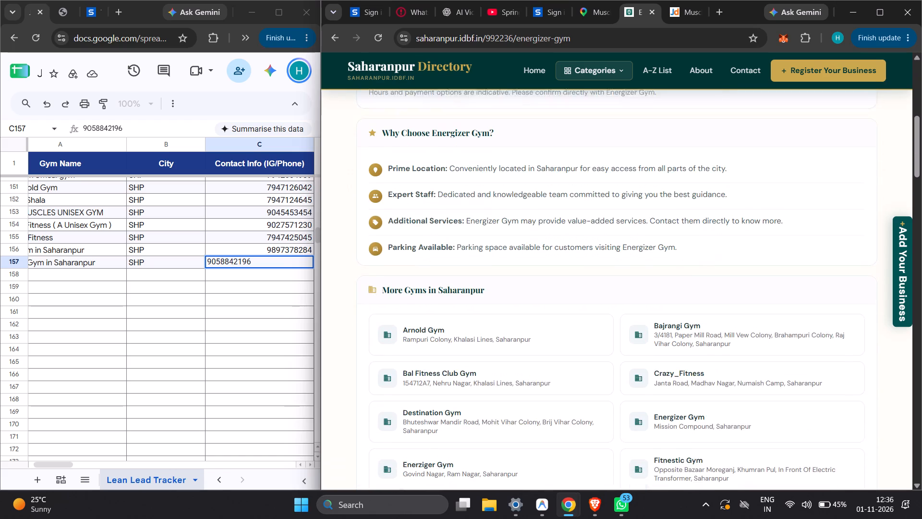
pyautogui.scroll(-2, 590, 303)
# Open the Fitnestic Gym listing in the directory and check its contact details for a phone number.
pyautogui.click(670, 354)
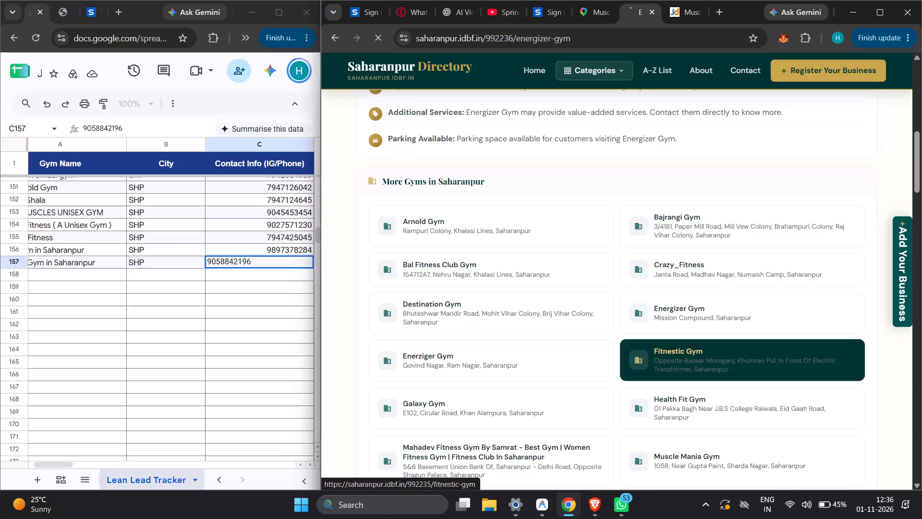
pyautogui.scroll(-1, 600, 382)
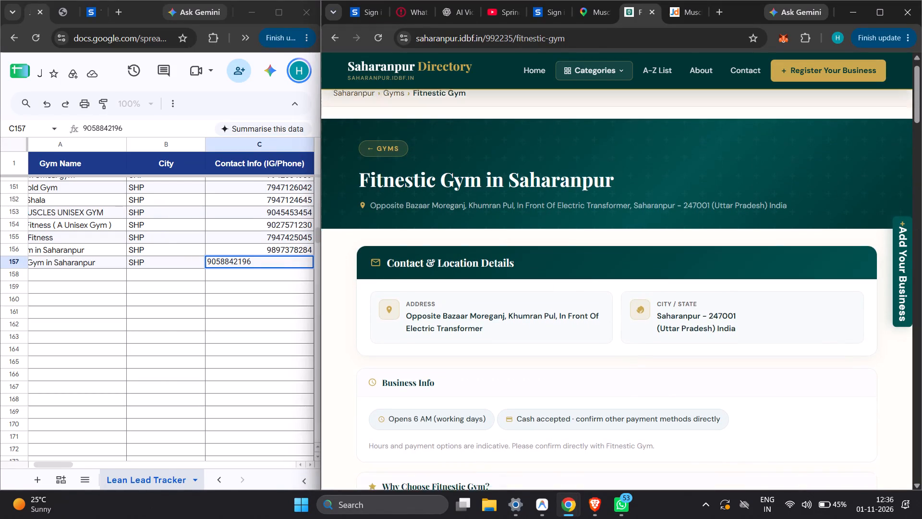
pyautogui.scroll(-5, 600, 382)
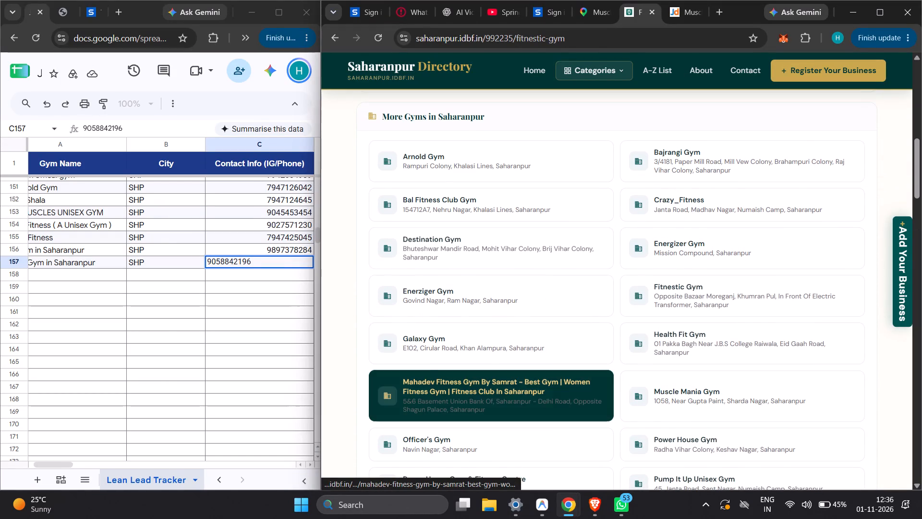
# Open the Galaxy Gym listing from the directory's list of more gyms in Saharanpur.
pyautogui.click(548, 355)
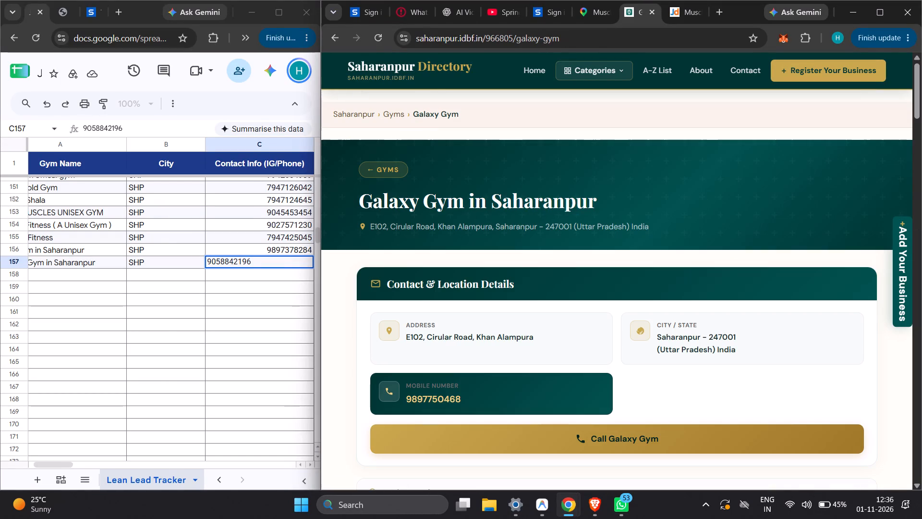
# Look through the tracker's Gym Name column from row 157 up to the earliest entries for an existing Galaxy Gym.
pyautogui.scroll(1, 558, 284)
pyautogui.scroll(2, 258, 285)
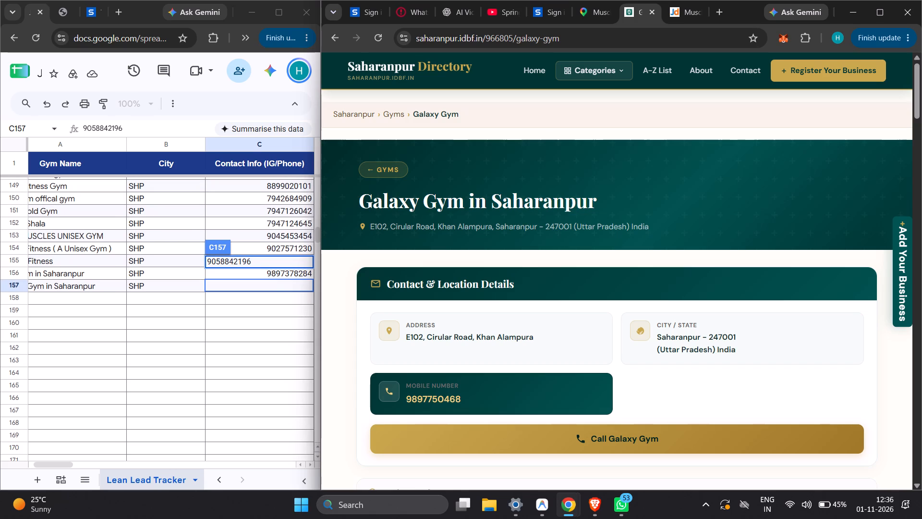
pyautogui.scroll(1, 238, 347)
pyautogui.hscroll(1, 211, 357)
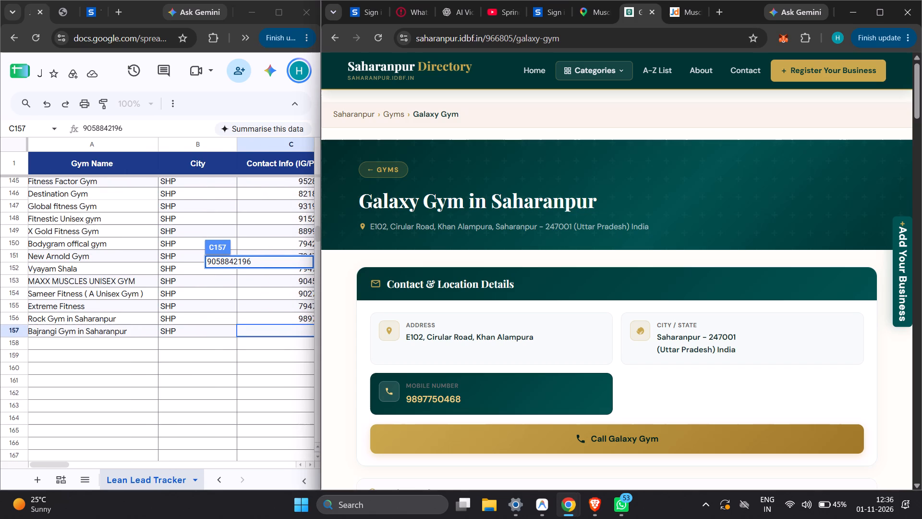
pyautogui.scroll(3, 211, 357)
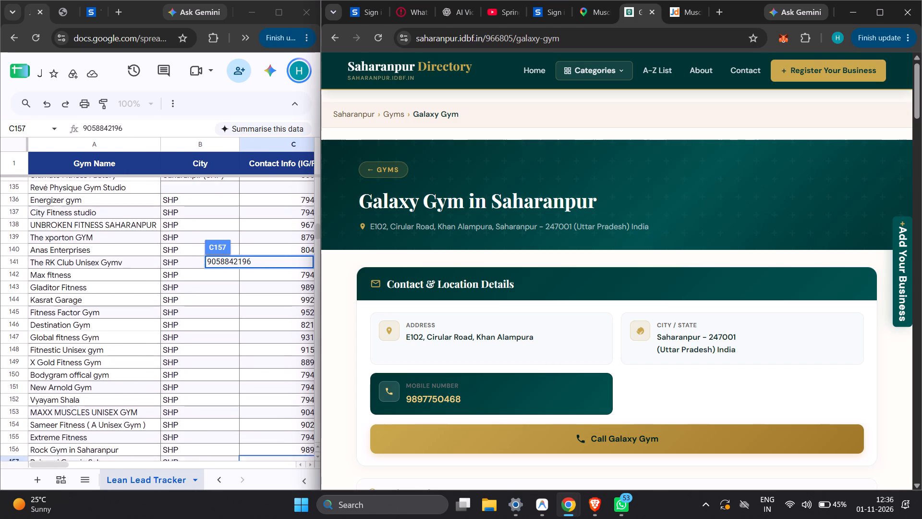
pyautogui.scroll(3, 211, 357)
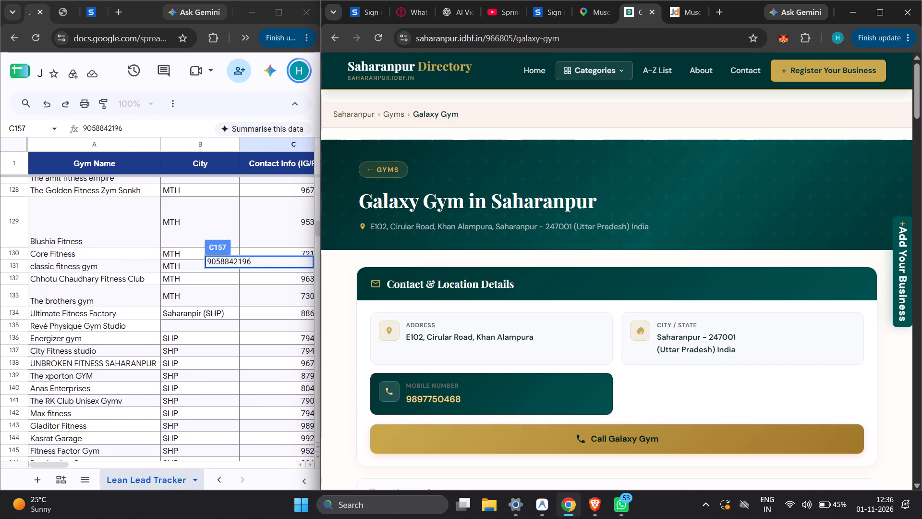
pyautogui.scroll(4, 211, 357)
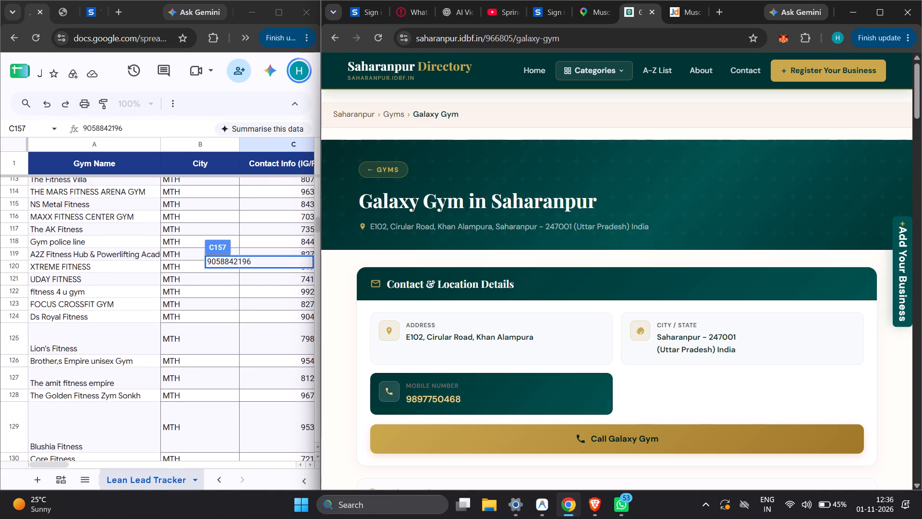
pyautogui.scroll(3, 211, 357)
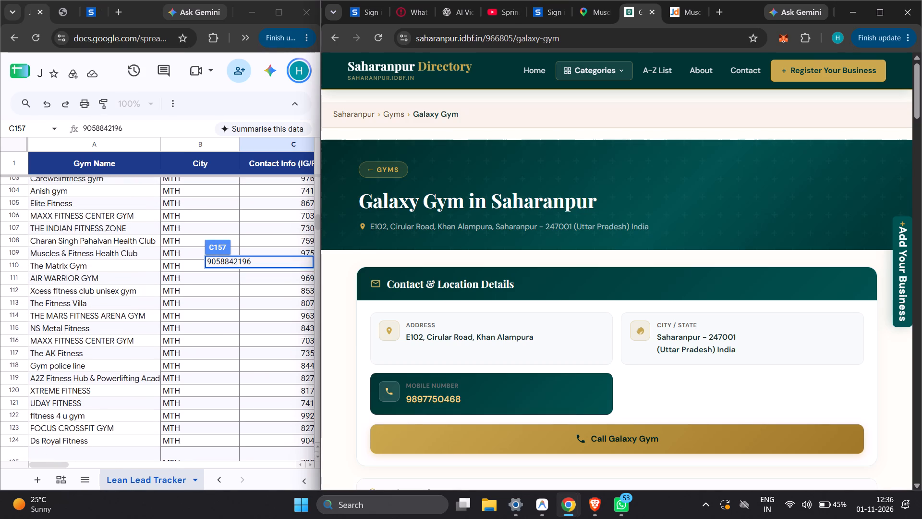
pyautogui.scroll(3, 211, 357)
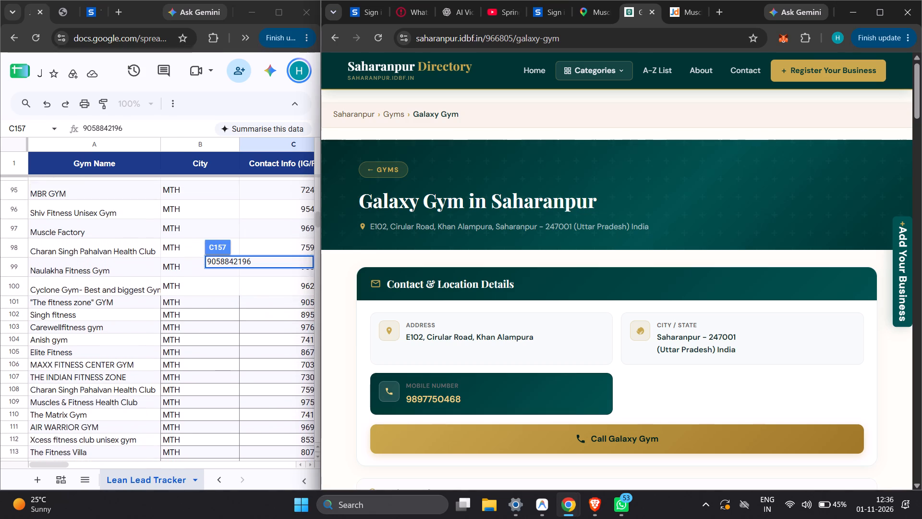
pyautogui.scroll(3, 211, 357)
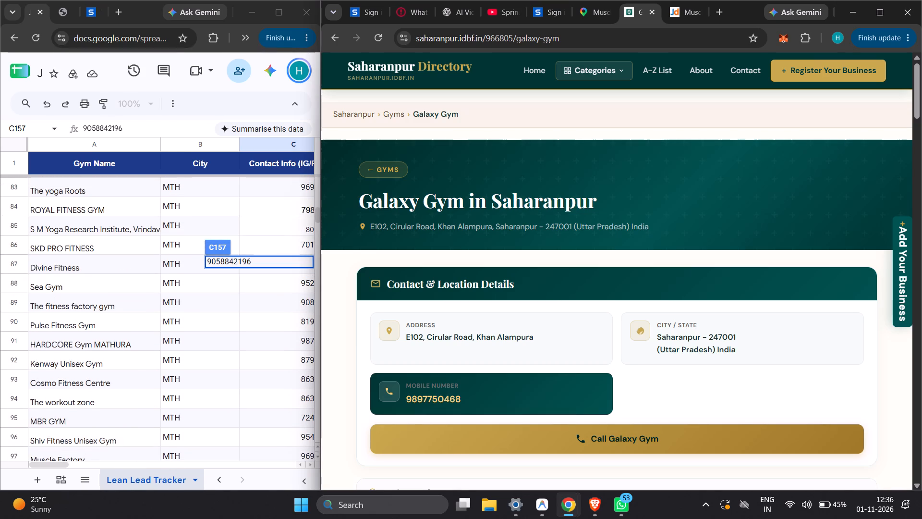
pyautogui.scroll(3, 211, 357)
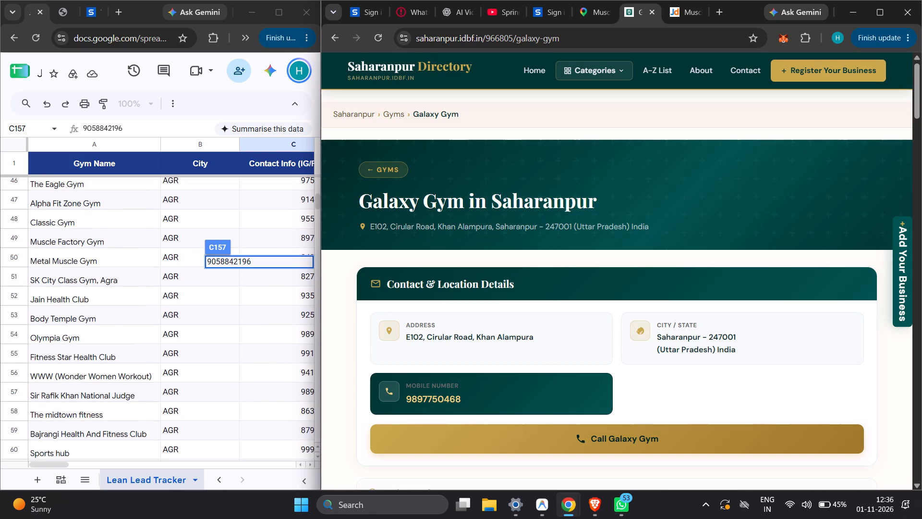
pyautogui.scroll(3, 211, 357)
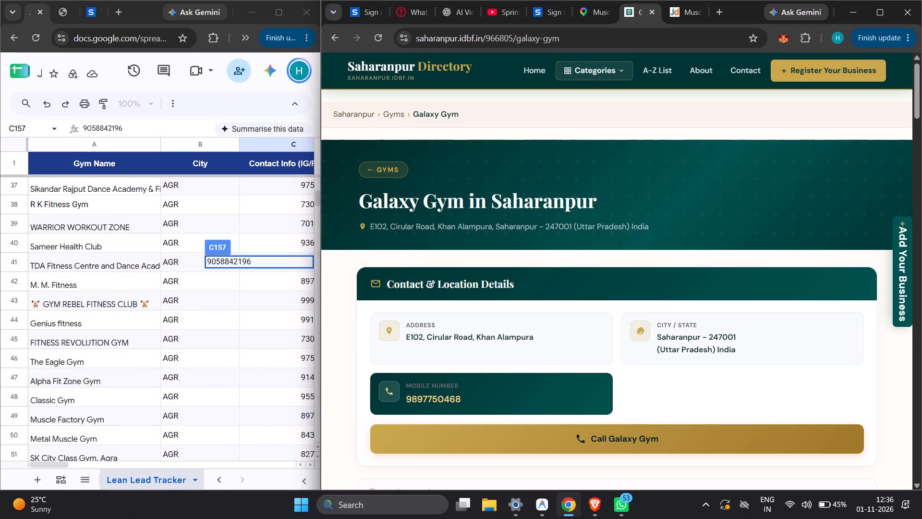
pyautogui.scroll(3, 211, 357)
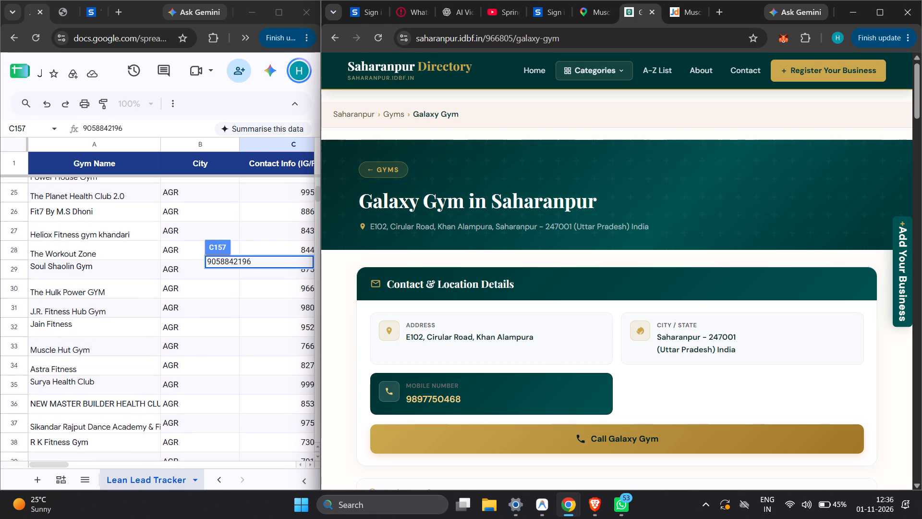
pyautogui.scroll(3, 211, 357)
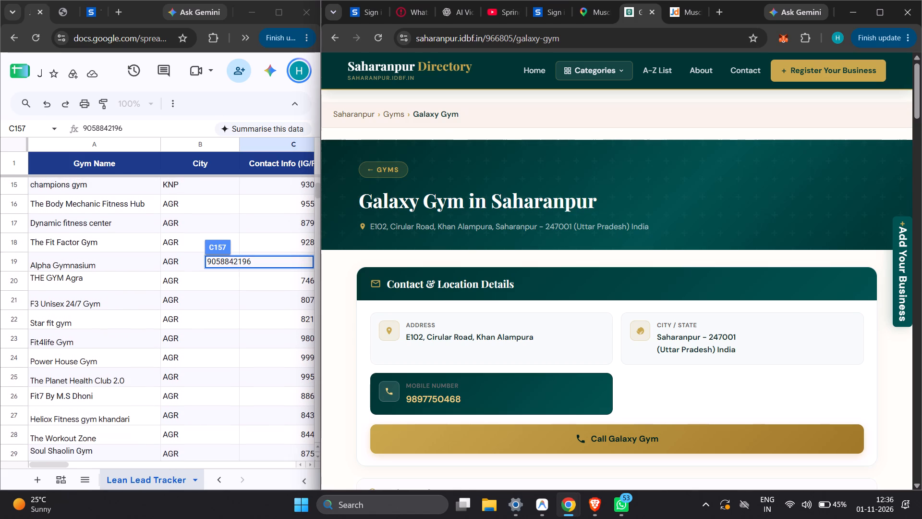
pyautogui.scroll(1, 211, 357)
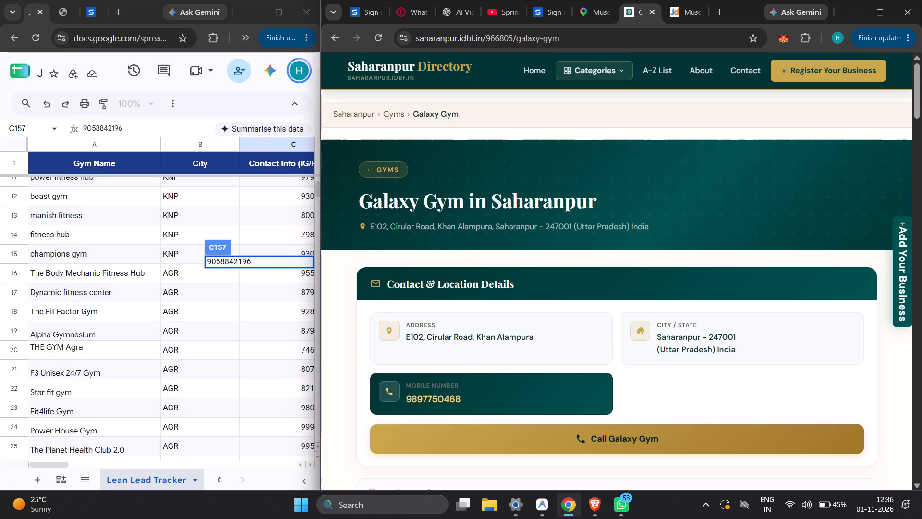
pyautogui.rightClick(211, 357)
pyautogui.scroll(1, 152, 317)
pyautogui.scroll(2, 92, 309)
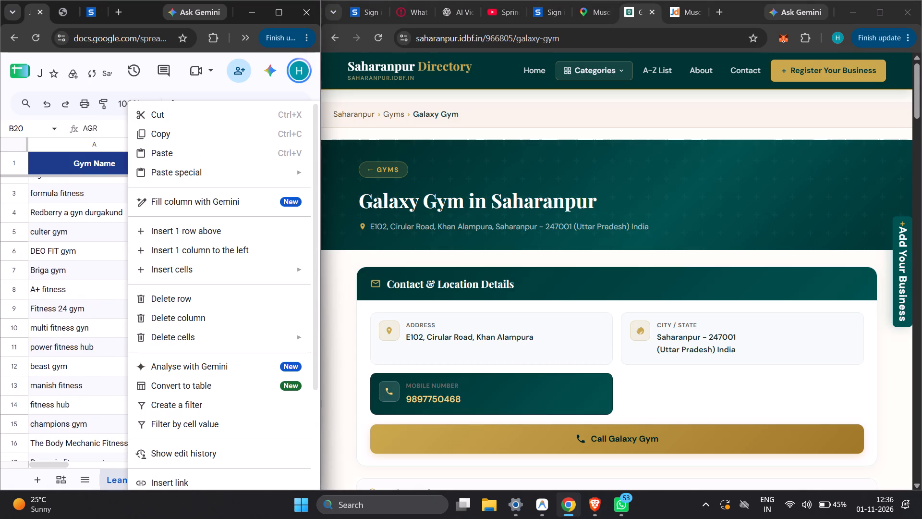
pyautogui.scroll(1, 92, 309)
pyautogui.click(92, 309)
# Look through the tracker's Gym Name column from the earliest entries down to row 157 for an existing Galaxy Gym.
pyautogui.scroll(-2, 92, 309)
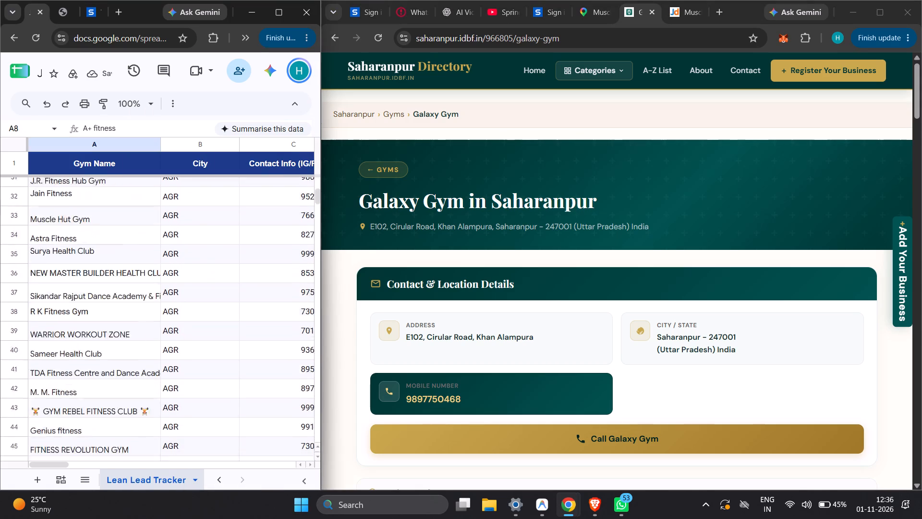
pyautogui.scroll(-4, 92, 309)
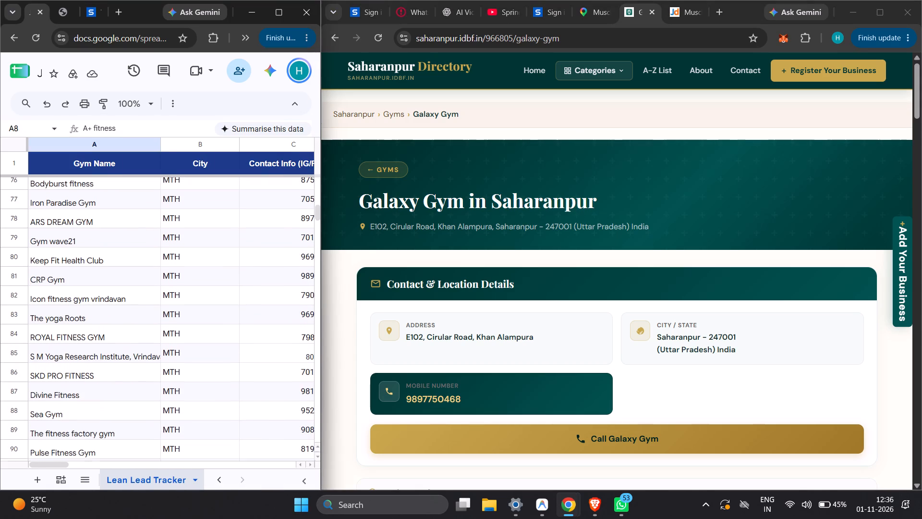
pyautogui.scroll(-4, 92, 309)
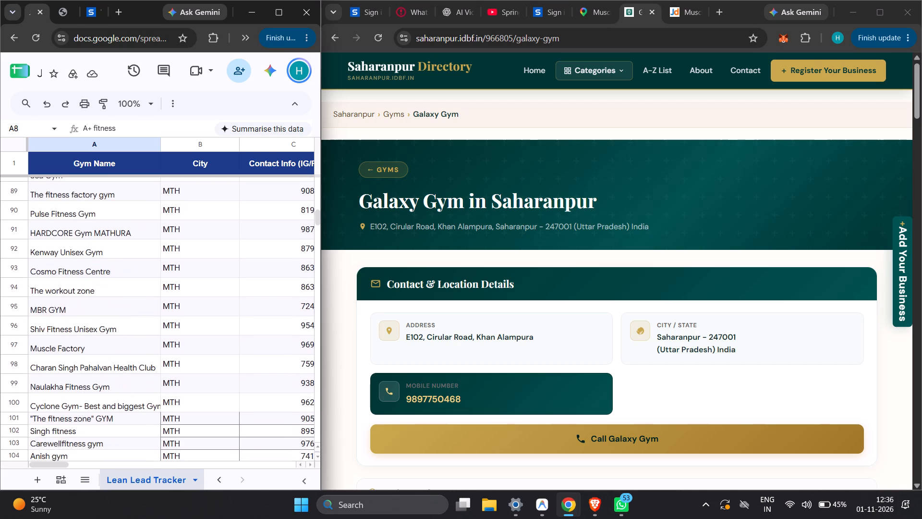
pyautogui.scroll(-4, 92, 309)
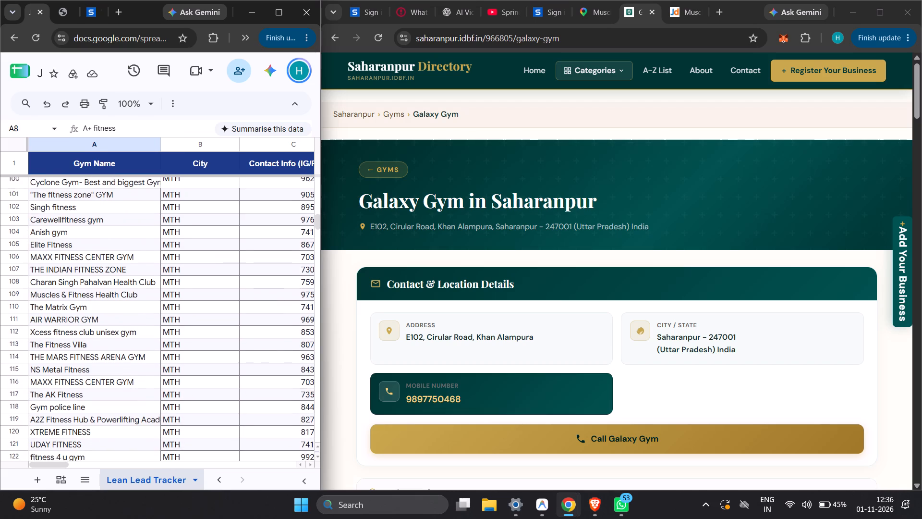
pyautogui.scroll(-4, 92, 309)
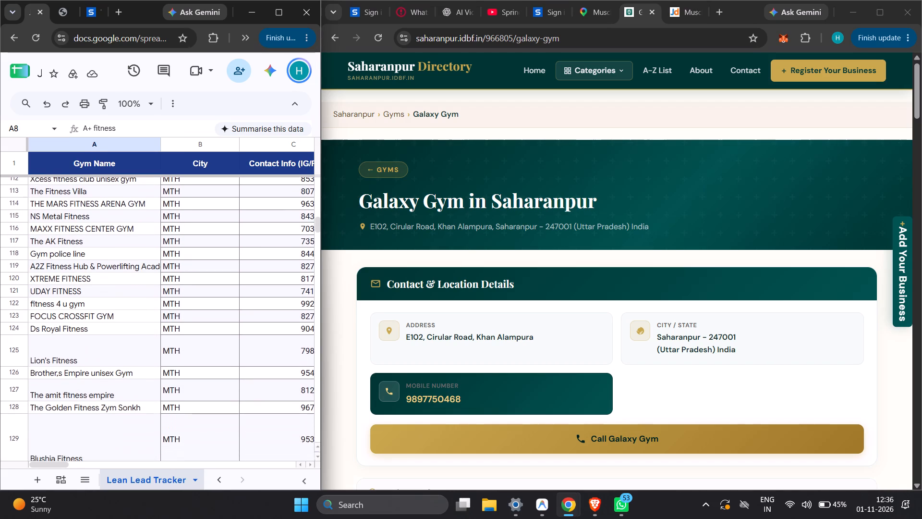
pyautogui.scroll(-3, 92, 309)
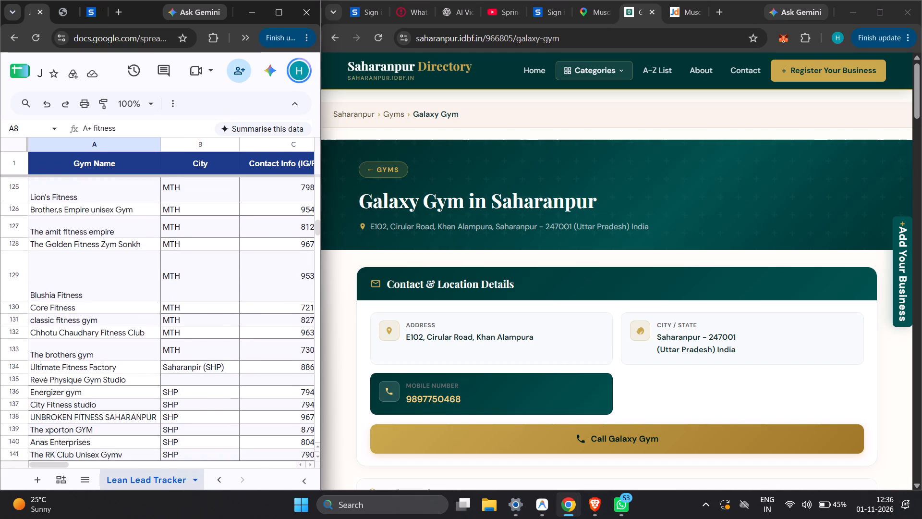
pyautogui.scroll(-2, 92, 309)
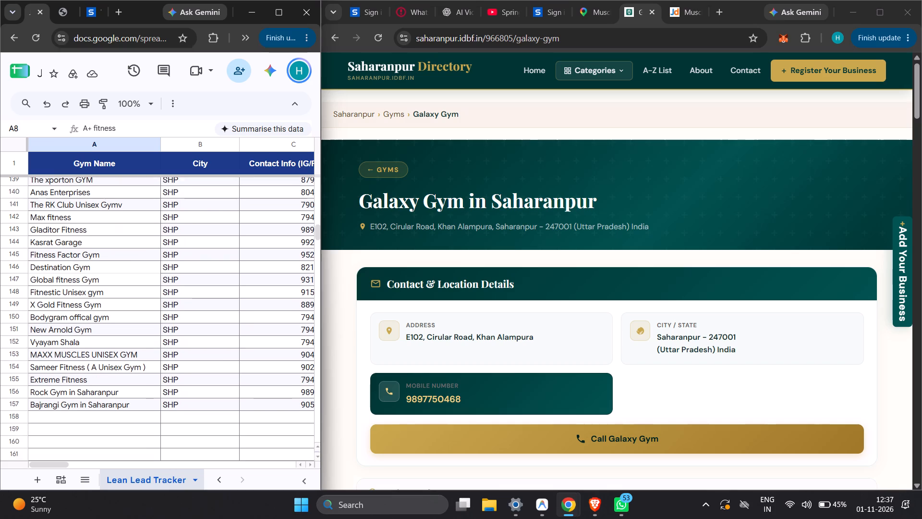
pyautogui.scroll(-2, 92, 309)
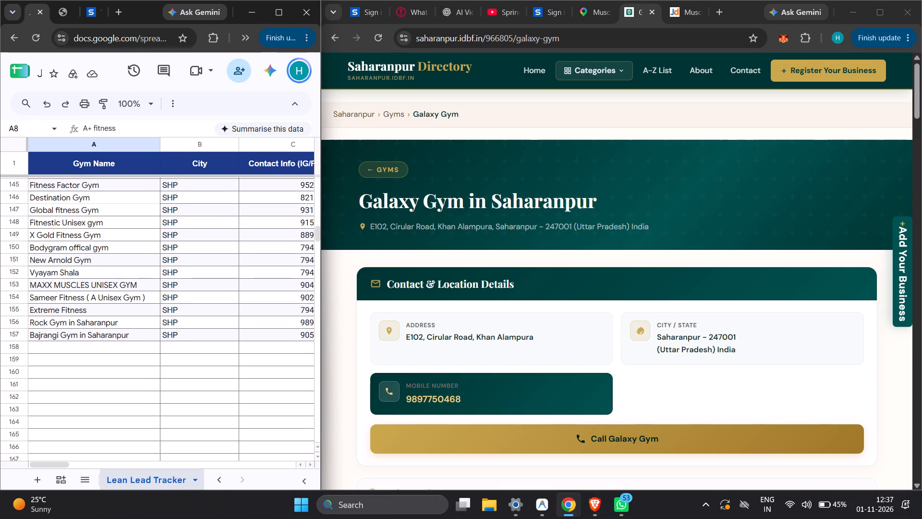
pyautogui.scroll(-1, 92, 309)
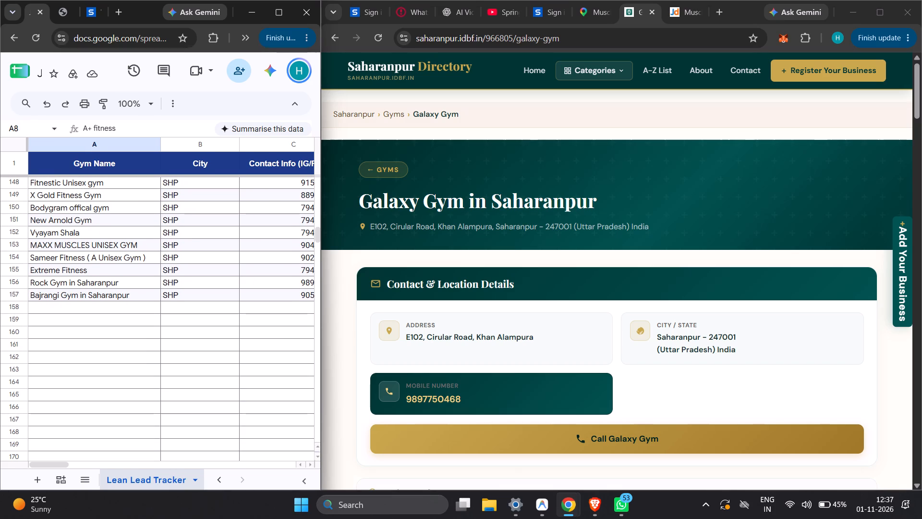
# Copy only the name Galaxy Gym from the directory listing's heading into the Gym Name cell of row 158.
pyautogui.moveTo(602, 203); pyautogui.dragTo(361, 215)
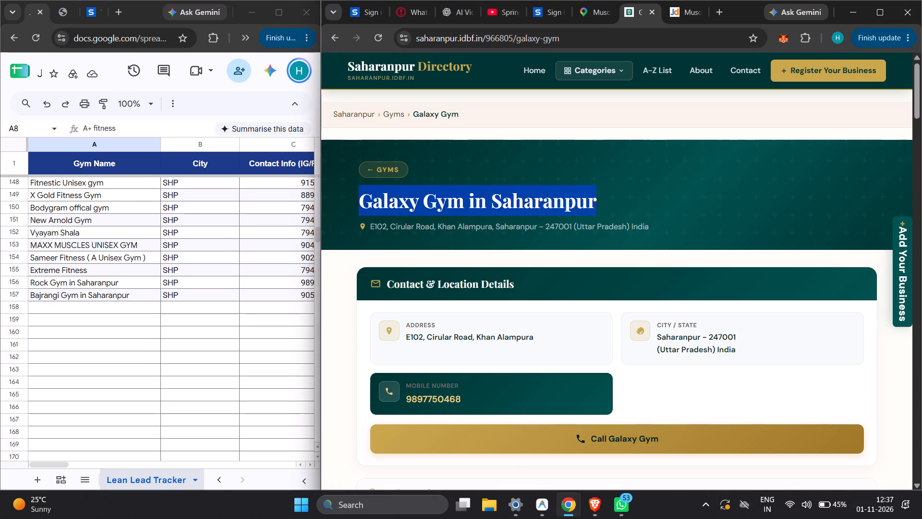
pyautogui.moveTo(361, 215); pyautogui.dragTo(362, 222)
pyautogui.moveTo(362, 209); pyautogui.dragTo(464, 208)
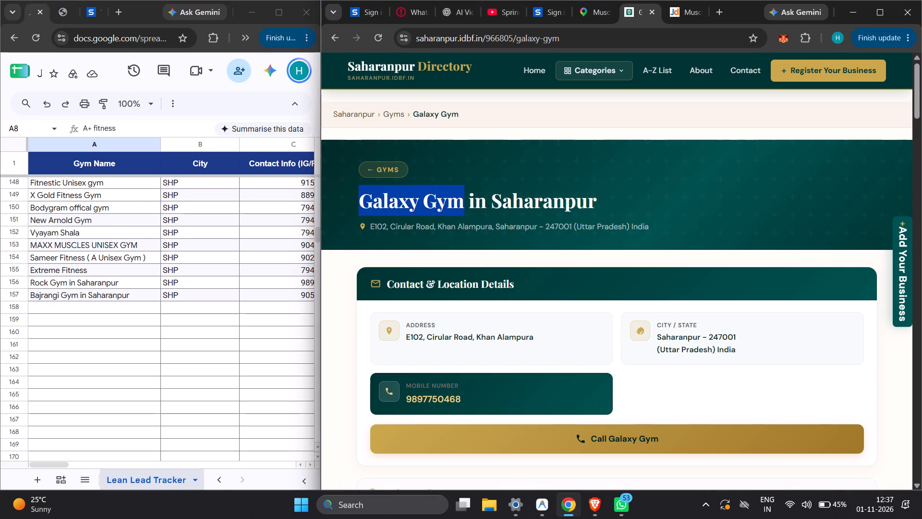
pyautogui.hotkey('ctrl', 'c')
pyautogui.doubleClick(88, 307)
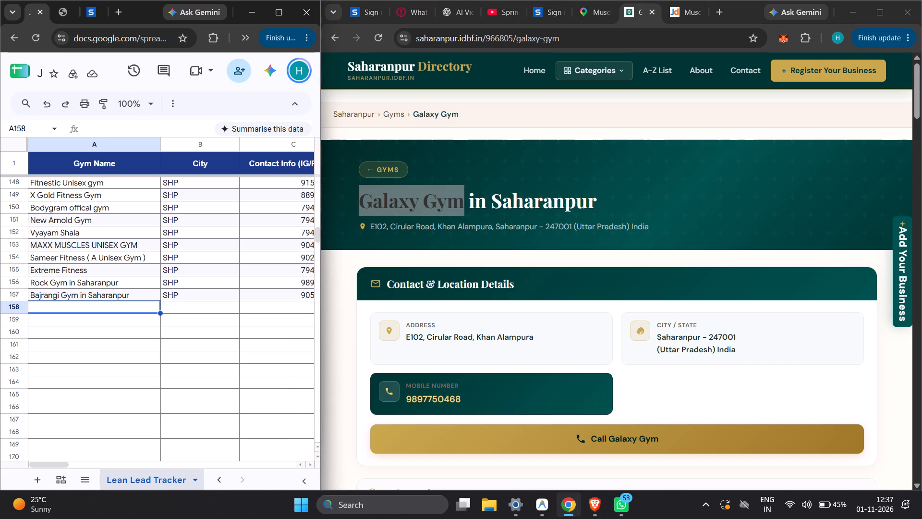
pyautogui.hotkey('ctrl', 'v')
# Paste Galaxy Gym again into the Gym Name cell of row 158.
pyautogui.doubleClick(122, 308)
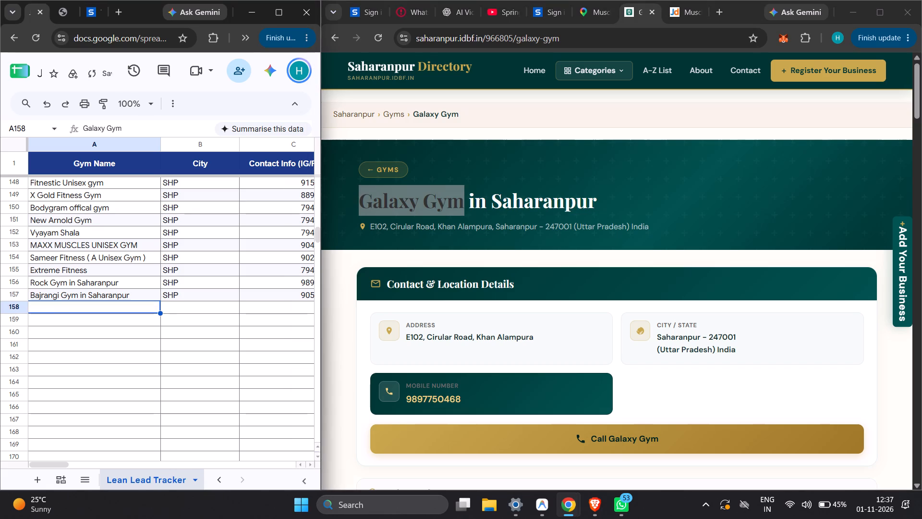
pyautogui.hotkey('ctrl', 'v')
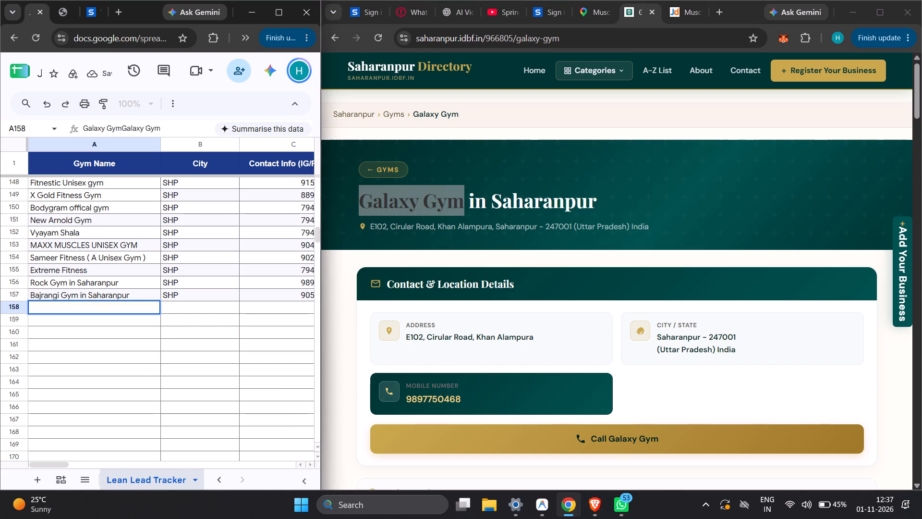
# Reopen the Gym Name cell of row 158 and select its text to check what was pasted.
pyautogui.hscroll(1, 122, 308)
pyautogui.click(121, 336)
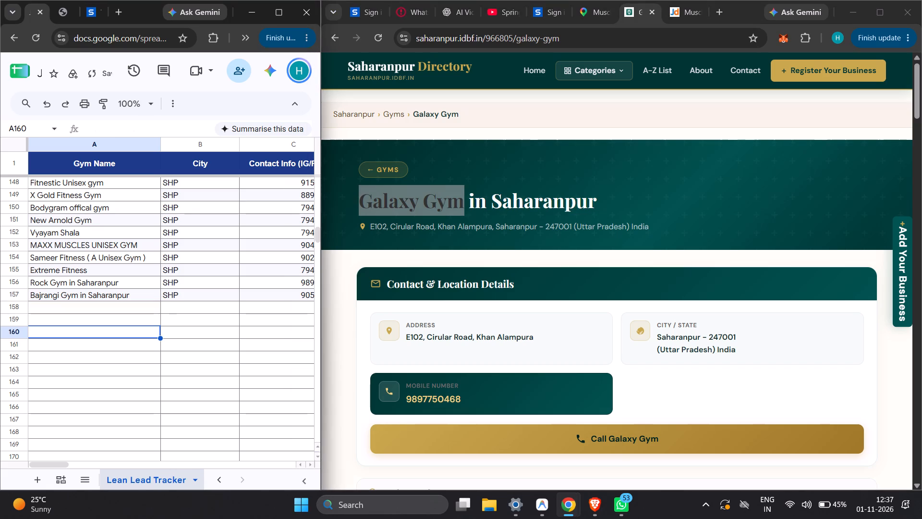
pyautogui.doubleClick(110, 311)
pyautogui.hscroll(1, 110, 311)
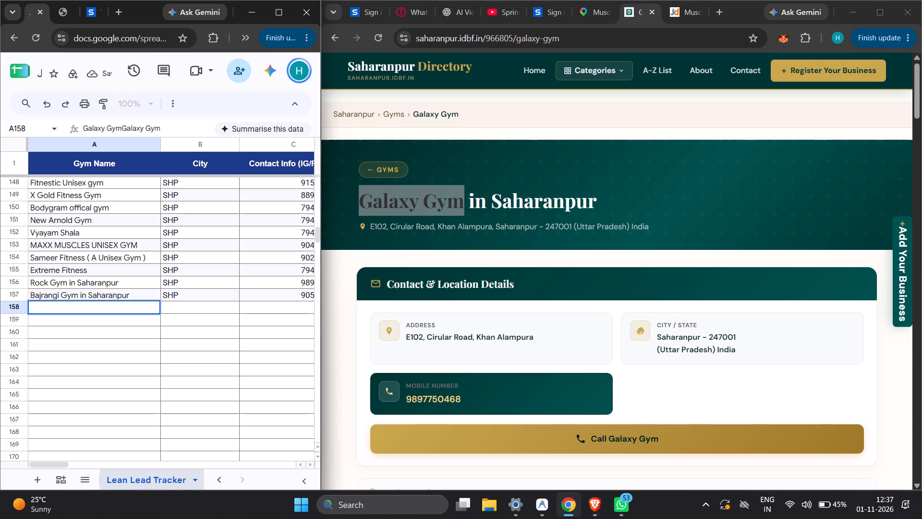
pyautogui.hscroll(1, 110, 311)
pyautogui.doubleClick(110, 311)
pyautogui.tripleClick(73, 310)
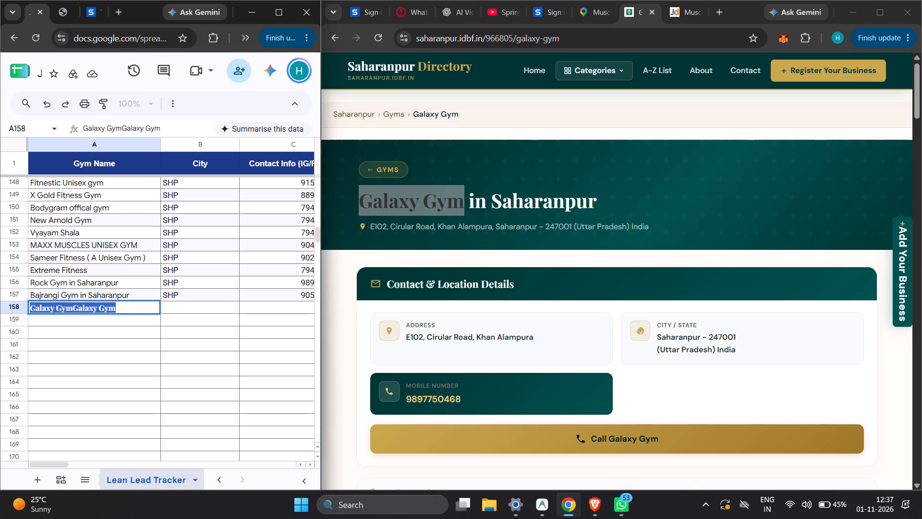
pyautogui.click(108, 329)
pyautogui.click(95, 315)
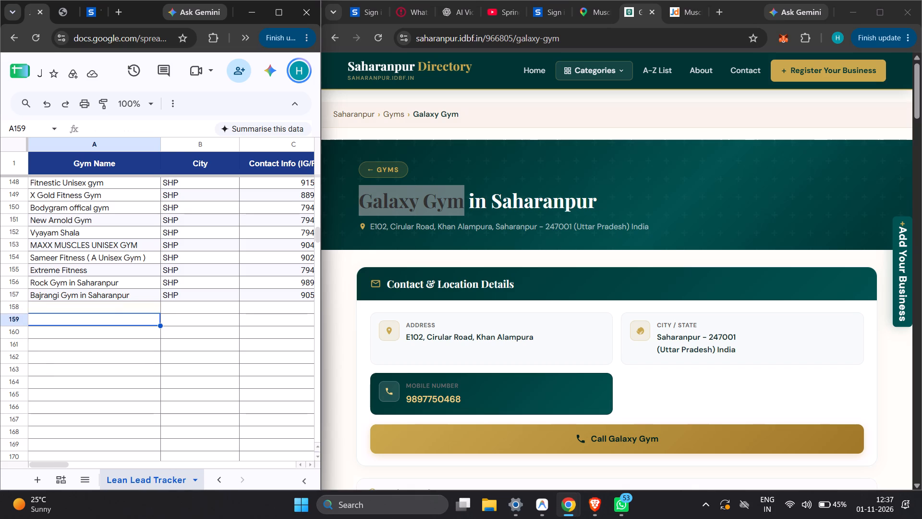
# Reload the tracker spreadsheet and dismiss the signed-in account notice.
pyautogui.click(37, 34)
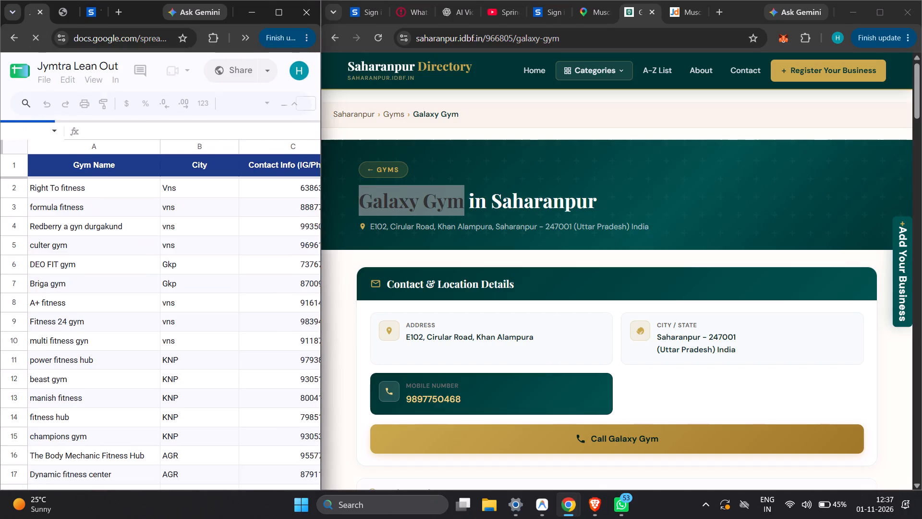
pyautogui.scroll(-5, 180, 297)
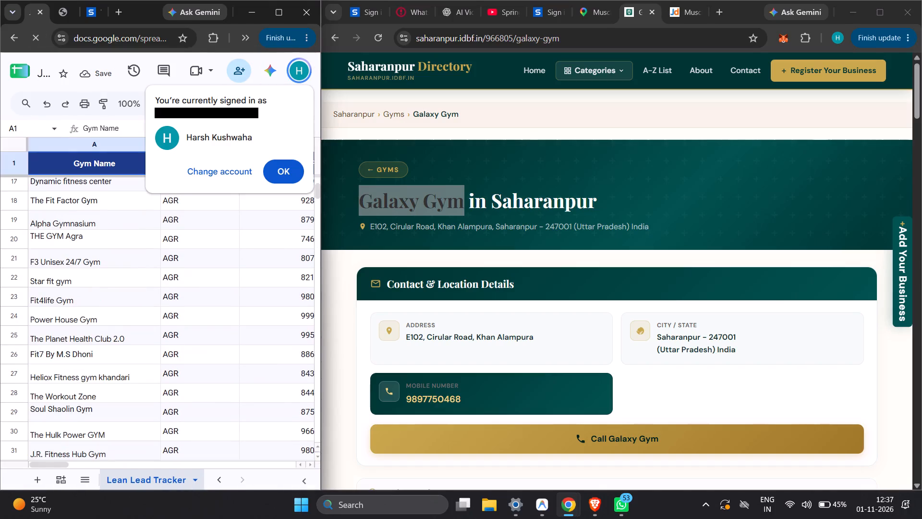
pyautogui.click(271, 177)
# Paste Galaxy Gym once more into the Gym Name cell of row 158.
pyautogui.scroll(-4, 271, 177)
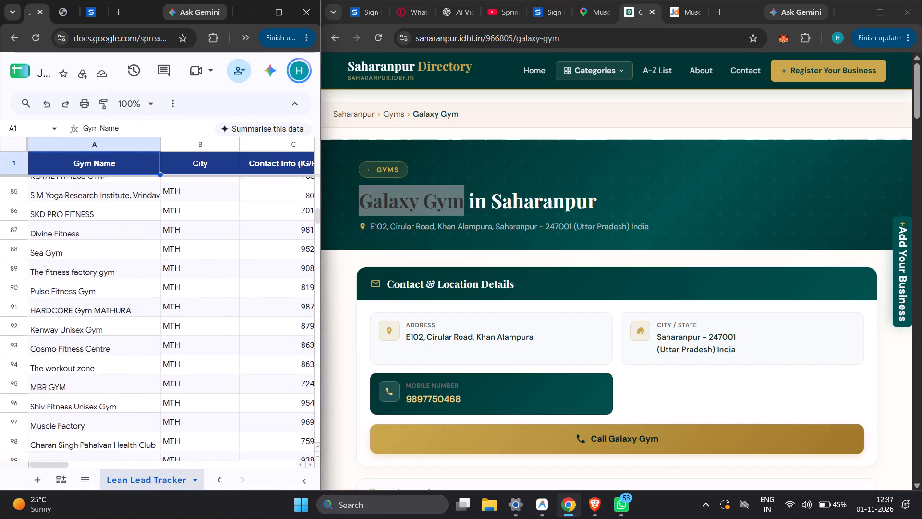
pyautogui.scroll(-6, 271, 177)
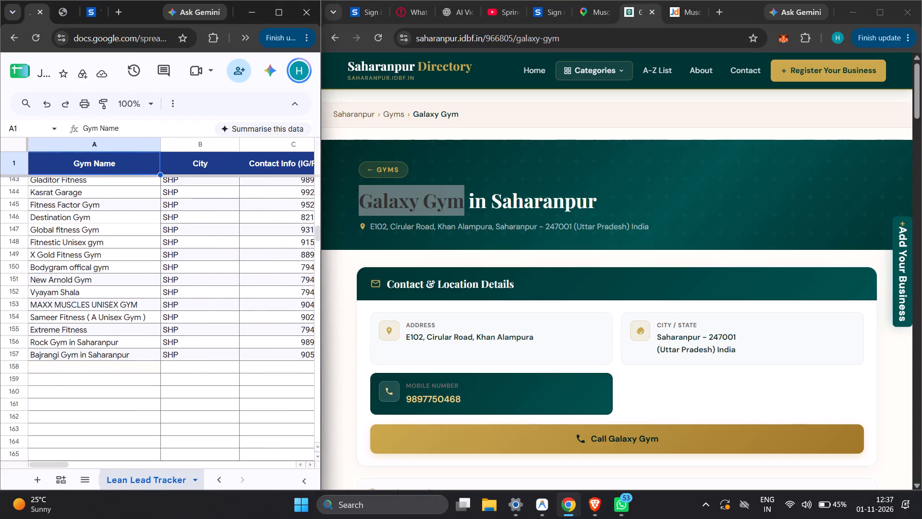
pyautogui.doubleClick(104, 366)
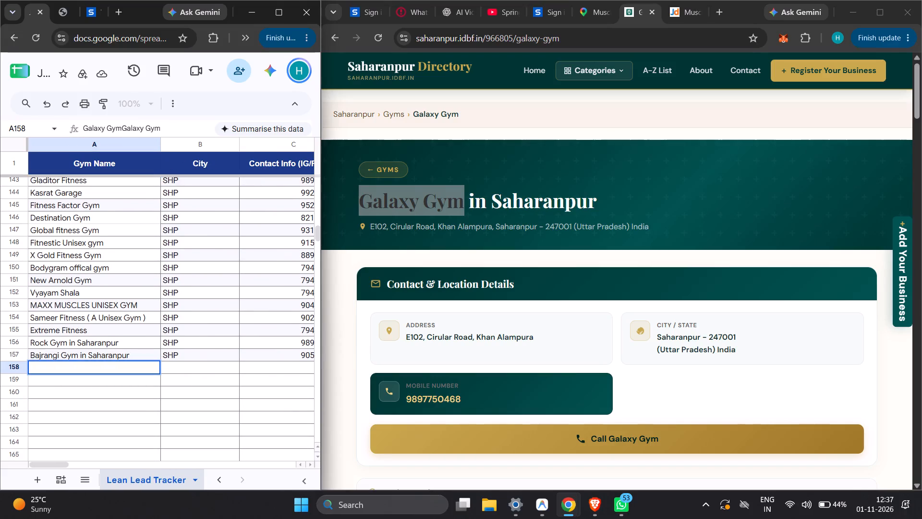
pyautogui.hotkey('ctrl', 'v')
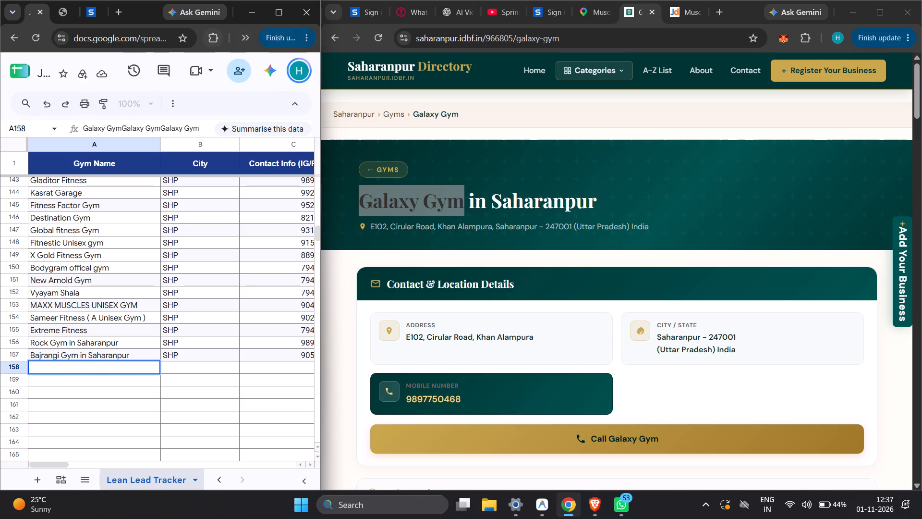
# Maximise the tracker spreadsheet's window.
pyautogui.click(276, 10)
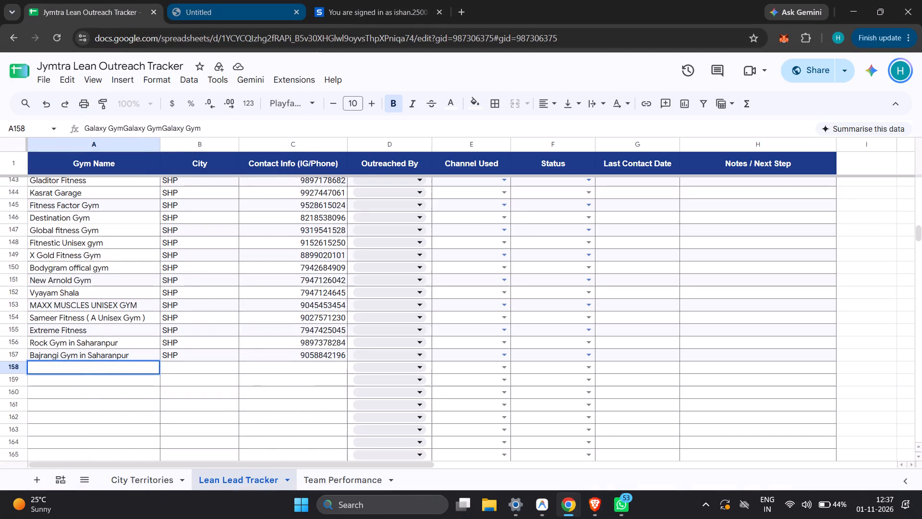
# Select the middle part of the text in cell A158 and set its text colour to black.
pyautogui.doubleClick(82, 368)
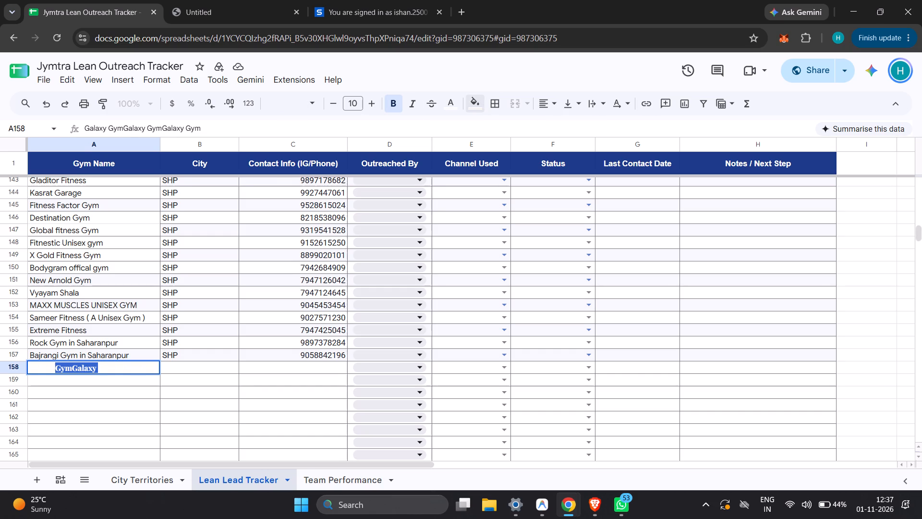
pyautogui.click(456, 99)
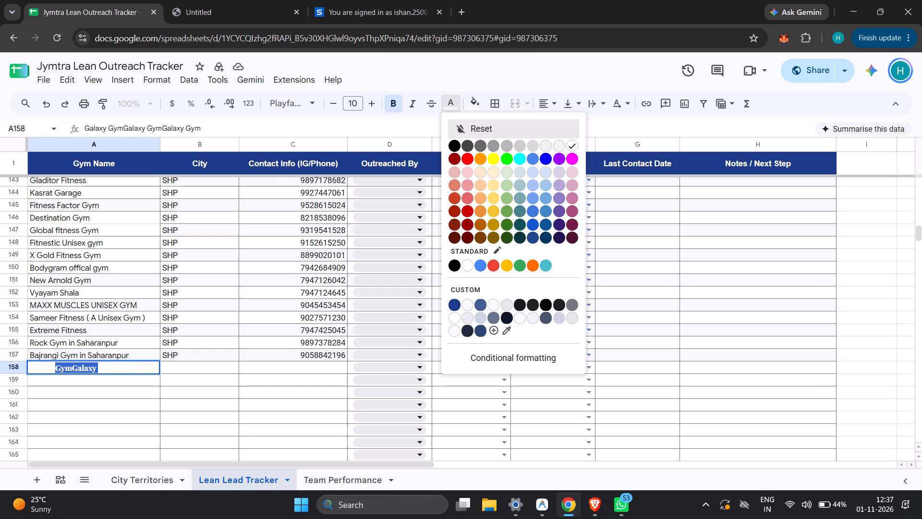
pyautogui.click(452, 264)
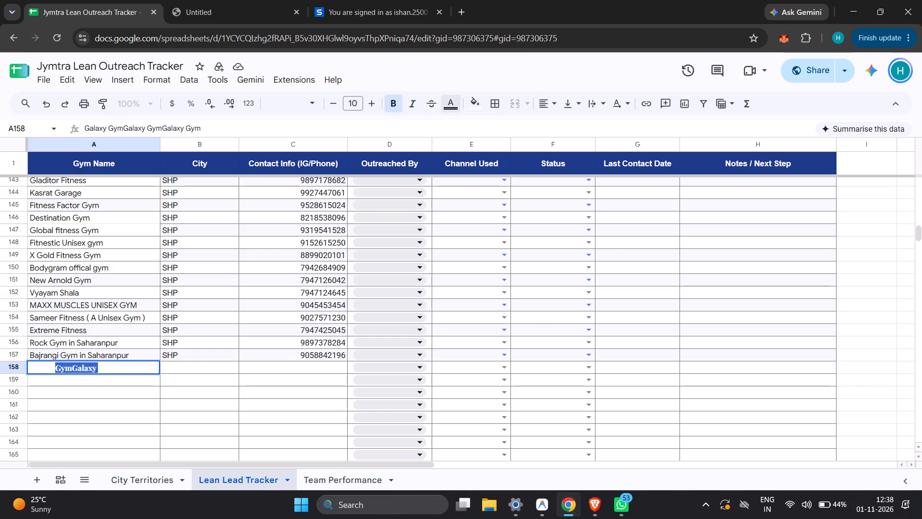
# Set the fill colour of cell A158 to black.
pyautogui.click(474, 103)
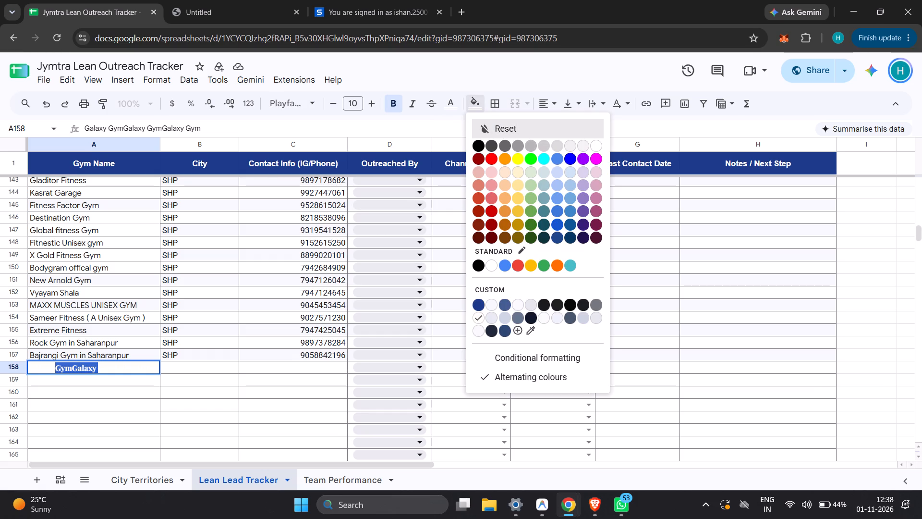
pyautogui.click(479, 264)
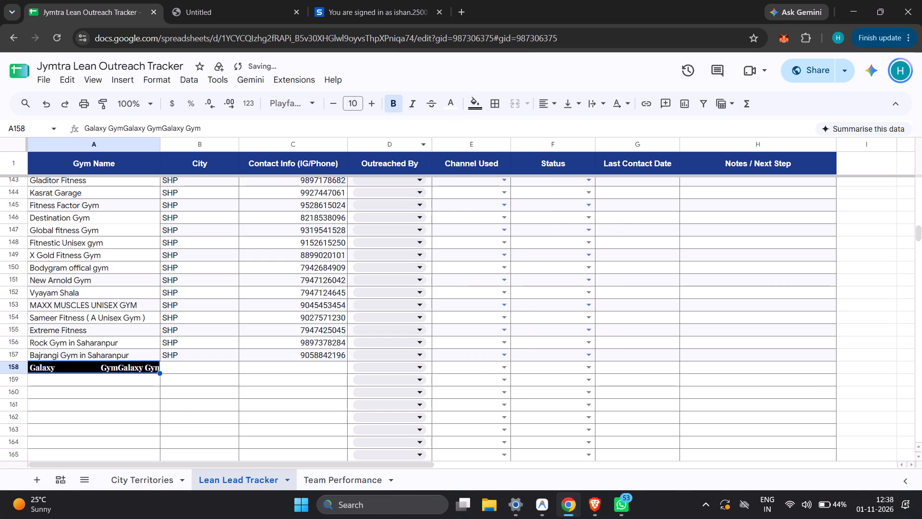
# Set the fill colour of cell A158 to white.
pyautogui.click(479, 106)
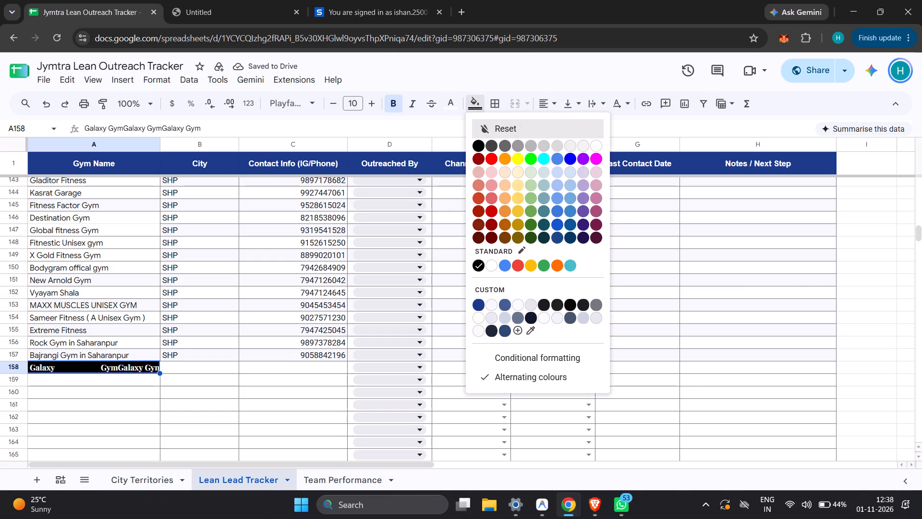
pyautogui.click(493, 266)
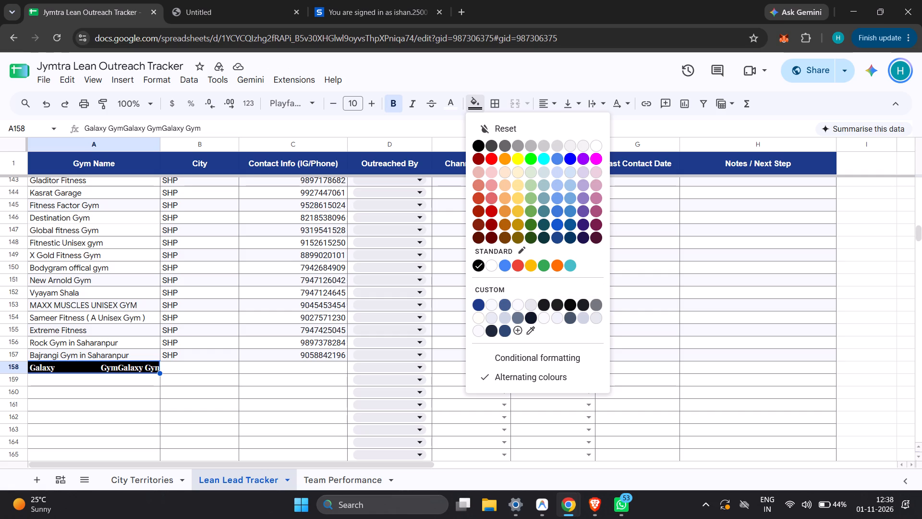
# Set the text colour of the whole cell A158 to black.
pyautogui.click(448, 102)
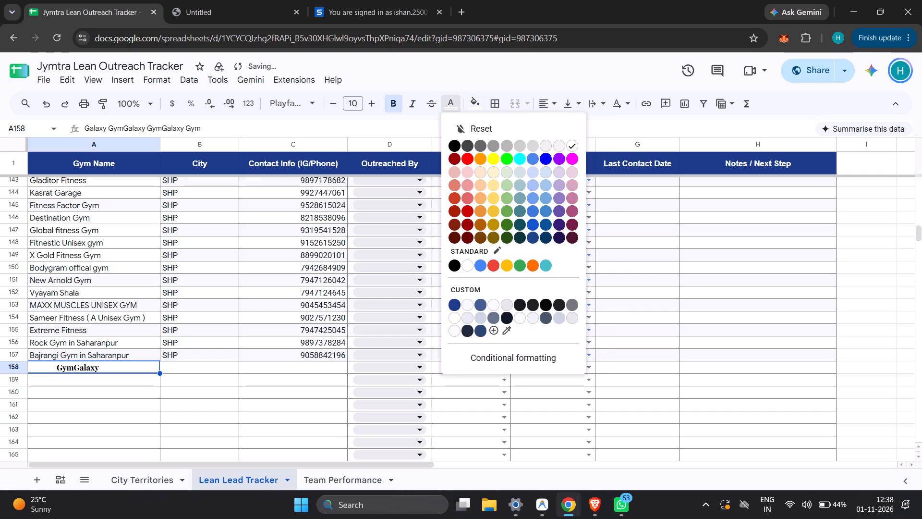
pyautogui.click(454, 148)
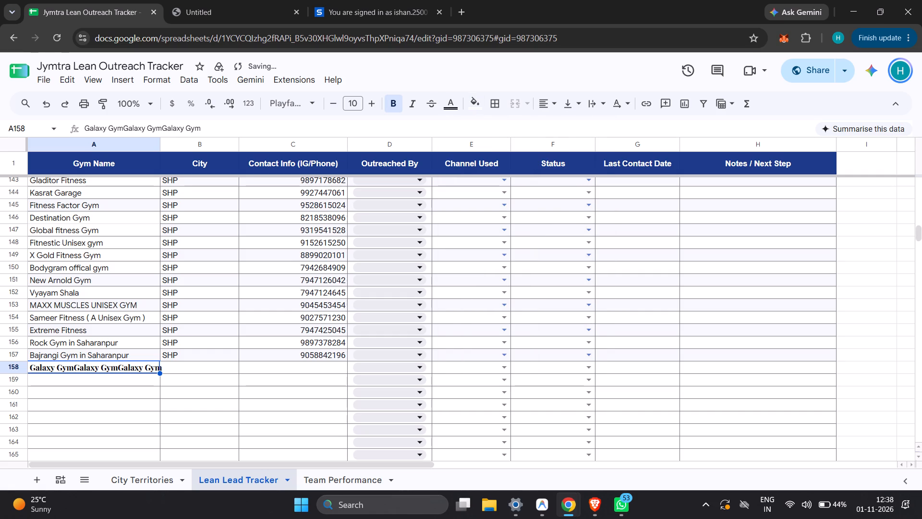
# Remove the bold formatting from cell A158.
pyautogui.click(393, 99)
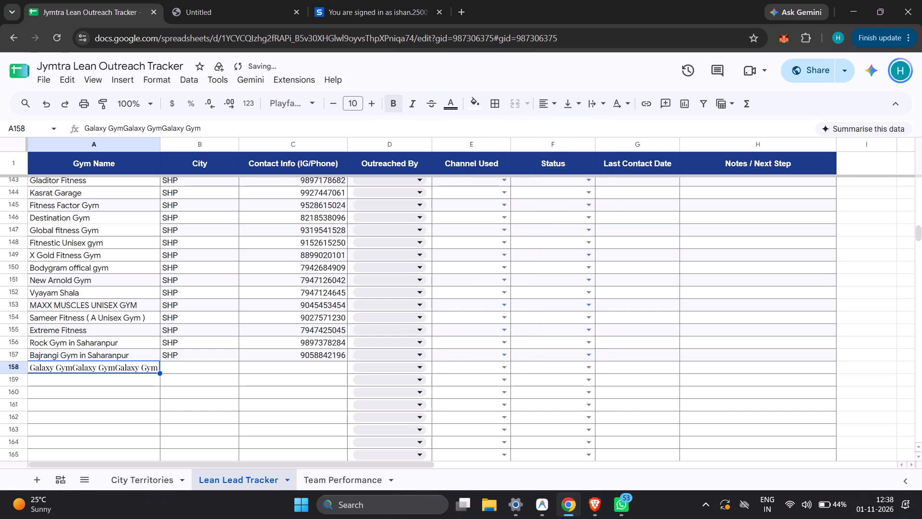
# Trim the repeated gym name in cell A158 to "Galaxy GymGalaxy".
pyautogui.click(145, 367)
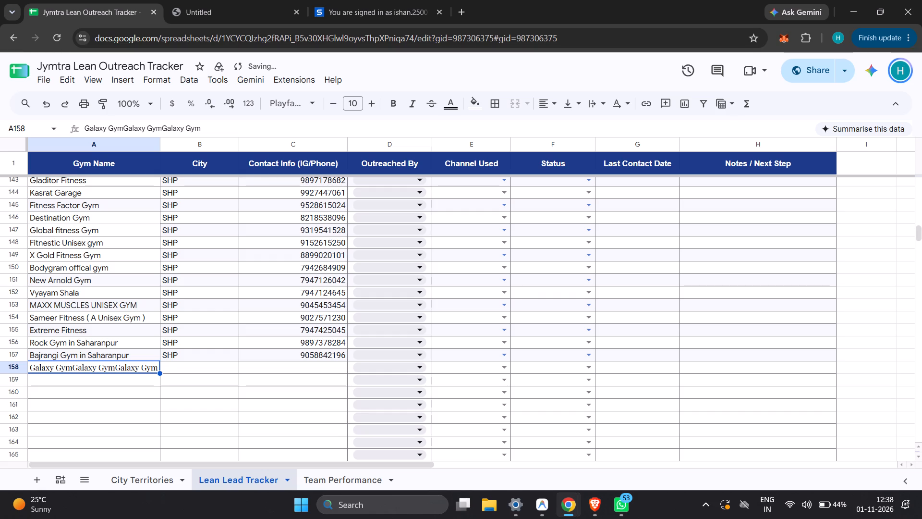
pyautogui.doubleClick(144, 366)
pyautogui.press('BackSpace')
pyautogui.press('BackSpace')
pyautogui.press('BackSpace')
pyautogui.press('BackSpace')
pyautogui.press('BackSpace')
pyautogui.press('BackSpace')
pyautogui.press('BackSpace')
pyautogui.press('BackSpace')
pyautogui.press('BackSpace')
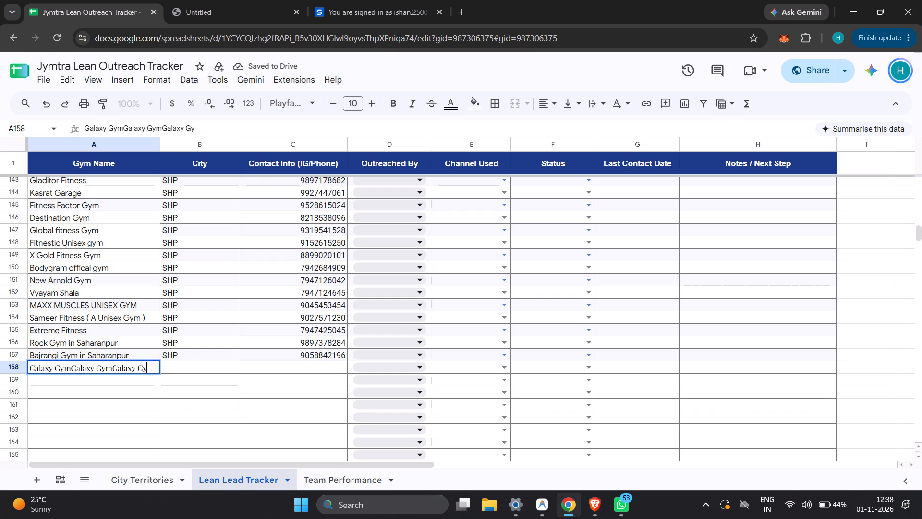
pyautogui.press('BackSpace')
pyautogui.press('BackSpace')
pyautogui.press('BackSpace')
pyautogui.press('BackSpace')
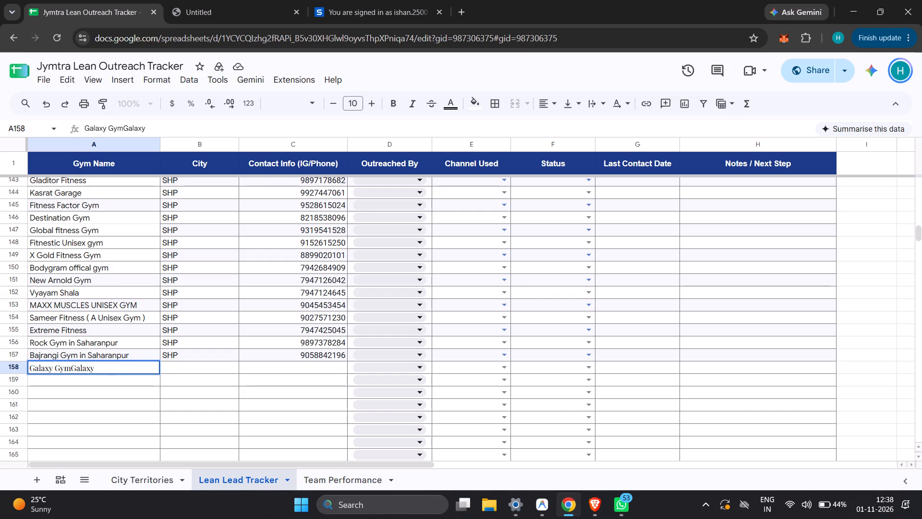
# Enter SHP as the city in cell B158.
pyautogui.doubleClick(206, 371)
pyautogui.write('AAHP')
pyautogui.press('BackSpace')
pyautogui.press('BackSpace')
pyautogui.press('BackSpace')
pyautogui.press('BackSpace')
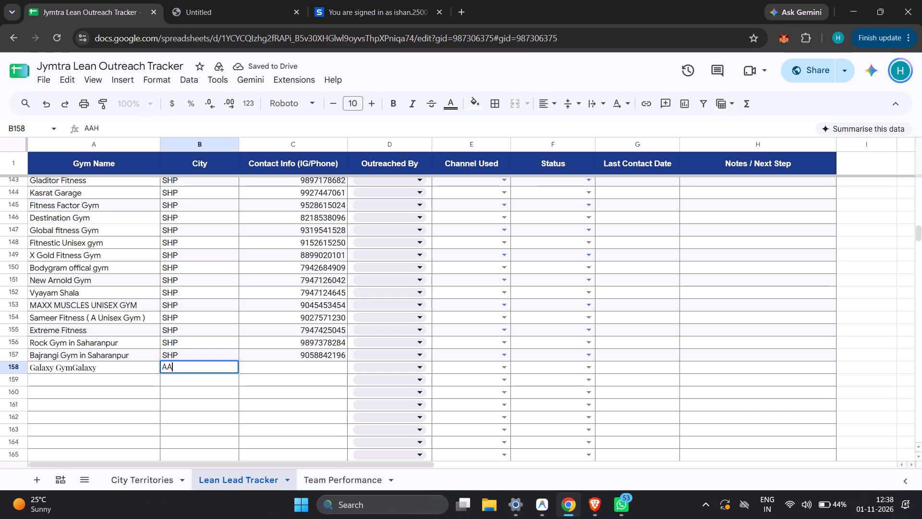
pyautogui.write('SHP')
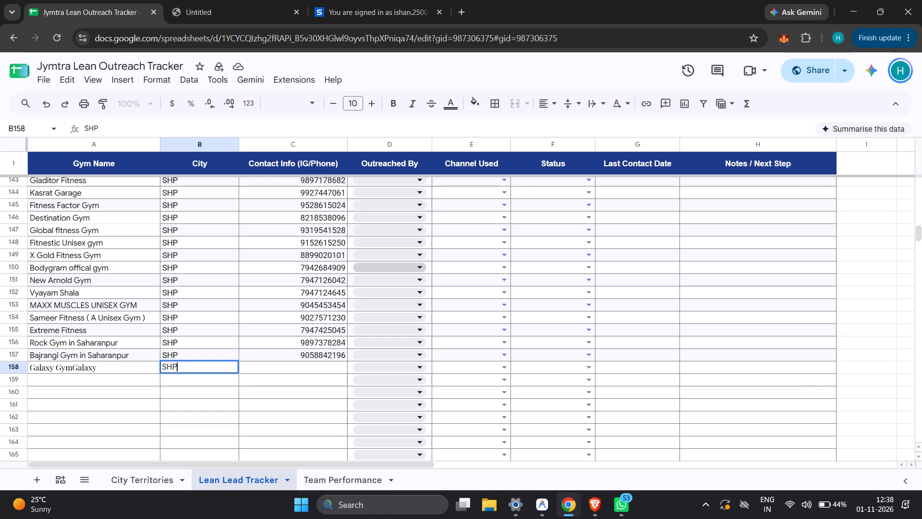
# Place the tracker beside the Saharanpur Directory window and copy Galaxy Gym's mobile number into the contact cell C158.
pyautogui.press('super+Left')
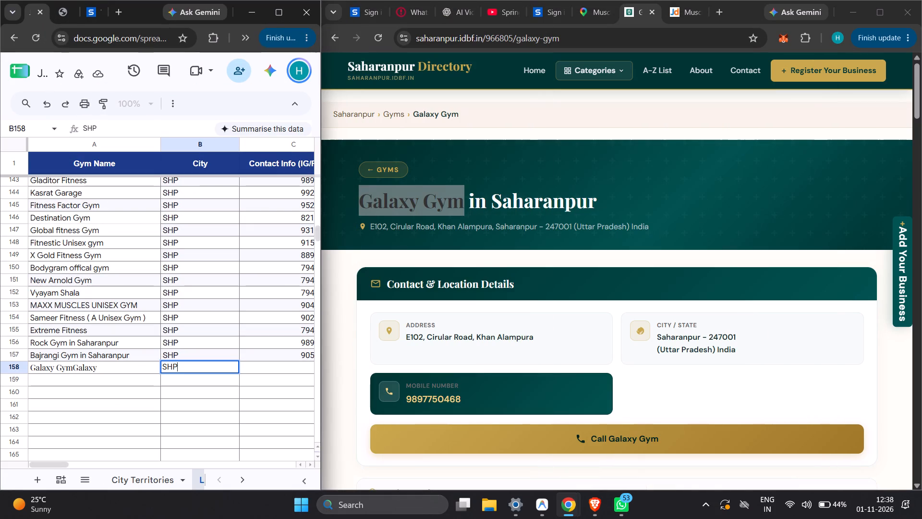
pyautogui.moveTo(465, 398); pyautogui.dragTo(402, 401)
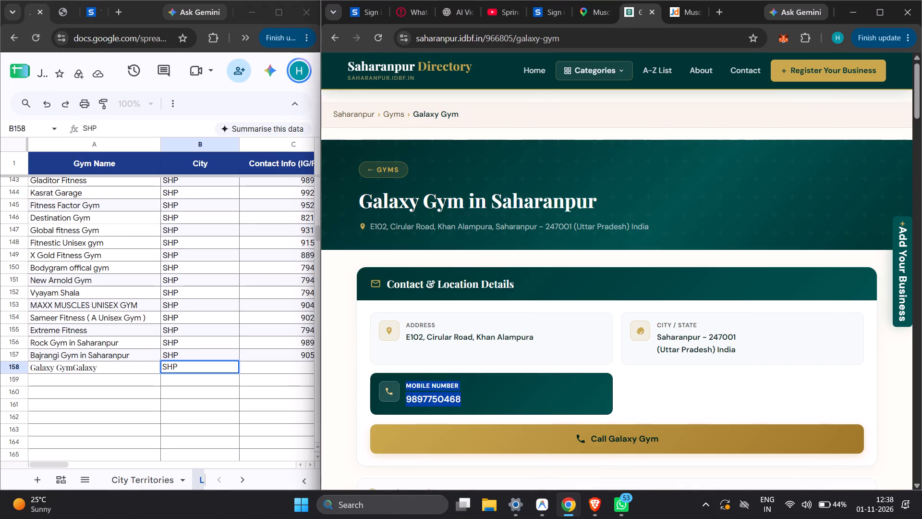
pyautogui.click(482, 403)
pyautogui.moveTo(464, 403); pyautogui.dragTo(433, 405)
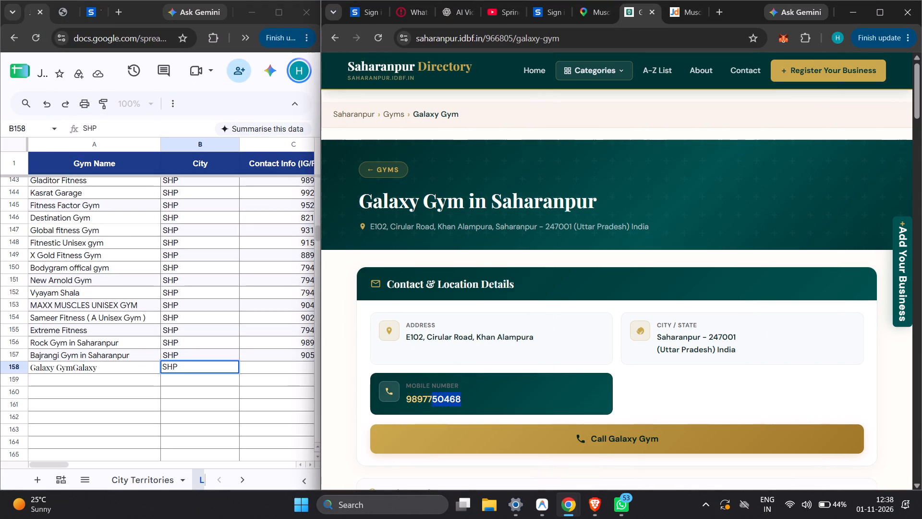
pyautogui.moveTo(433, 405); pyautogui.dragTo(404, 404)
pyautogui.hotkey('ctrl', 'c')
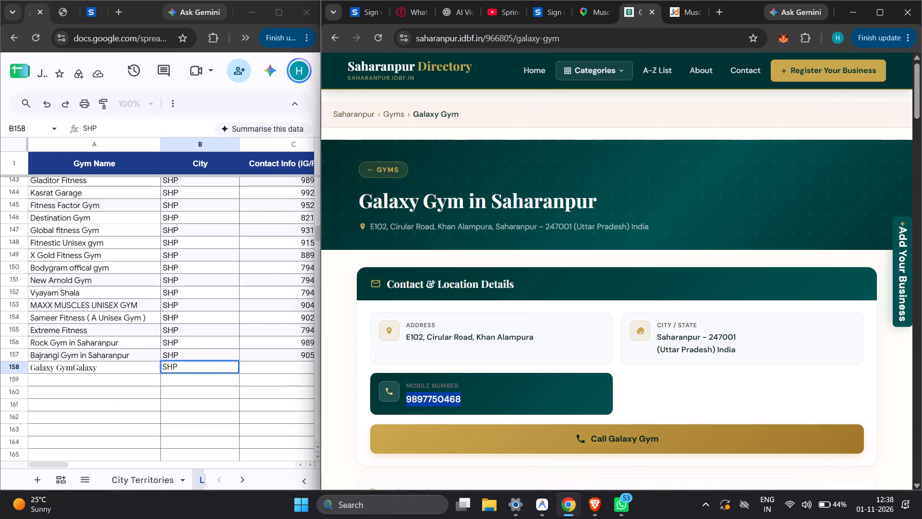
pyautogui.doubleClick(286, 367)
pyautogui.hotkey('ctrl', 'v')
# Look through the rest of the Galaxy Gym page, then return to the Fitnestic Gym page and examine its list of more Saharanpur gyms.
pyautogui.scroll(-2, 393, 388)
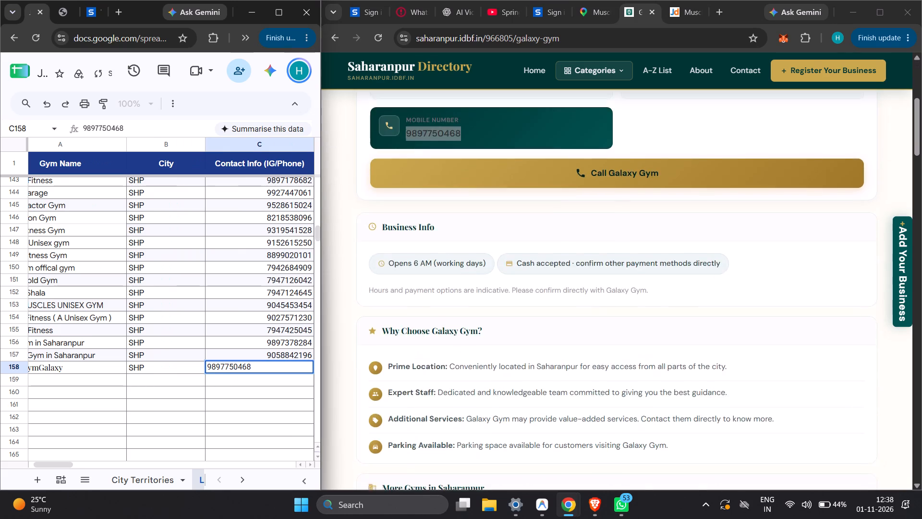
pyautogui.scroll(-12, 393, 388)
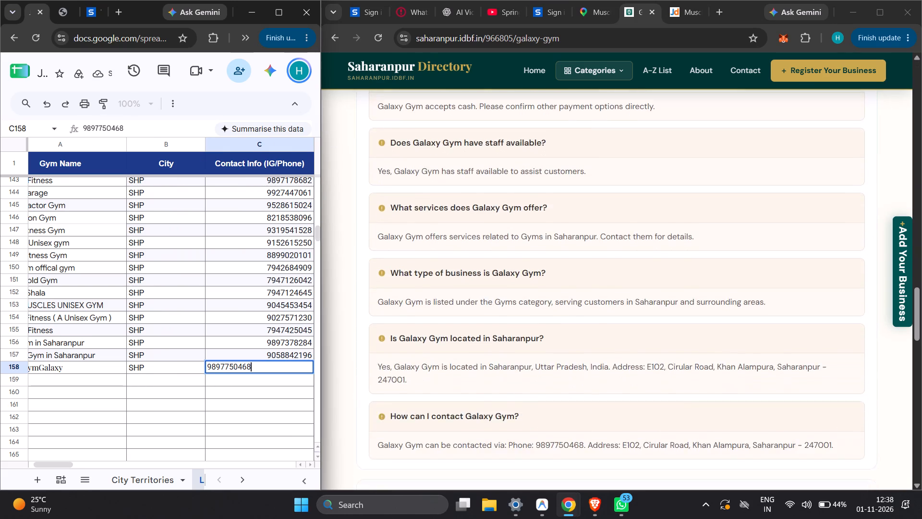
pyautogui.scroll(-5, 393, 388)
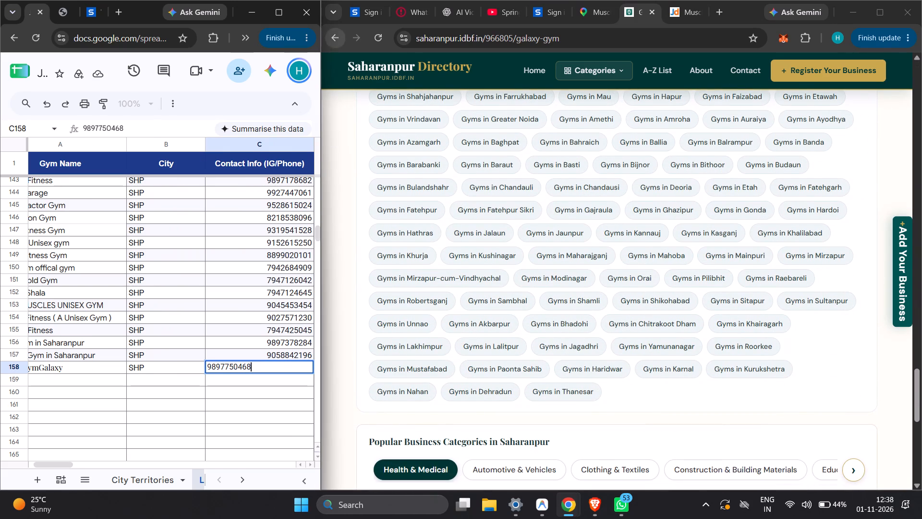
pyautogui.click(330, 40)
pyautogui.scroll(-1, 570, 332)
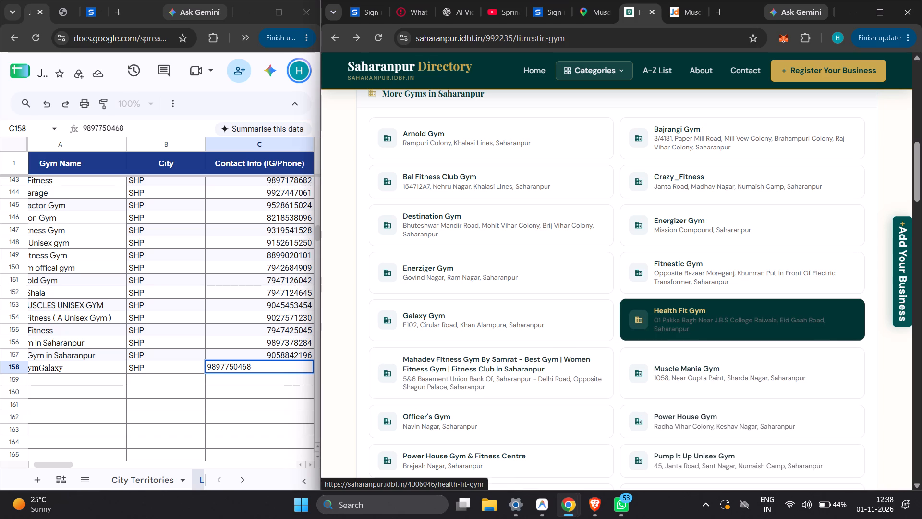
pyautogui.scroll(-2, 674, 319)
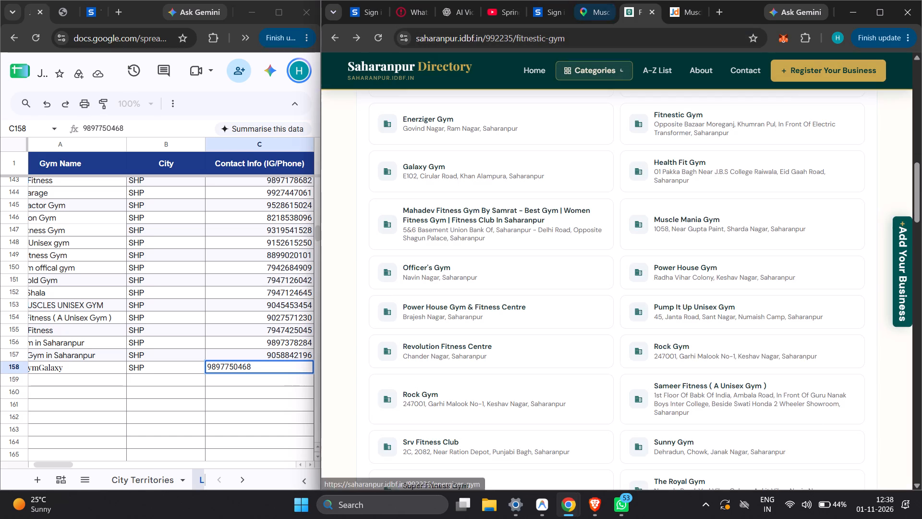
# Switch to the Google Maps gym results and open the details of Rana Fitness GYM, southwest of the Khalasi Lines area.
pyautogui.click(585, 24)
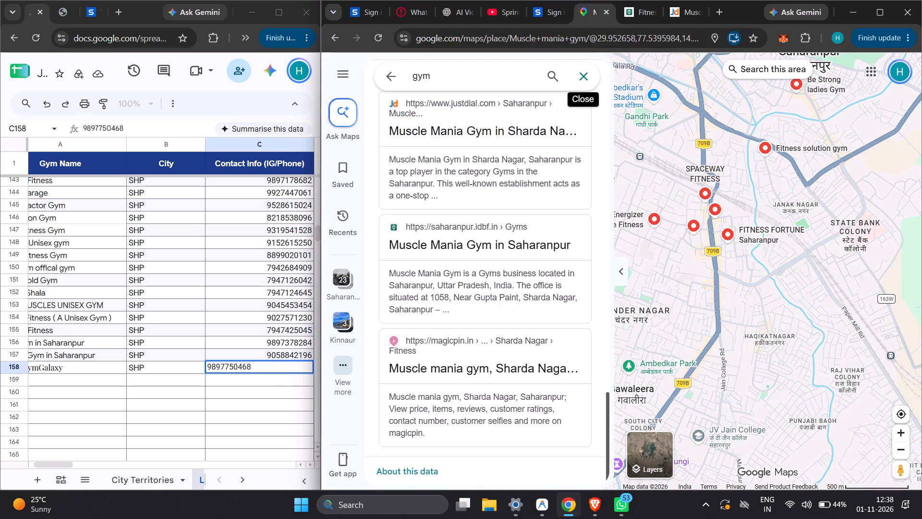
pyautogui.moveTo(656, 190); pyautogui.dragTo(766, 294)
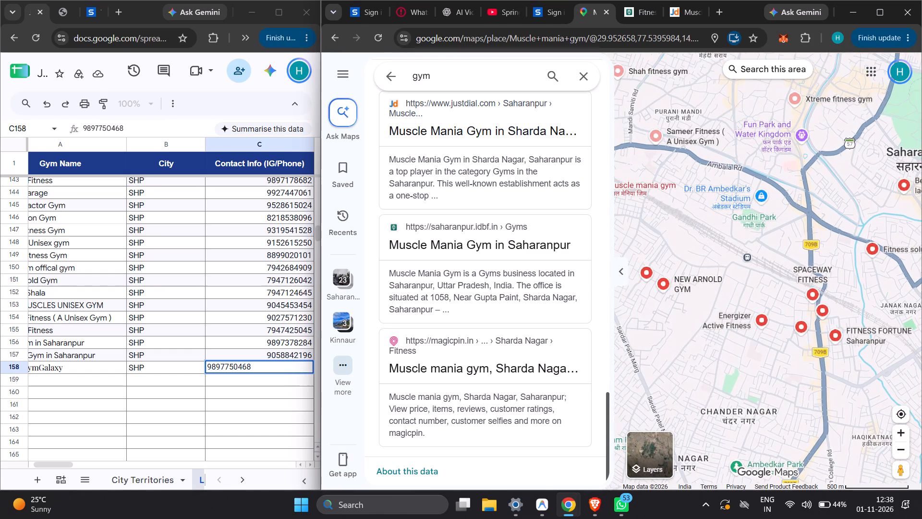
pyautogui.moveTo(766, 294); pyautogui.dragTo(827, 304)
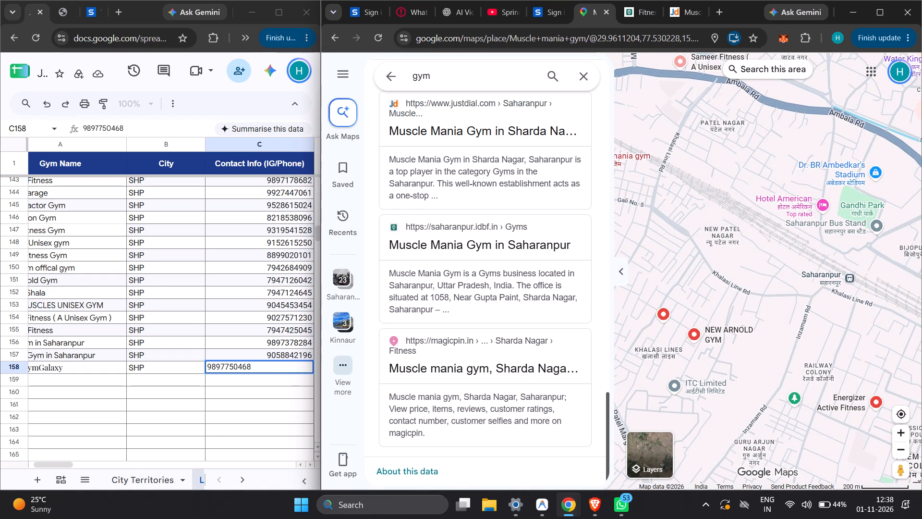
pyautogui.moveTo(694, 253); pyautogui.dragTo(813, 259)
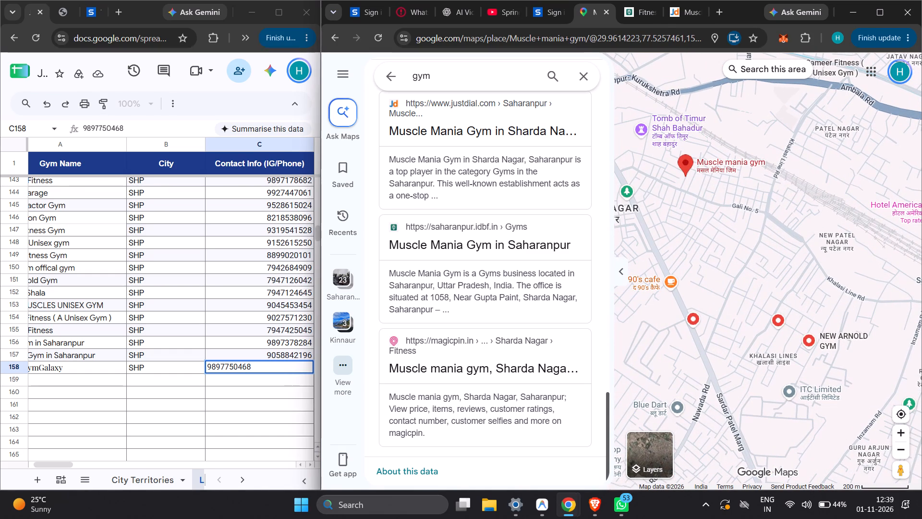
pyautogui.click(693, 319)
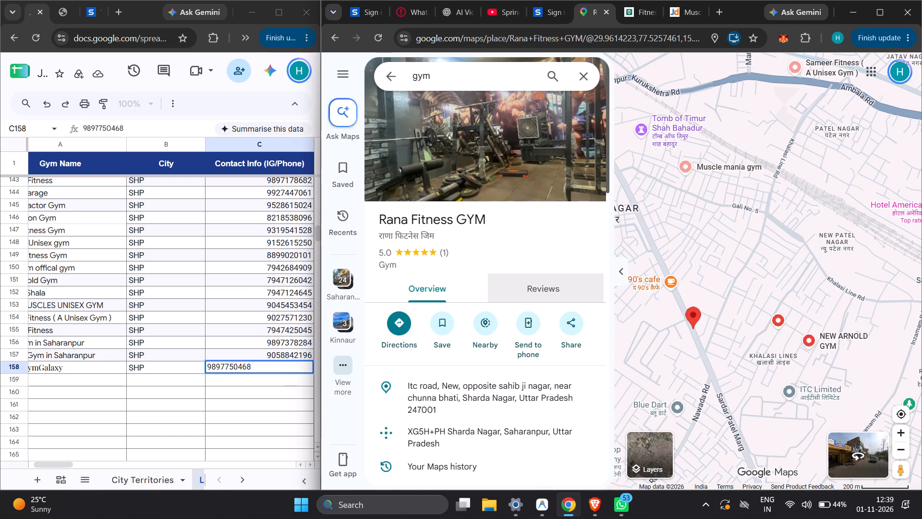
# Check the Rana Fitness GYM details for contact information and open the Justdial web result for Rana Fitness Gym in Behat.
pyautogui.scroll(-7, 507, 388)
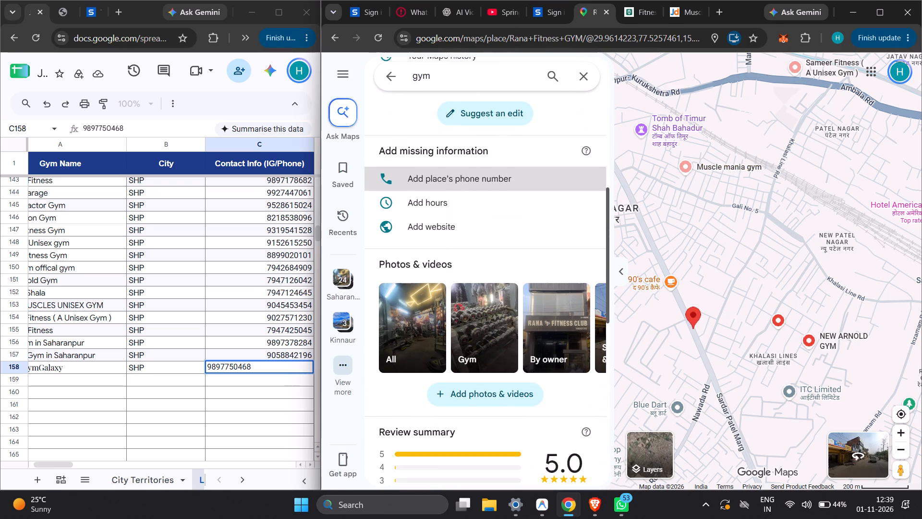
pyautogui.scroll(-6, 507, 388)
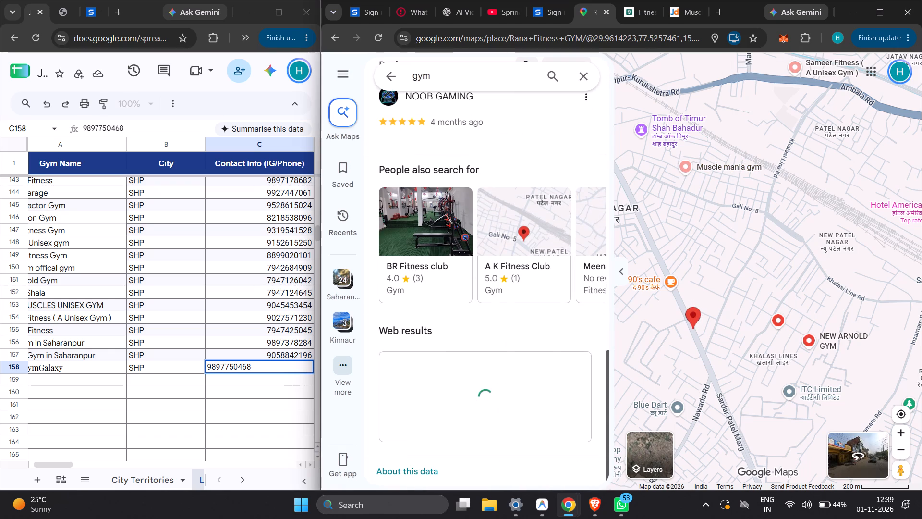
pyautogui.scroll(-2, 507, 388)
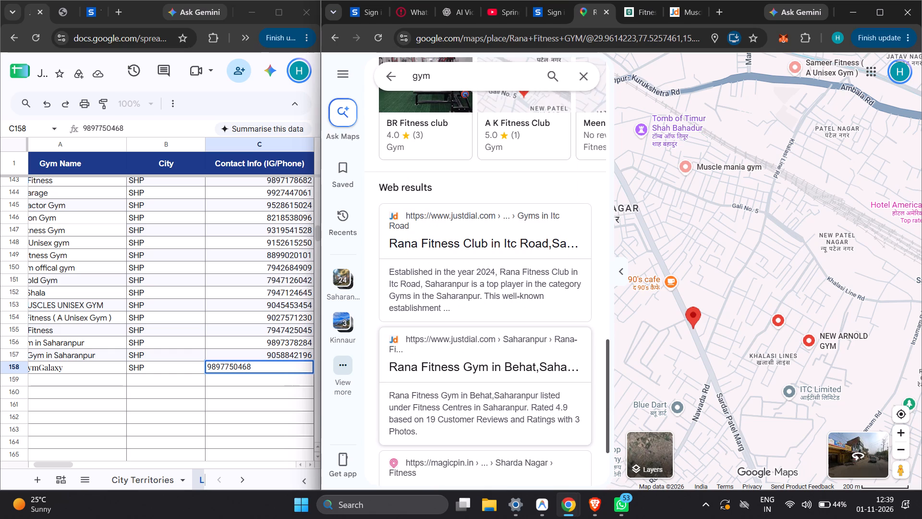
pyautogui.scroll(-1, 473, 370)
pyautogui.click(466, 337)
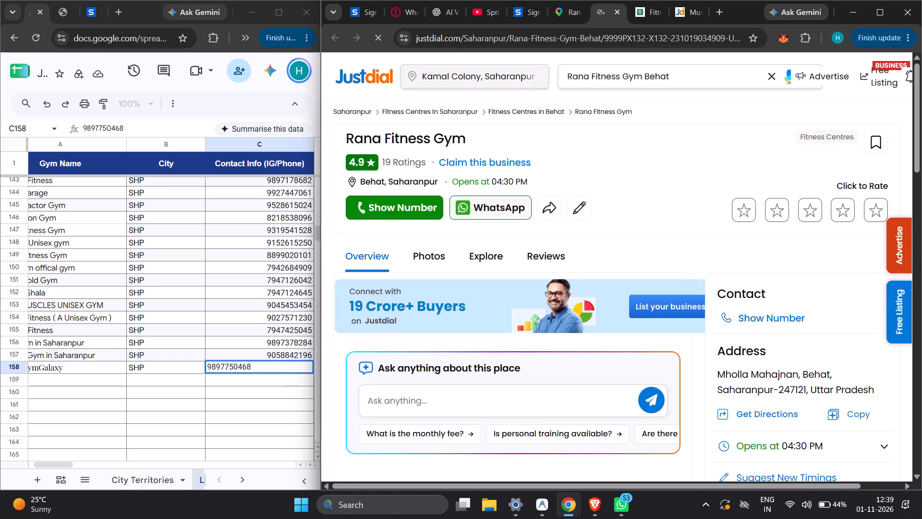
# Show Rana Fitness Gym's contact number on Justdial and try to select it for copying.
pyautogui.click(405, 215)
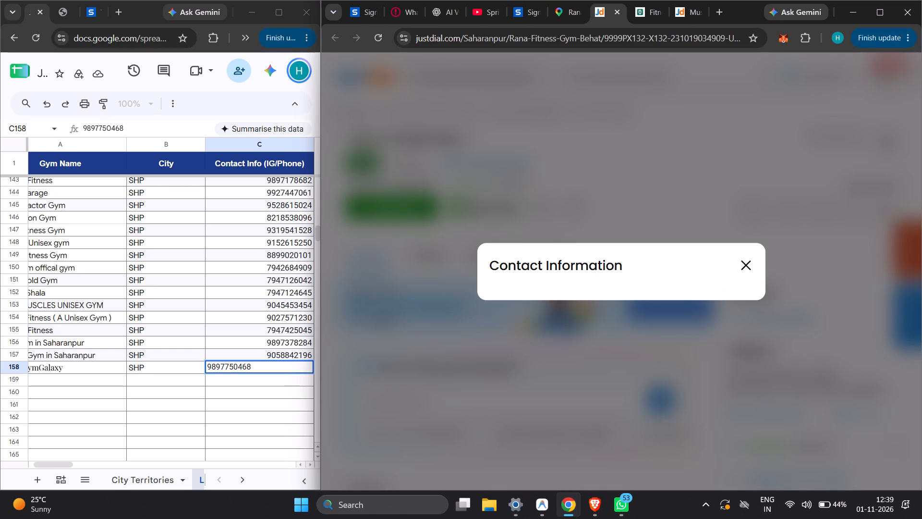
pyautogui.moveTo(518, 284); pyautogui.dragTo(571, 284)
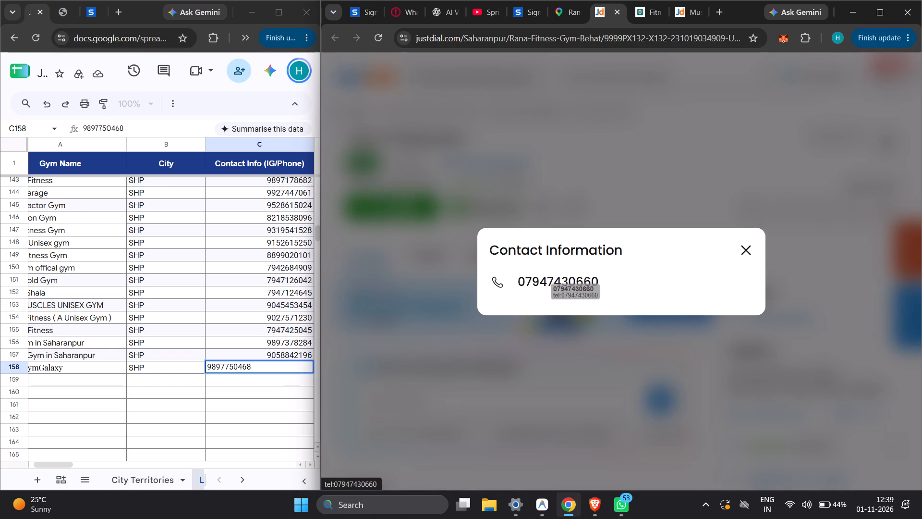
pyautogui.moveTo(571, 284); pyautogui.dragTo(574, 284)
pyautogui.moveTo(599, 278); pyautogui.dragTo(513, 280)
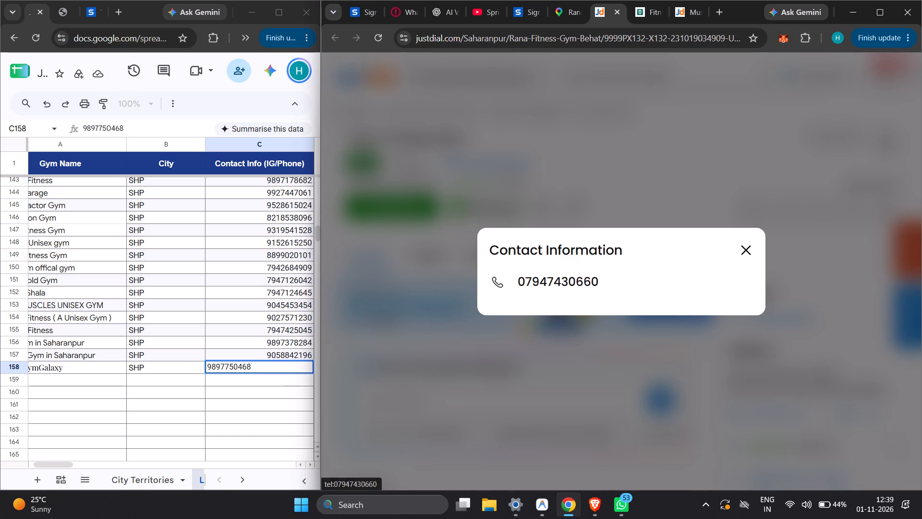
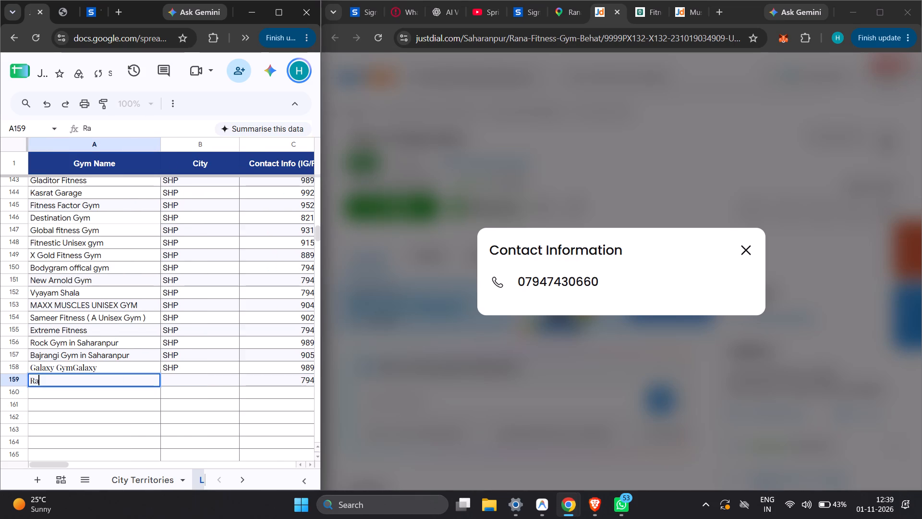
# Enter Rana Fitness as the gym name and SHP as its city in tracker row 159, and close its Justdial contact information.
pyautogui.write('a Fitn')
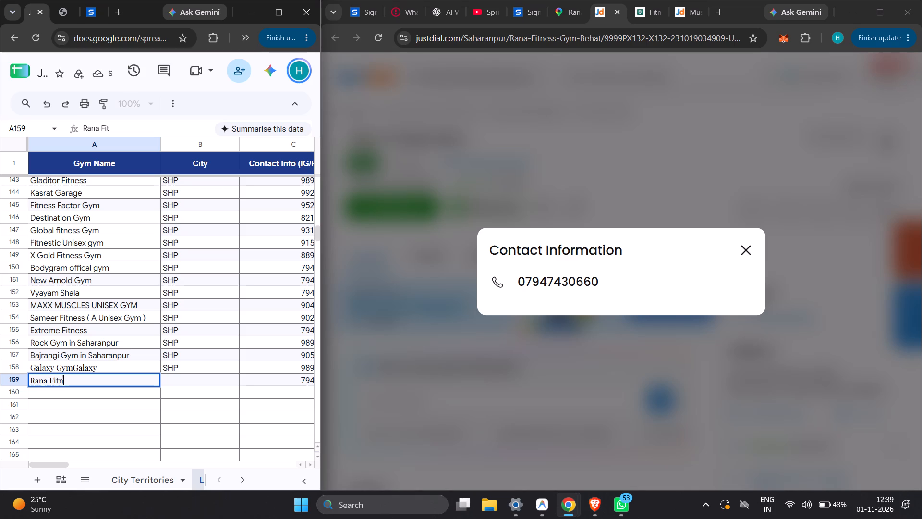
pyautogui.write('ess')
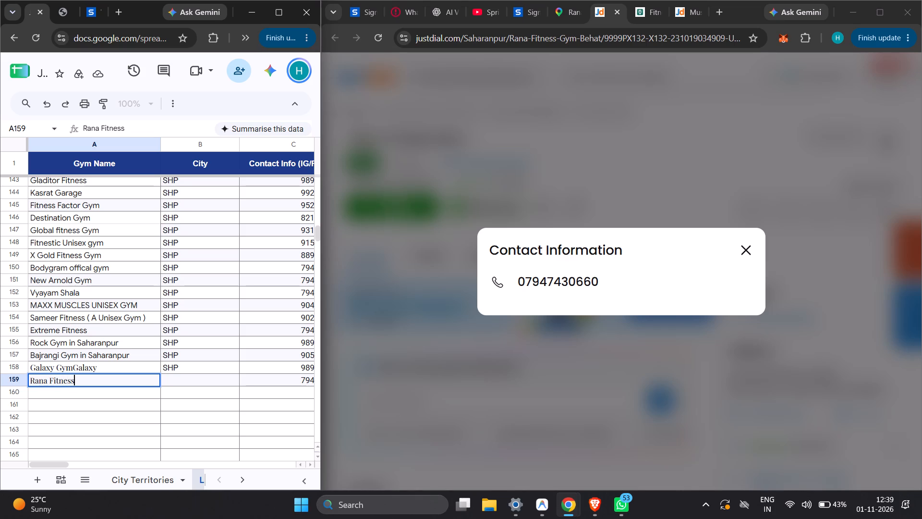
pyautogui.doubleClick(182, 380)
pyautogui.write('SHP')
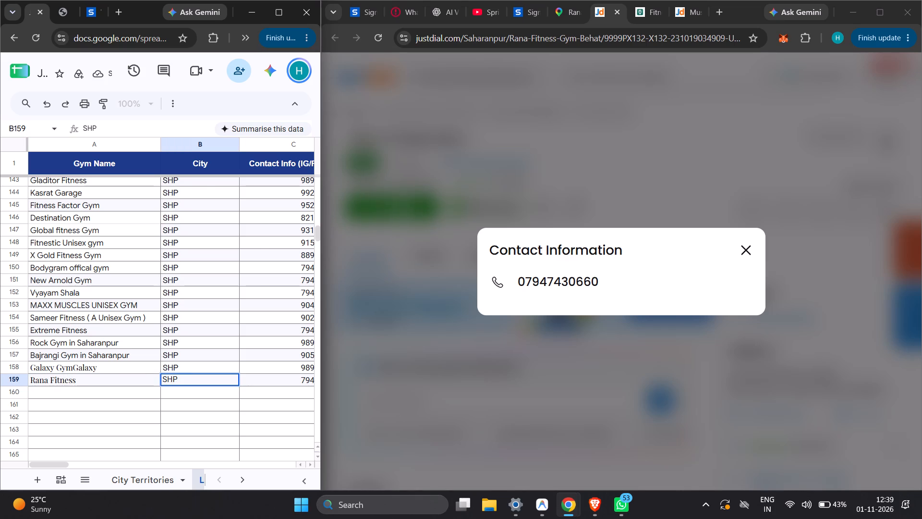
pyautogui.click(741, 249)
# Look through the tracker's list of recorded gyms up to its first rows, and return to the latest Saharanpur entries.
pyautogui.scroll(1, 603, 299)
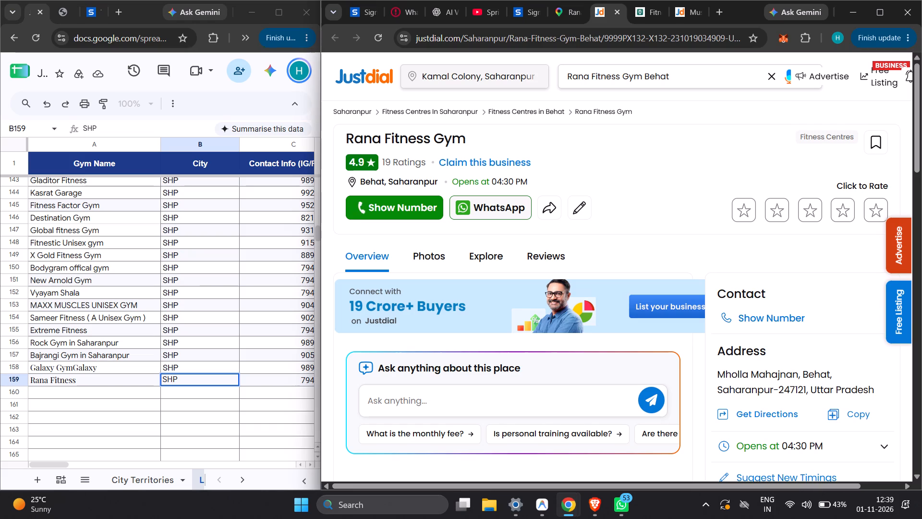
pyautogui.scroll(5, 212, 282)
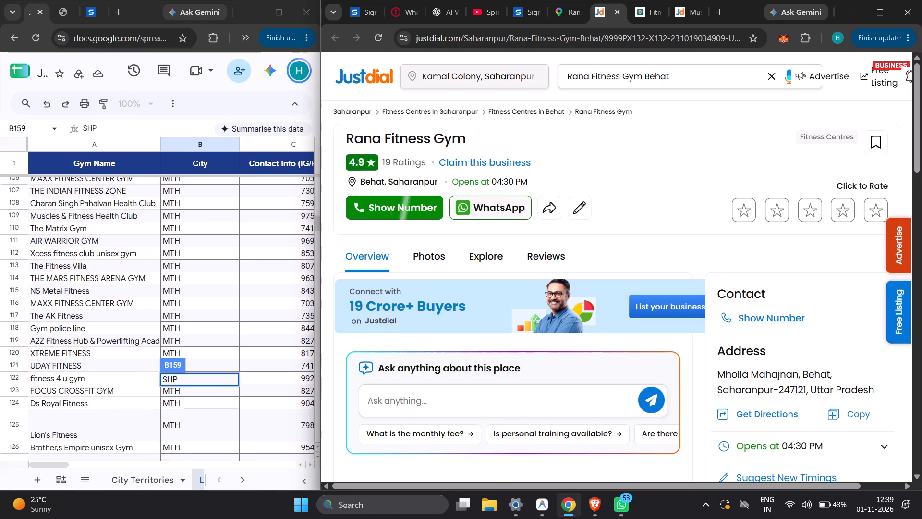
pyautogui.scroll(1, 212, 282)
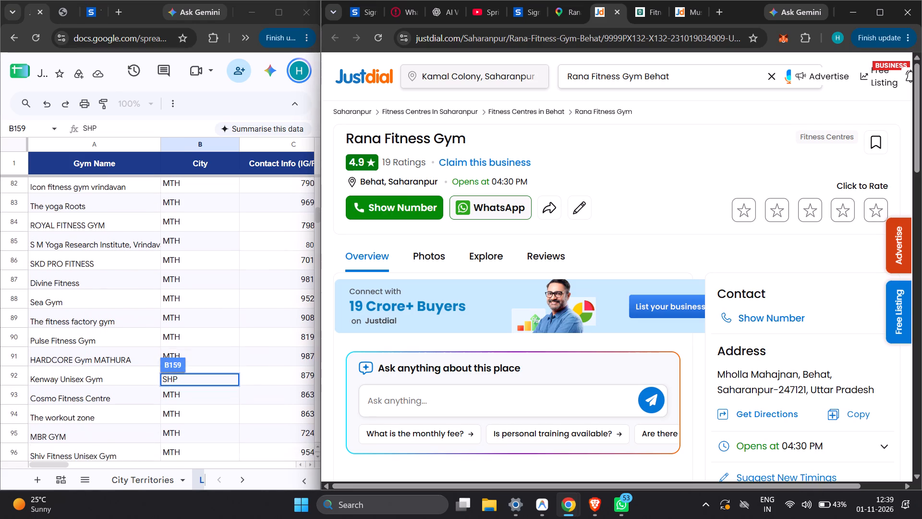
pyautogui.scroll(3, 212, 282)
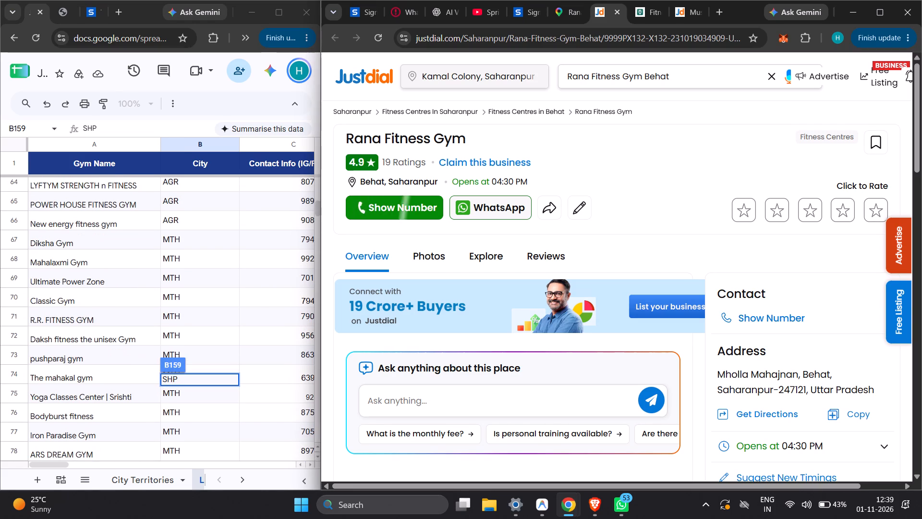
pyautogui.scroll(3, 212, 282)
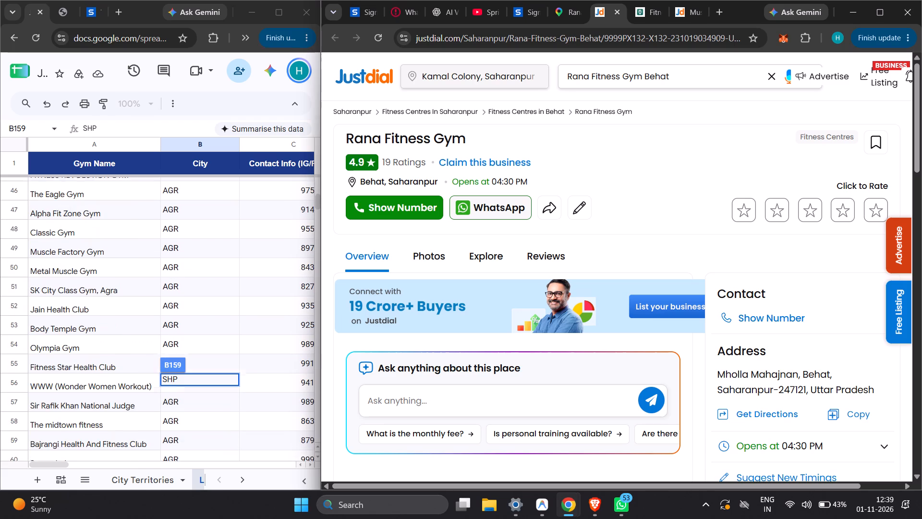
pyautogui.scroll(3, 212, 282)
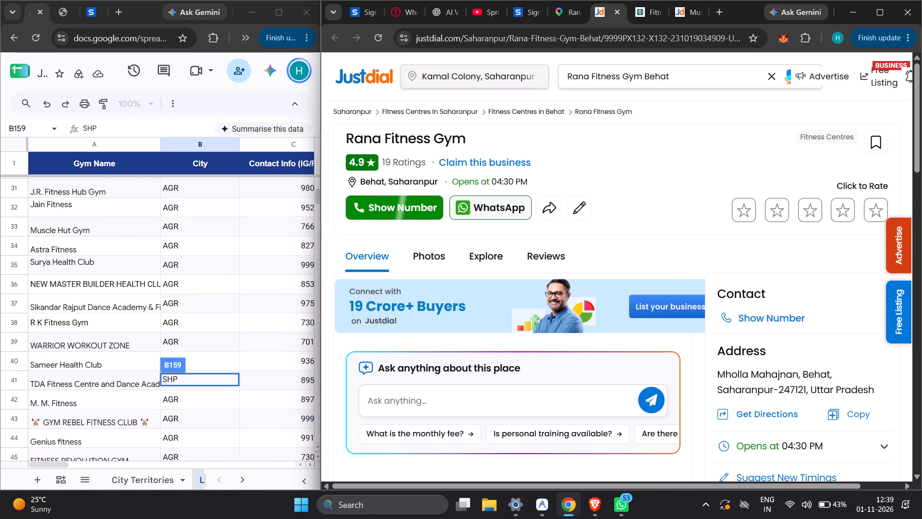
pyautogui.scroll(2, 212, 282)
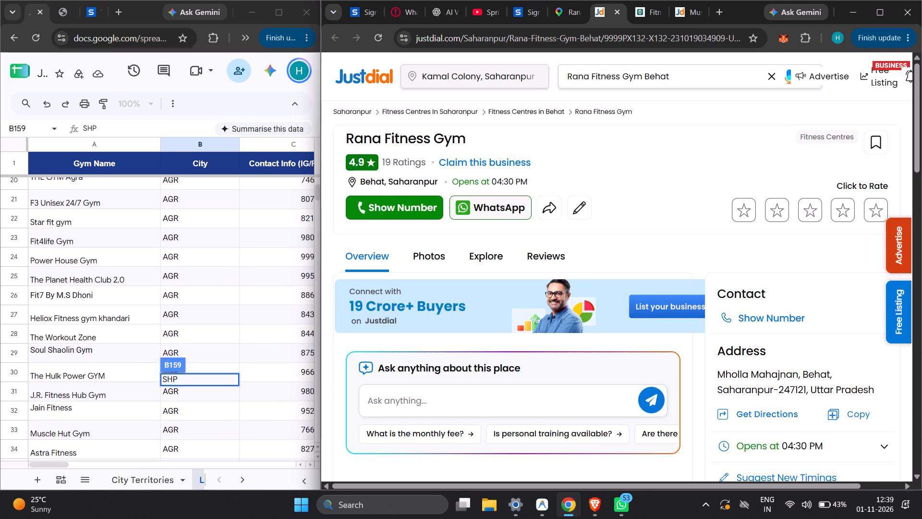
pyautogui.scroll(3, 212, 282)
pyautogui.scroll(-4, 212, 282)
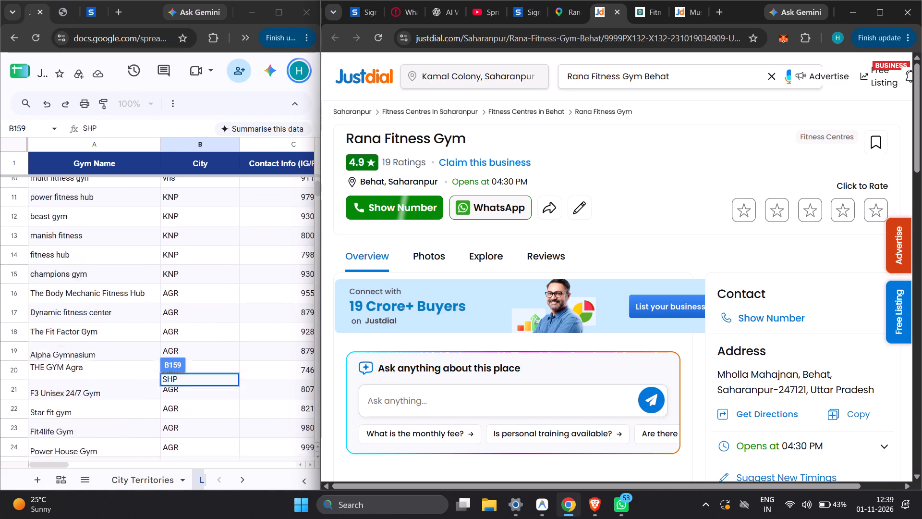
pyautogui.scroll(-19, 212, 282)
pyautogui.scroll(4, 212, 282)
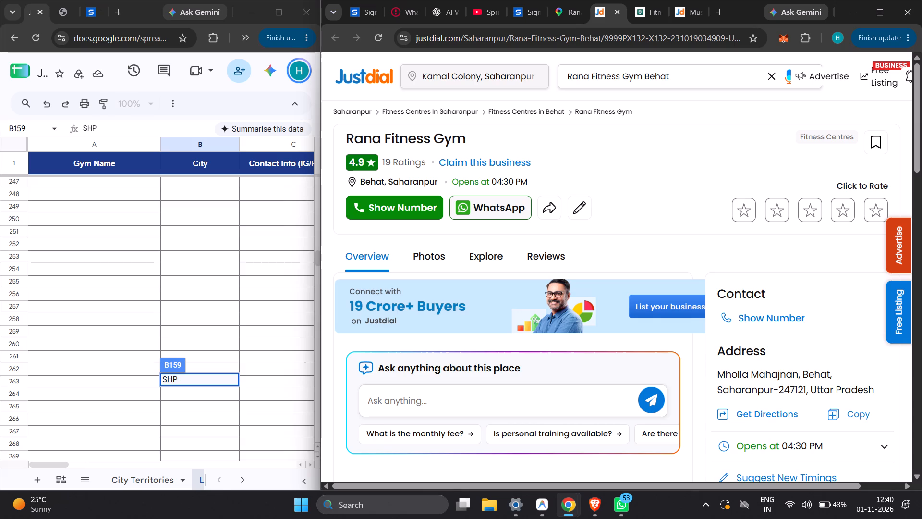
pyautogui.scroll(5, 212, 282)
pyautogui.scroll(-2, 212, 282)
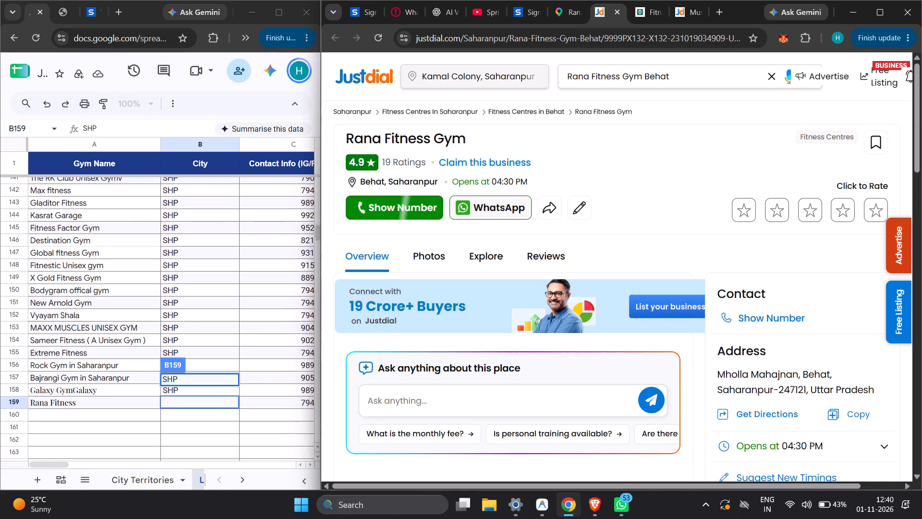
pyautogui.scroll(-1, 212, 282)
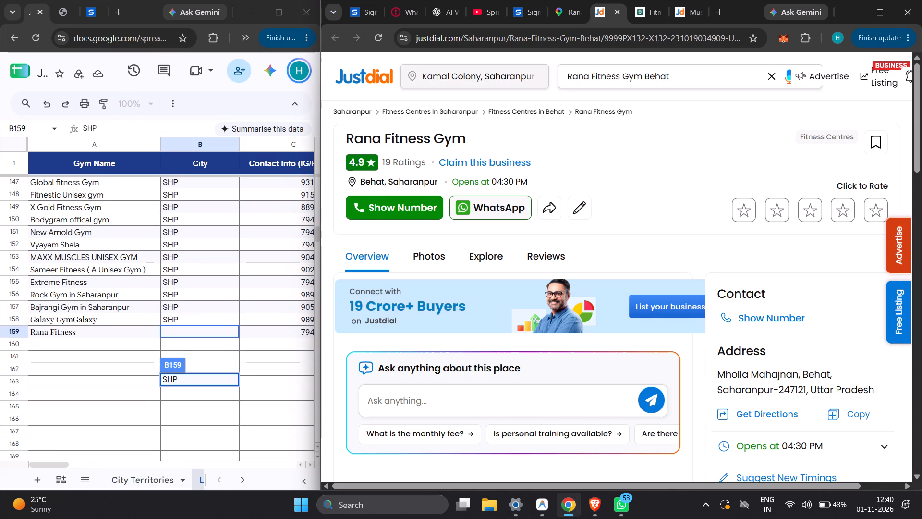
# Open Bal Fitness Club Gym near Khalasi Lines in Google Maps and copy its name into tracker row 160.
pyautogui.doubleClick(111, 346)
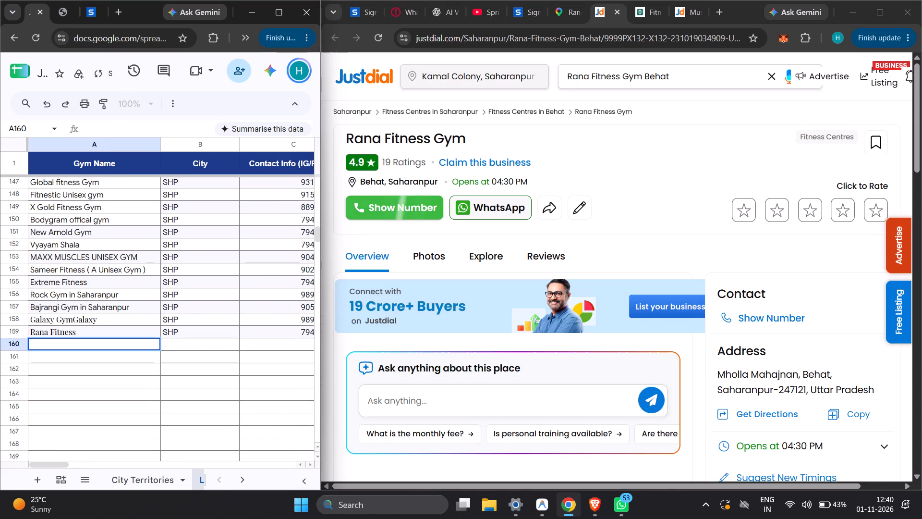
pyautogui.click(577, 10)
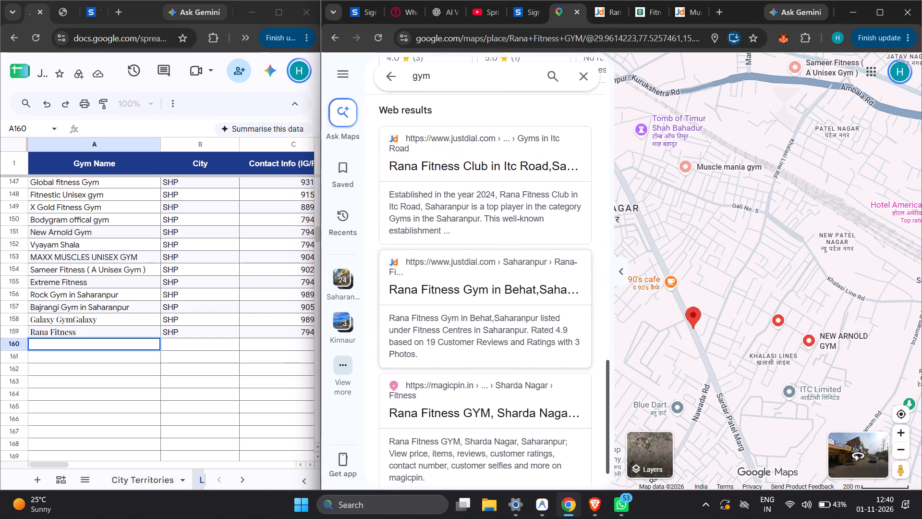
pyautogui.click(780, 324)
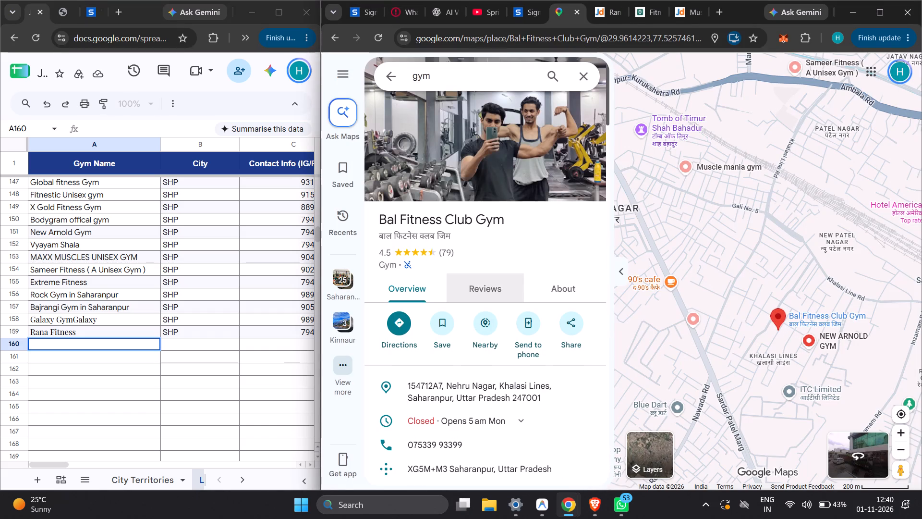
pyautogui.moveTo(522, 217); pyautogui.dragTo(479, 215)
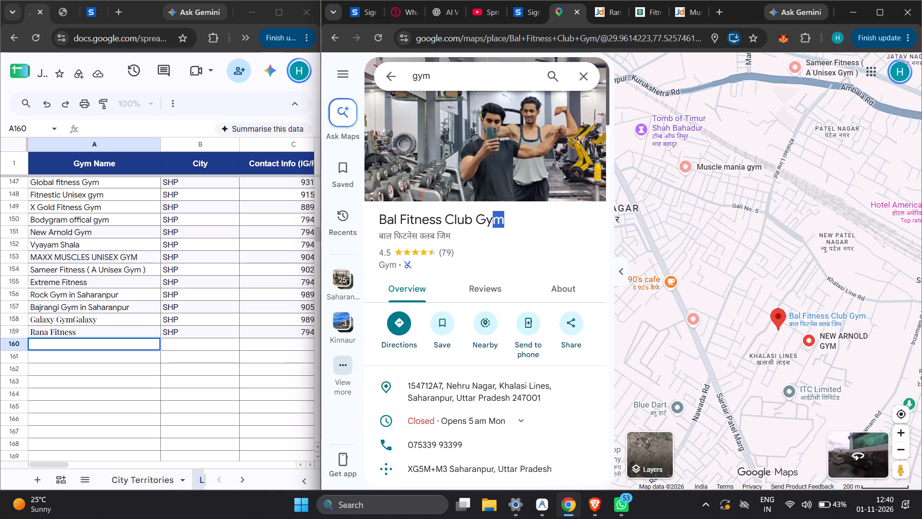
pyautogui.moveTo(479, 215); pyautogui.dragTo(379, 217)
pyautogui.hotkey('ctrl', 'c')
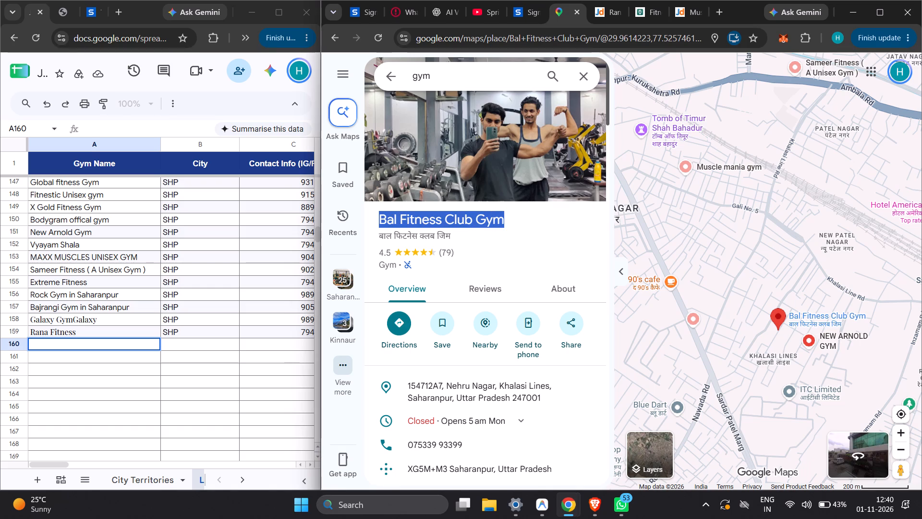
pyautogui.doubleClick(94, 344)
pyautogui.hotkey('ctrl', 'v')
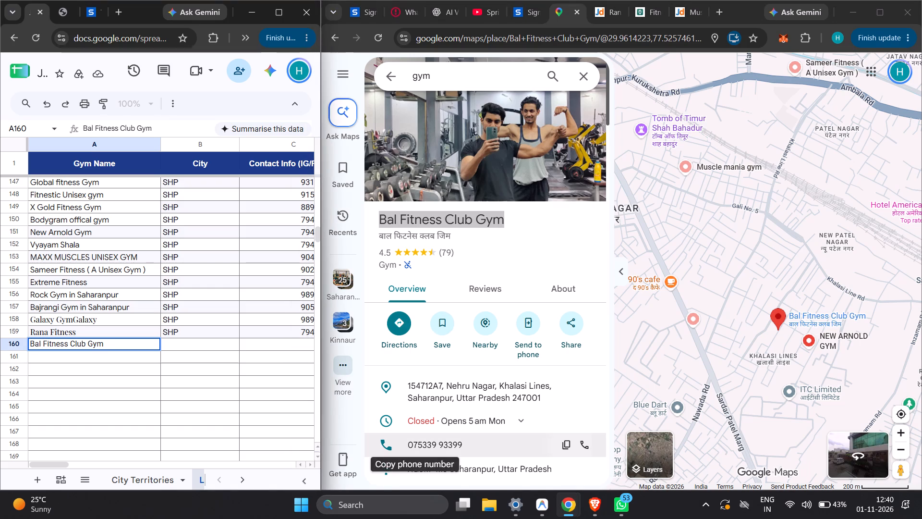
pyautogui.click(560, 444)
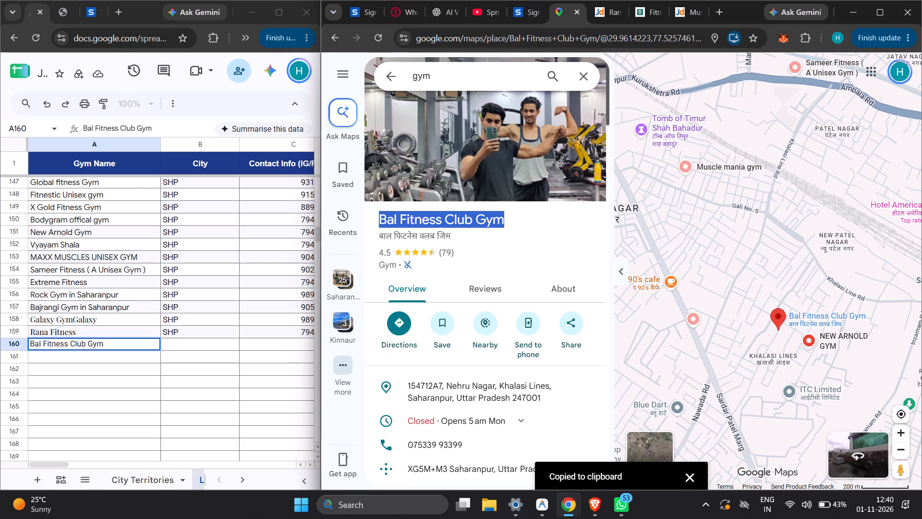
pyautogui.click(567, 442)
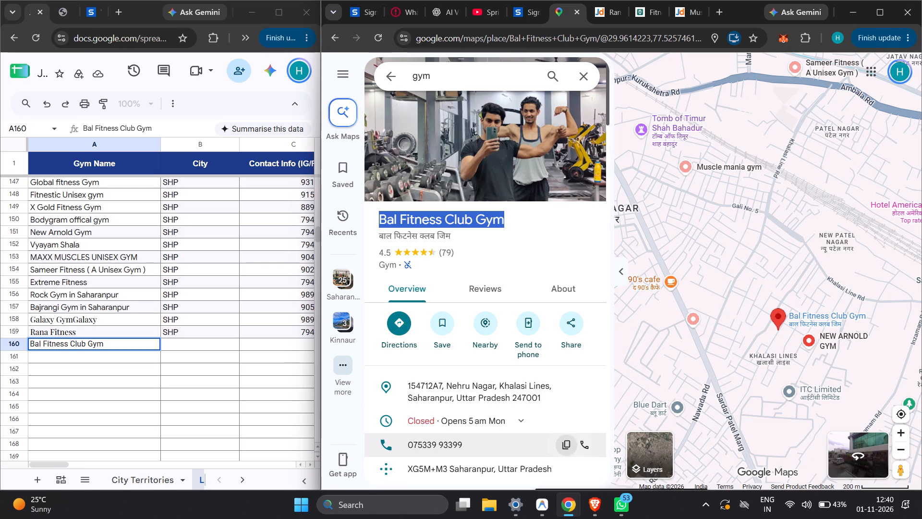
pyautogui.doubleClick(270, 347)
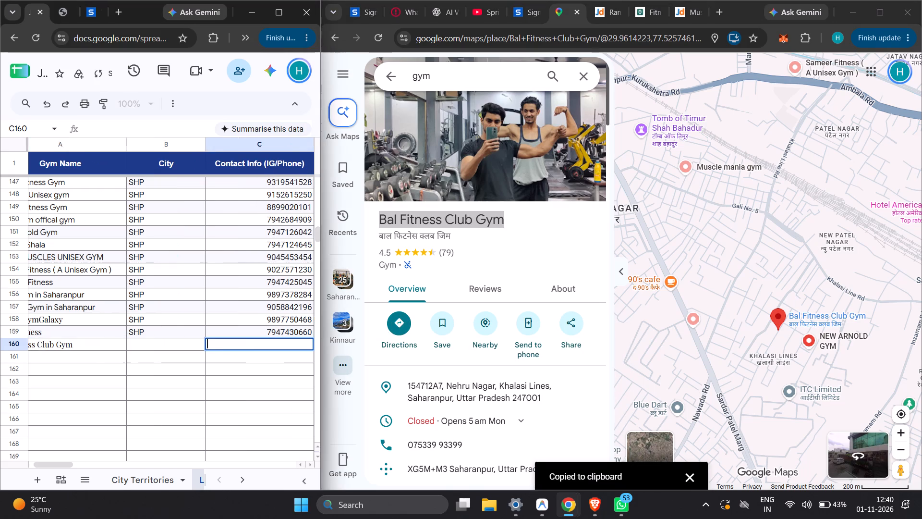
pyautogui.hotkey('ctrl', 'v')
pyautogui.doubleClick(167, 342)
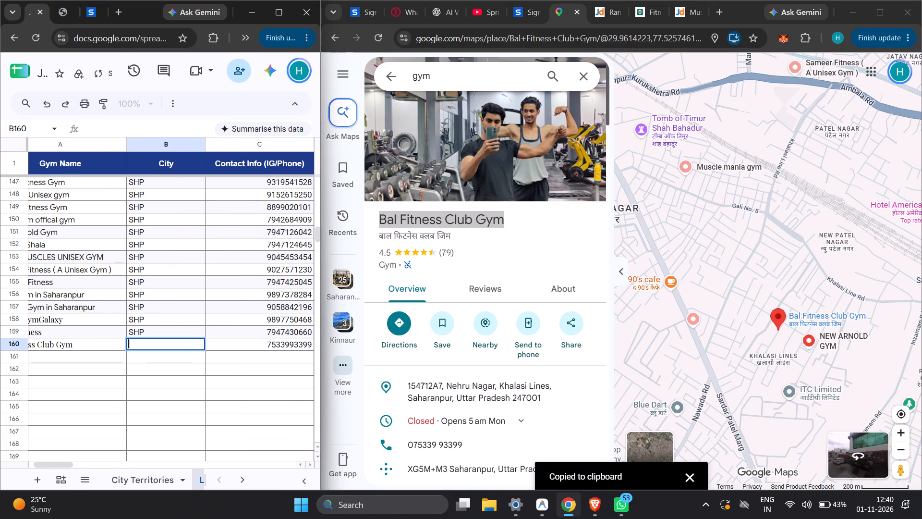
pyautogui.write('SHP')
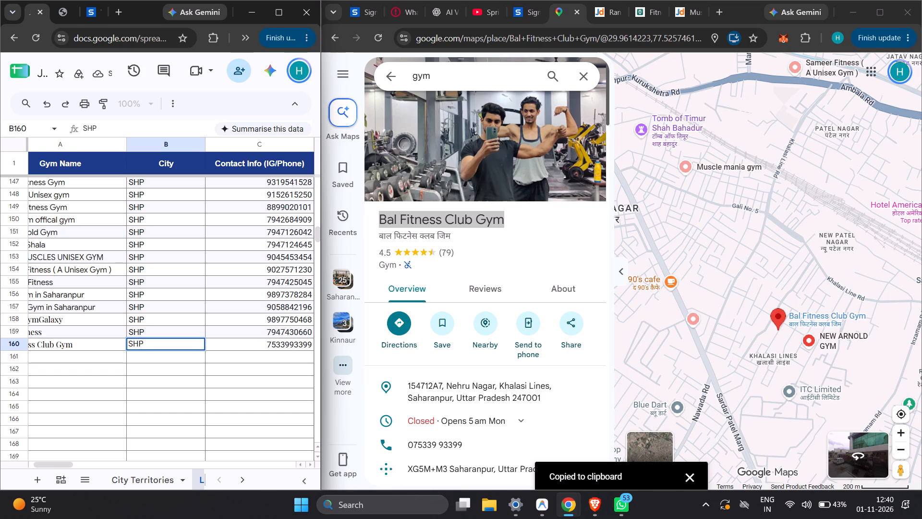
# Add NEW ARNOLD GYM in Khalasi Lines to tracker row 161 with city SHP and the phone number from its Google Maps details.
pyautogui.click(806, 338)
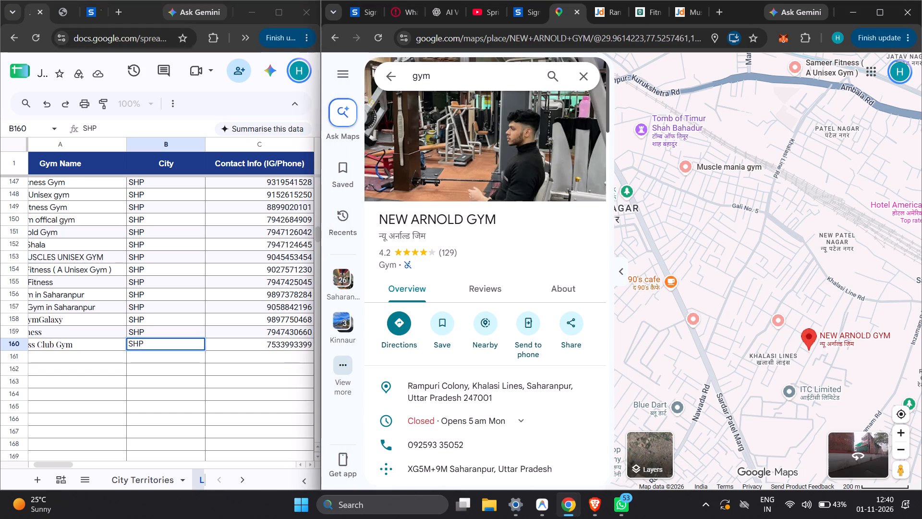
pyautogui.moveTo(505, 216); pyautogui.dragTo(376, 222)
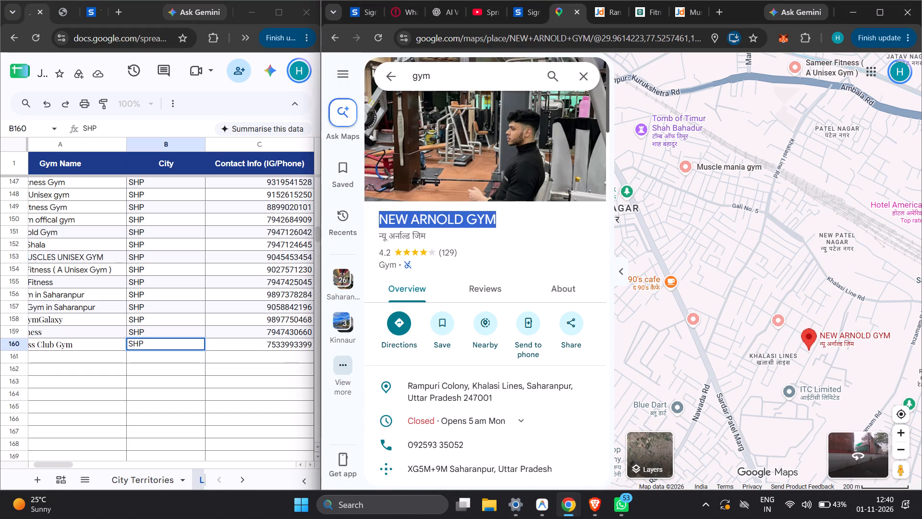
pyautogui.hotkey('ctrl', 'c')
pyautogui.doubleClick(82, 355)
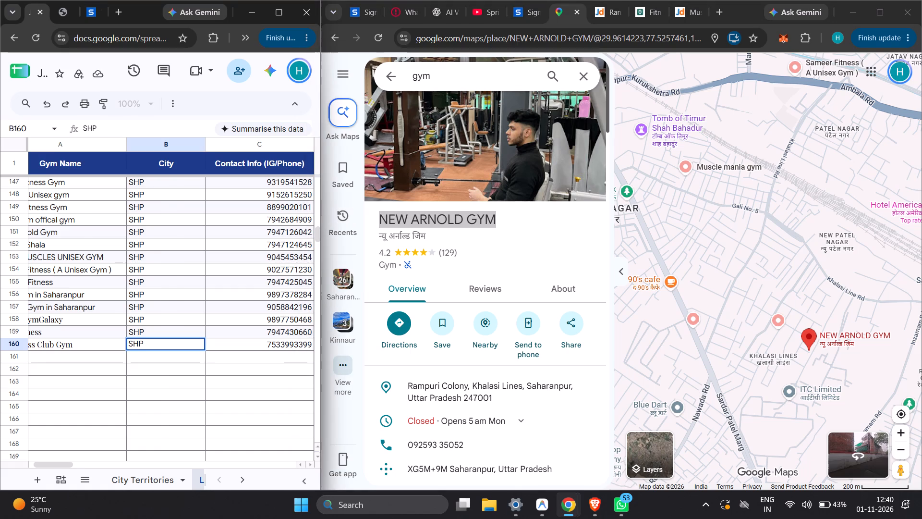
pyautogui.hotkey('ctrl', 'v')
pyautogui.doubleClick(170, 359)
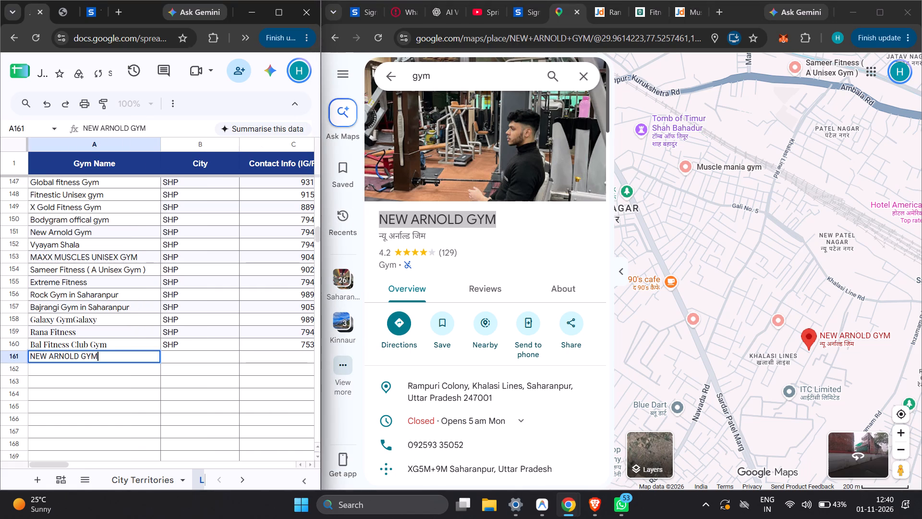
pyautogui.write('SHP')
pyautogui.click(558, 440)
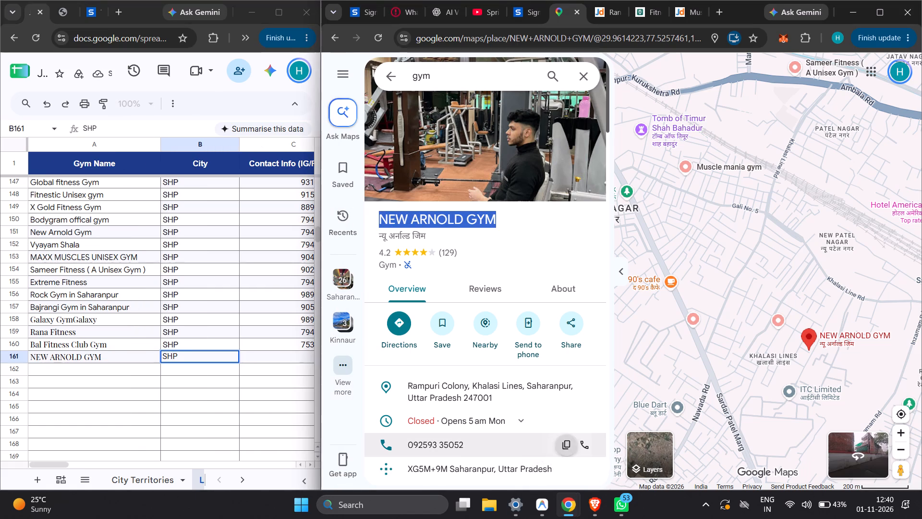
pyautogui.doubleClick(269, 358)
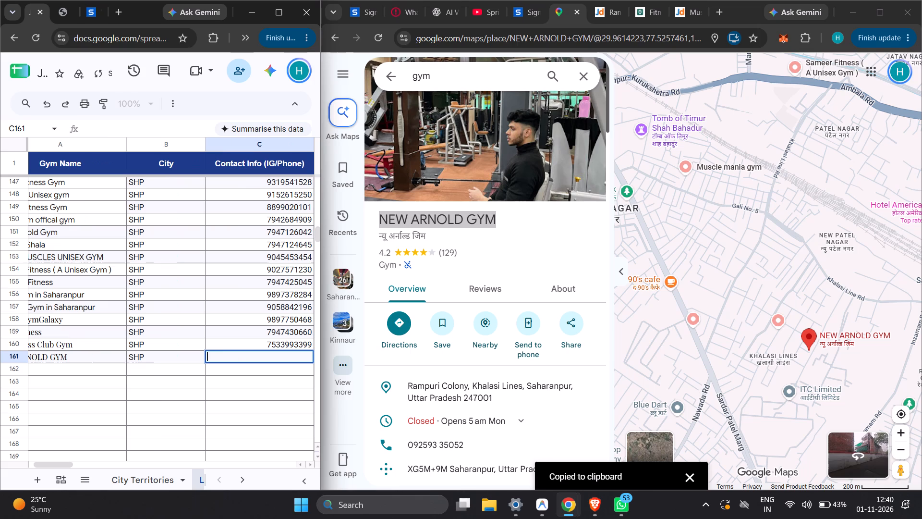
pyautogui.hotkey('ctrl', 'v')
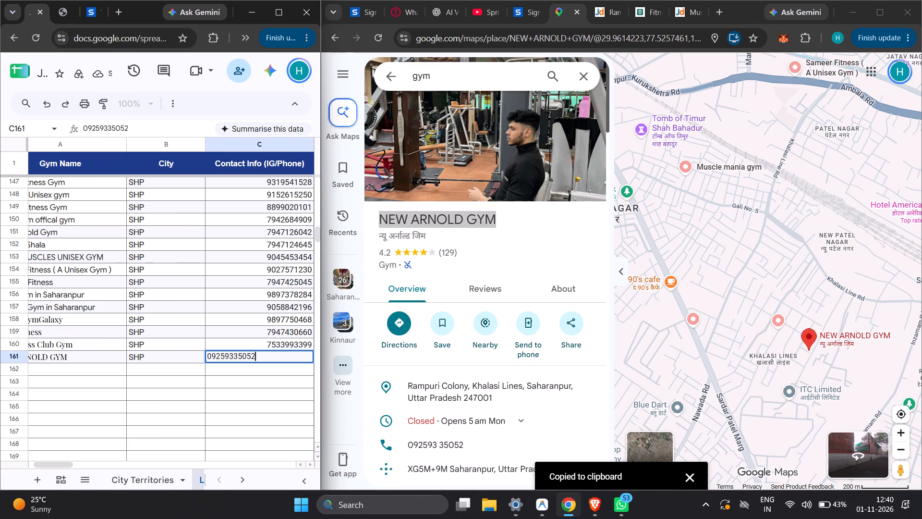
# Look over the map around Sharda Nagar, Circuit House and Saharanpur-Kurukshetra Road for gyms missing from the tracker.
pyautogui.moveTo(762, 388); pyautogui.dragTo(921, 250)
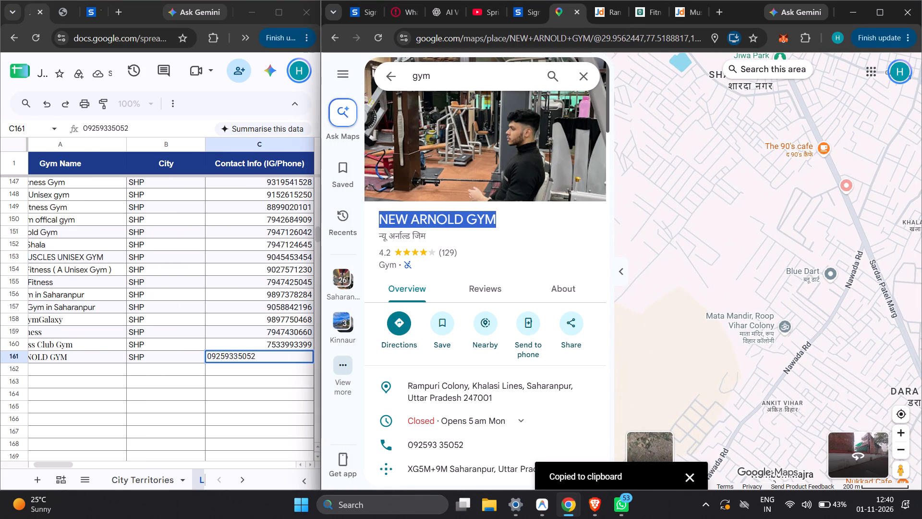
pyautogui.click(727, 212)
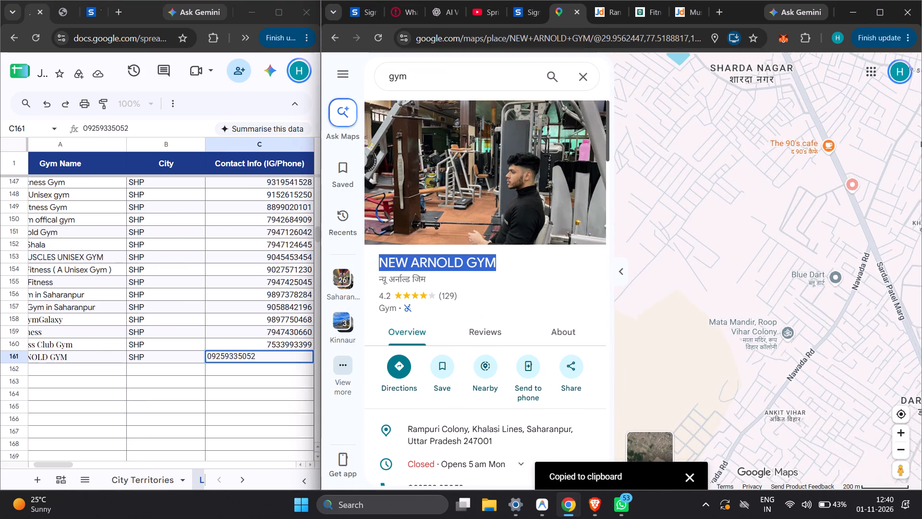
pyautogui.moveTo(718, 247); pyautogui.dragTo(851, 325)
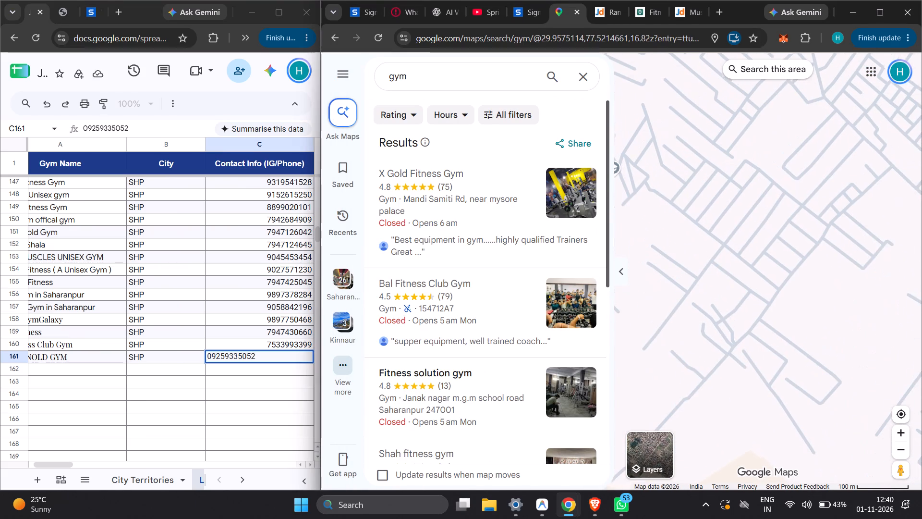
pyautogui.moveTo(851, 325); pyautogui.dragTo(851, 326)
pyautogui.moveTo(777, 266); pyautogui.dragTo(709, 518)
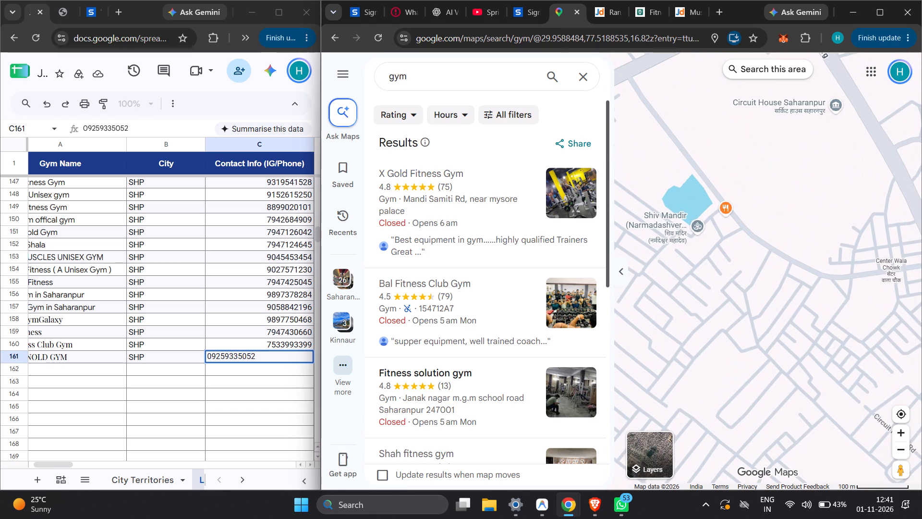
pyautogui.moveTo(765, 358); pyautogui.dragTo(685, 509)
pyautogui.moveTo(719, 422); pyautogui.dragTo(668, 487)
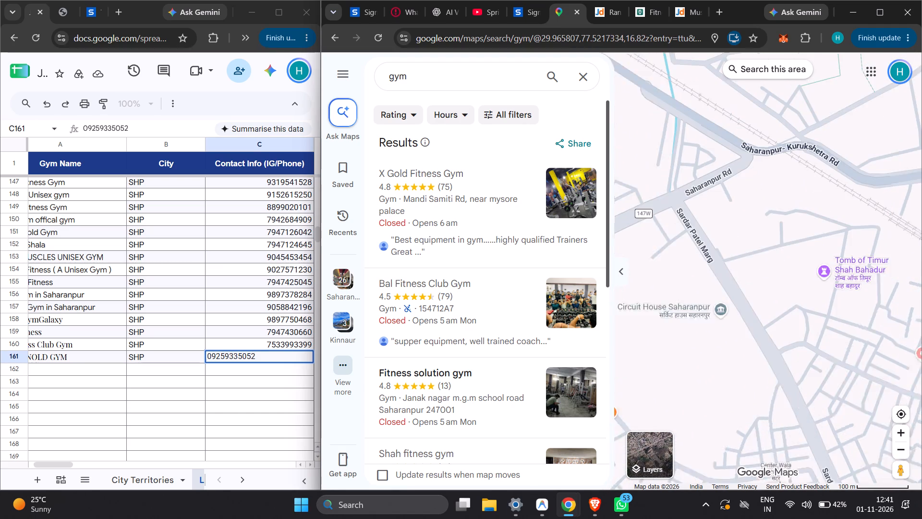
pyautogui.moveTo(668, 487); pyautogui.dragTo(616, 514)
pyautogui.moveTo(670, 460); pyautogui.dragTo(675, 456)
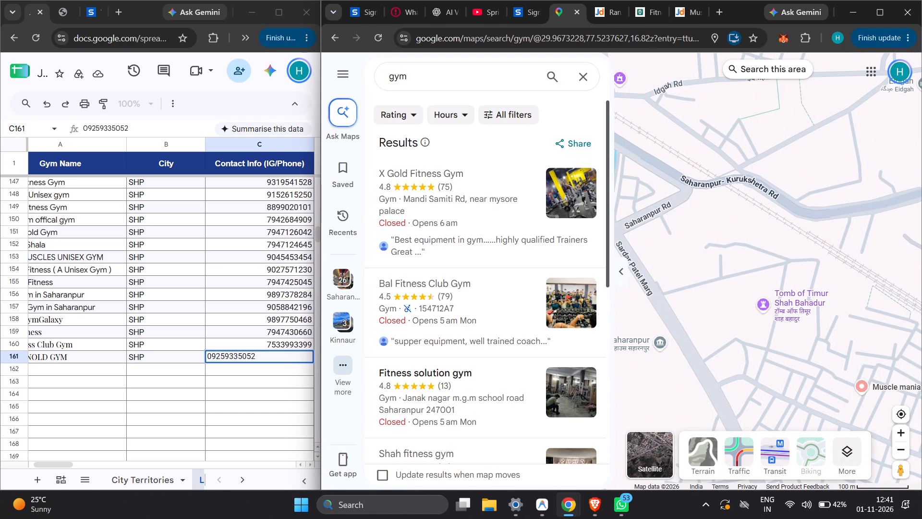
pyautogui.moveTo(675, 456); pyautogui.dragTo(678, 412)
pyautogui.moveTo(678, 412); pyautogui.dragTo(868, 301)
pyautogui.moveTo(873, 262); pyautogui.dragTo(921, 306)
pyautogui.moveTo(737, 271); pyautogui.dragTo(894, 418)
pyautogui.moveTo(819, 381); pyautogui.dragTo(921, 432)
pyautogui.moveTo(872, 363); pyautogui.dragTo(808, 117)
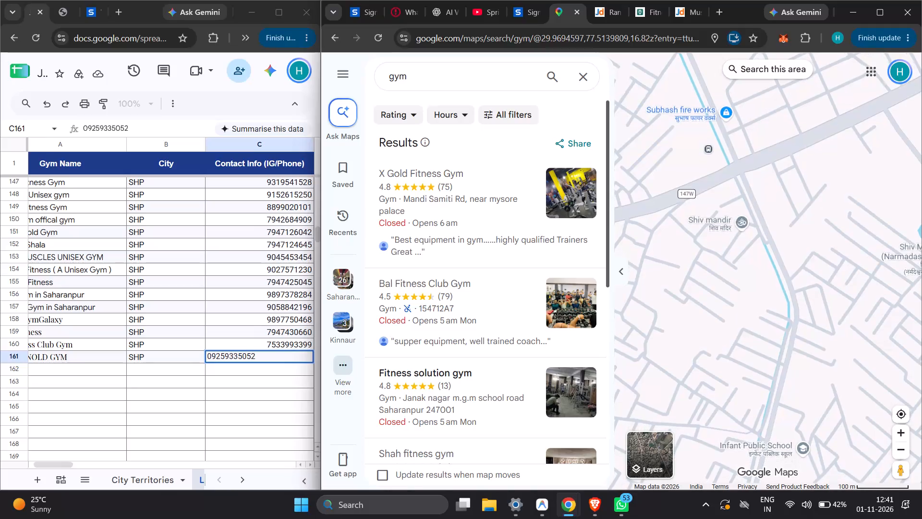
# Examine the map along Sardar Patel Marg, Khalasi Lines and eastward to Mission Compound for more gyms to record.
pyautogui.moveTo(694, 275); pyautogui.dragTo(610, 165)
pyautogui.moveTo(761, 158); pyautogui.dragTo(594, 178)
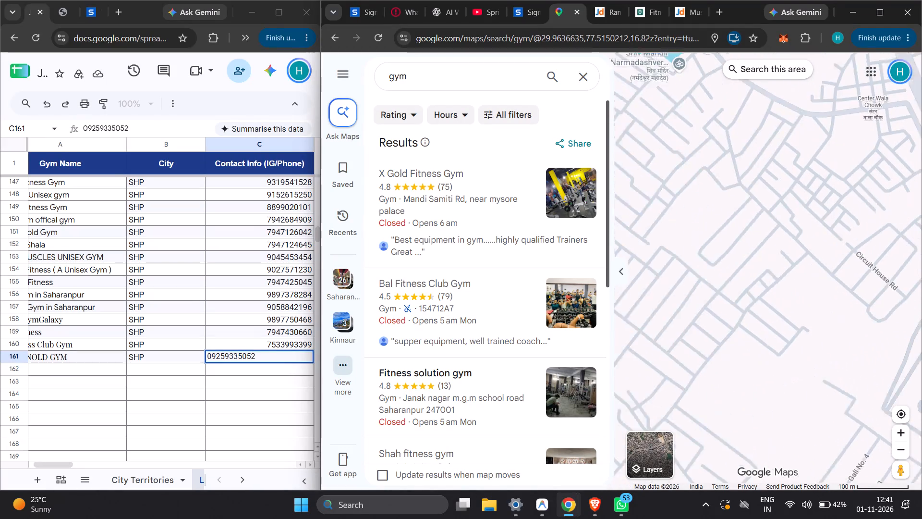
pyautogui.moveTo(594, 178); pyautogui.dragTo(591, 178)
pyautogui.moveTo(740, 229); pyautogui.dragTo(631, 247)
pyautogui.moveTo(749, 220); pyautogui.dragTo(746, 220)
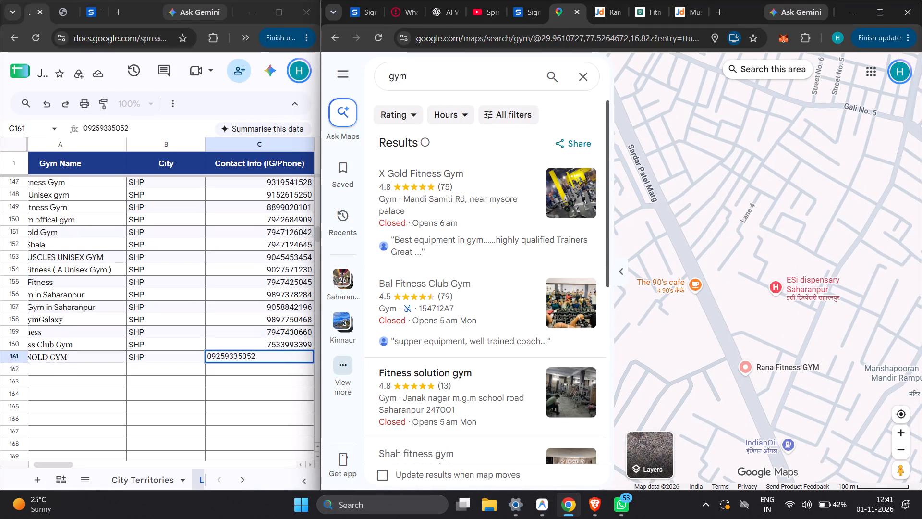
pyautogui.moveTo(746, 220); pyautogui.dragTo(685, 167)
pyautogui.moveTo(779, 281); pyautogui.dragTo(674, 251)
pyautogui.moveTo(716, 324); pyautogui.dragTo(696, 238)
pyautogui.moveTo(764, 239); pyautogui.dragTo(626, 317)
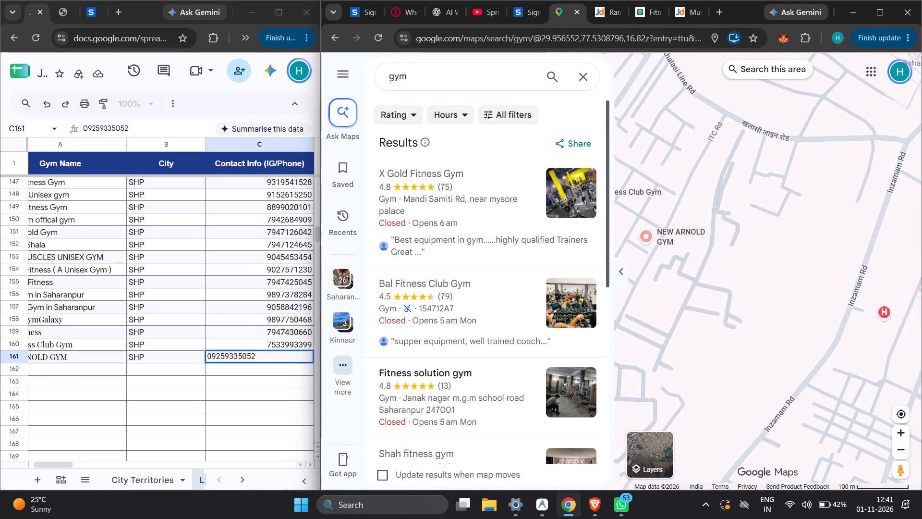
pyautogui.moveTo(725, 291); pyautogui.dragTo(778, 410)
pyautogui.moveTo(778, 410); pyautogui.dragTo(805, 362)
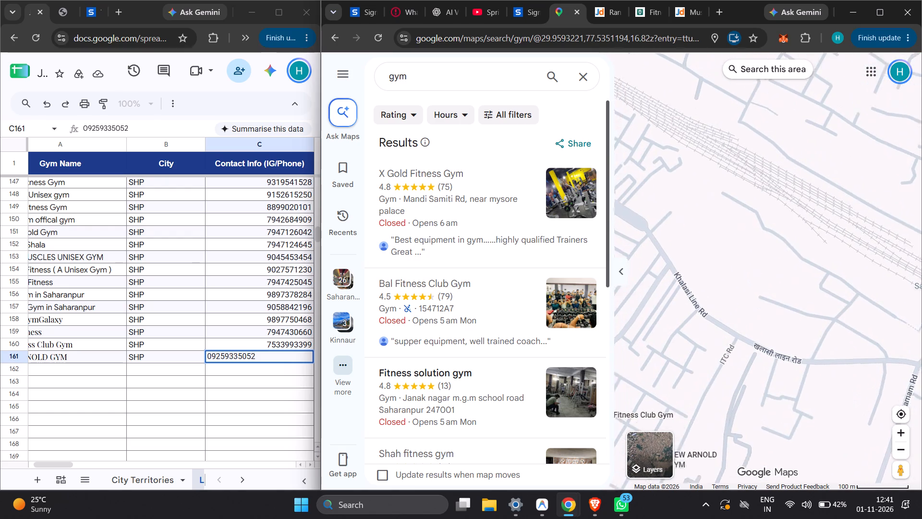
pyautogui.moveTo(805, 362); pyautogui.dragTo(881, 188)
pyautogui.moveTo(823, 219); pyautogui.dragTo(921, 187)
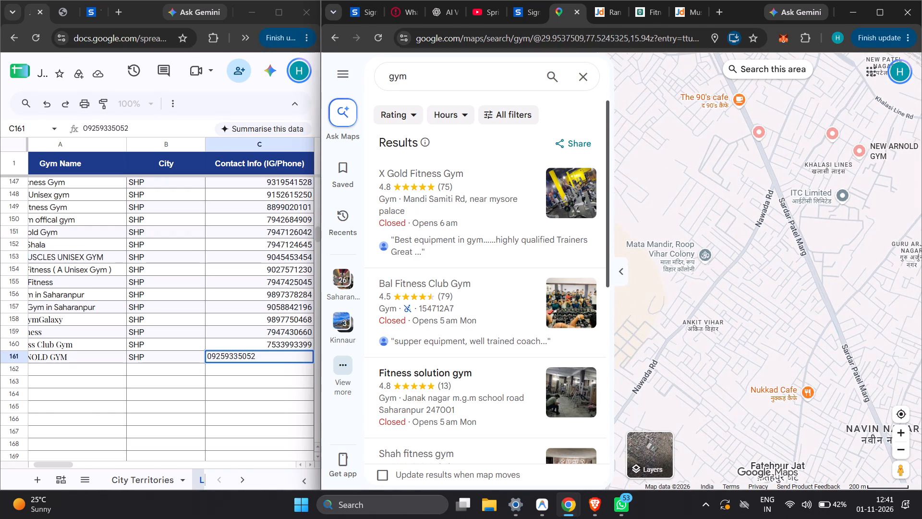
pyautogui.moveTo(755, 274); pyautogui.dragTo(843, 220)
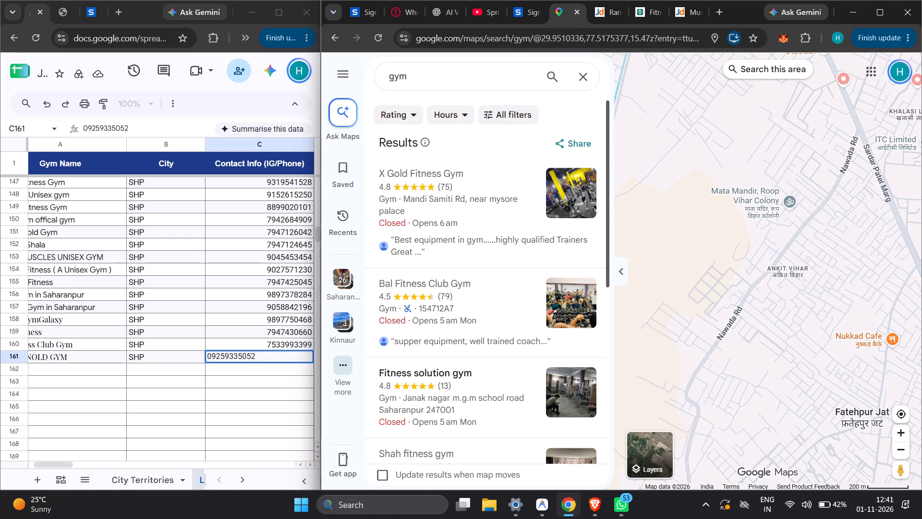
pyautogui.moveTo(822, 234); pyautogui.dragTo(752, 358)
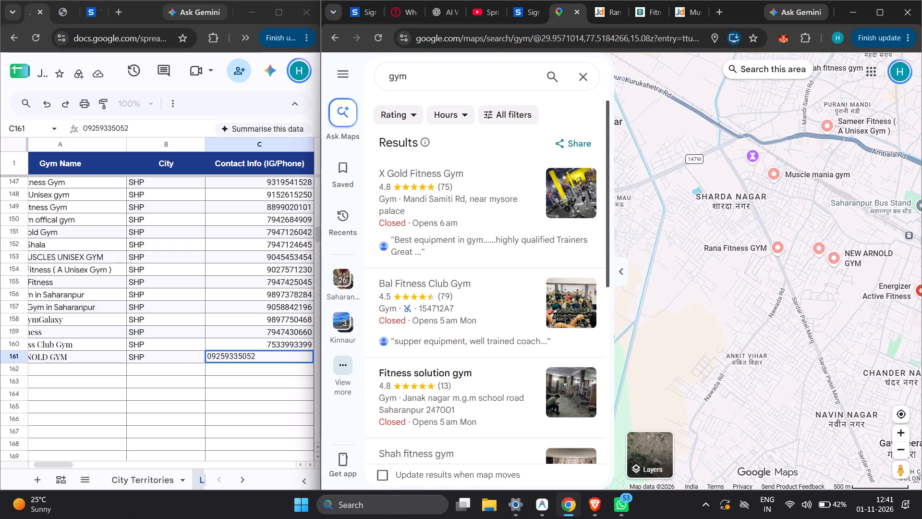
pyautogui.moveTo(827, 302); pyautogui.dragTo(745, 237)
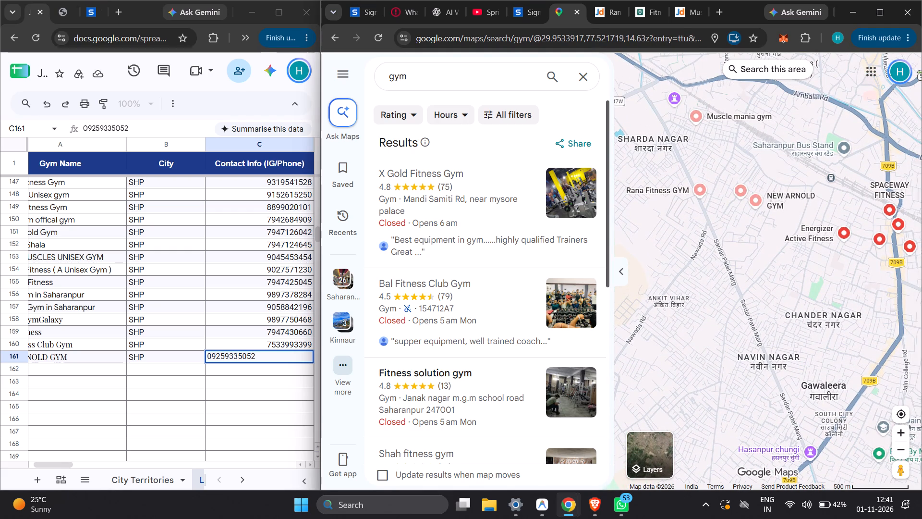
pyautogui.moveTo(840, 266); pyautogui.dragTo(816, 263)
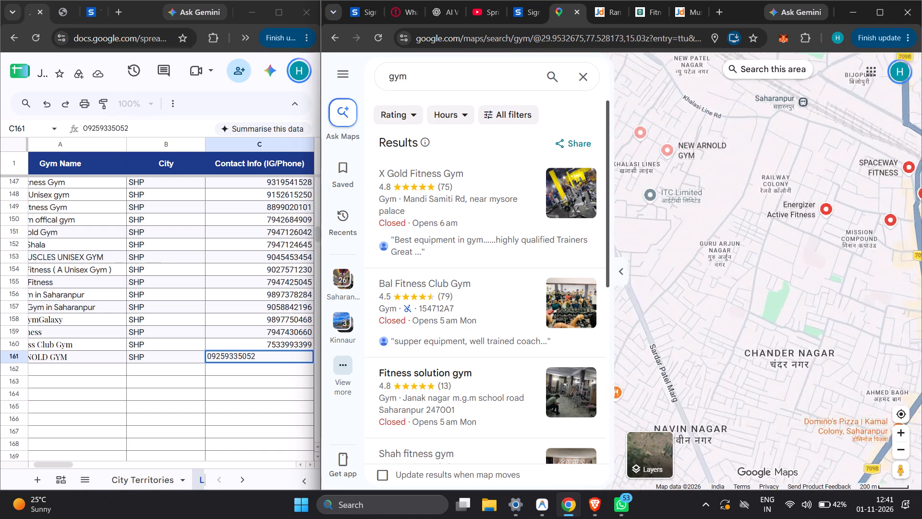
pyautogui.moveTo(820, 231); pyautogui.dragTo(798, 295)
# Open Energizer Active Fitness in Mission Compound on the map and copy its name into tracker row 162.
pyautogui.click(809, 241)
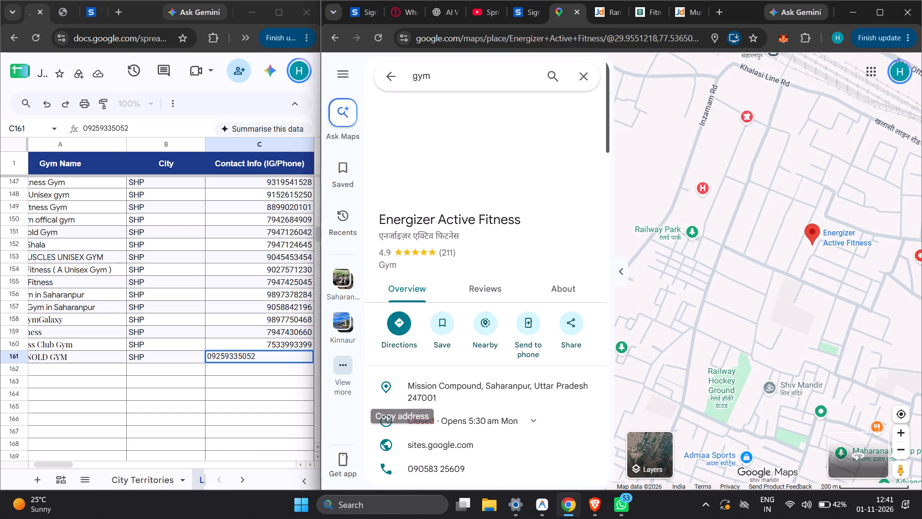
pyautogui.moveTo(523, 217); pyautogui.dragTo(372, 225)
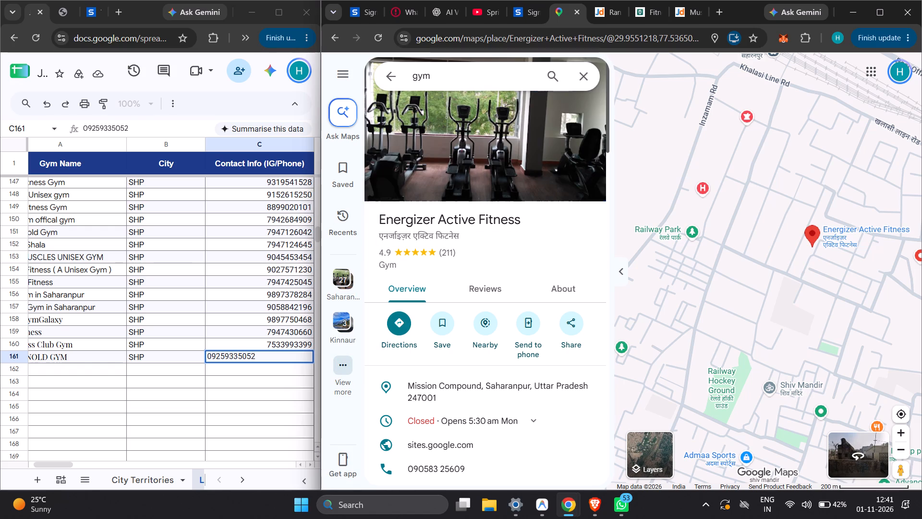
pyautogui.moveTo(372, 225); pyautogui.dragTo(373, 224)
pyautogui.hotkey('ctrl', 'c')
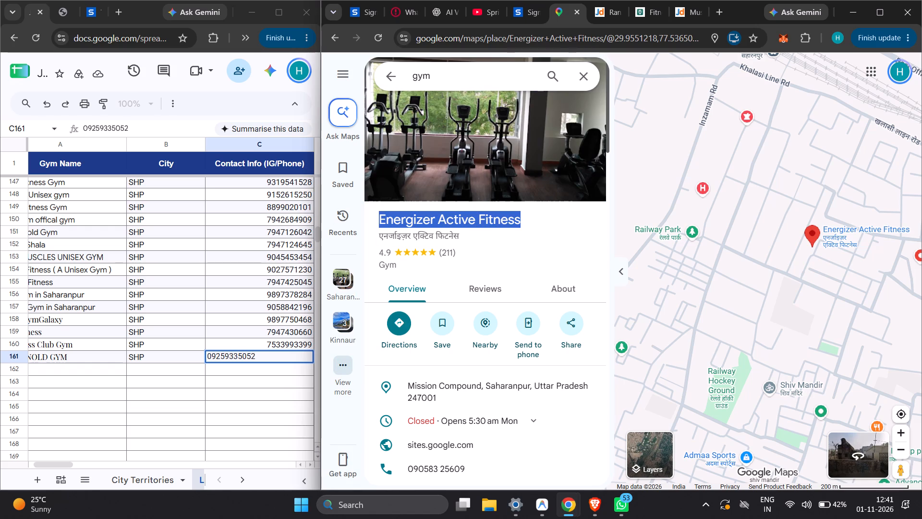
pyautogui.doubleClick(75, 370)
pyautogui.hotkey('ctrl', 'v')
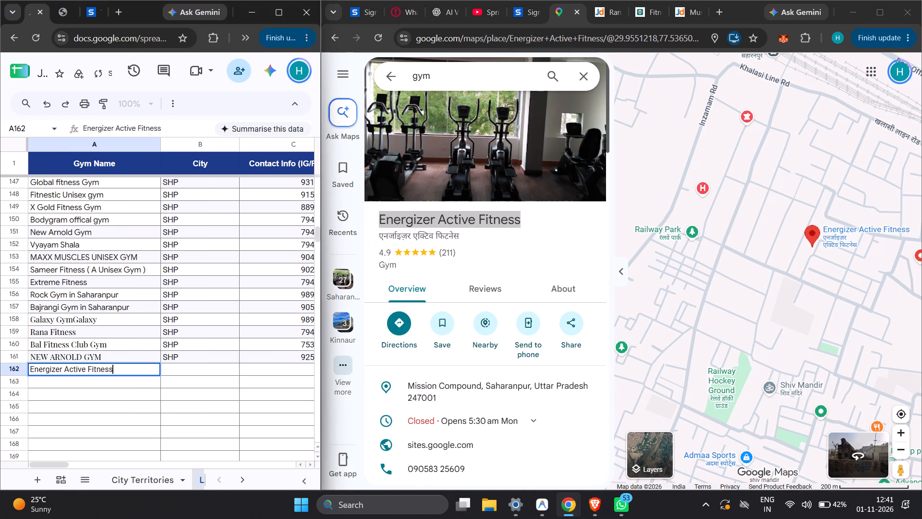
pyautogui.click(558, 467)
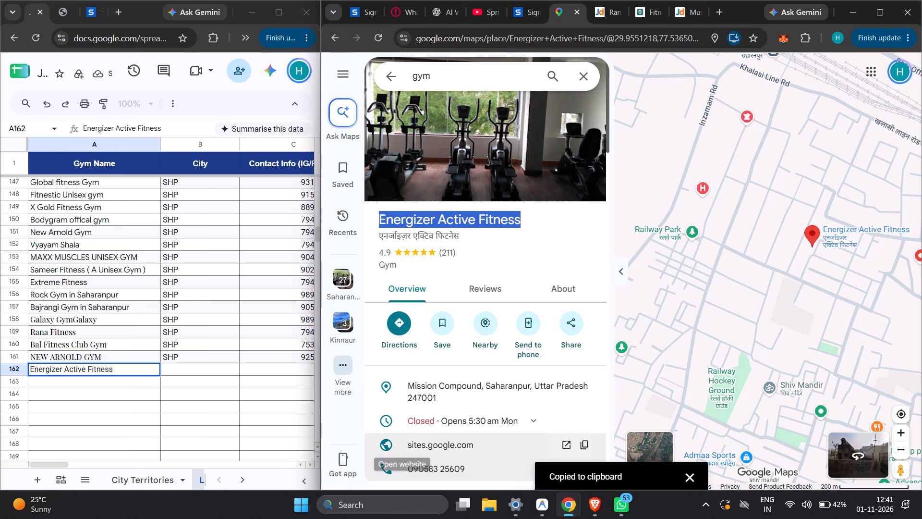
pyautogui.doubleClick(275, 365)
pyautogui.hotkey('ctrl', 'v')
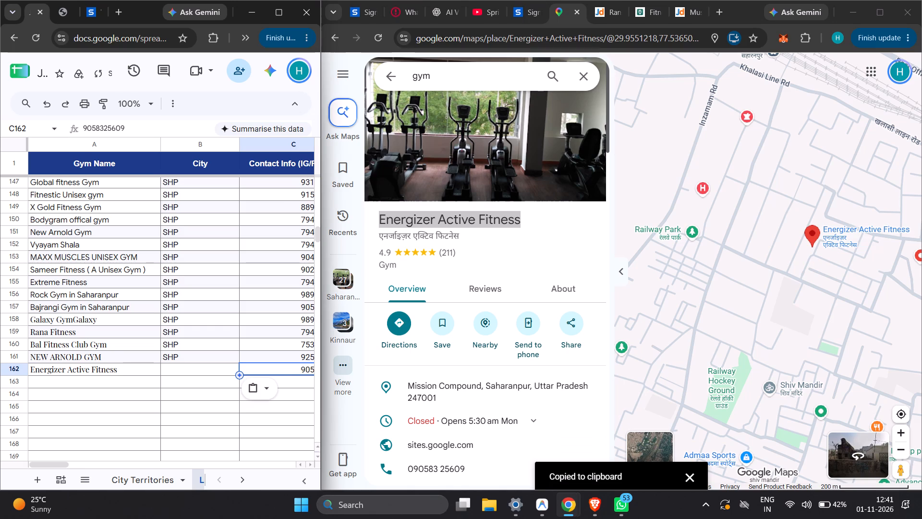
pyautogui.doubleClick(188, 372)
pyautogui.write('SHP')
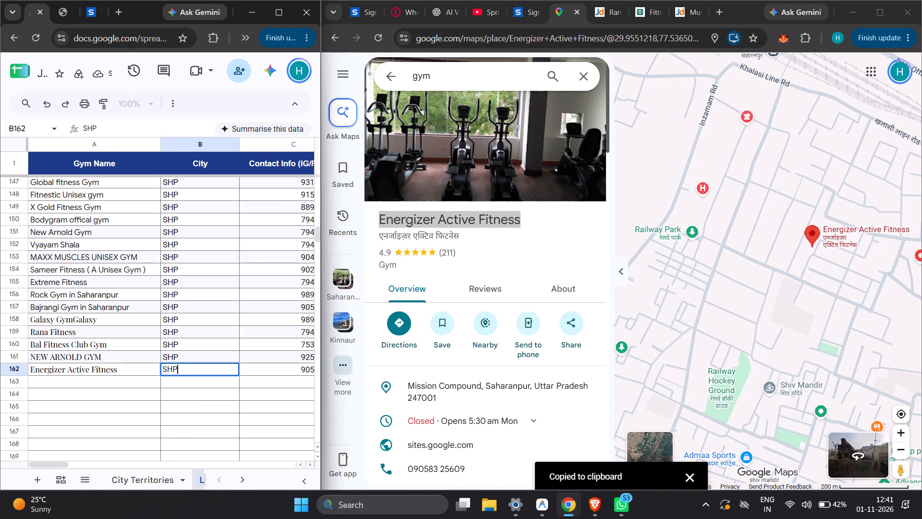
# Open City Fitness Studio, east of Energizer Active Fitness on the map, and copy its name into tracker row 163.
pyautogui.hscroll(-2, 837, 260)
pyautogui.moveTo(837, 260); pyautogui.dragTo(706, 248)
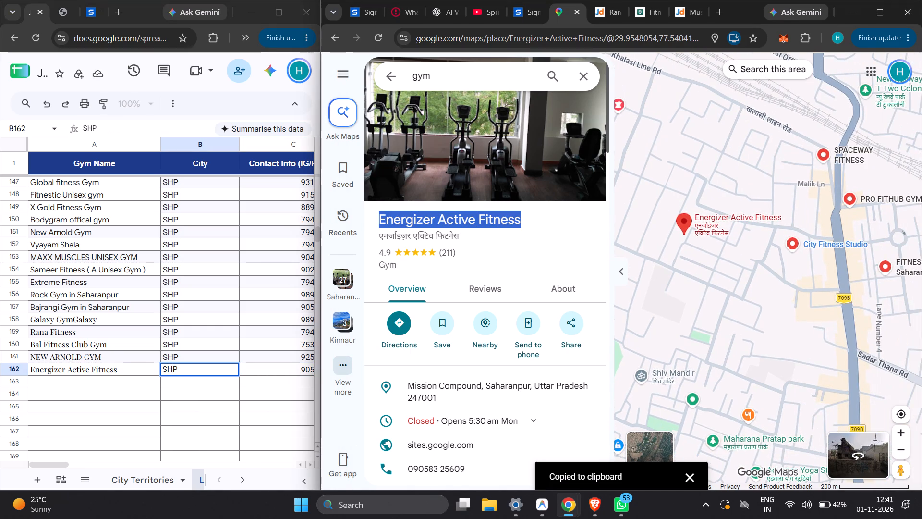
pyautogui.click(796, 244)
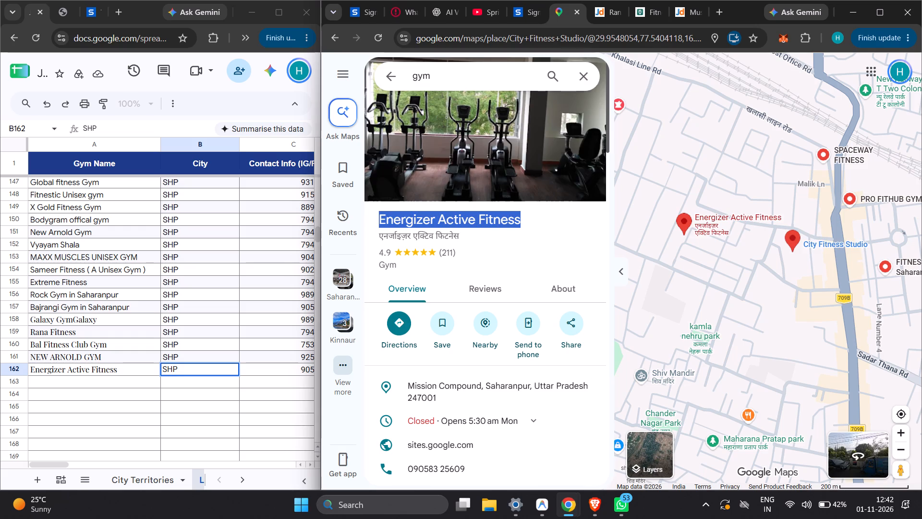
pyautogui.moveTo(497, 219); pyautogui.dragTo(435, 215)
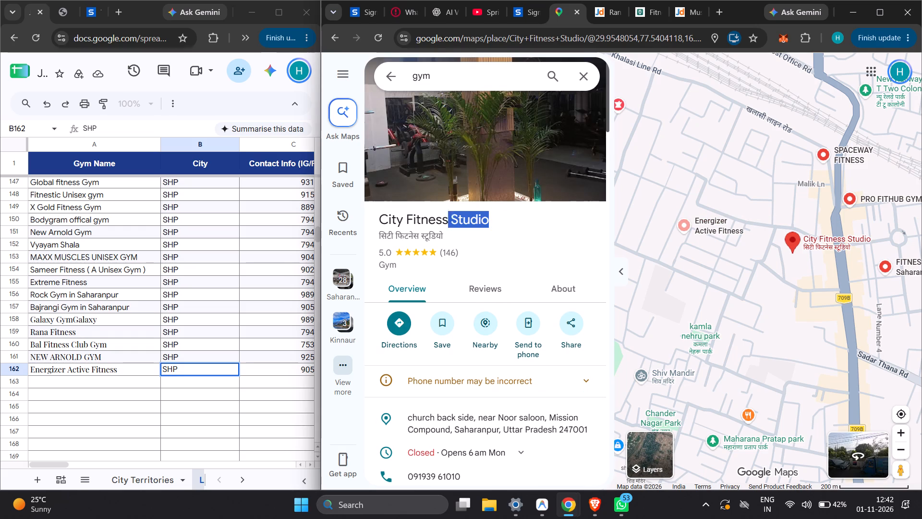
pyautogui.moveTo(435, 215); pyautogui.dragTo(362, 215)
pyautogui.click(532, 239)
pyautogui.moveTo(494, 214); pyautogui.dragTo(410, 223)
pyautogui.moveTo(410, 223); pyautogui.dragTo(378, 223)
pyautogui.hotkey('ctrl', 'c')
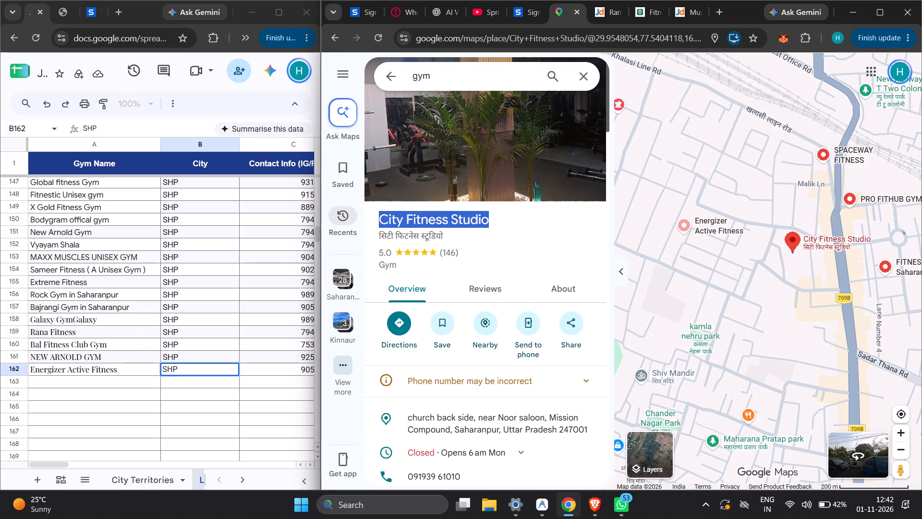
pyautogui.doubleClick(119, 380)
pyautogui.hotkey('ctrl', 'v')
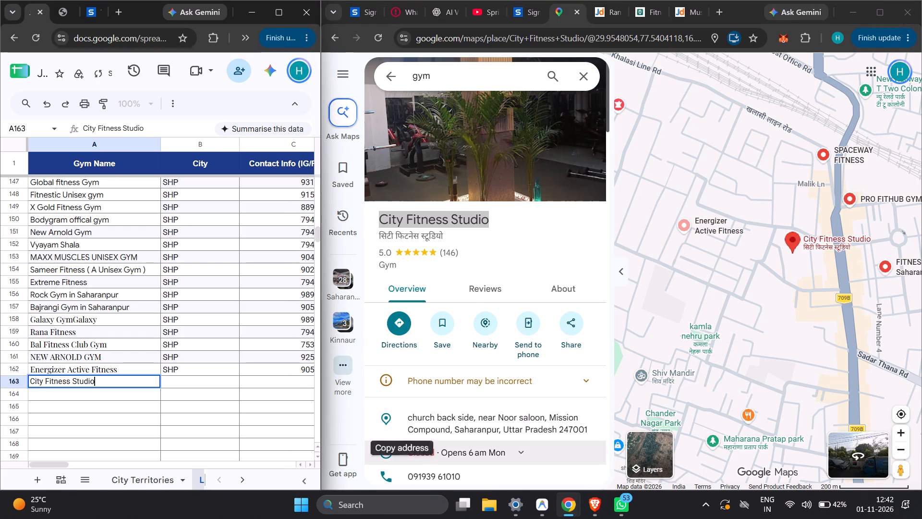
pyautogui.click(558, 475)
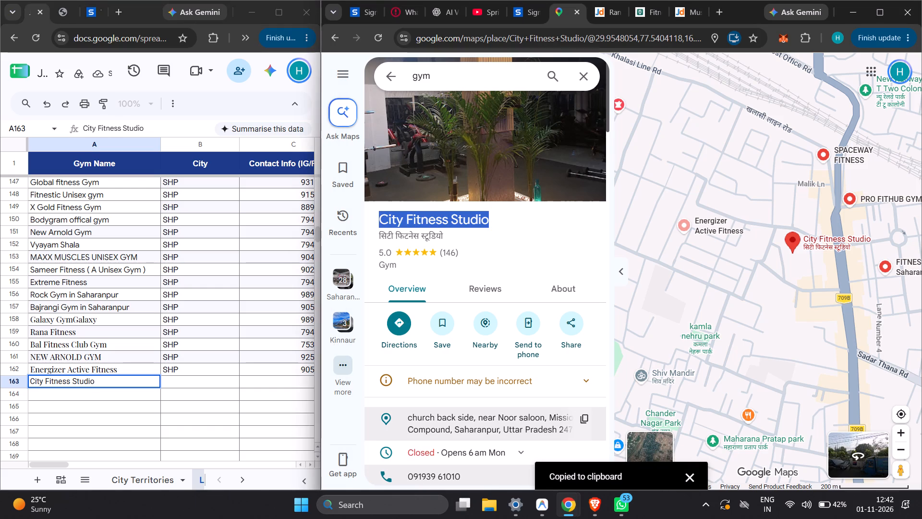
pyautogui.doubleClick(281, 377)
pyautogui.hotkey('ctrl', 'v')
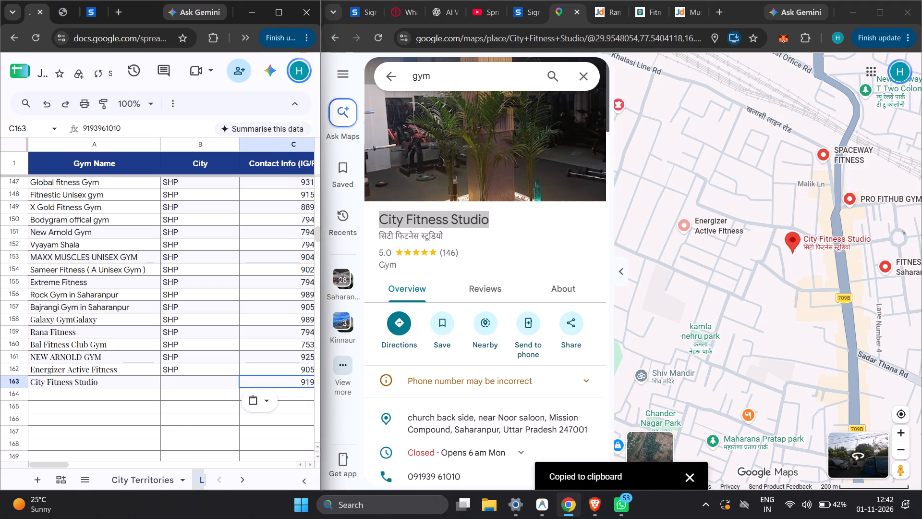
pyautogui.doubleClick(201, 385)
pyautogui.write('SHP')
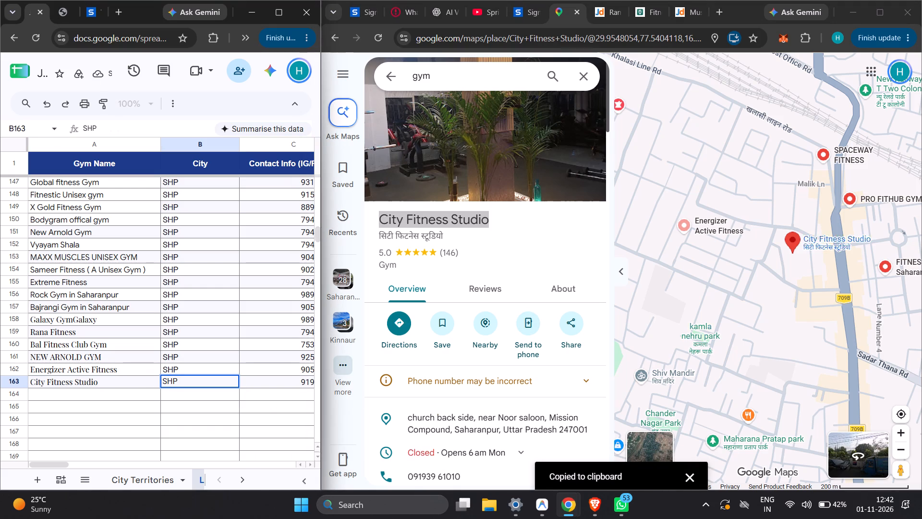
# Open SPACEWAY FITNESS, north of City Fitness Studio on the map, and copy its name into tracker row 164.
pyautogui.click(826, 154)
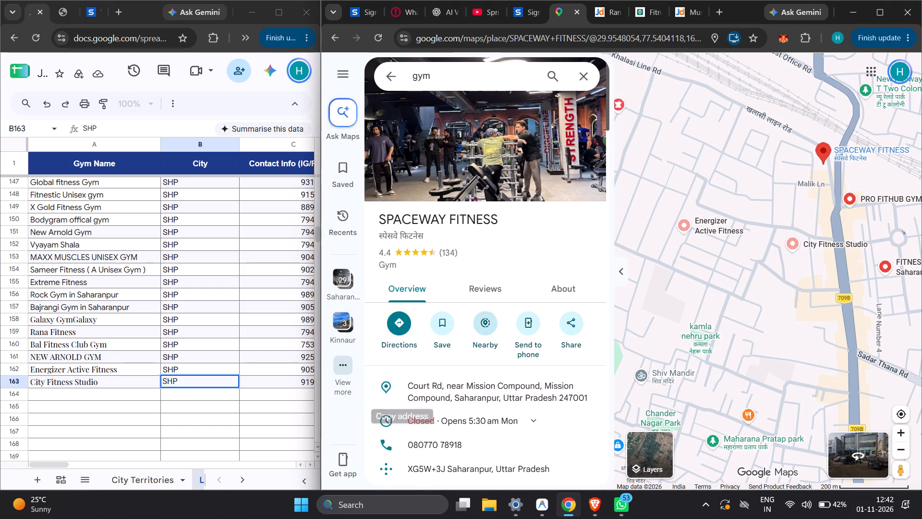
pyautogui.moveTo(519, 219); pyautogui.dragTo(373, 214)
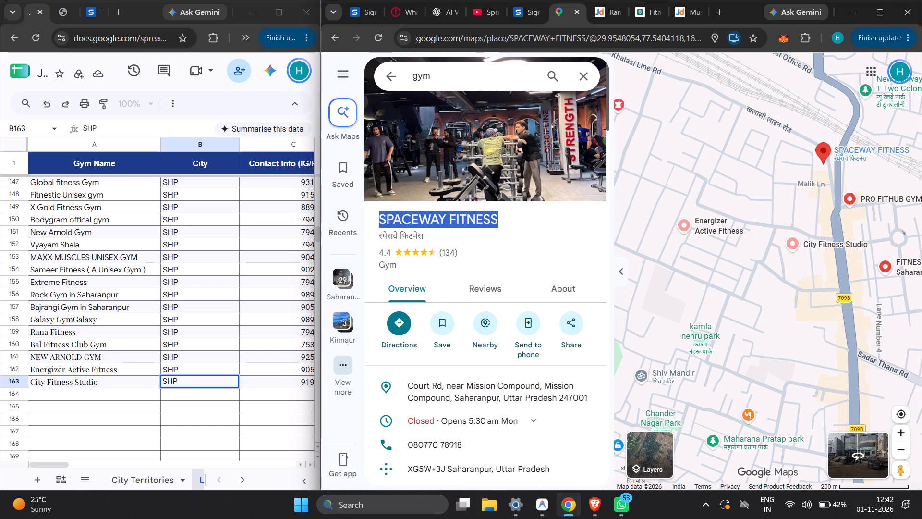
pyautogui.hotkey('ctrl', 'c')
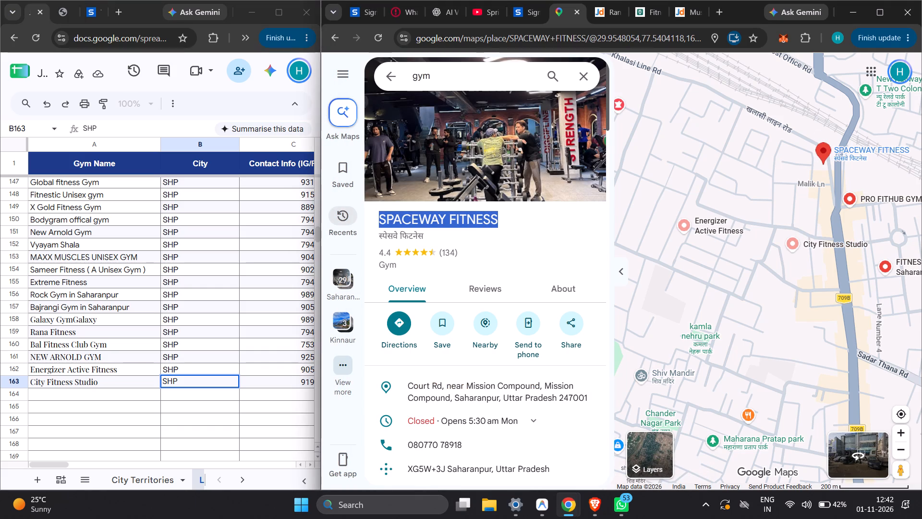
pyautogui.doubleClick(91, 397)
pyautogui.hotkey('ctrl', 'v')
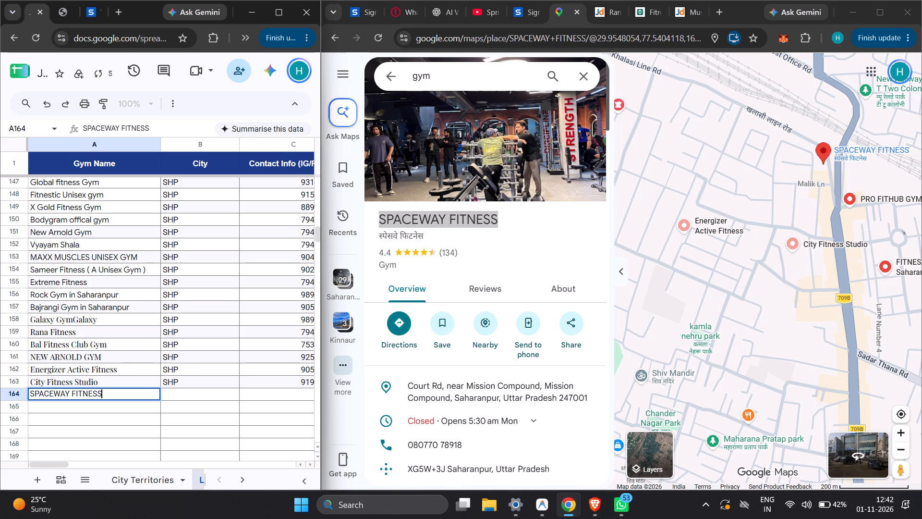
# Enter SHP as the city in row 164 and copy SPACEWAY FITNESS's phone number into its Contact Info cell.
pyautogui.doubleClick(178, 389)
pyautogui.doubleClick(175, 395)
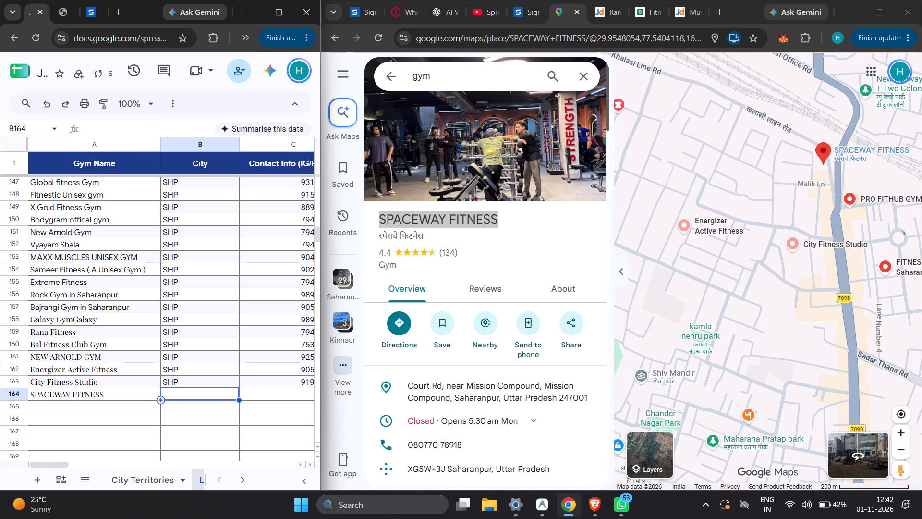
pyautogui.write('SHP')
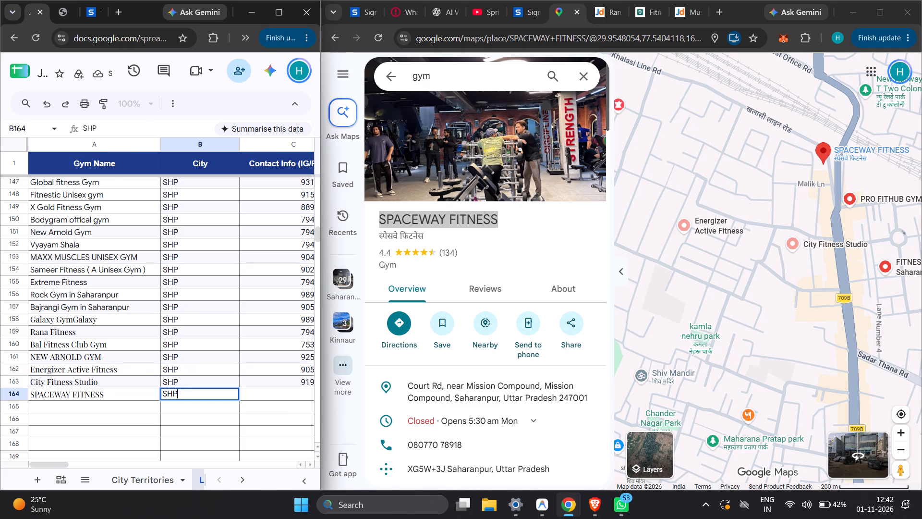
pyautogui.click(566, 447)
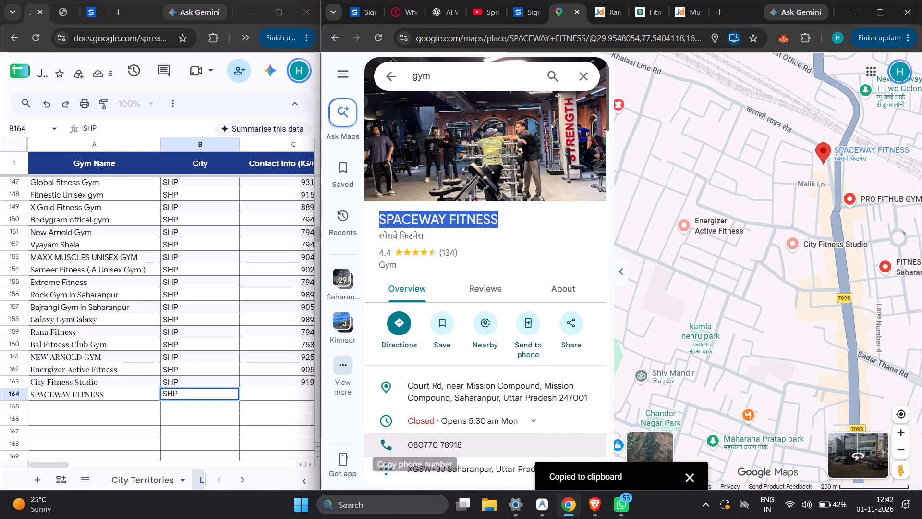
pyautogui.doubleClick(269, 389)
pyautogui.hotkey('ctrl', 'v')
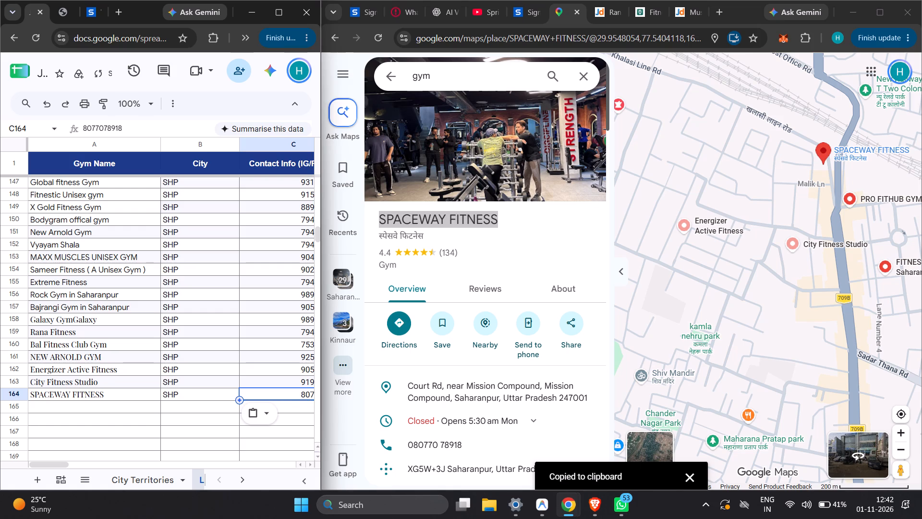
# Open PRO FITHUB GYM, southeast of SPACEWAY FITNESS on the map, and copy only its English name into tracker row 165.
pyautogui.click(860, 195)
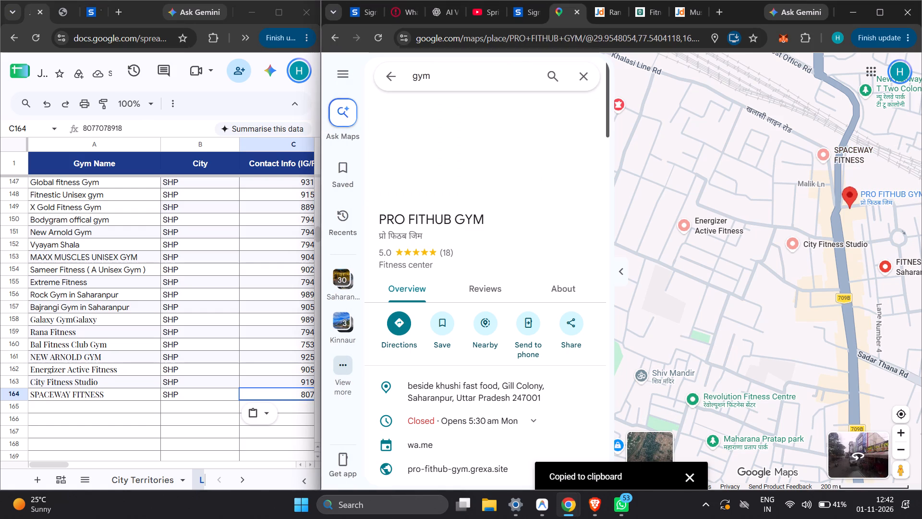
pyautogui.doubleClick(495, 219)
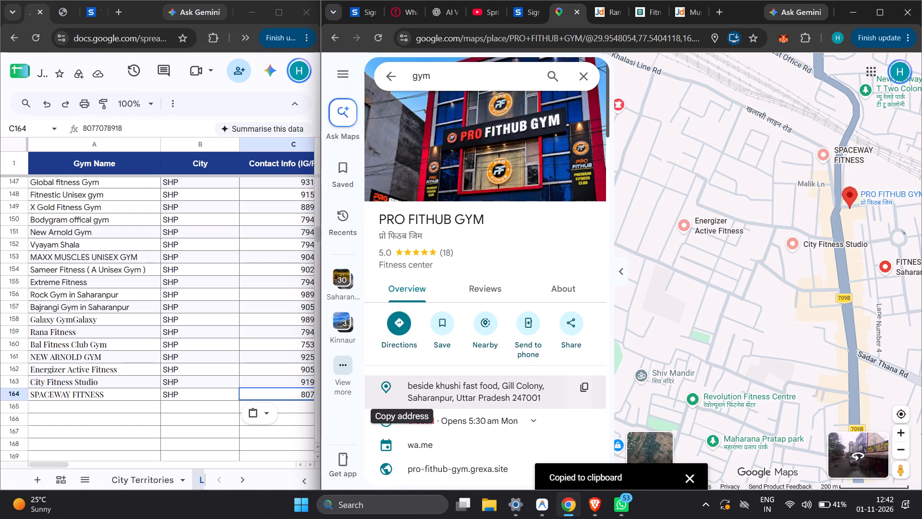
pyautogui.scroll(-1, 449, 400)
pyautogui.moveTo(504, 168); pyautogui.dragTo(456, 173)
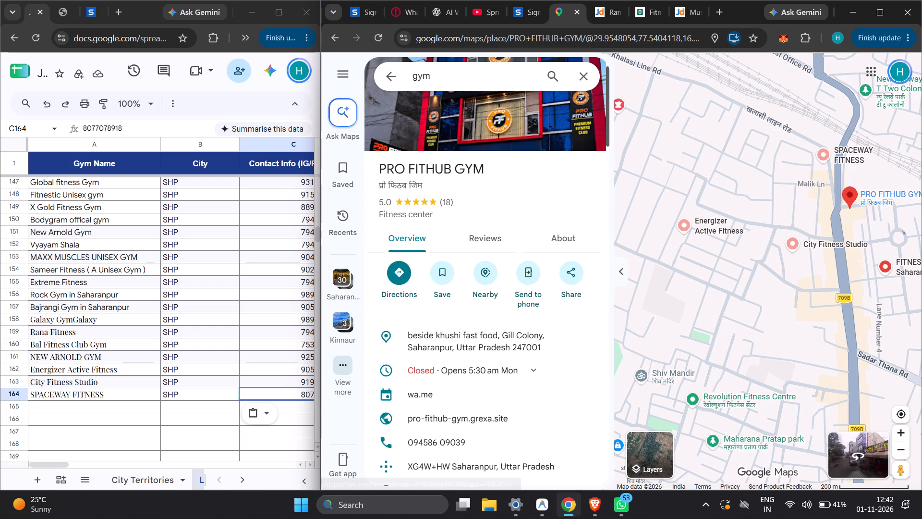
pyautogui.moveTo(456, 173); pyautogui.dragTo(412, 165)
pyautogui.moveTo(485, 164); pyautogui.dragTo(374, 163)
pyautogui.moveTo(374, 163); pyautogui.dragTo(377, 165)
pyautogui.moveTo(379, 166); pyautogui.dragTo(498, 183)
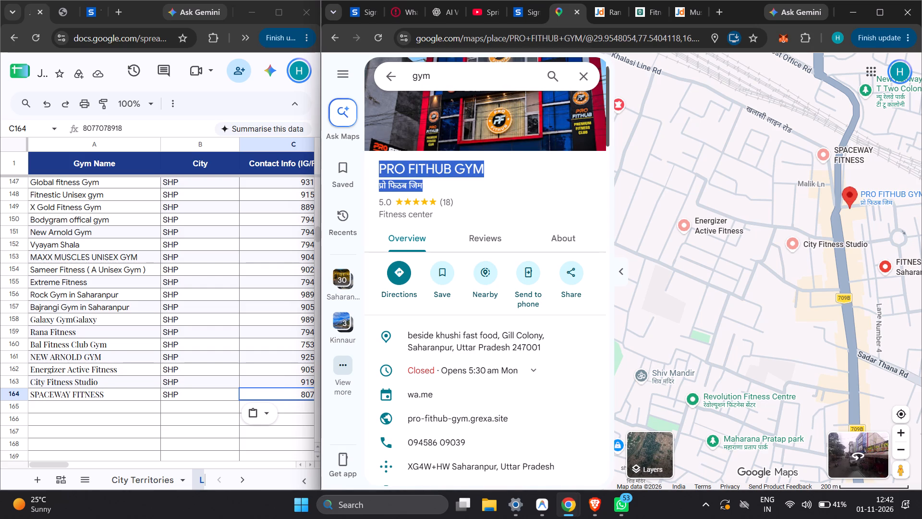
pyautogui.moveTo(498, 183); pyautogui.dragTo(494, 169)
pyautogui.hotkey('ctrl', 'c')
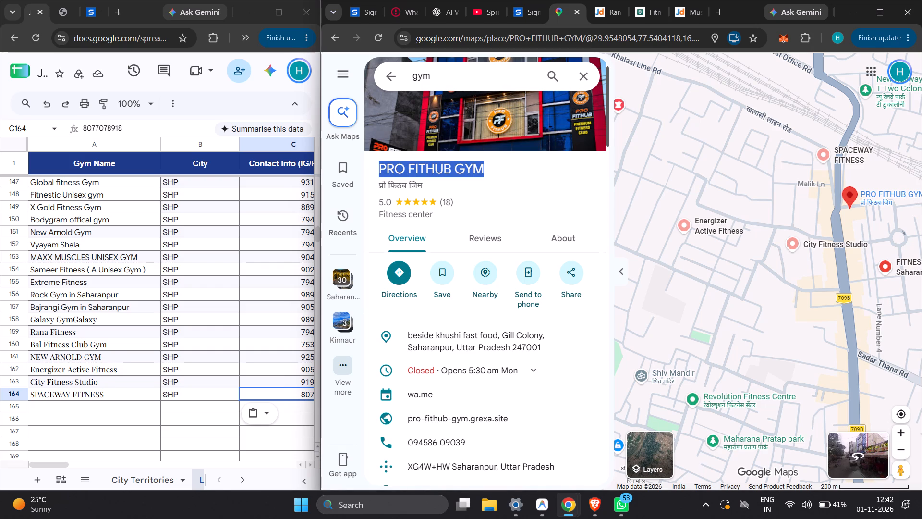
pyautogui.doubleClick(115, 406)
pyautogui.hotkey('ctrl', 'v')
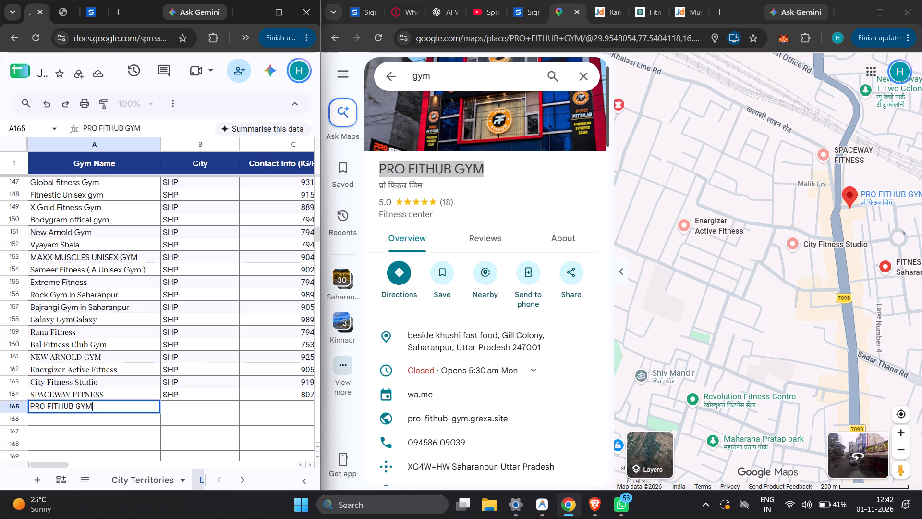
# Enter SHP as the city in row 165 and copy PRO FITHUB GYM's phone number into its Contact Info cell.
pyautogui.doubleClick(202, 403)
pyautogui.write('SHP')
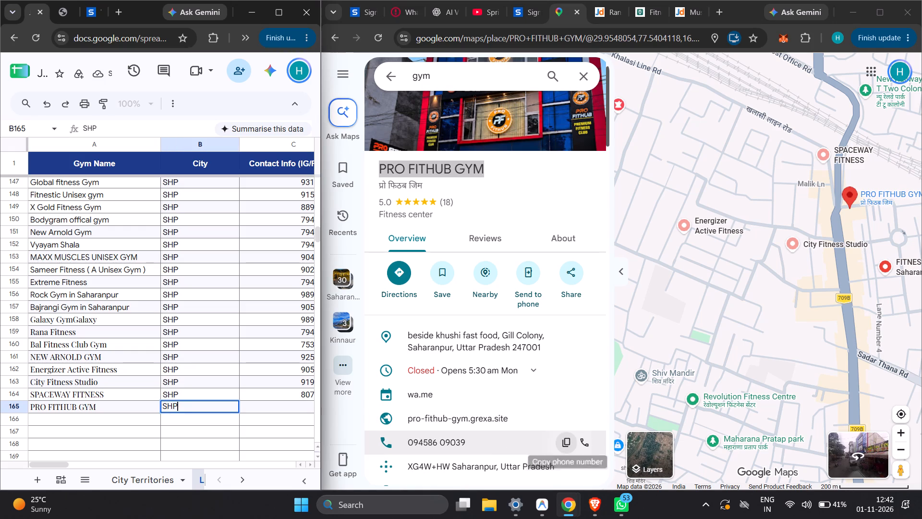
pyautogui.click(566, 439)
pyautogui.hscroll(-1, 566, 439)
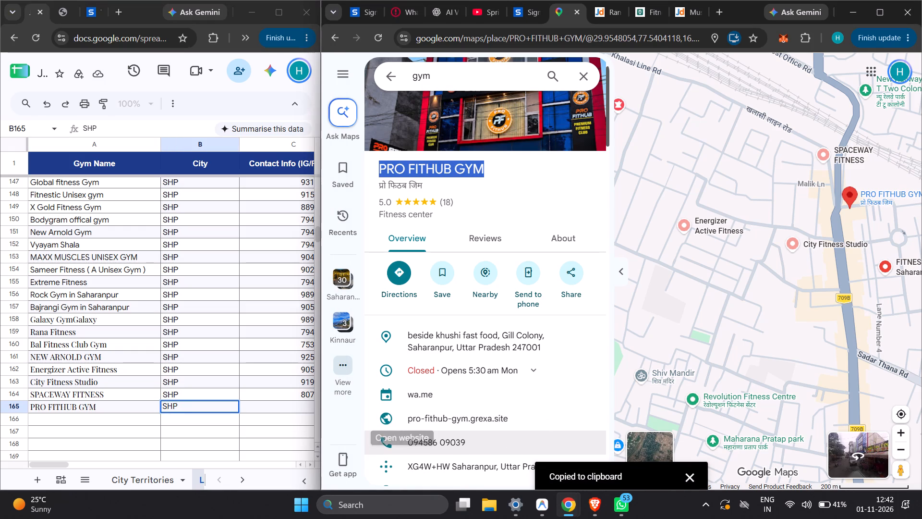
pyautogui.doubleClick(271, 408)
pyautogui.hotkey('ctrl', 'v')
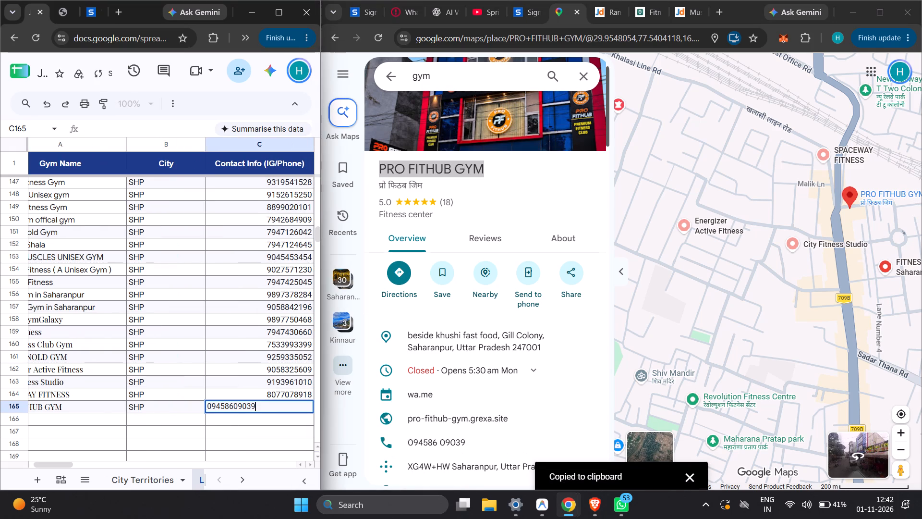
# Open FITNESS FORTUNE Saharanpur, southeast of PRO FITHUB GYM on the map, and copy its full name into tracker row 166.
pyautogui.click(889, 263)
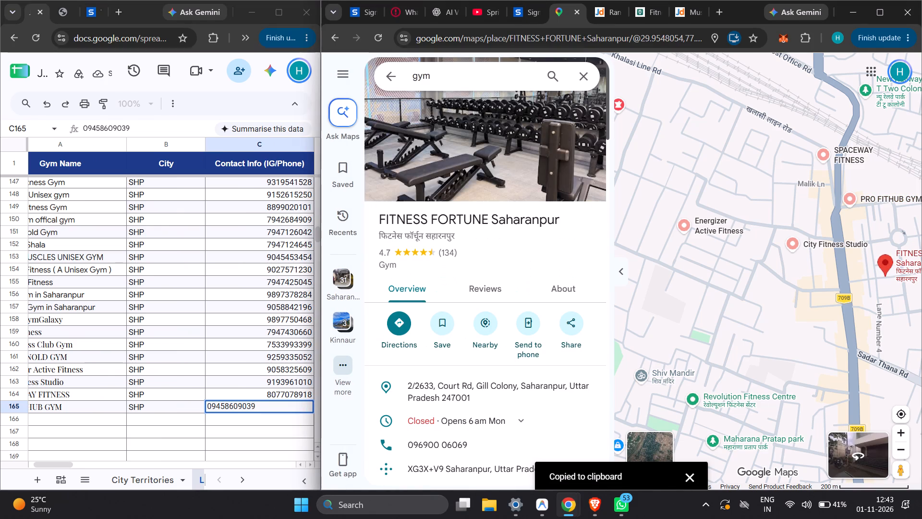
pyautogui.moveTo(570, 225); pyautogui.dragTo(424, 222)
pyautogui.hscroll(-1, 449, 219)
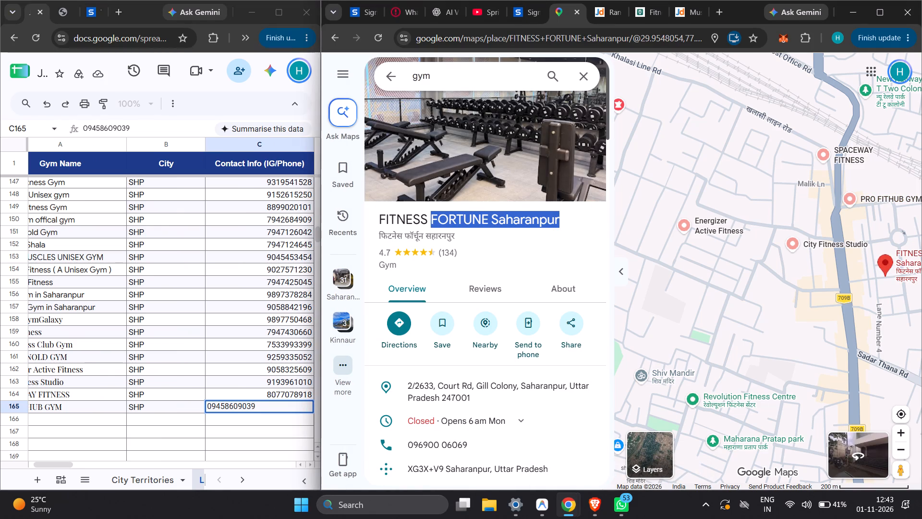
pyautogui.moveTo(424, 222); pyautogui.dragTo(381, 222)
pyautogui.hscroll(-1, 424, 222)
pyautogui.hotkey('ctrl', 'c')
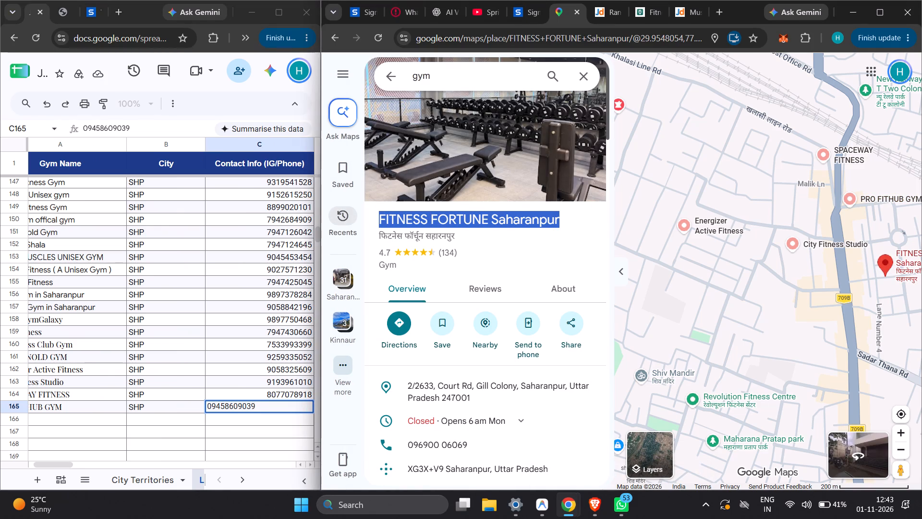
pyautogui.doubleClick(78, 420)
pyautogui.hotkey('ctrl', 'v')
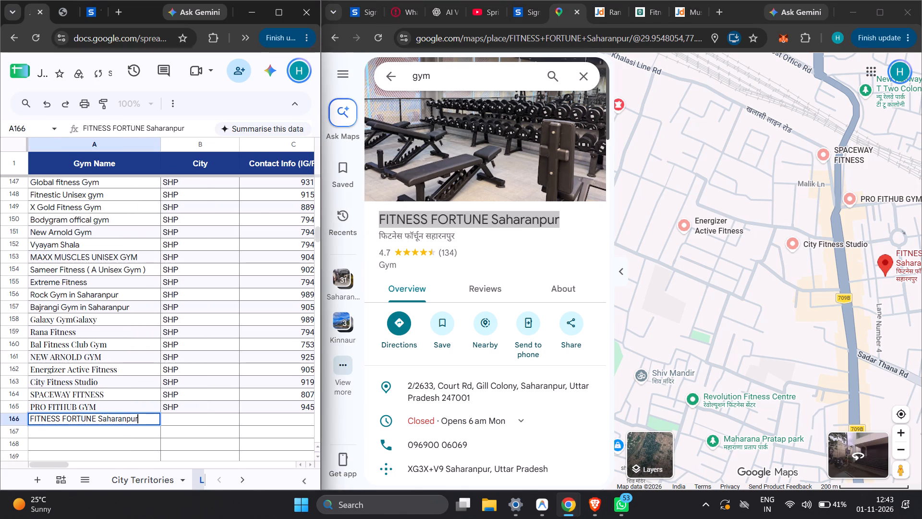
pyautogui.doubleClick(174, 417)
pyautogui.hotkey('shift', 's')
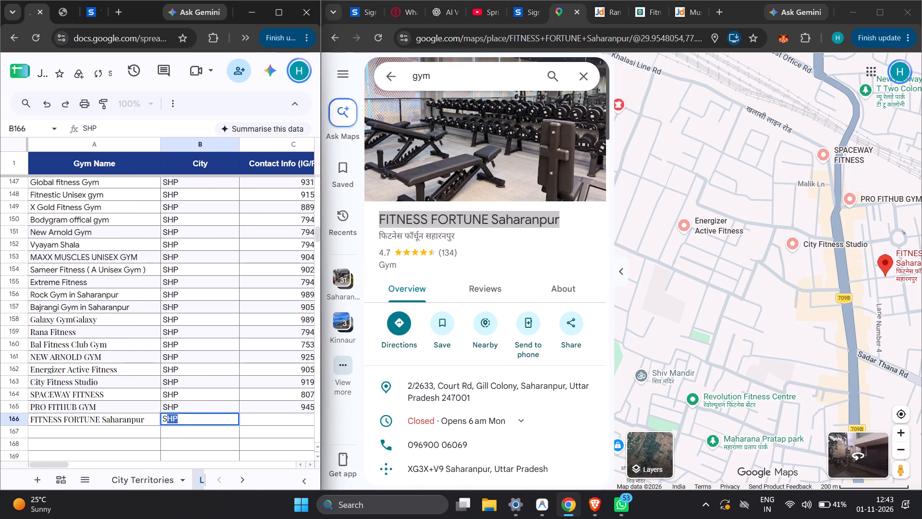
pyautogui.press('Return')
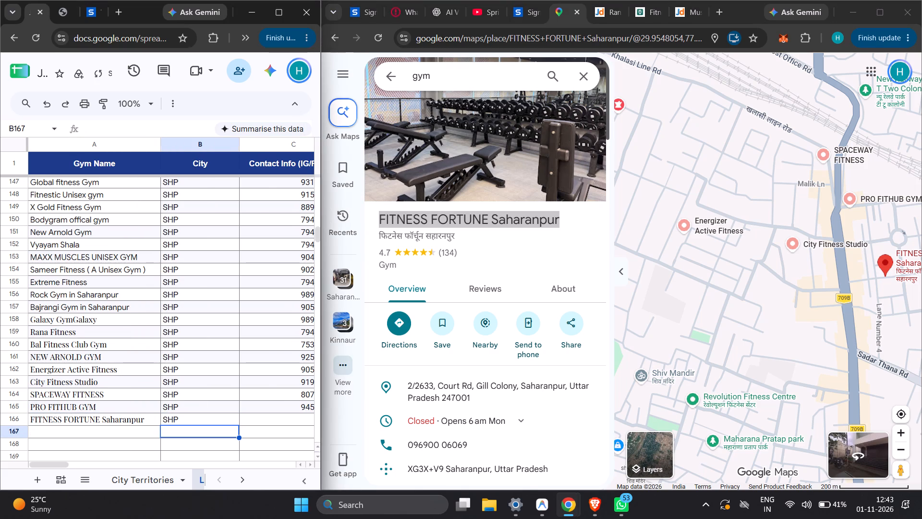
pyautogui.doubleClick(252, 417)
pyautogui.click(570, 448)
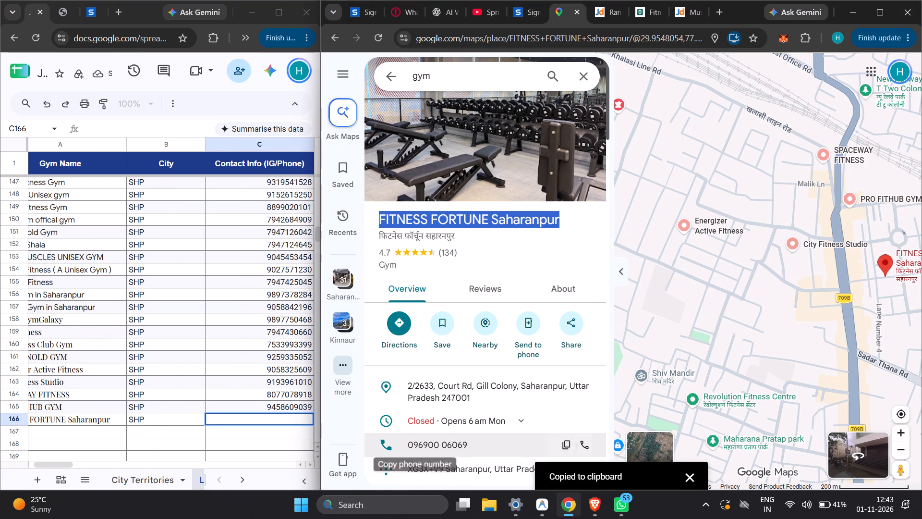
pyautogui.doubleClick(277, 423)
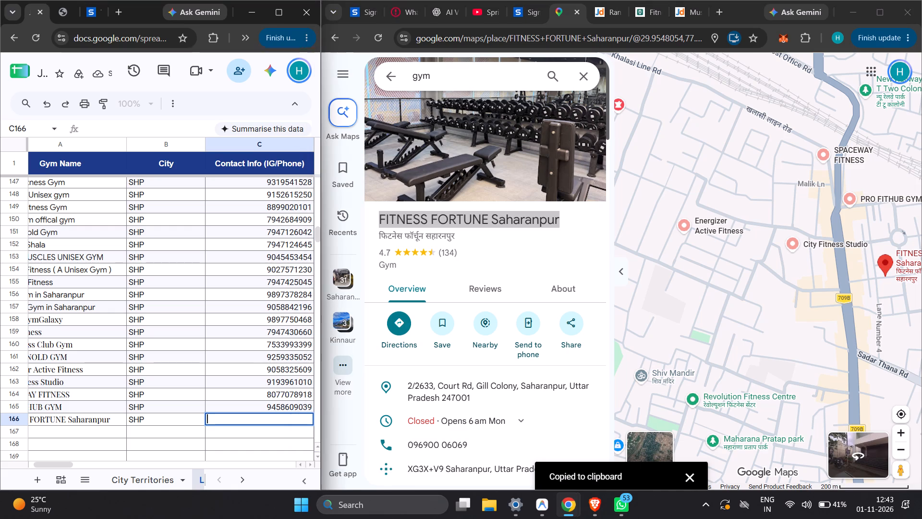
pyautogui.hotkey('ctrl', 'v')
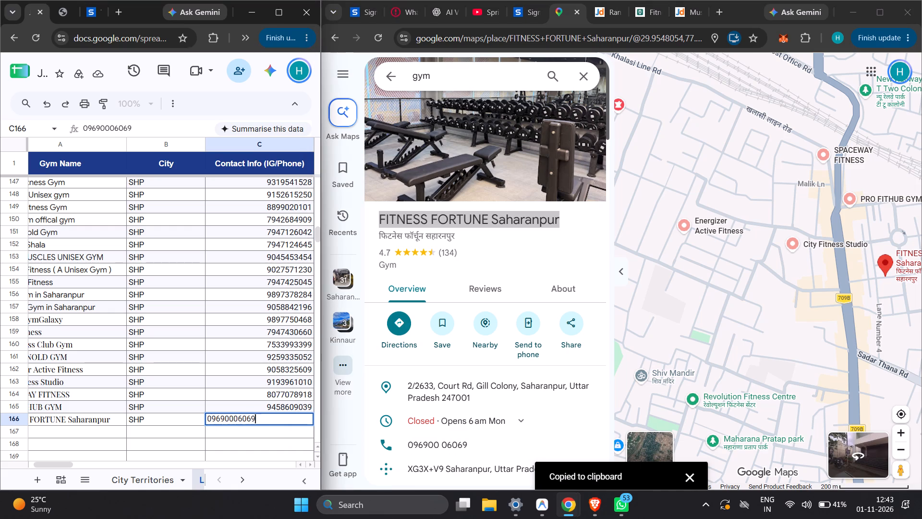
pyautogui.press('Return')
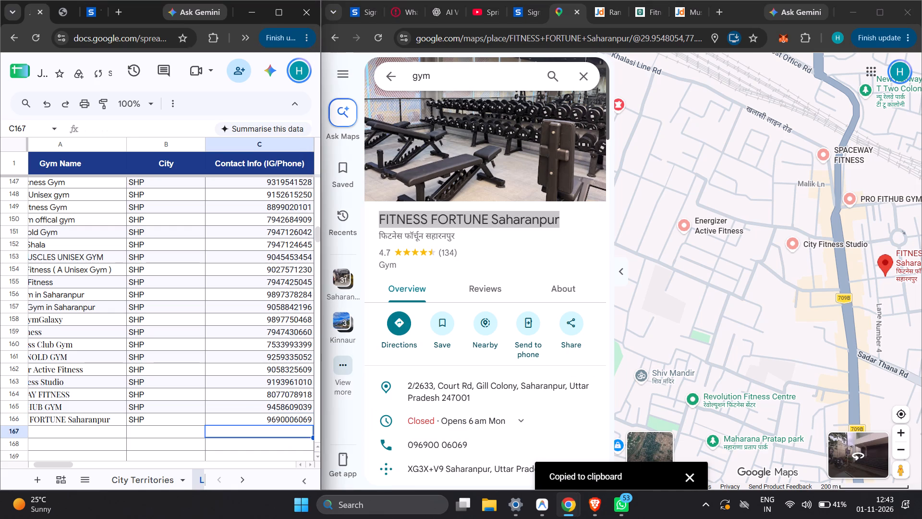
# Examine the map southwest of FITNESS FORTUNE Saharanpur, around Sardar Patel Marg, Nawada Rd and Galira 100 Feet Rd, for more gyms.
pyautogui.moveTo(761, 290); pyautogui.dragTo(843, 222)
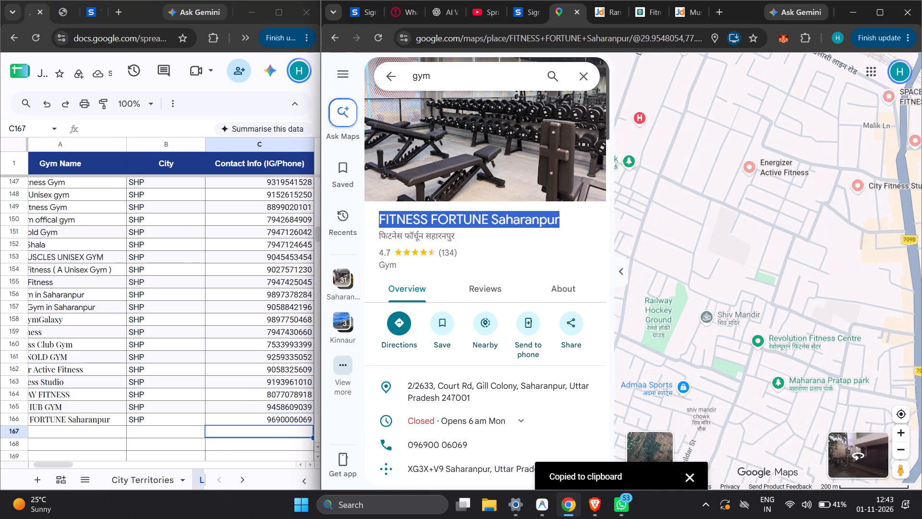
pyautogui.moveTo(843, 222); pyautogui.dragTo(854, 201)
pyautogui.moveTo(773, 235); pyautogui.dragTo(885, 204)
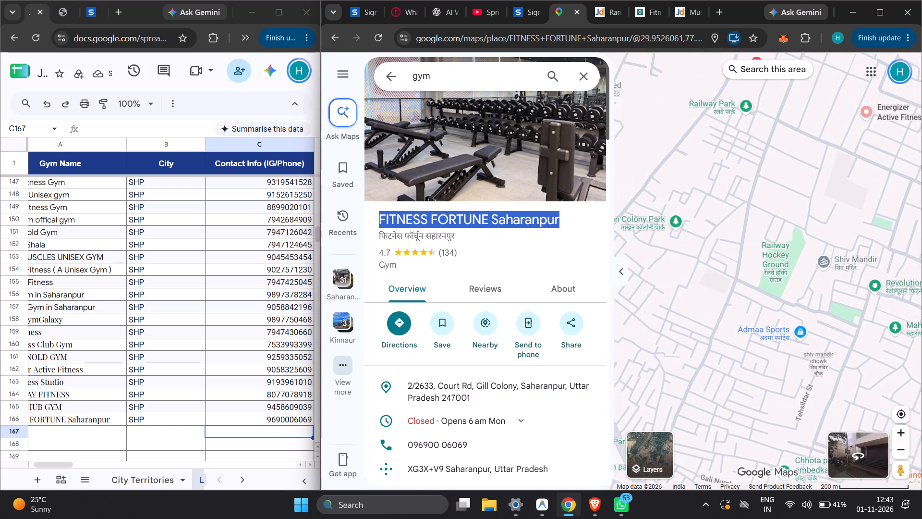
pyautogui.moveTo(885, 204); pyautogui.dragTo(921, 153)
pyautogui.moveTo(759, 251); pyautogui.dragTo(741, 111)
pyautogui.moveTo(770, 262); pyautogui.dragTo(665, 228)
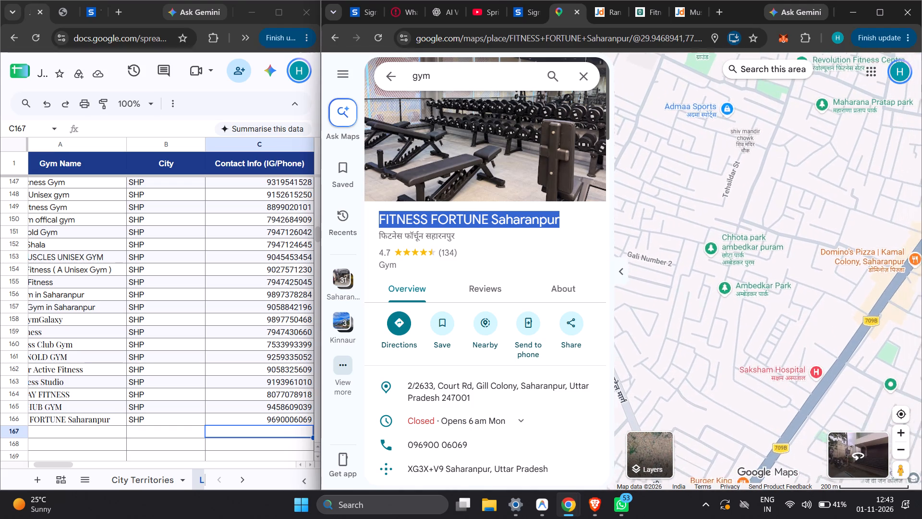
pyautogui.moveTo(665, 228); pyautogui.dragTo(662, 232)
pyautogui.moveTo(847, 181); pyautogui.dragTo(729, 325)
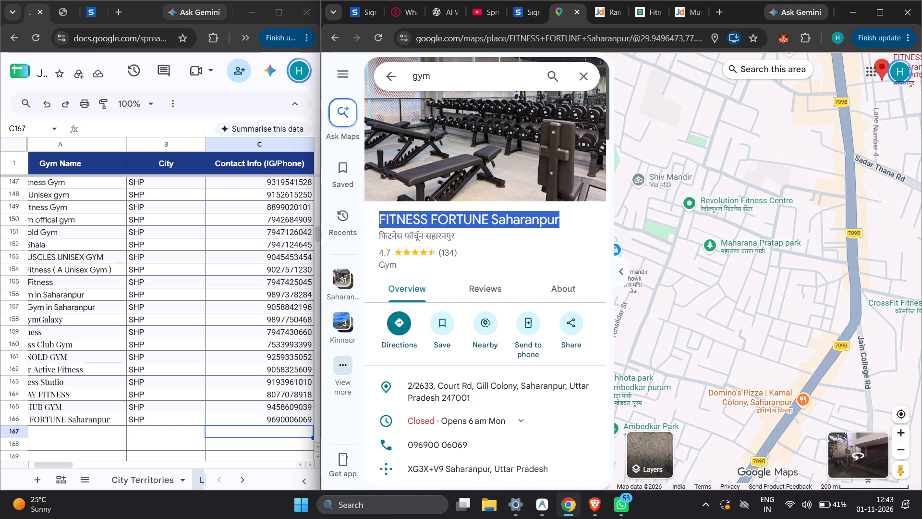
pyautogui.moveTo(729, 341); pyautogui.dragTo(688, 460)
pyautogui.moveTo(764, 270); pyautogui.dragTo(917, 16)
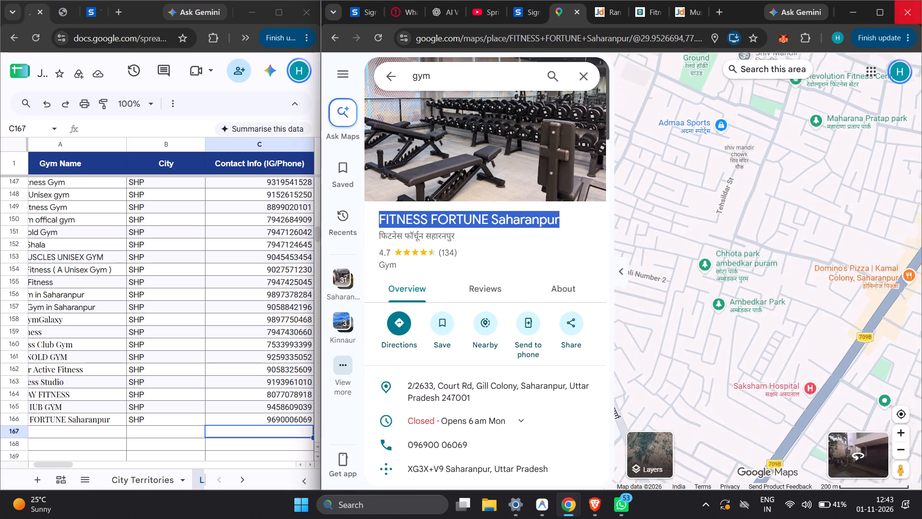
pyautogui.moveTo(817, 267); pyautogui.dragTo(921, 148)
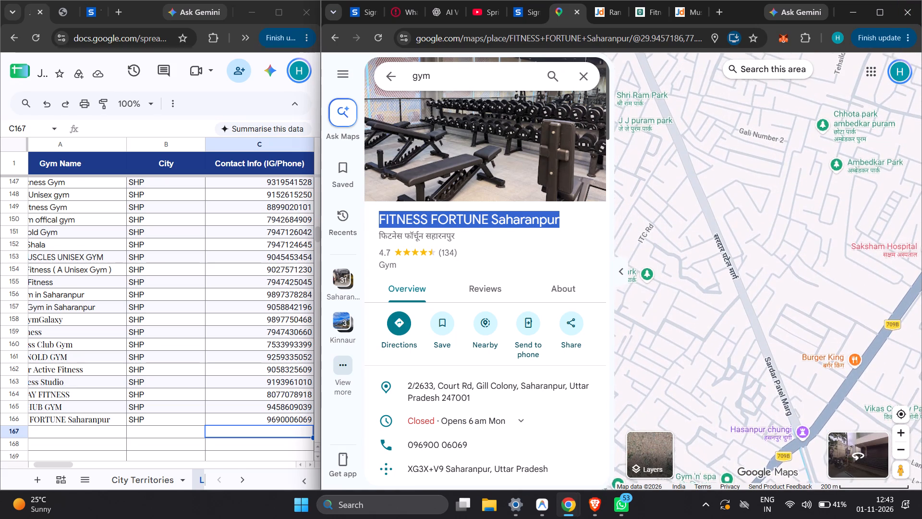
pyautogui.moveTo(921, 148); pyautogui.dragTo(921, 159)
pyautogui.moveTo(785, 209); pyautogui.dragTo(841, 355)
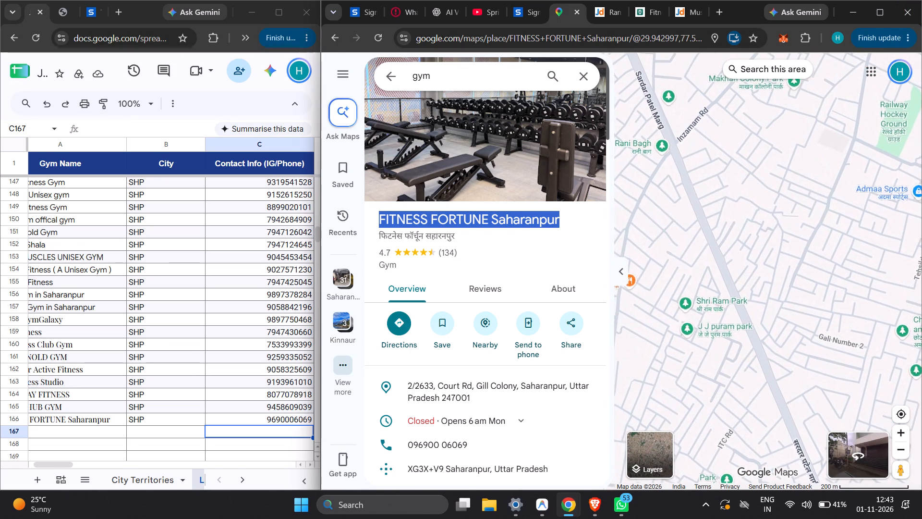
pyautogui.moveTo(814, 247); pyautogui.dragTo(836, 396)
pyautogui.moveTo(801, 336); pyautogui.dragTo(820, 518)
pyautogui.moveTo(800, 402); pyautogui.dragTo(902, 219)
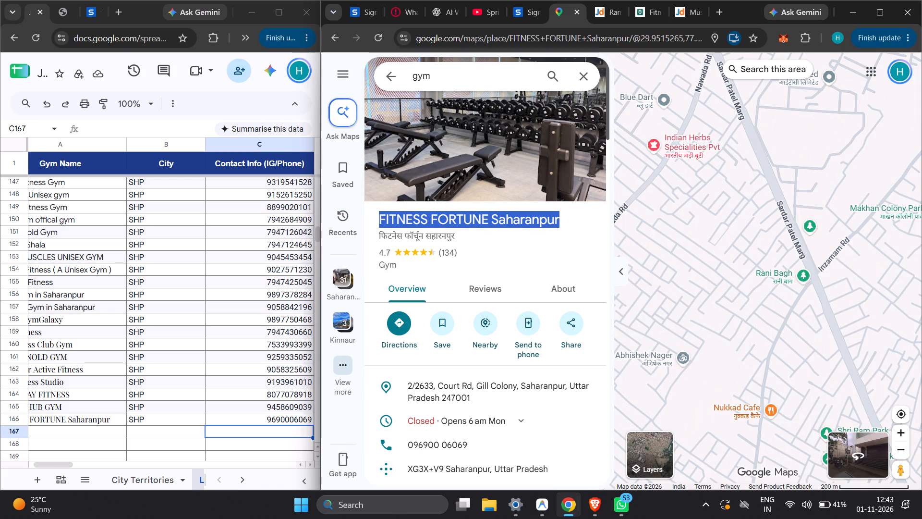
pyautogui.moveTo(838, 270); pyautogui.dragTo(900, 131)
pyautogui.moveTo(817, 219); pyautogui.dragTo(898, 125)
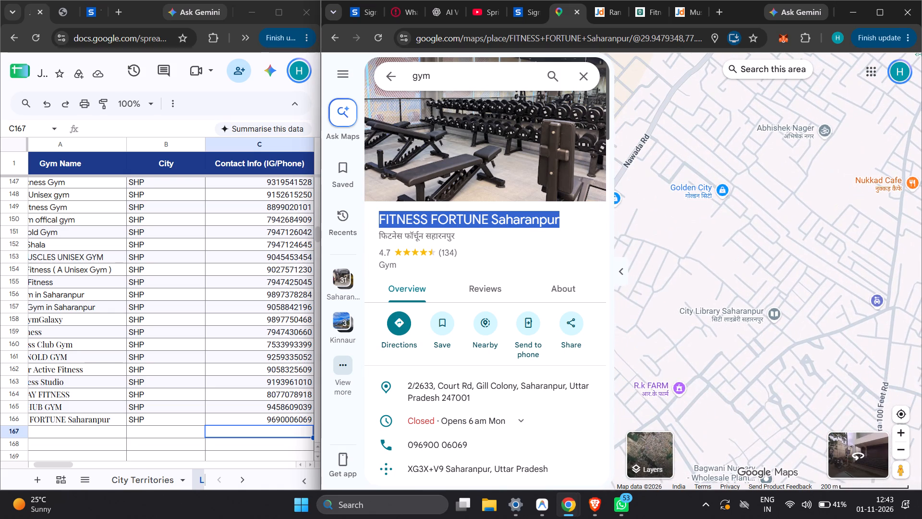
pyautogui.moveTo(786, 284); pyautogui.dragTo(842, 180)
pyautogui.moveTo(798, 281); pyautogui.dragTo(783, 228)
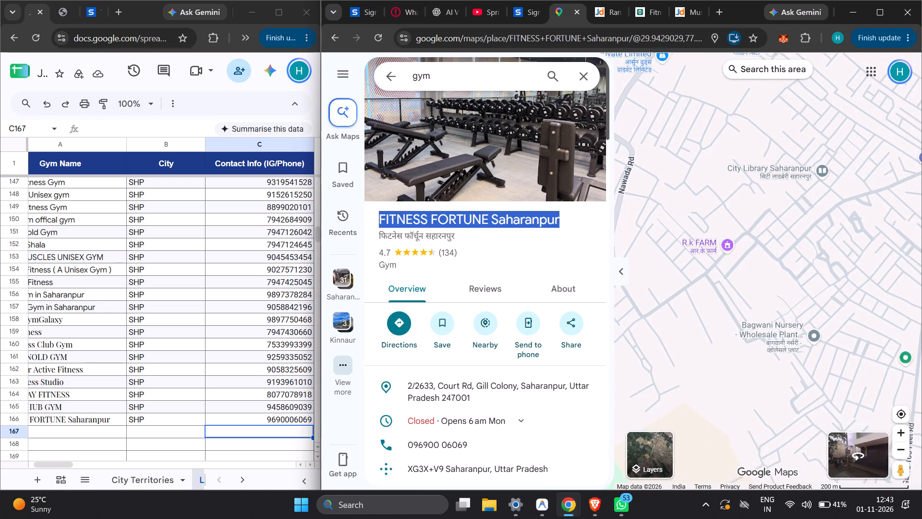
pyautogui.moveTo(783, 228); pyautogui.dragTo(755, 186)
pyautogui.moveTo(715, 243); pyautogui.dragTo(674, 160)
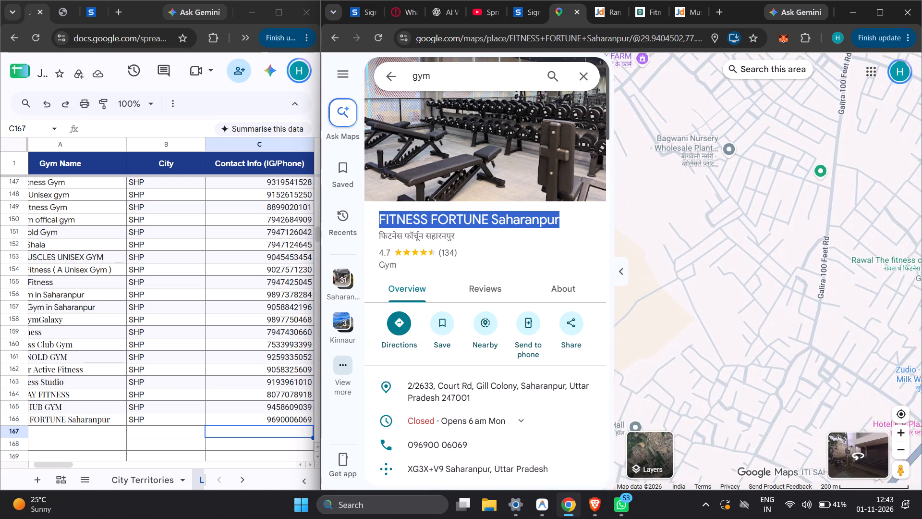
# Open otwo Gym 'n' spa, southwest of Hasanpur chungi on the map, and copy its English name into tracker row 167.
pyautogui.moveTo(736, 282); pyautogui.dragTo(642, 272)
pyautogui.moveTo(792, 298); pyautogui.dragTo(710, 320)
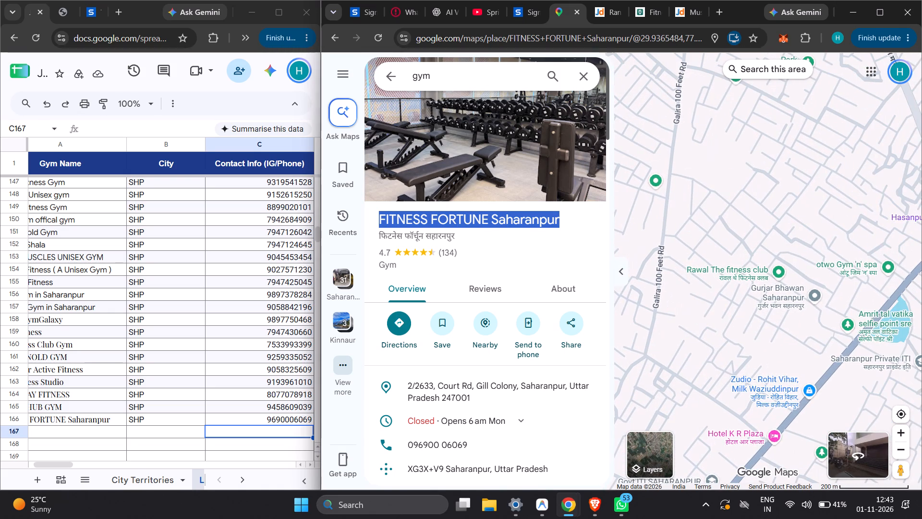
pyautogui.moveTo(753, 340); pyautogui.dragTo(694, 390)
pyautogui.moveTo(762, 263); pyautogui.dragTo(756, 286)
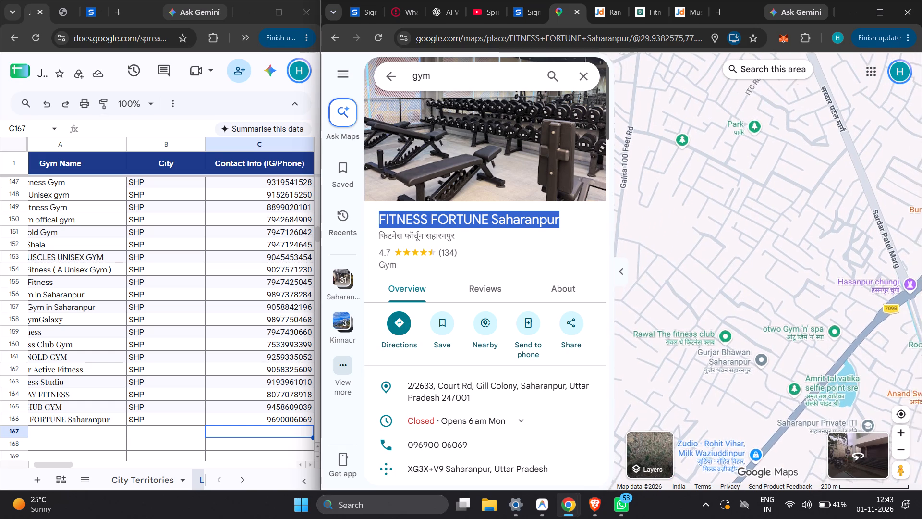
pyautogui.moveTo(756, 286); pyautogui.dragTo(751, 311)
pyautogui.click(827, 353)
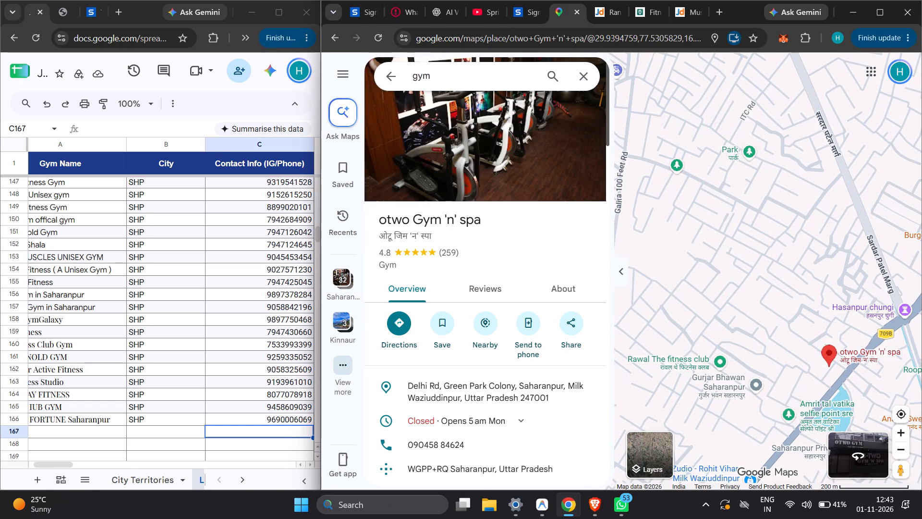
pyautogui.moveTo(483, 215); pyautogui.dragTo(459, 215)
pyautogui.moveTo(459, 215); pyautogui.dragTo(379, 217)
pyautogui.hotkey('ctrl', 'c')
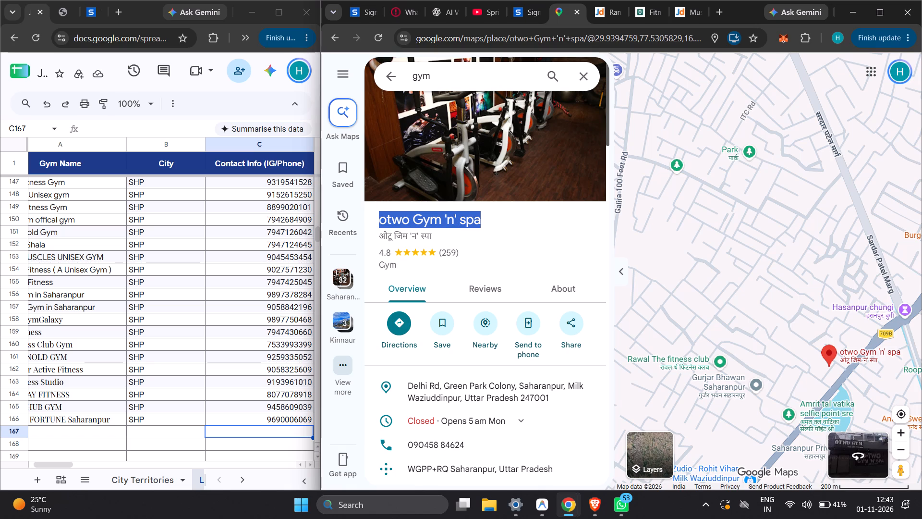
pyautogui.doubleClick(87, 432)
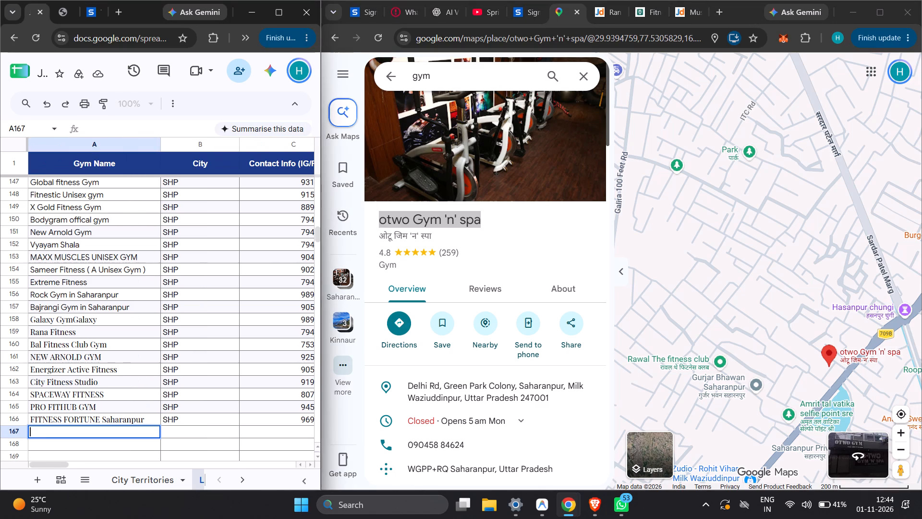
pyautogui.hotkey('ctrl', 'v')
# Enter SHP as the city in row 167 and copy otwo Gym 'n' spa's phone number into its Contact Info cell.
pyautogui.doubleClick(216, 433)
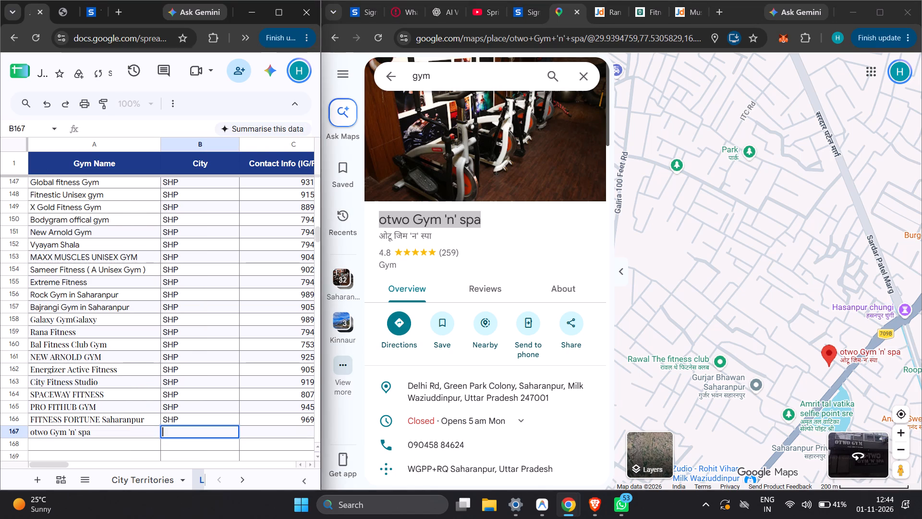
pyautogui.write('SHP')
pyautogui.click(560, 444)
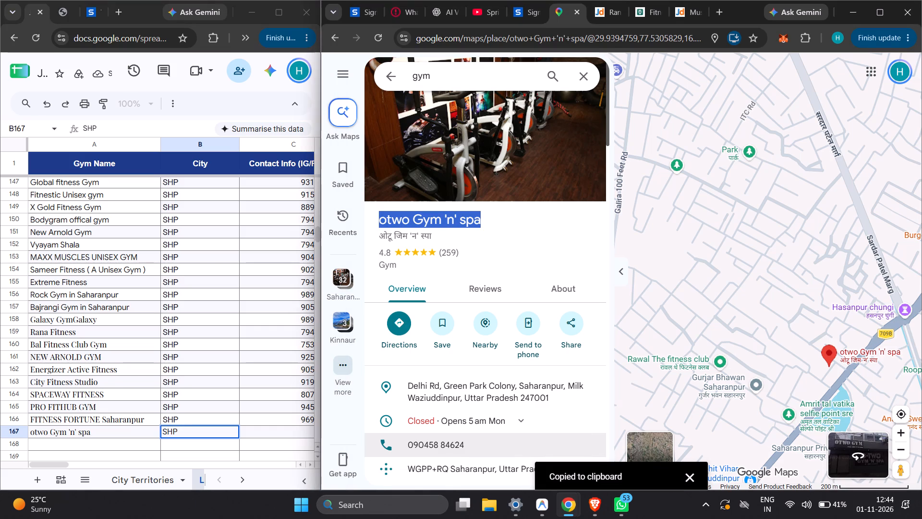
pyautogui.doubleClick(287, 428)
pyautogui.hotkey('ctrl', 'v')
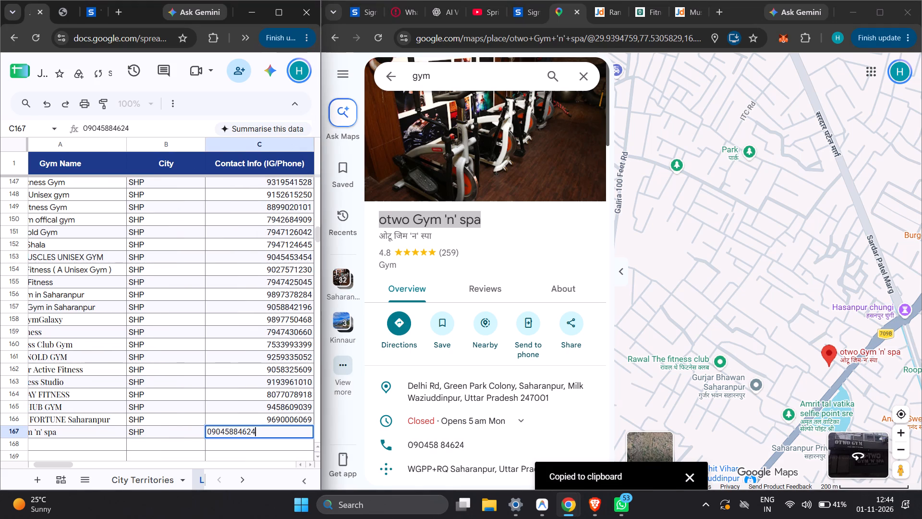
# Open Rawal The fitness club, west of otwo Gym 'n' spa on the map, and copy its English name into tracker row 168.
pyautogui.click(713, 358)
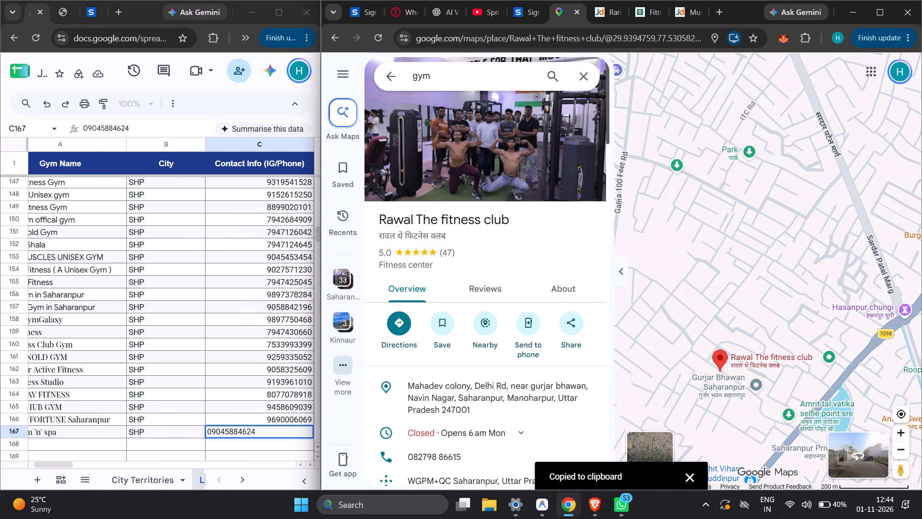
pyautogui.moveTo(520, 217); pyautogui.dragTo(379, 215)
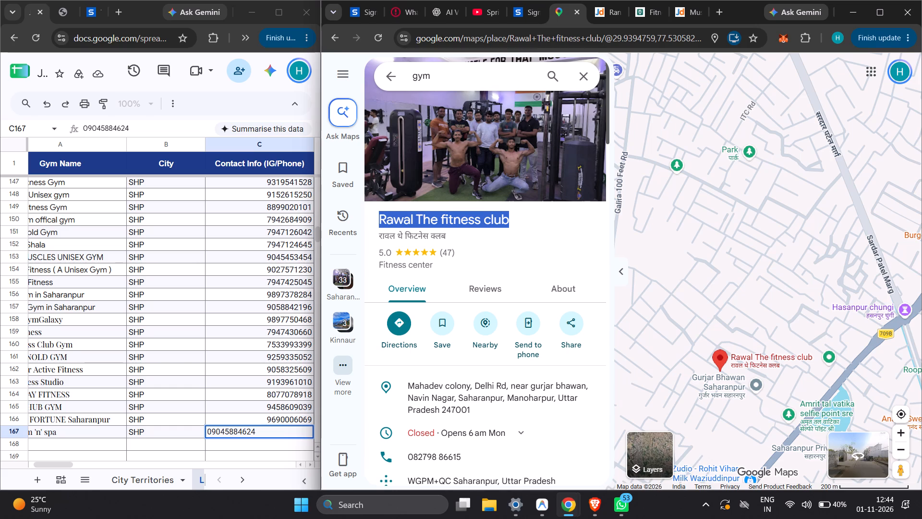
pyautogui.hotkey('ctrl', 'c')
pyautogui.doubleClick(79, 443)
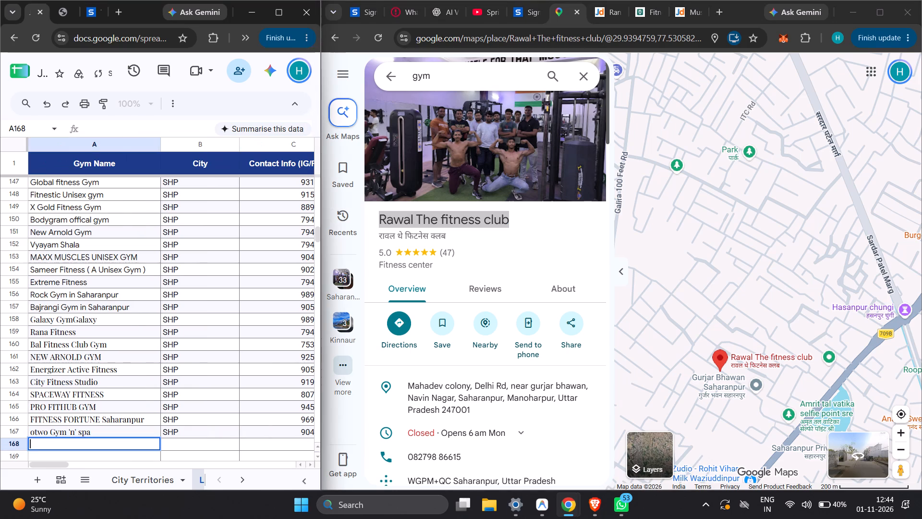
pyautogui.hotkey('ctrl', 'v')
# Enter SHP as the city in row 168 and copy Rawal The fitness club's phone number into its Contact Info cell.
pyautogui.doubleClick(177, 444)
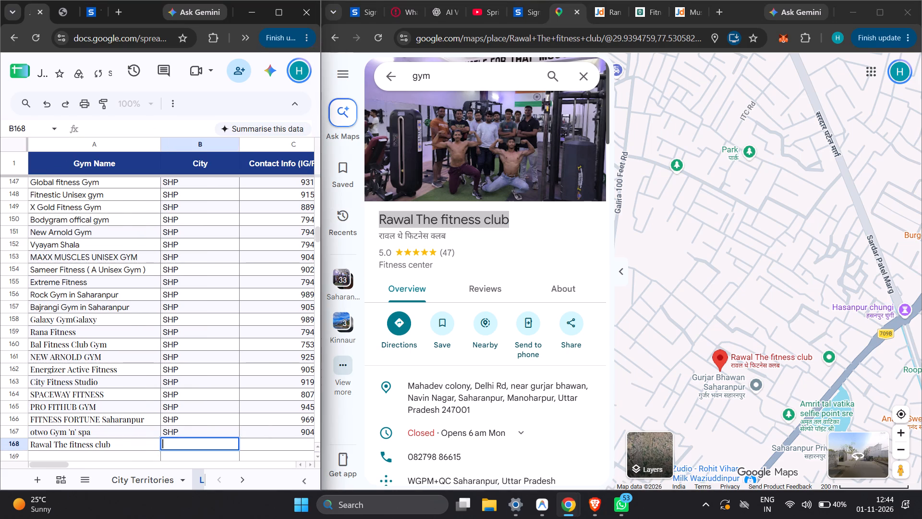
pyautogui.write('SHP')
pyautogui.click(558, 452)
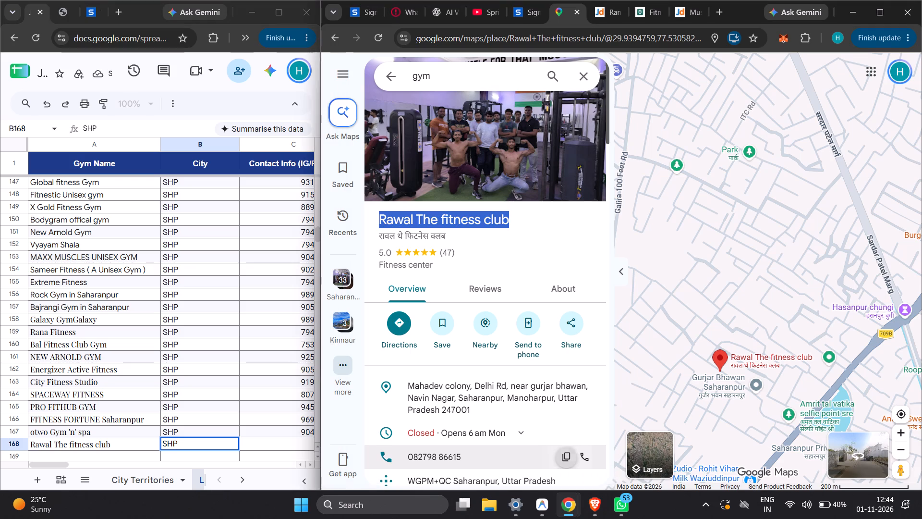
pyautogui.doubleClick(267, 445)
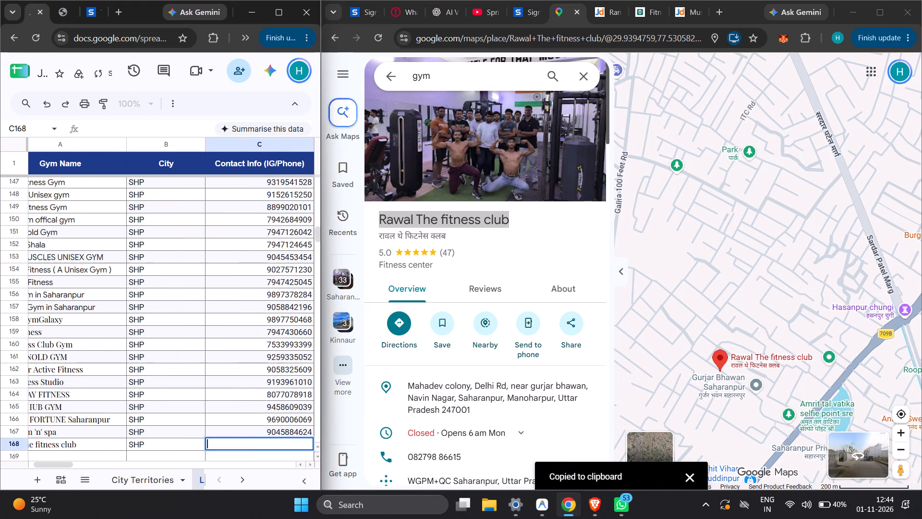
pyautogui.hotkey('ctrl', 'v')
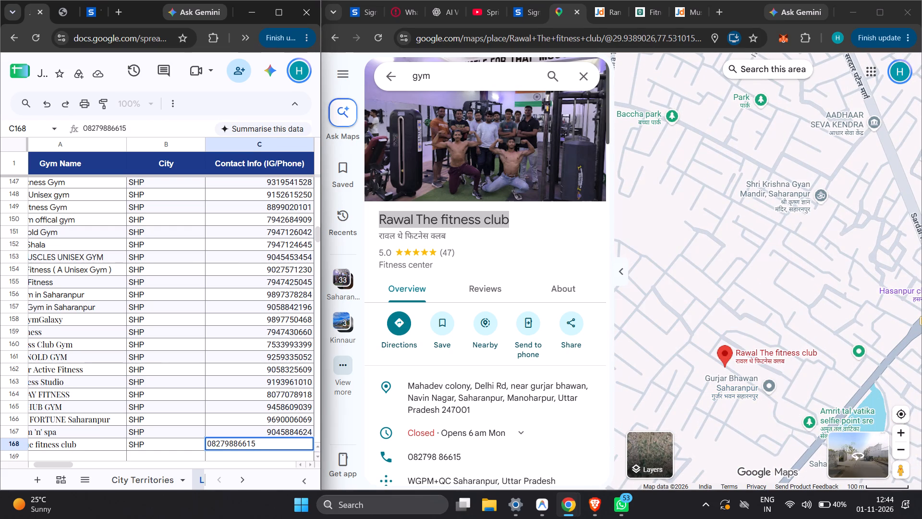
# Open The Fit Nation Gym, south of Rani Bagh near Sardar Patel Marg on the map, and copy its English name into tracker row 169.
pyautogui.moveTo(668, 375); pyautogui.dragTo(759, 431)
pyautogui.moveTo(771, 346); pyautogui.dragTo(806, 371)
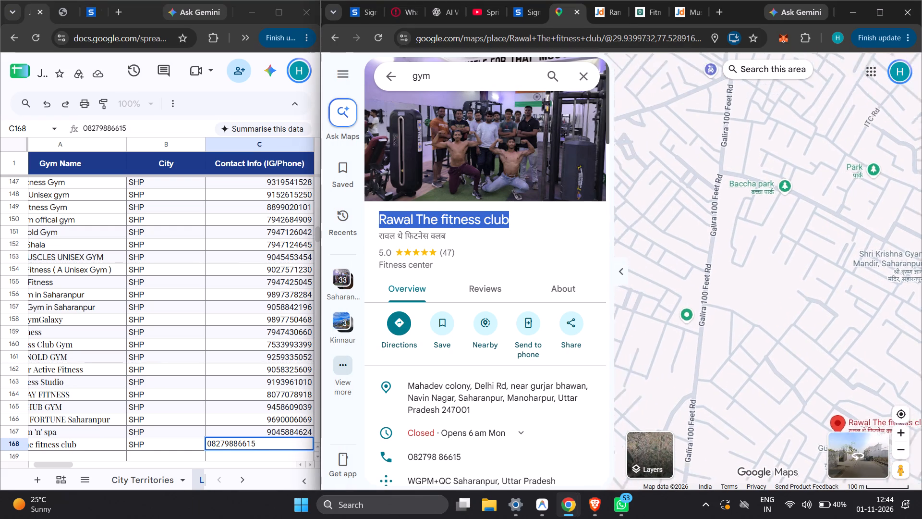
pyautogui.moveTo(806, 371); pyautogui.dragTo(874, 324)
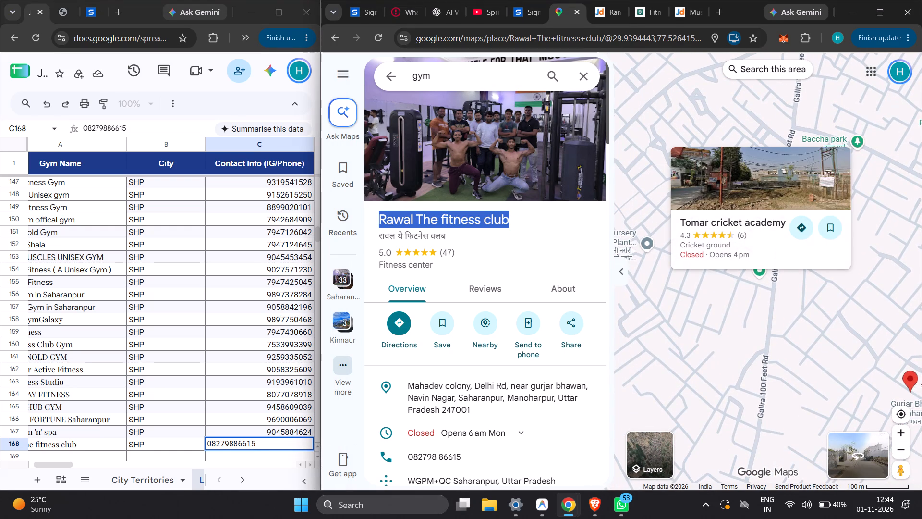
pyautogui.moveTo(740, 304); pyautogui.dragTo(848, 312)
pyautogui.moveTo(741, 301); pyautogui.dragTo(861, 344)
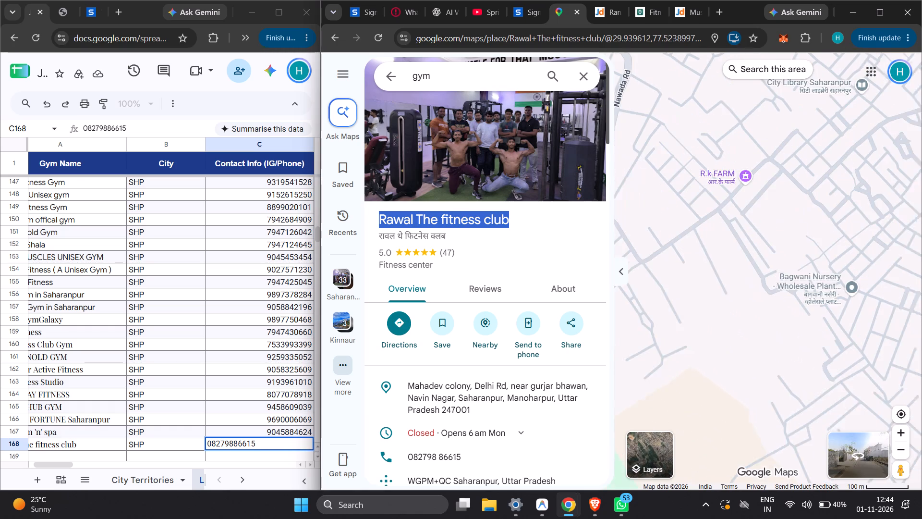
pyautogui.moveTo(861, 344); pyautogui.dragTo(830, 433)
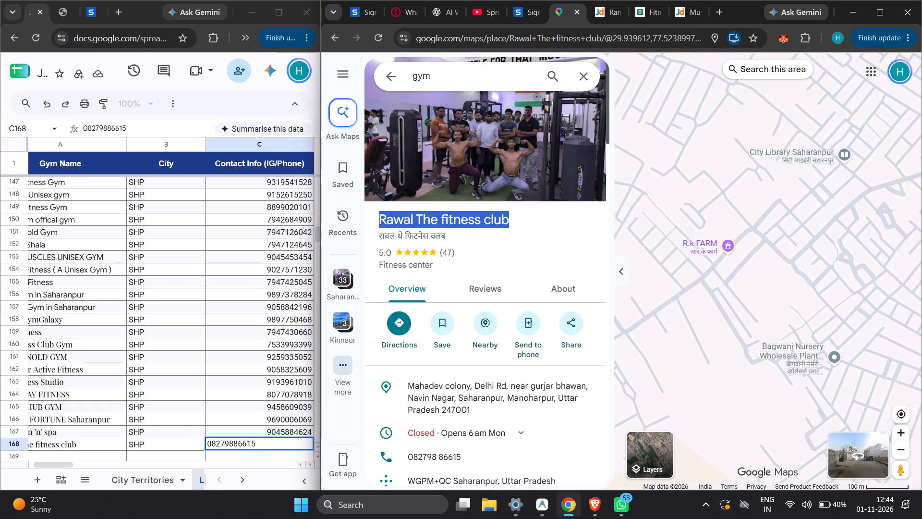
pyautogui.moveTo(830, 433); pyautogui.dragTo(826, 518)
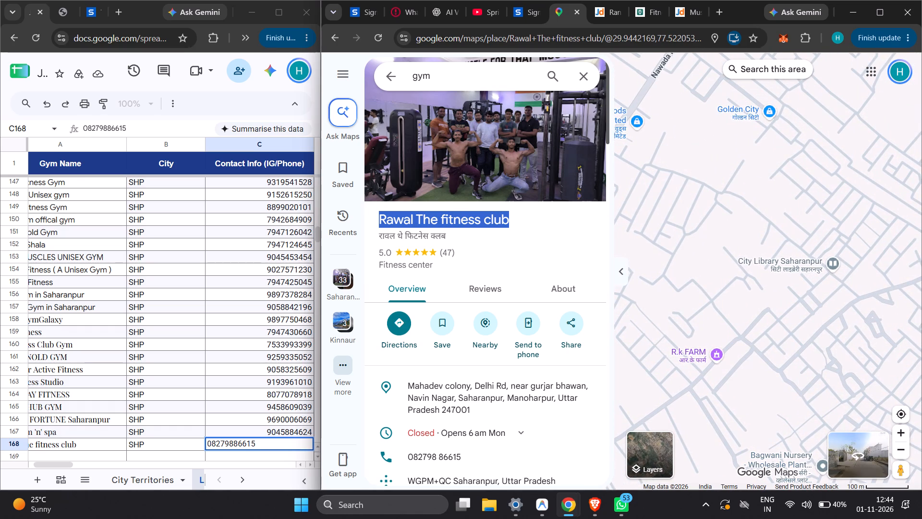
pyautogui.moveTo(784, 339); pyautogui.dragTo(731, 438)
pyautogui.moveTo(824, 257); pyautogui.dragTo(772, 268)
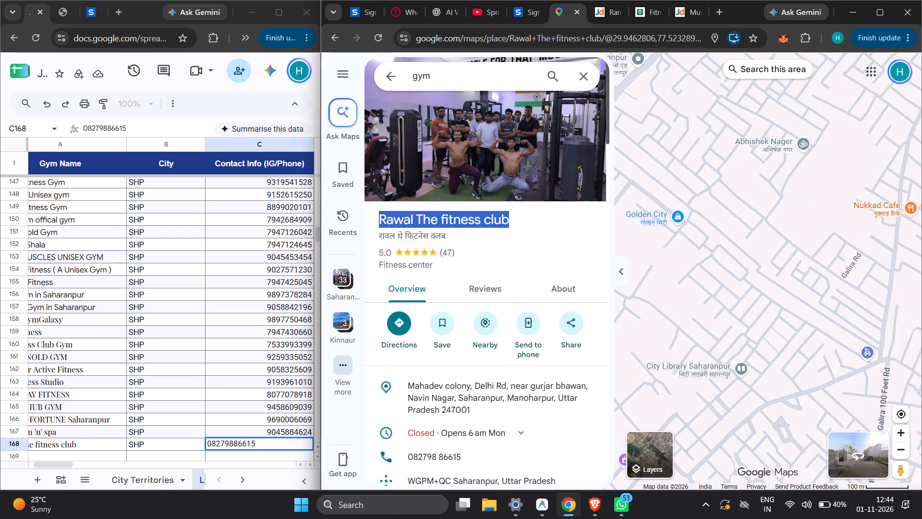
pyautogui.moveTo(772, 268); pyautogui.dragTo(727, 289)
pyautogui.moveTo(755, 305); pyautogui.dragTo(695, 402)
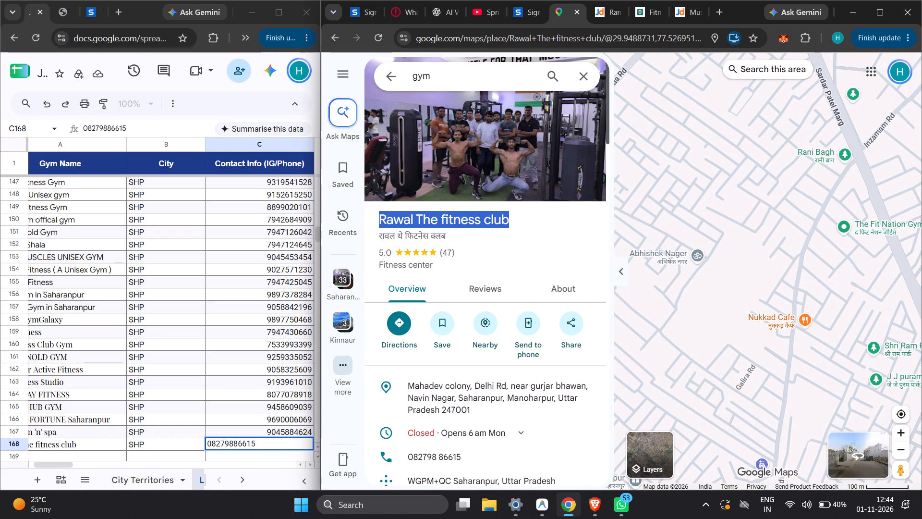
pyautogui.moveTo(767, 214); pyautogui.dragTo(736, 213)
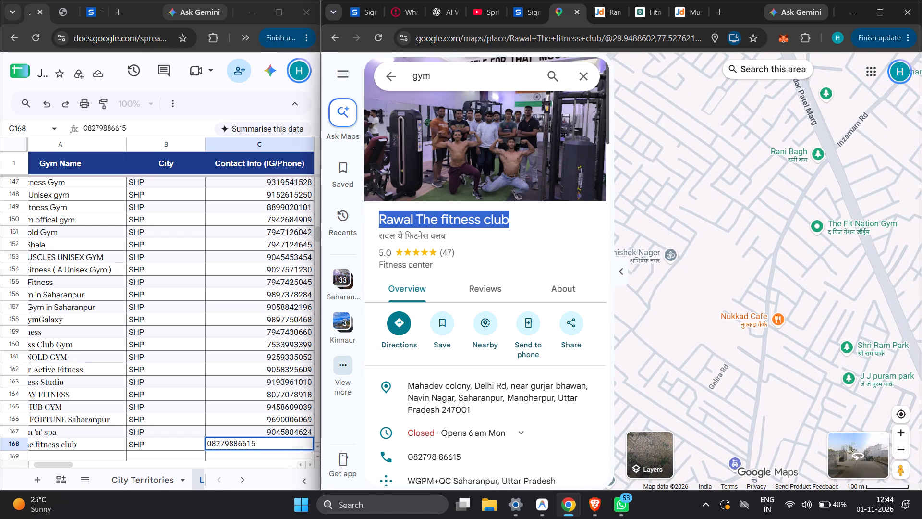
pyautogui.click(819, 223)
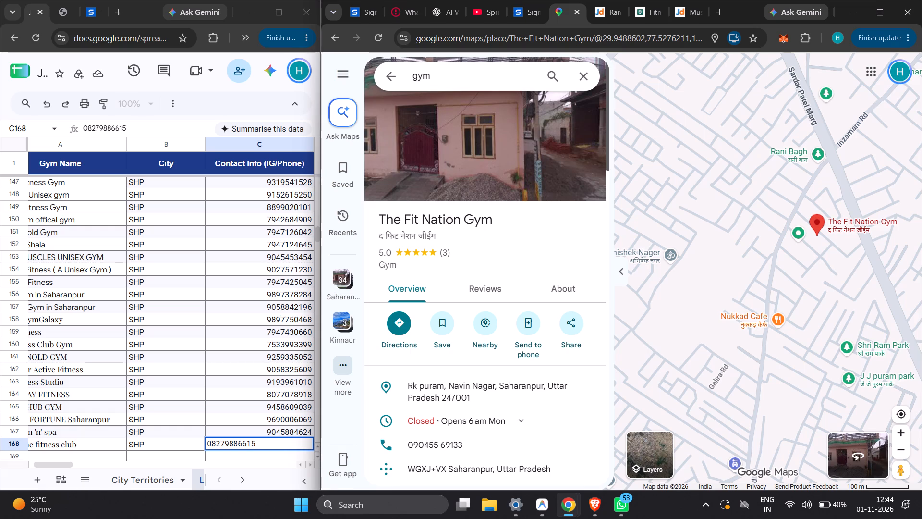
pyautogui.moveTo(495, 218); pyautogui.dragTo(379, 223)
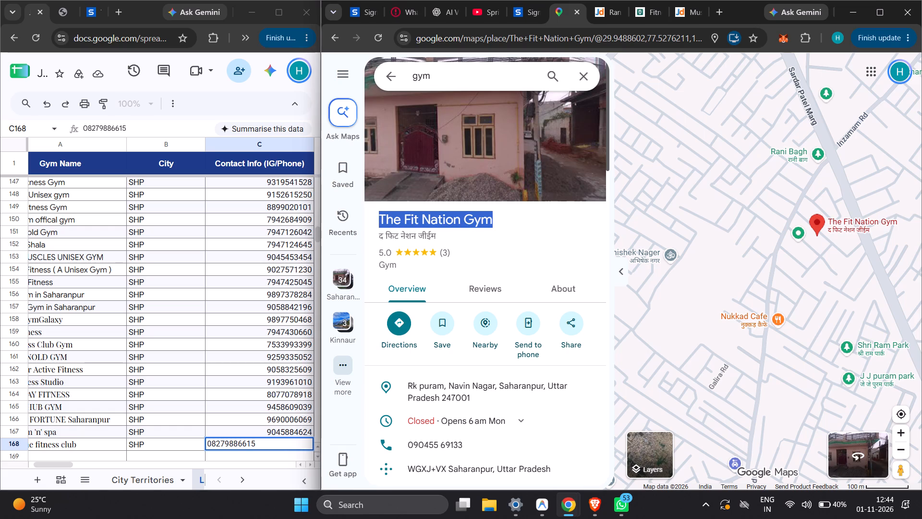
pyautogui.hotkey('ctrl', 'c')
pyautogui.scroll(-1, 138, 420)
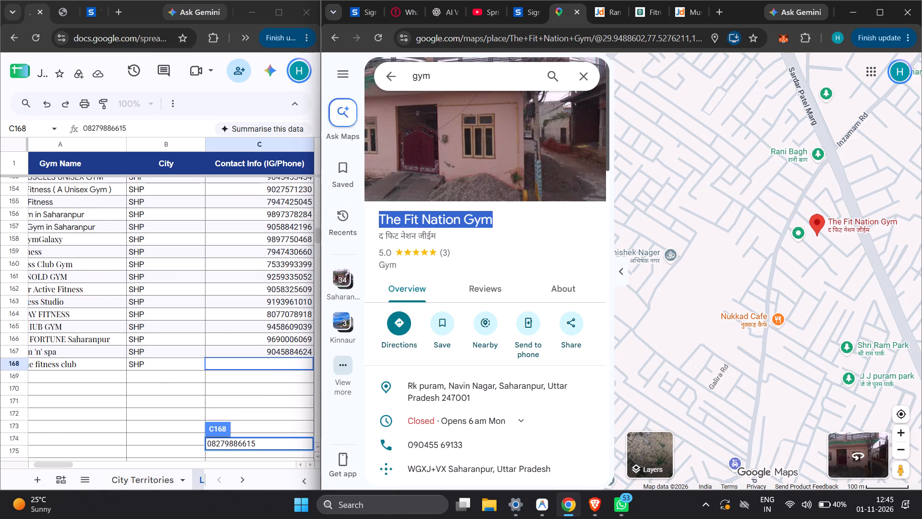
pyautogui.doubleClick(96, 379)
pyautogui.hotkey('ctrl', 'v')
pyautogui.doubleClick(201, 379)
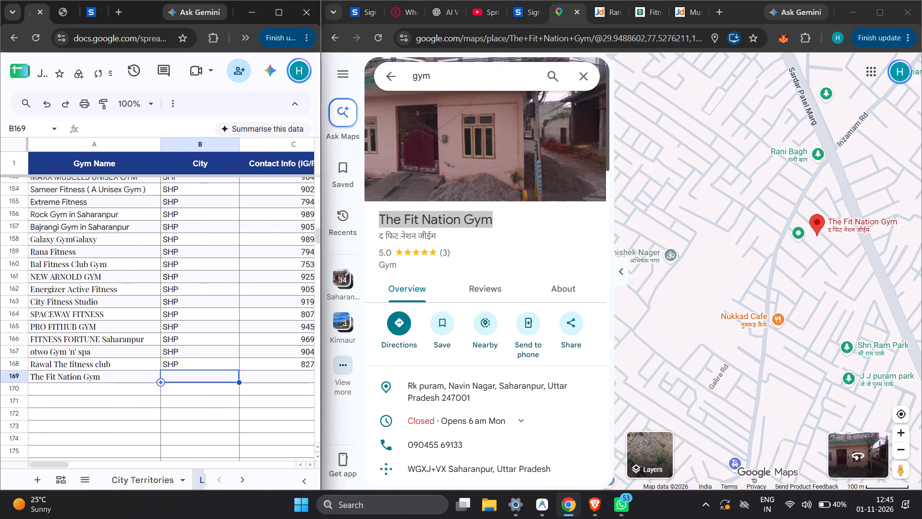
pyautogui.write('SHP')
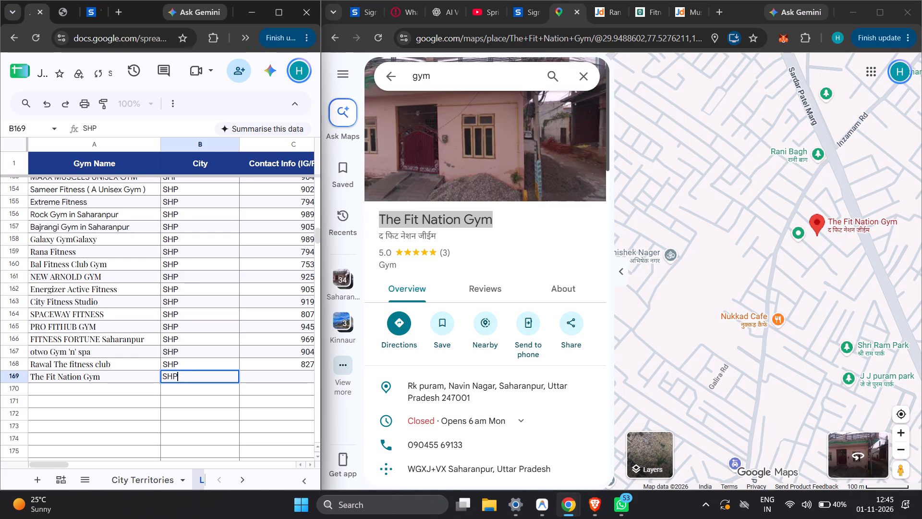
pyautogui.click(564, 447)
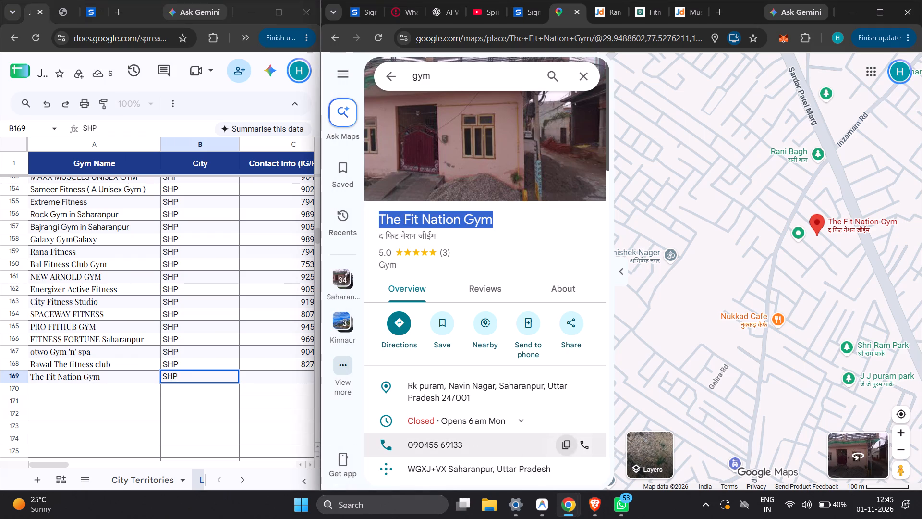
pyautogui.doubleClick(284, 375)
pyautogui.hotkey('ctrl', 'v')
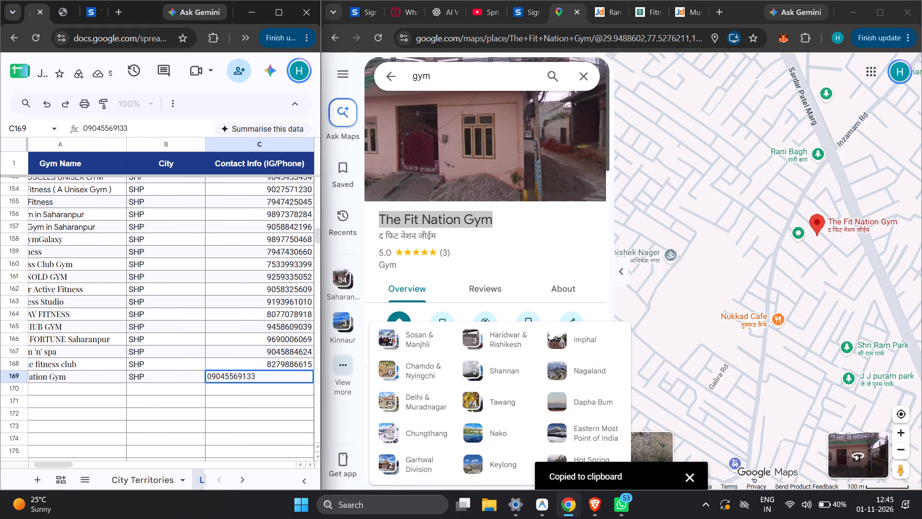
pyautogui.press('Return')
# Open AKHADA THE GYM, just west of The Fit Nation Gym on the map, and copy its English name into tracker row 170.
pyautogui.moveTo(824, 343); pyautogui.dragTo(820, 399)
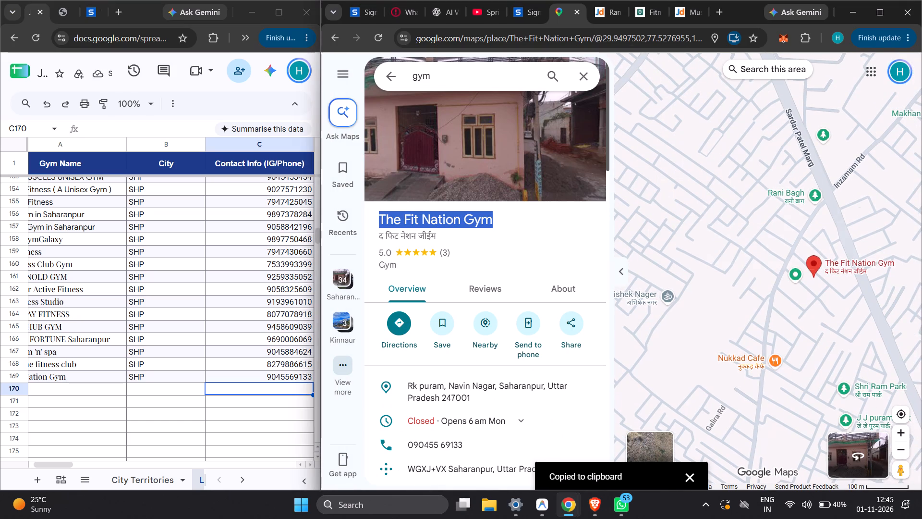
pyautogui.click(792, 276)
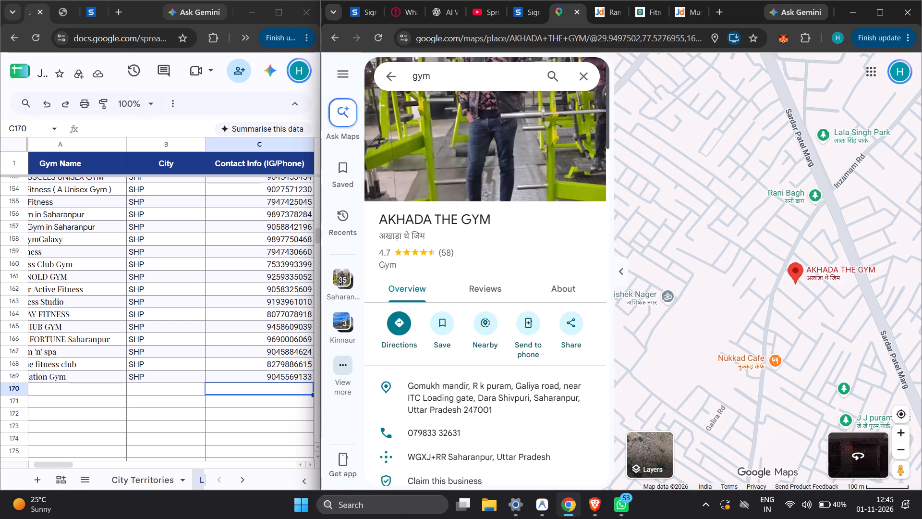
pyautogui.moveTo(377, 221); pyautogui.dragTo(482, 215)
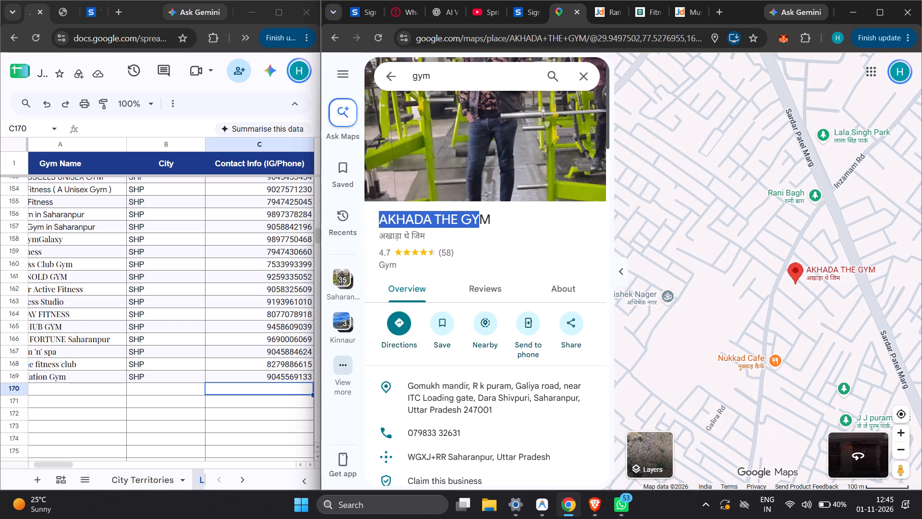
pyautogui.moveTo(482, 215); pyautogui.dragTo(495, 214)
pyautogui.hotkey('ctrl', 'c')
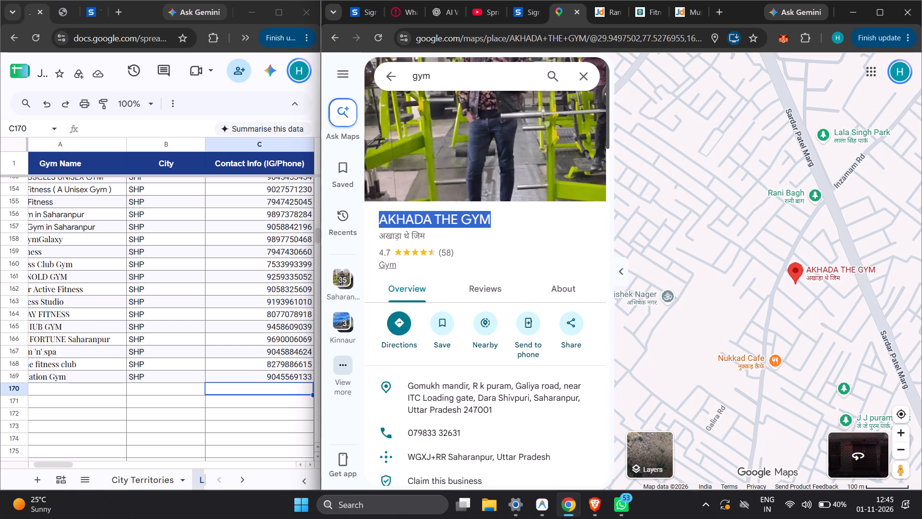
pyautogui.doubleClick(99, 386)
pyautogui.hotkey('ctrl', 'v')
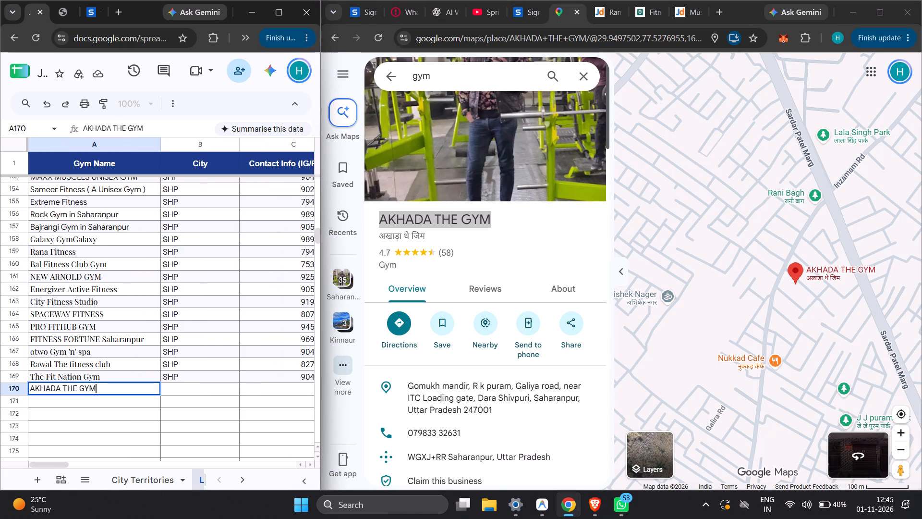
# Enter SHP as the city in row 170 and copy AKHADA THE GYM's phone number into its Contact Info cell.
pyautogui.doubleClick(190, 388)
pyautogui.write('SHP')
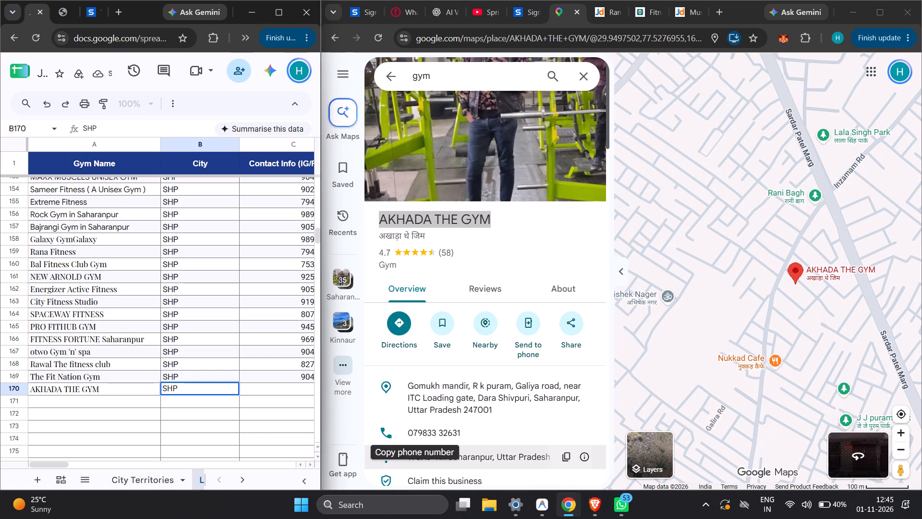
pyautogui.click(568, 433)
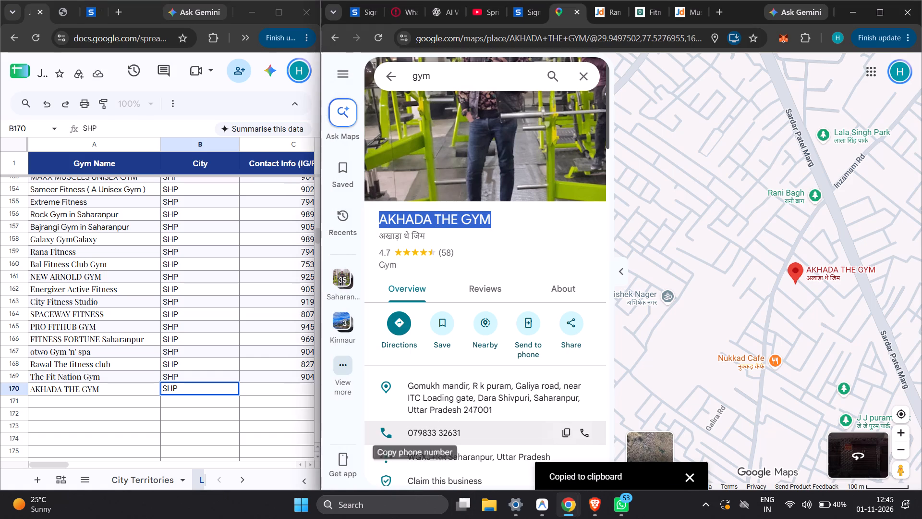
pyautogui.doubleClick(289, 390)
pyautogui.hotkey('ctrl', 'v')
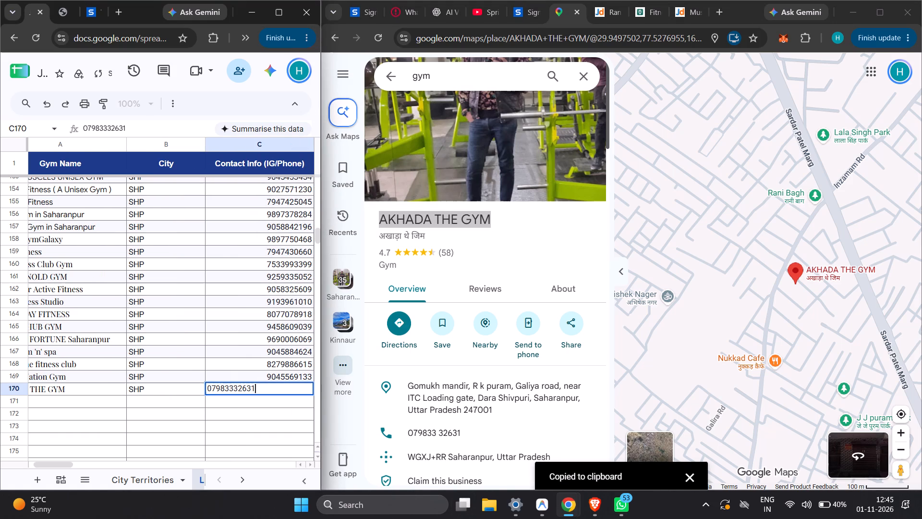
pyautogui.press('Return')
# Search the computer for the Kuro app and launch it.
pyautogui.click(358, 506)
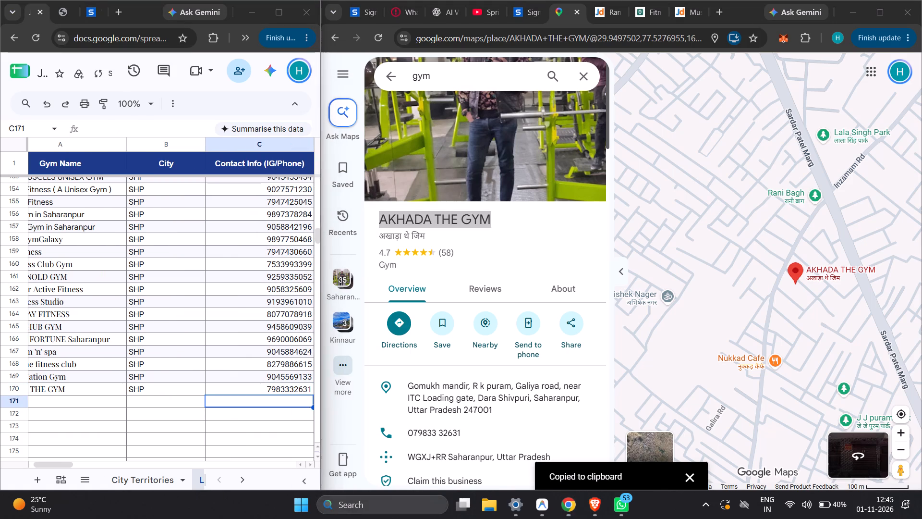
pyautogui.write('kuro')
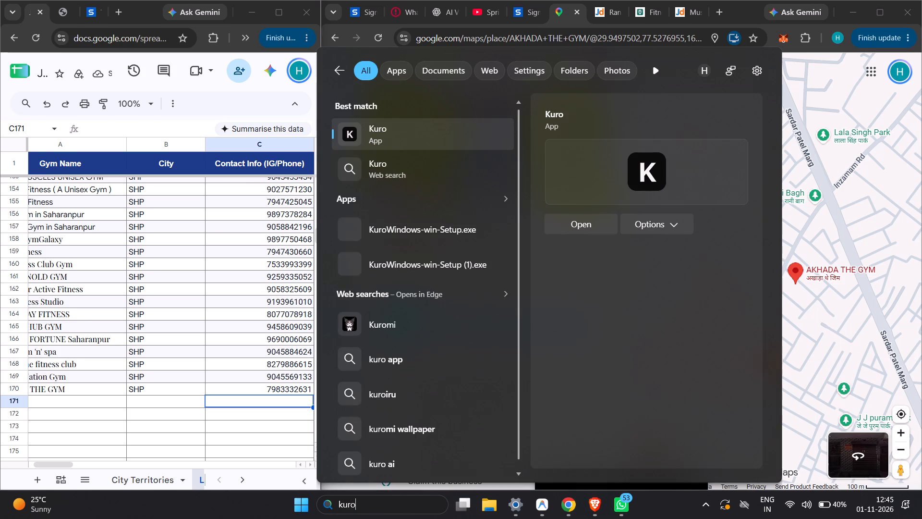
pyautogui.click(599, 228)
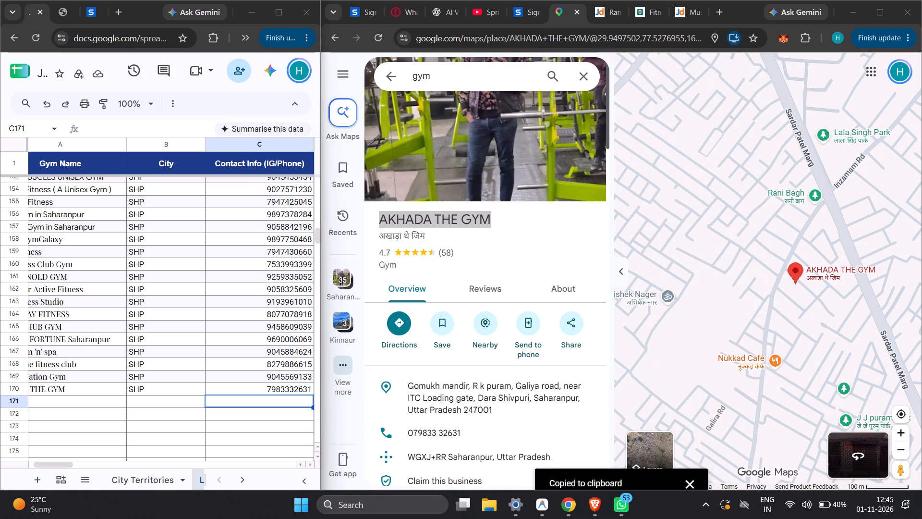
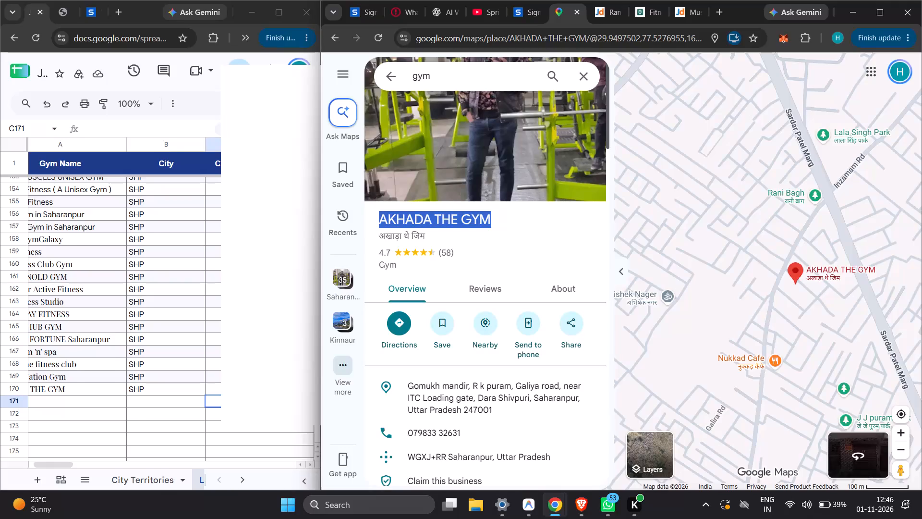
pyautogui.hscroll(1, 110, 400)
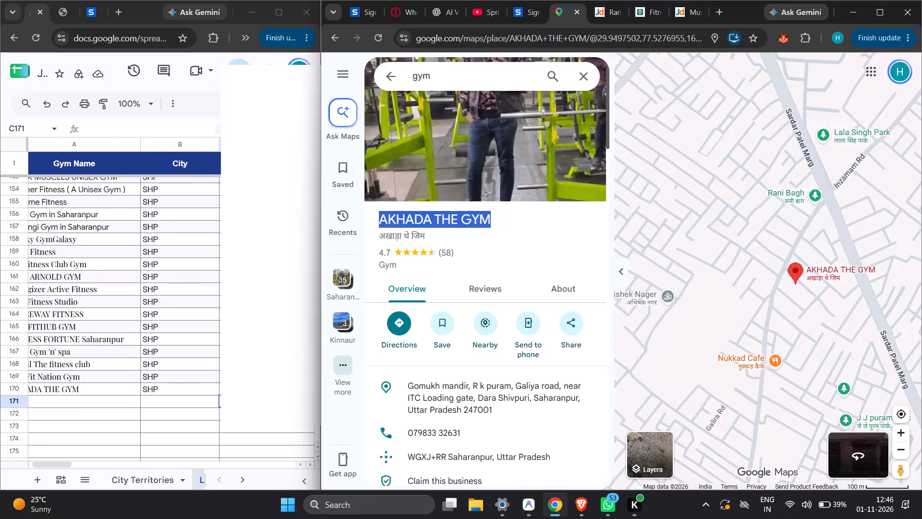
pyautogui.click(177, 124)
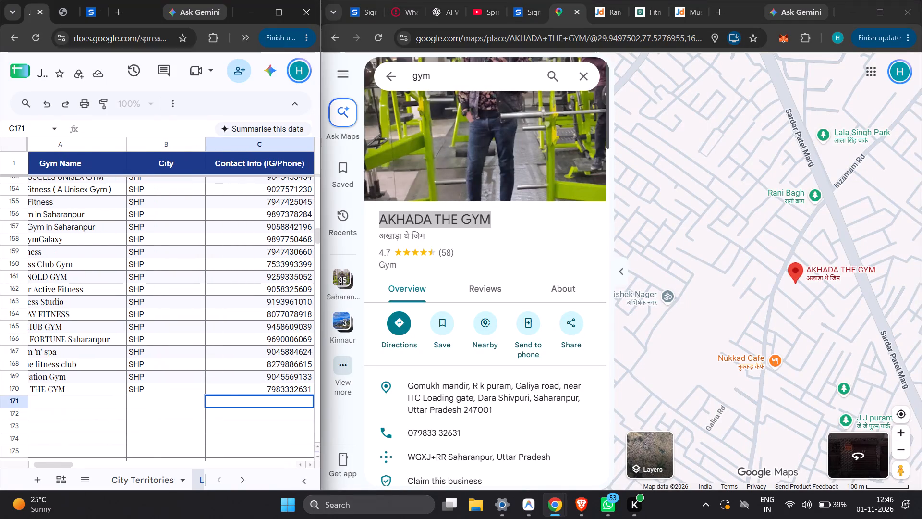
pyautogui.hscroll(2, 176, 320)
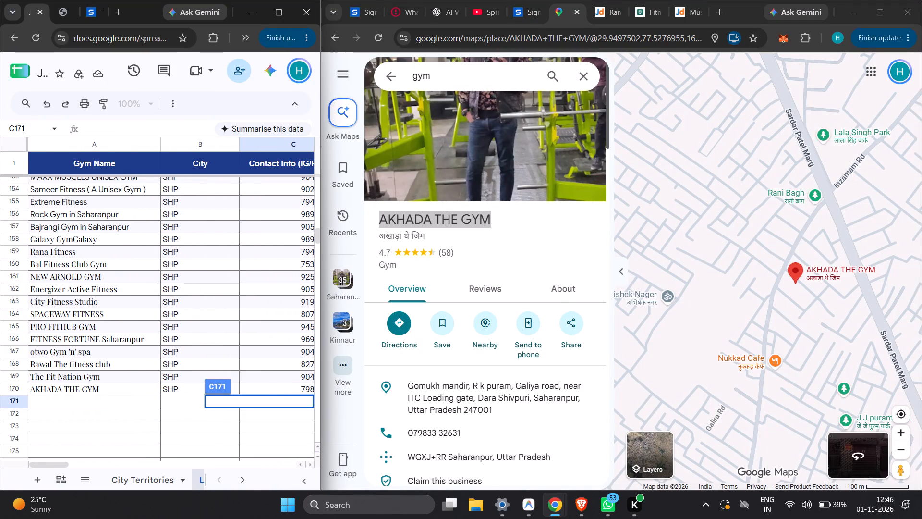
# Scan the map north of AKHADA THE GYM, between Sardar Patel Marg and Nawada Rd, for further gyms.
pyautogui.moveTo(752, 259); pyautogui.dragTo(768, 363)
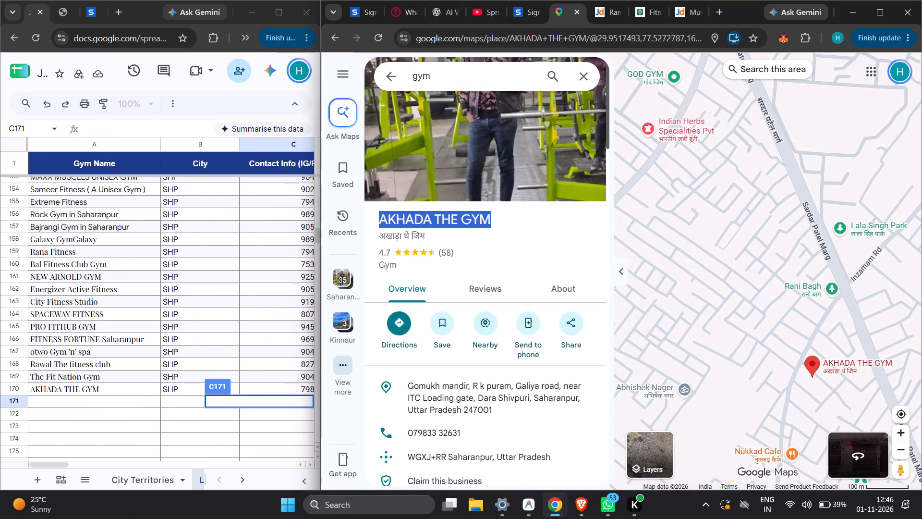
pyautogui.moveTo(753, 375); pyautogui.dragTo(840, 344)
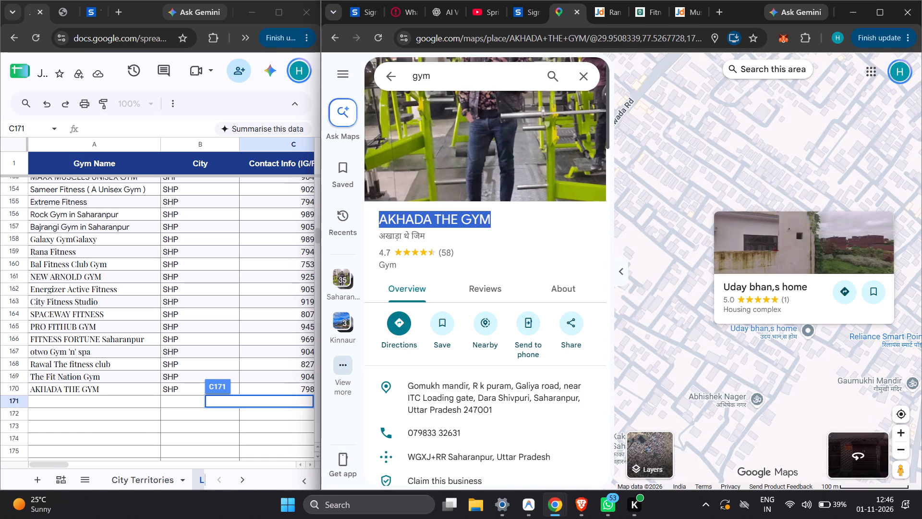
pyautogui.moveTo(813, 383); pyautogui.dragTo(742, 385)
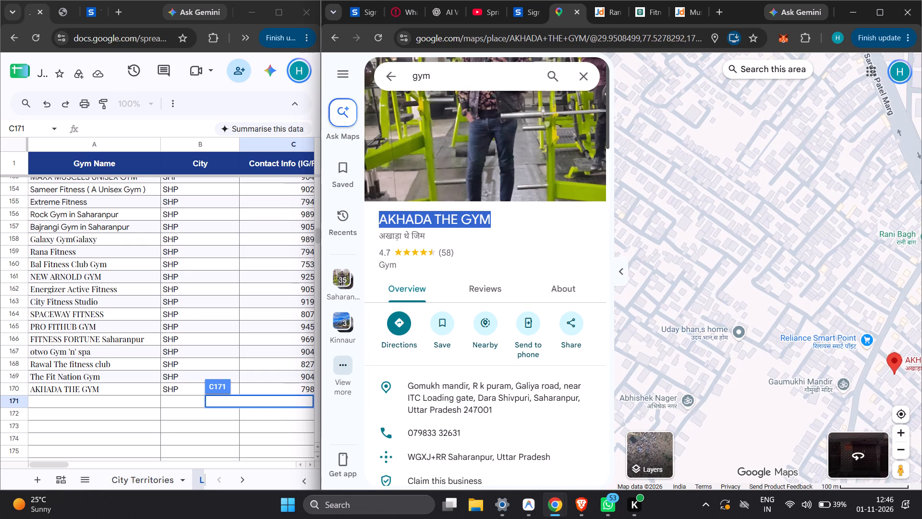
pyautogui.moveTo(762, 289); pyautogui.dragTo(681, 325)
pyautogui.moveTo(751, 309); pyautogui.dragTo(779, 382)
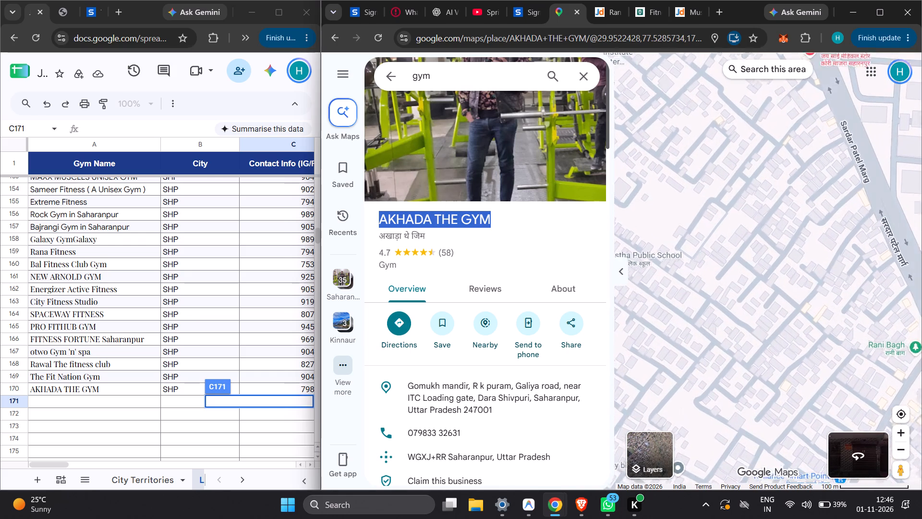
pyautogui.moveTo(737, 330); pyautogui.dragTo(826, 383)
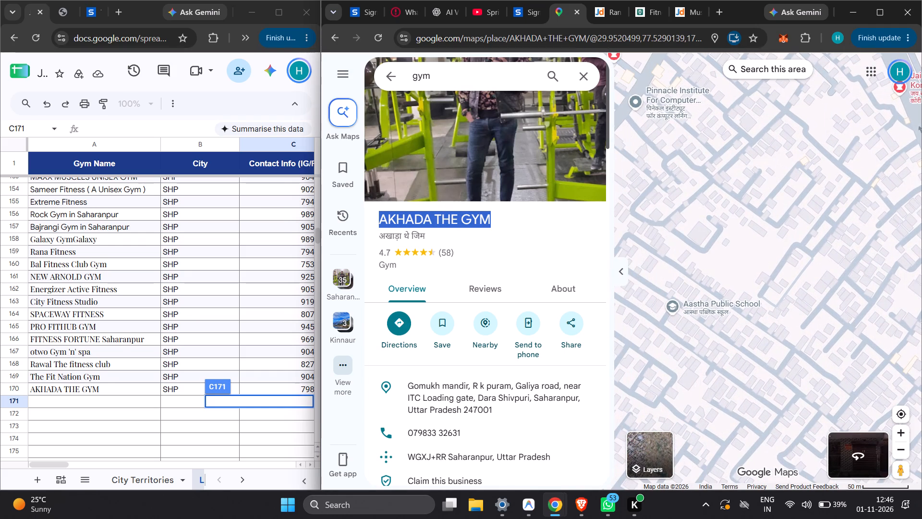
pyautogui.moveTo(776, 358); pyautogui.dragTo(847, 468)
pyautogui.moveTo(819, 357); pyautogui.dragTo(782, 406)
pyautogui.moveTo(738, 323); pyautogui.dragTo(679, 379)
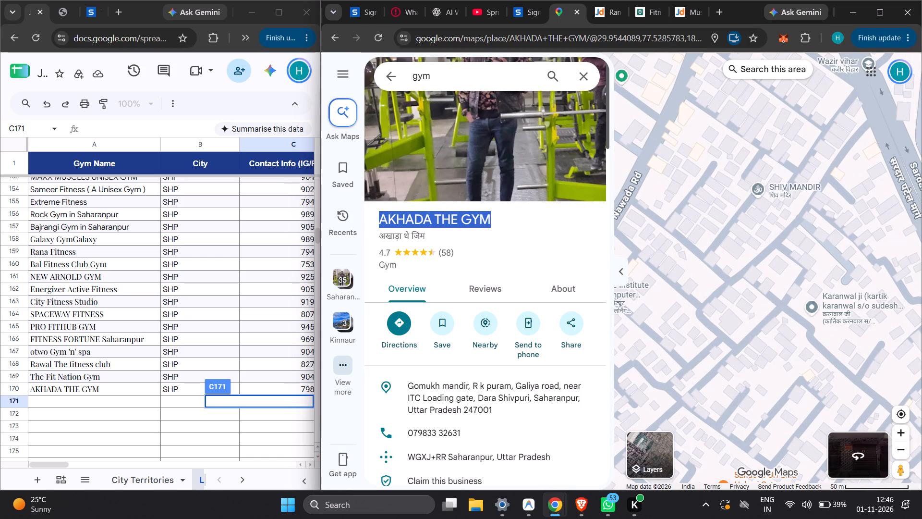
pyautogui.moveTo(764, 297); pyautogui.dragTo(717, 431)
pyautogui.moveTo(722, 260); pyautogui.dragTo(725, 360)
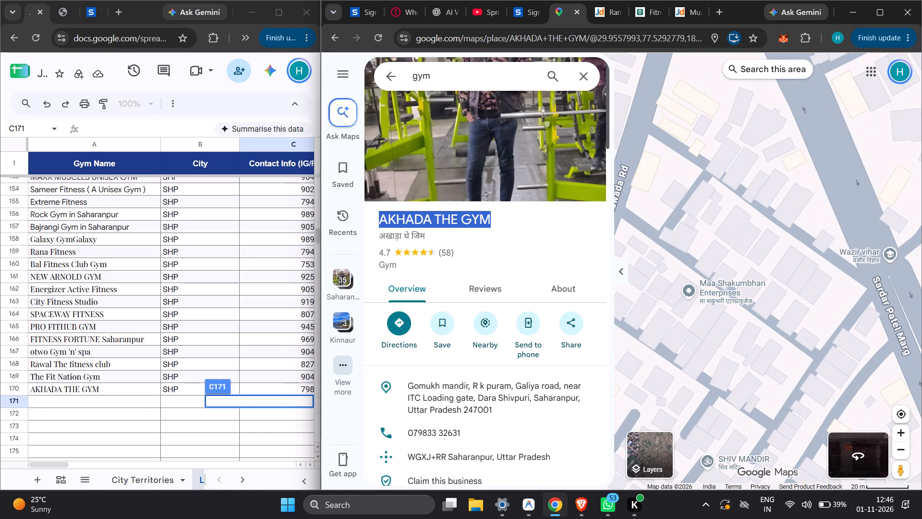
pyautogui.moveTo(649, 322); pyautogui.dragTo(679, 460)
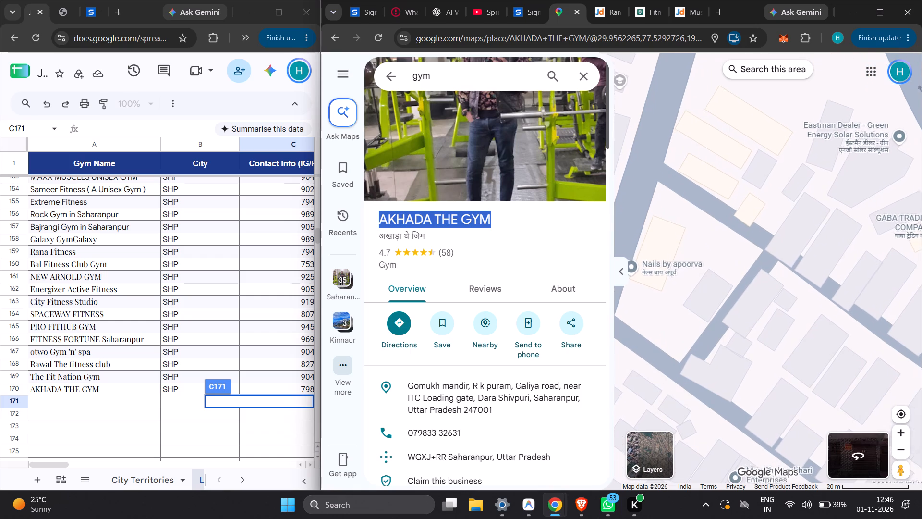
pyautogui.moveTo(698, 373); pyautogui.dragTo(851, 350)
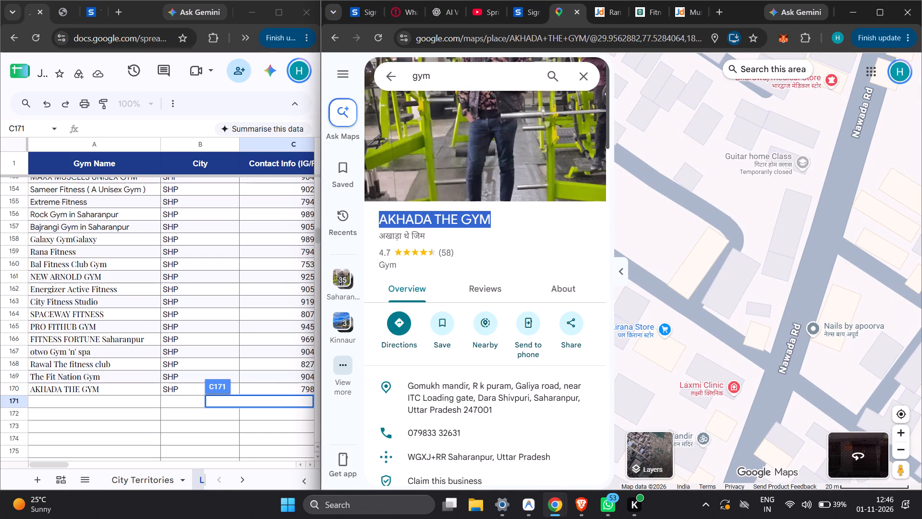
# Open GOD GYM, southwest of Pal Kirana Store on the map, and look through its listing and web results for contact details.
pyautogui.moveTo(757, 231); pyautogui.dragTo(905, 181)
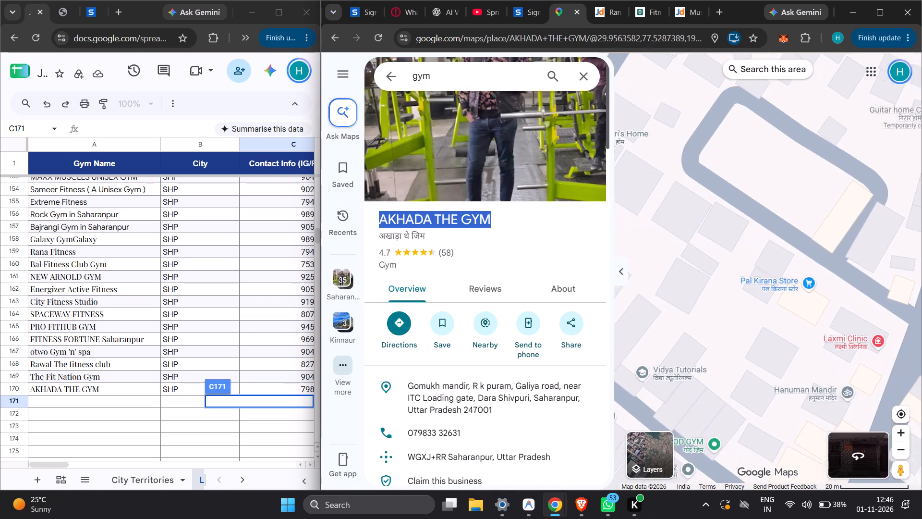
pyautogui.moveTo(905, 181); pyautogui.dragTo(921, 201)
pyautogui.moveTo(780, 214); pyautogui.dragTo(830, 132)
pyautogui.click(776, 380)
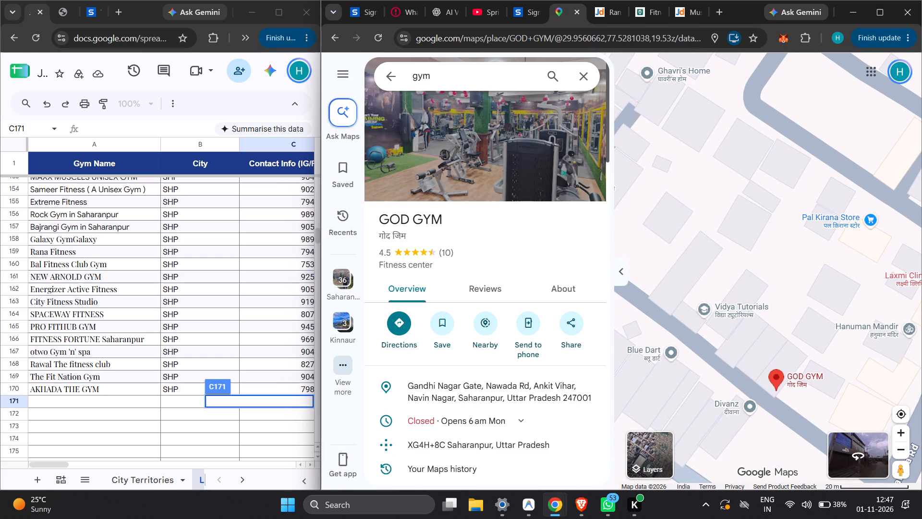
pyautogui.scroll(-5, 445, 432)
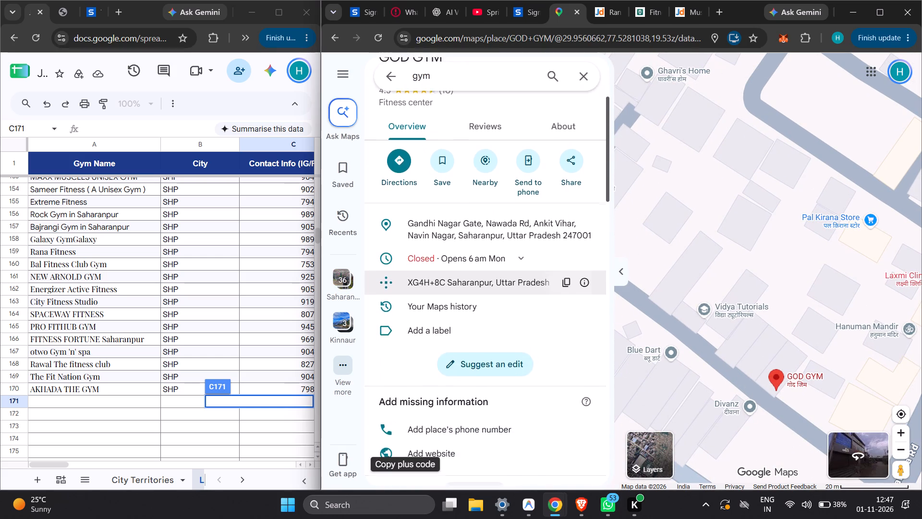
pyautogui.scroll(-7, 445, 432)
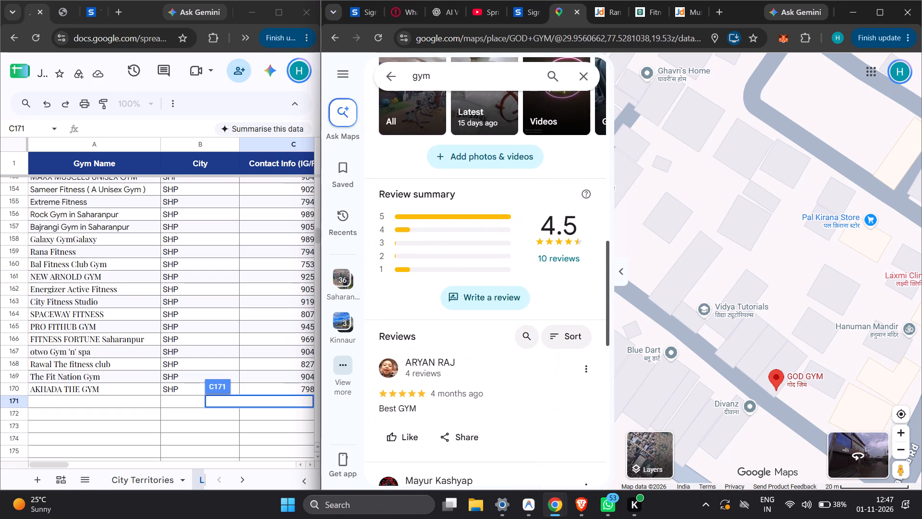
pyautogui.scroll(-6, 445, 432)
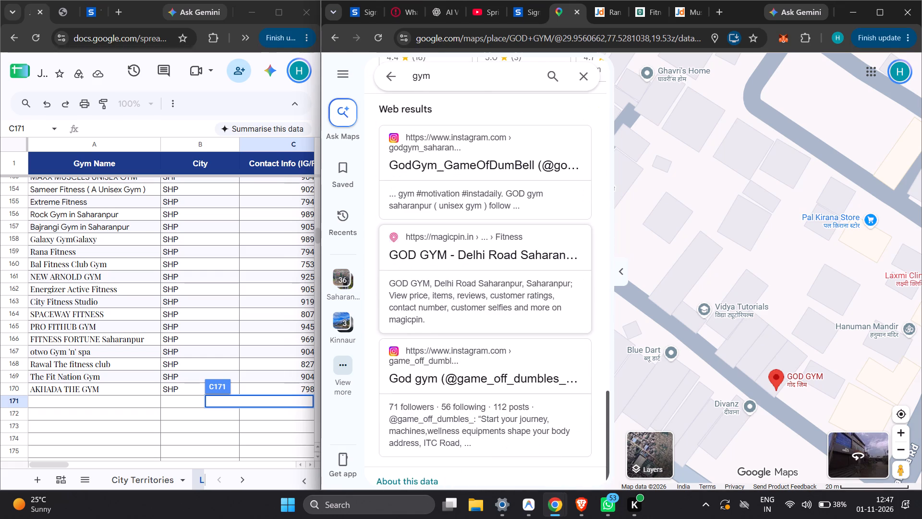
pyautogui.scroll(-1, 445, 432)
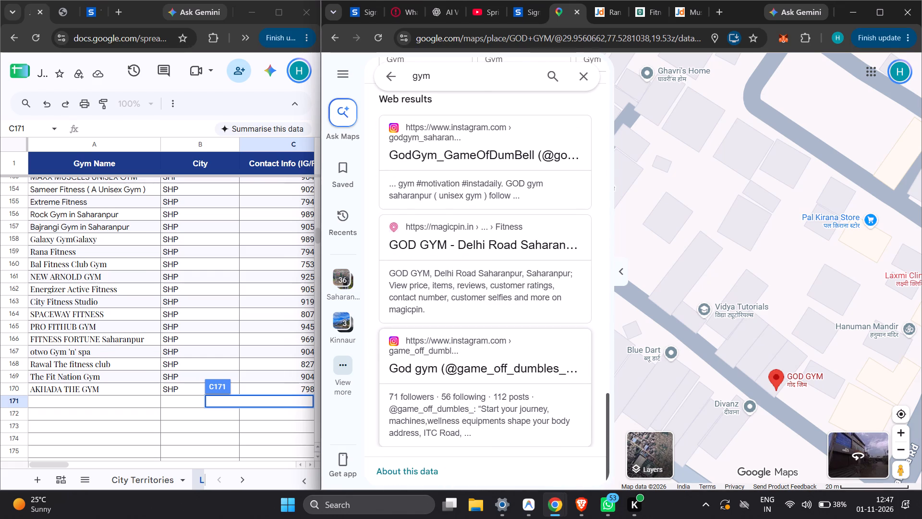
# Open GOD GYM's game_off_dumbles_ Instagram profile from the web results and expand its full bio to check for contact details.
pyautogui.click(479, 367)
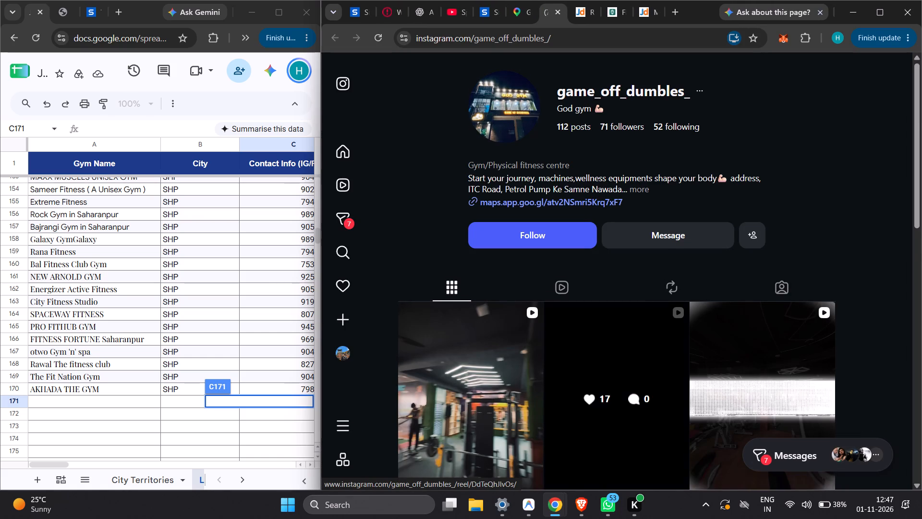
pyautogui.scroll(-5, 606, 308)
pyautogui.scroll(6, 606, 308)
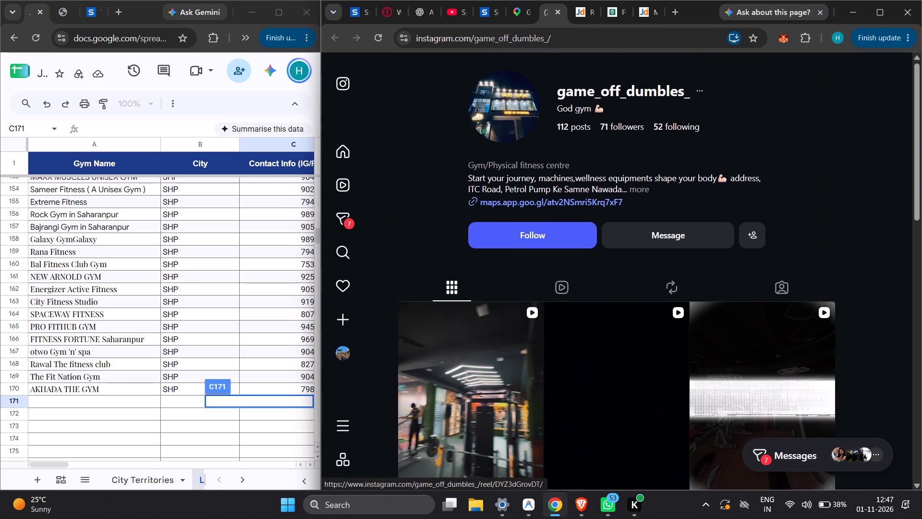
pyautogui.scroll(2, 606, 308)
pyautogui.click(637, 190)
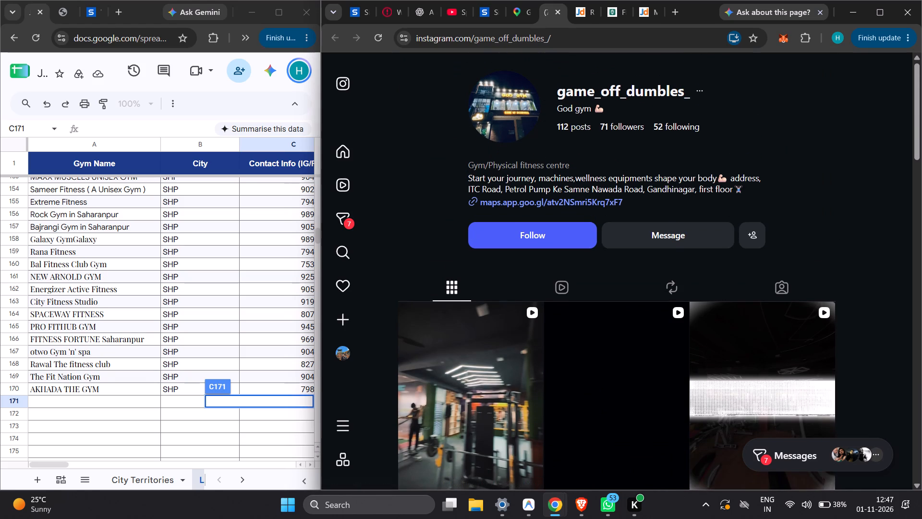
# Return to GOD GYM's map listing and open its magicpin web result to look for a contact number.
pyautogui.click(526, 10)
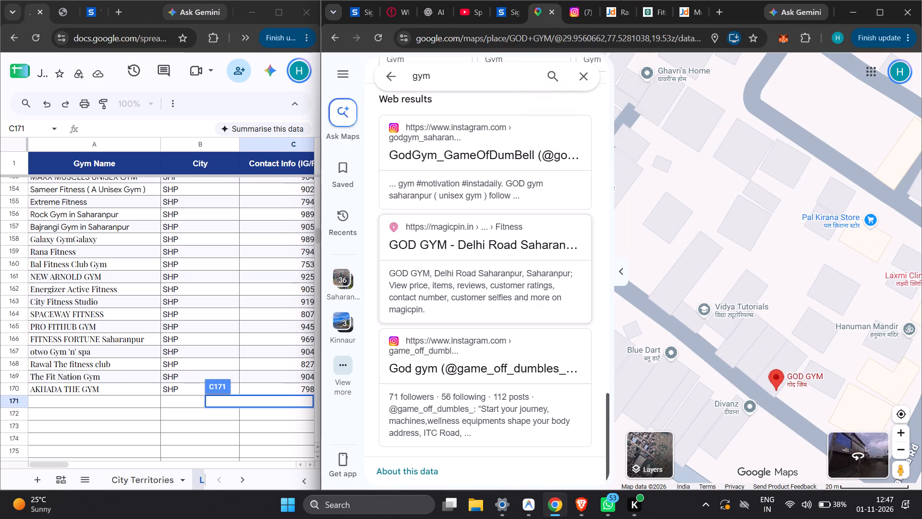
pyautogui.click(500, 293)
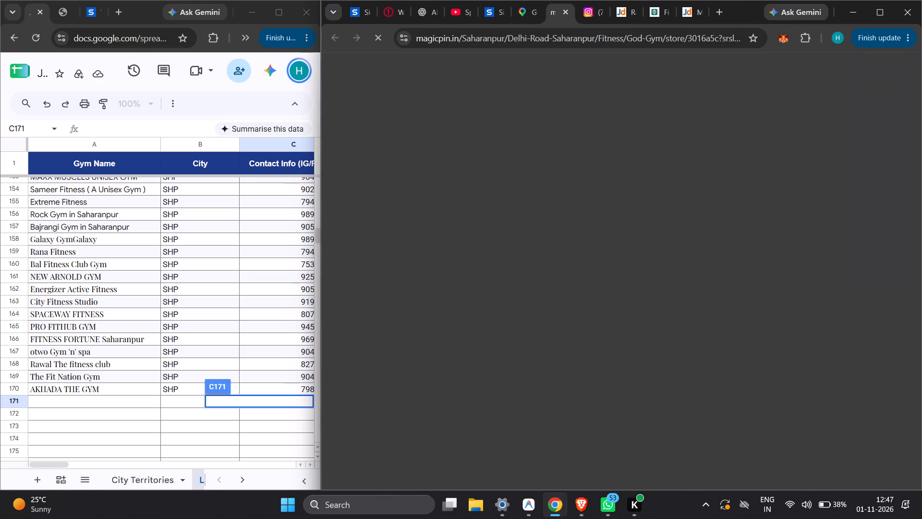
pyautogui.scroll(-2, 510, 344)
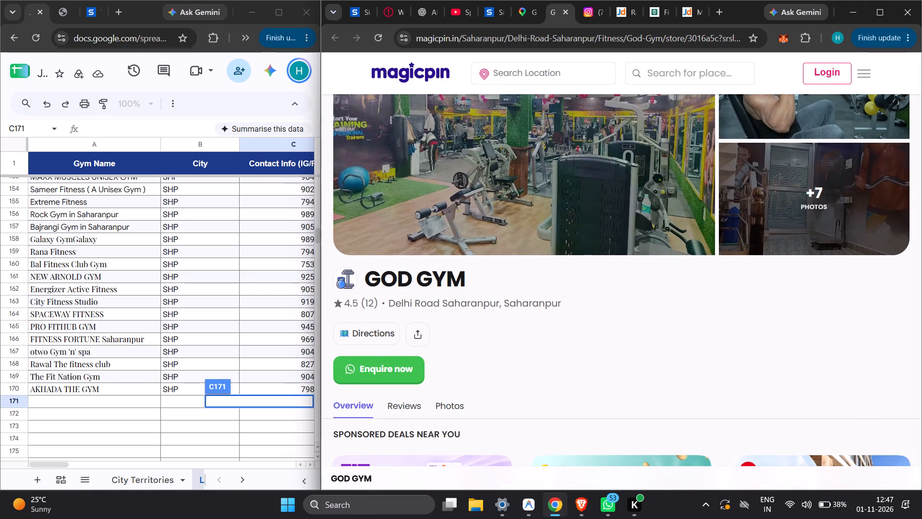
# Look through GOD GYM's magicpin page for a contact number.
pyautogui.scroll(-4, 457, 347)
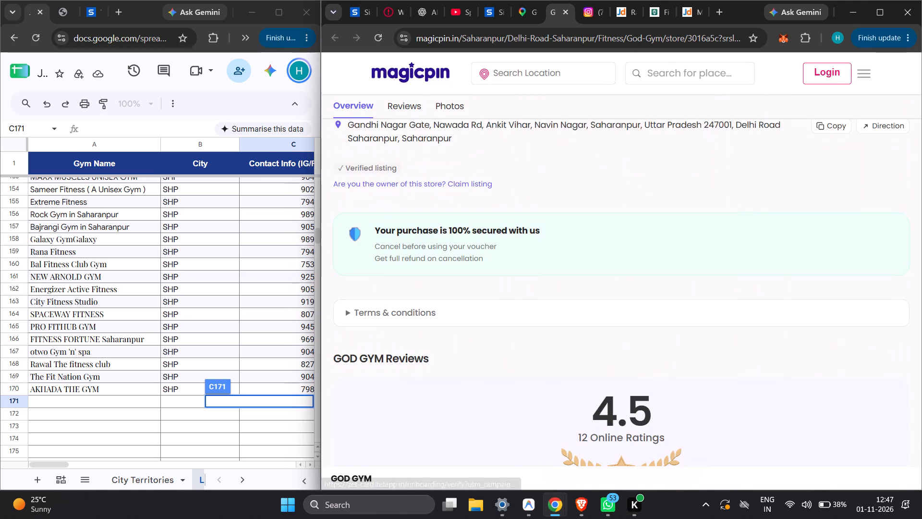
pyautogui.scroll(-6, 457, 347)
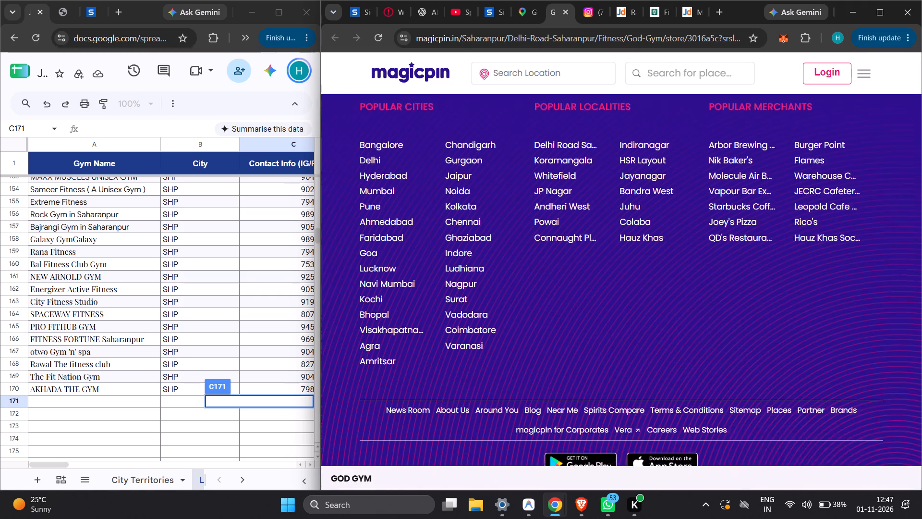
pyautogui.scroll(1, 457, 347)
pyautogui.scroll(-2, 457, 347)
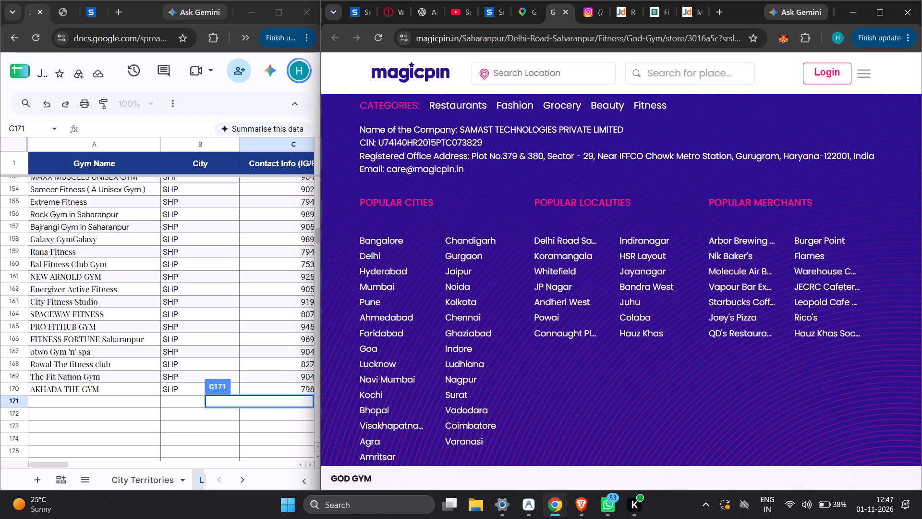
pyautogui.scroll(-2, 457, 347)
pyautogui.scroll(15, 457, 347)
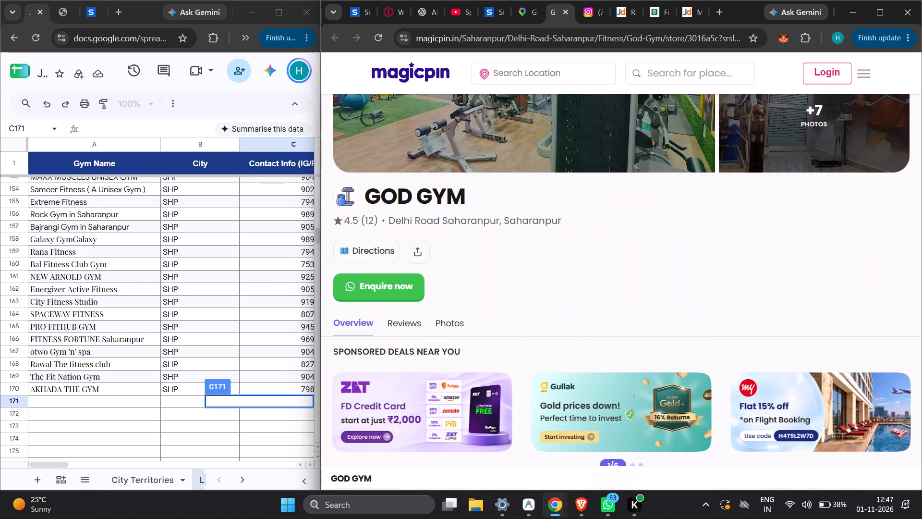
# Return to the map and scan the streets west of GOD GYM toward Gali No 2 for more gyms.
pyautogui.click(536, 10)
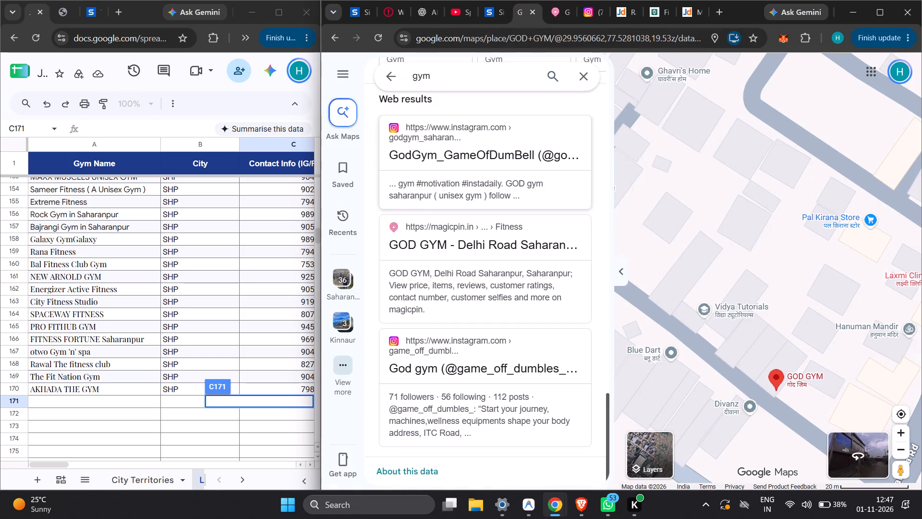
pyautogui.moveTo(744, 355); pyautogui.dragTo(856, 371)
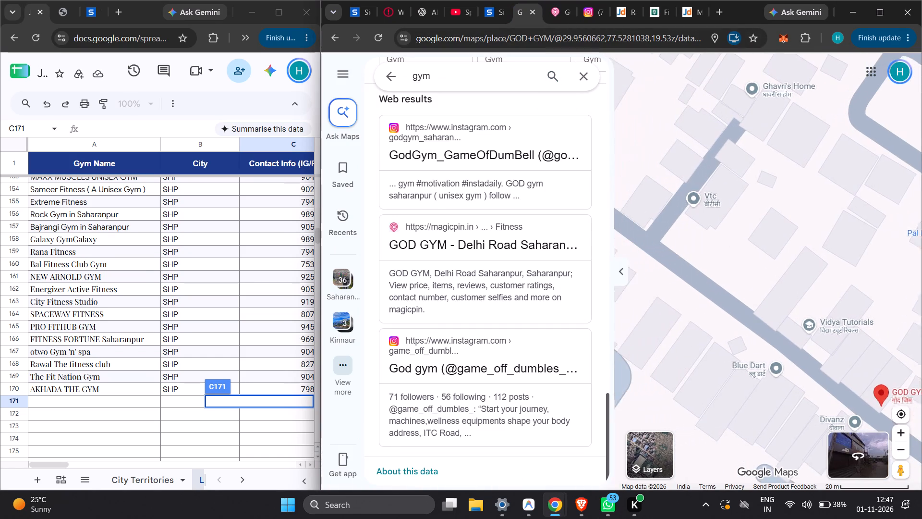
pyautogui.moveTo(856, 371); pyautogui.dragTo(872, 362)
pyautogui.moveTo(785, 256); pyautogui.dragTo(816, 371)
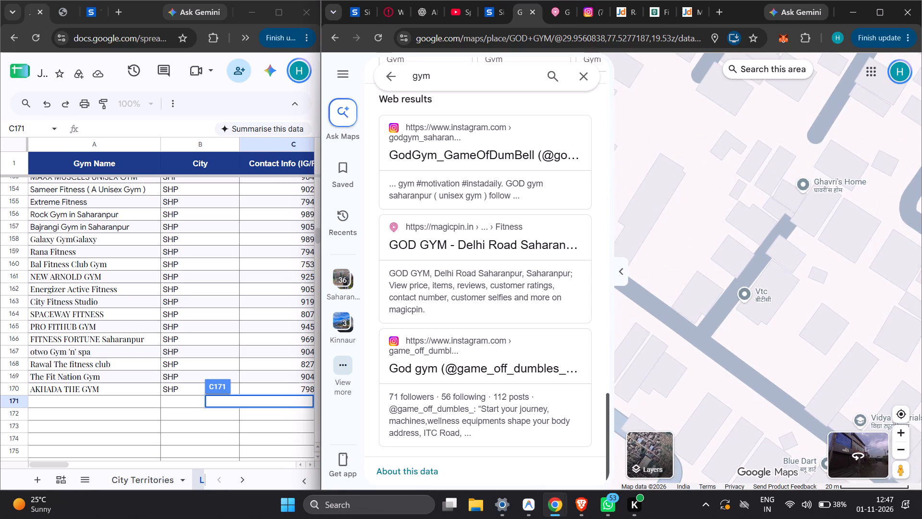
pyautogui.moveTo(771, 365); pyautogui.dragTo(875, 286)
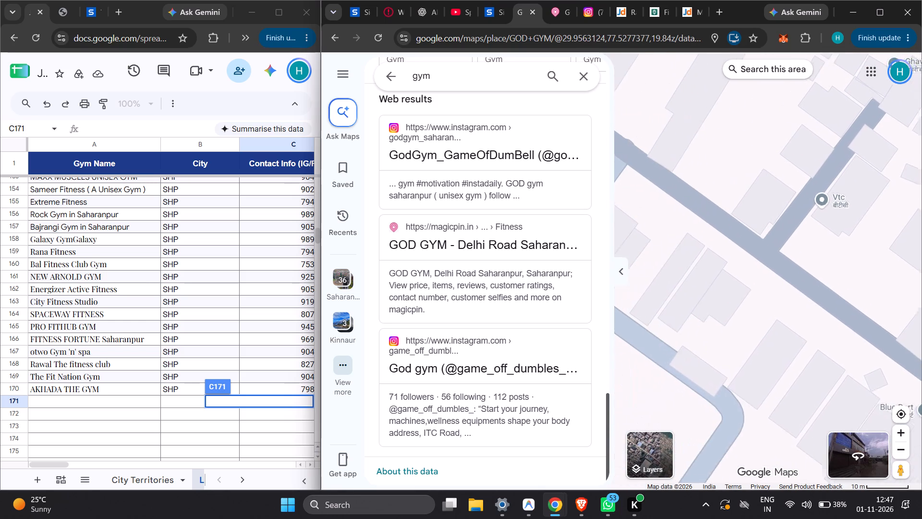
pyautogui.moveTo(875, 286); pyautogui.dragTo(921, 289)
pyautogui.moveTo(820, 303); pyautogui.dragTo(921, 337)
pyautogui.keyDown('ctrl'); pyautogui.scroll(-3, 921, 337); pyautogui.keyUp('ctrl')
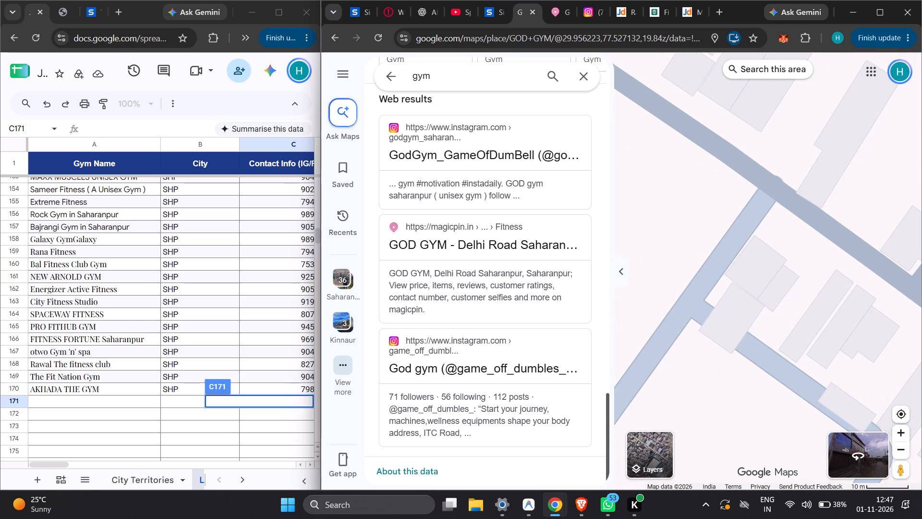
pyautogui.keyDown('ctrl'); pyautogui.scroll(-3, 921, 337); pyautogui.keyUp('ctrl')
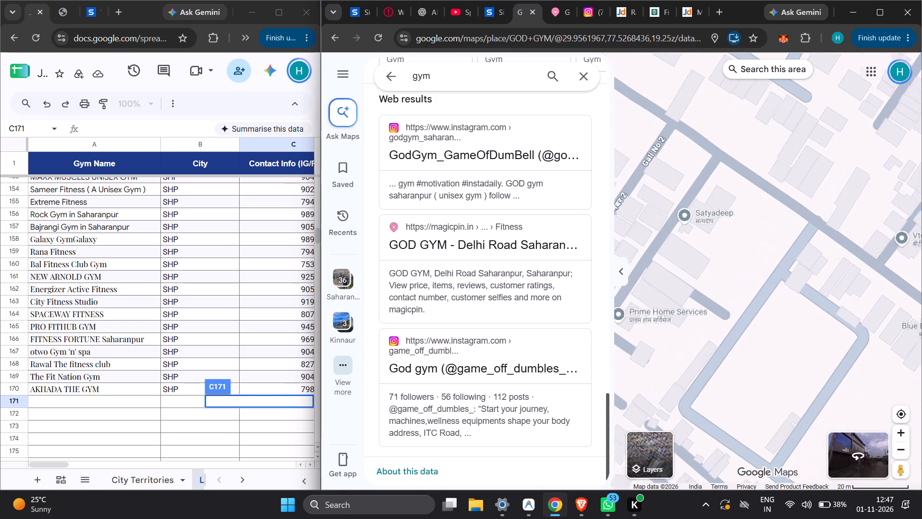
pyautogui.moveTo(781, 257); pyautogui.dragTo(921, 227)
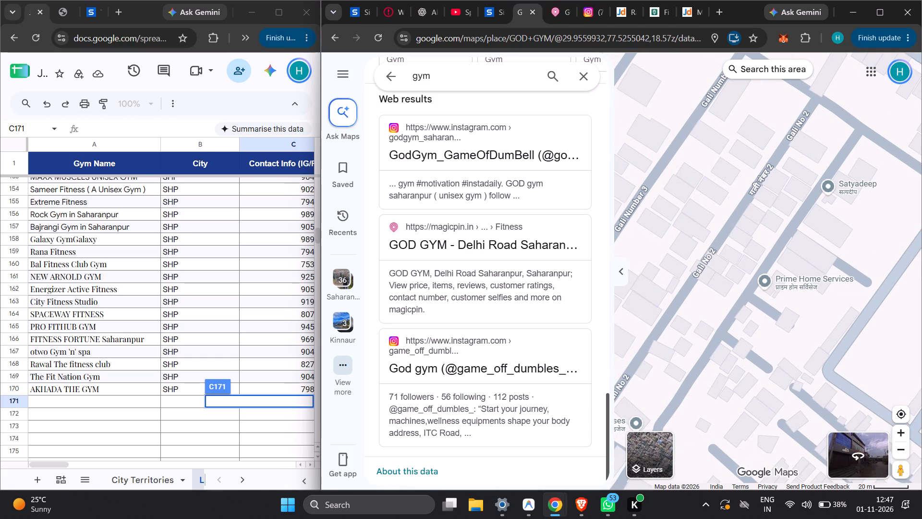
pyautogui.moveTo(822, 235); pyautogui.dragTo(921, 179)
pyautogui.moveTo(758, 371); pyautogui.dragTo(693, 280)
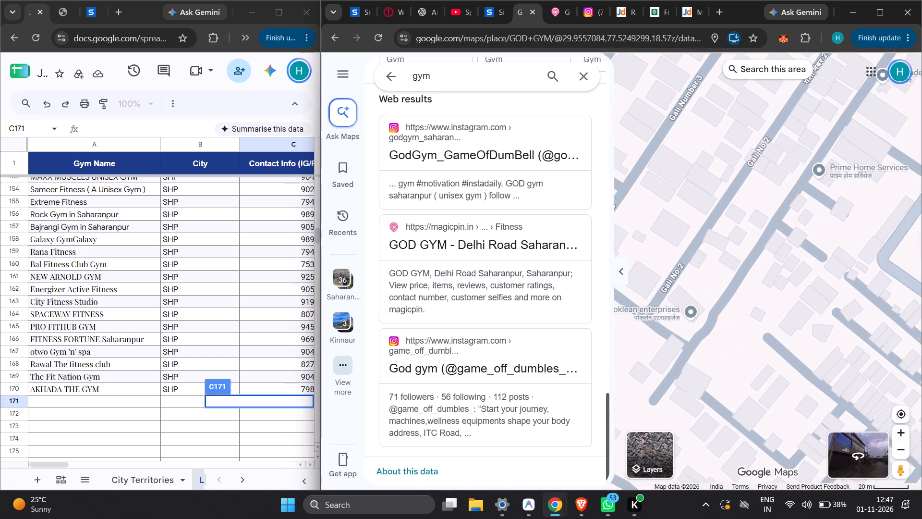
pyautogui.moveTo(693, 280); pyautogui.dragTo(691, 275)
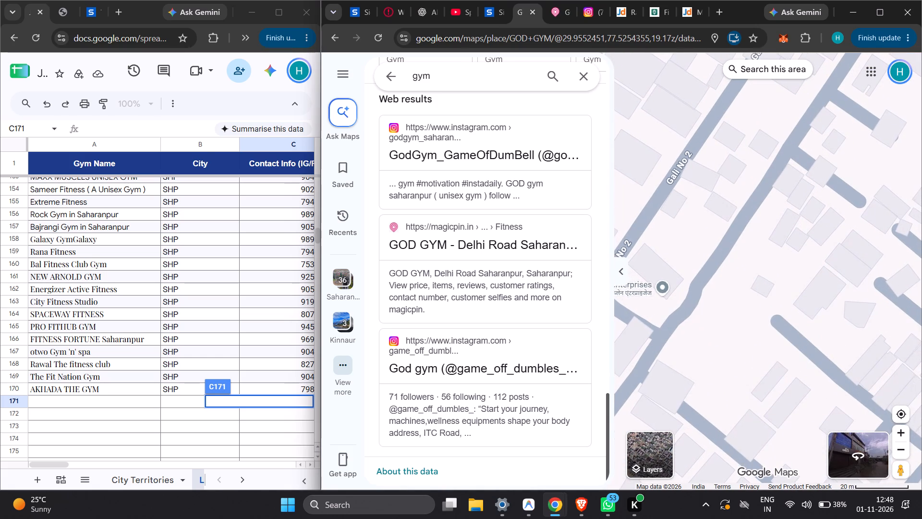
# Scan the streets of Roop Vihar colony around Mata Mandir and Mahi Tour and Travels for more gyms.
pyautogui.moveTo(832, 288); pyautogui.dragTo(688, 223)
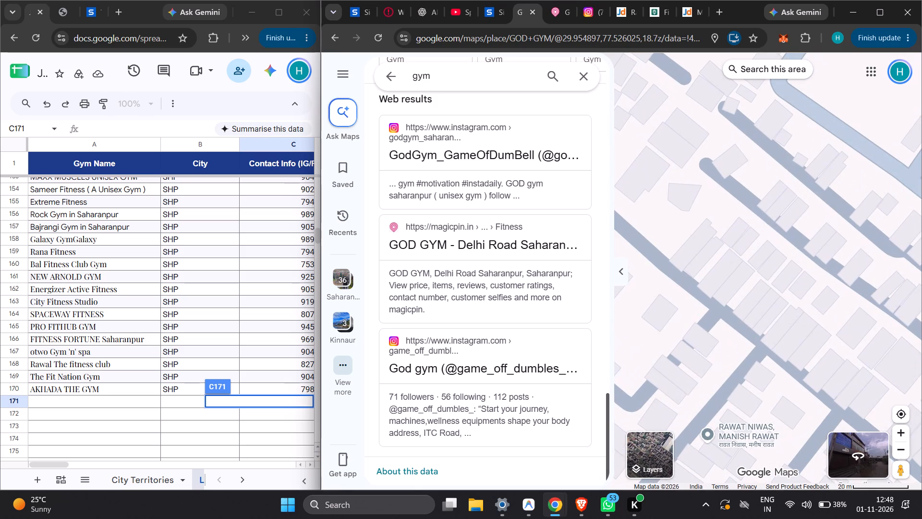
pyautogui.moveTo(764, 367); pyautogui.dragTo(753, 251)
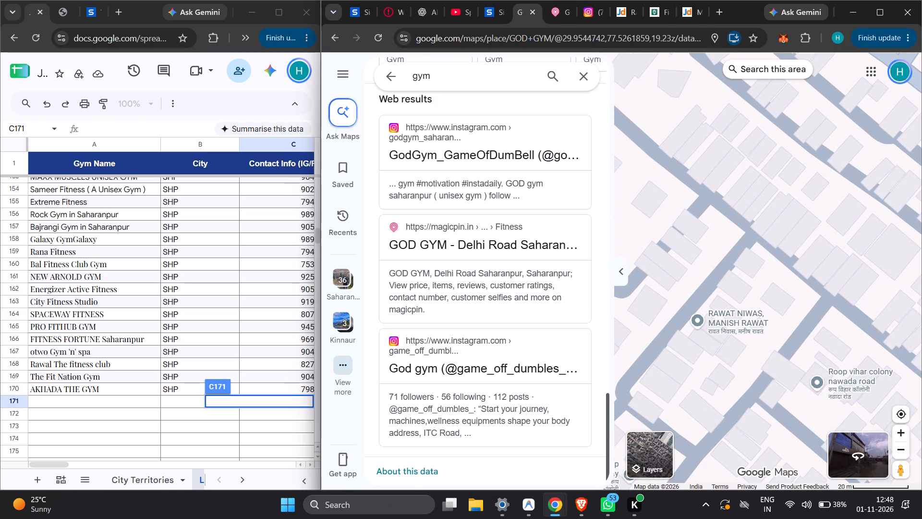
pyautogui.scroll(-2, 737, 326)
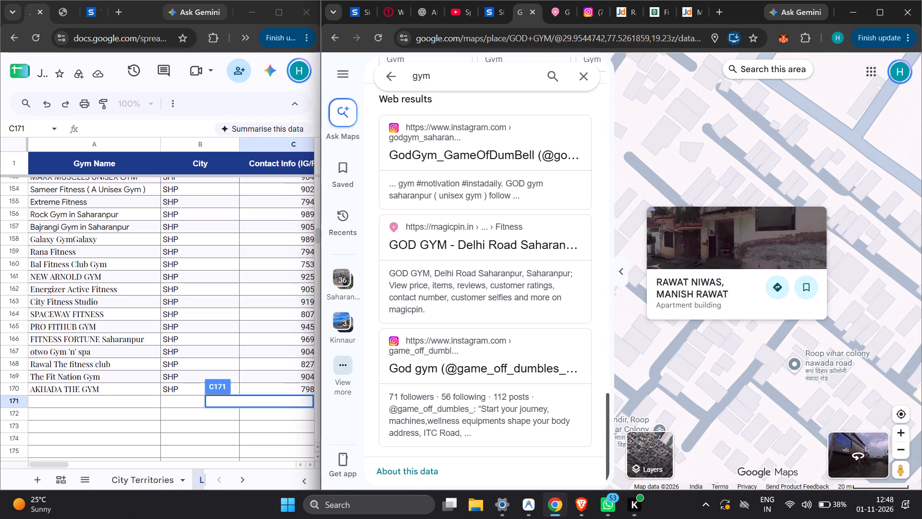
pyautogui.moveTo(759, 371); pyautogui.dragTo(764, 258)
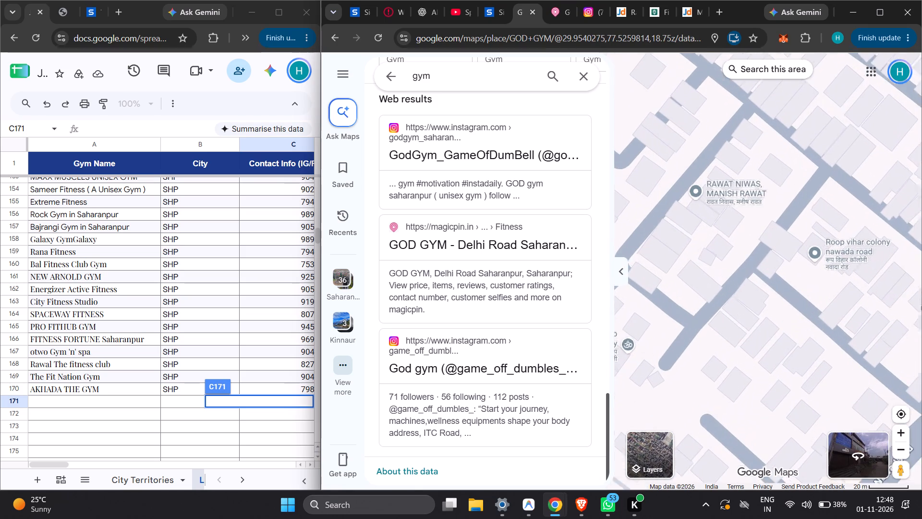
pyautogui.moveTo(805, 289); pyautogui.dragTo(865, 281)
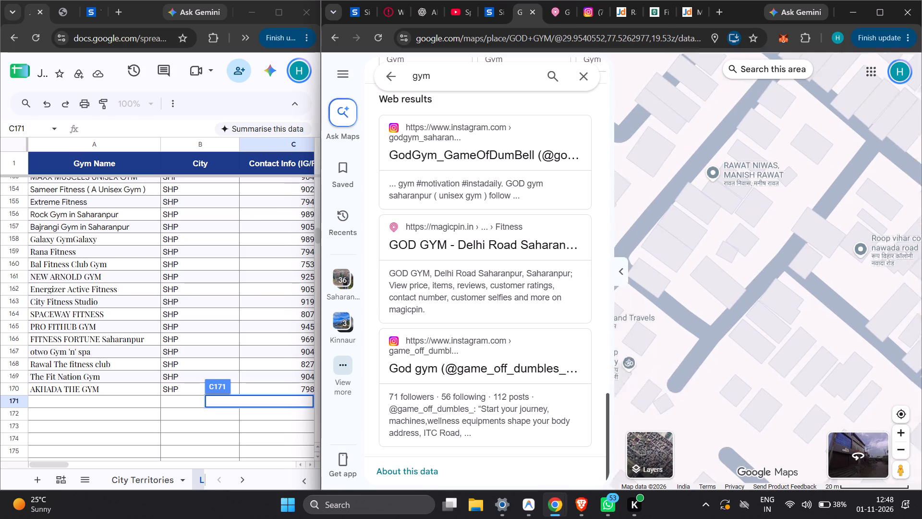
pyautogui.moveTo(865, 281); pyautogui.dragTo(893, 259)
pyautogui.moveTo(751, 305); pyautogui.dragTo(844, 308)
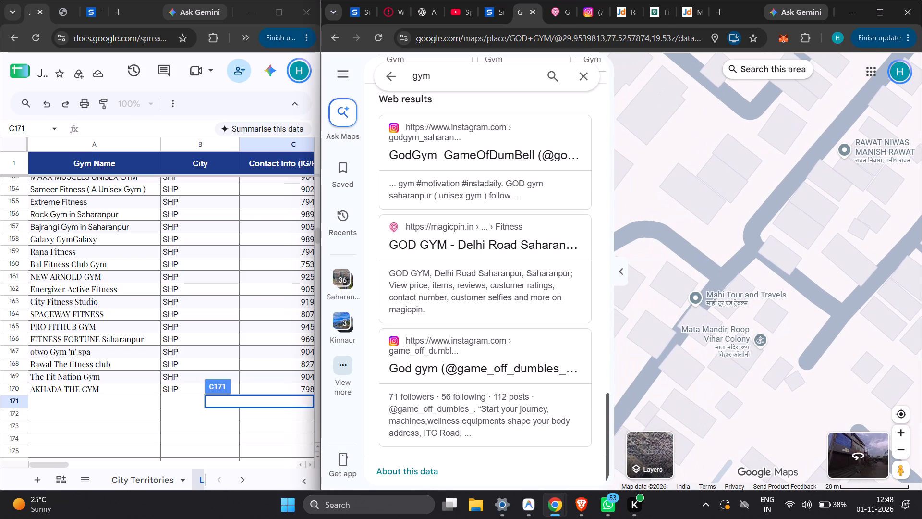
pyautogui.moveTo(806, 314); pyautogui.dragTo(878, 288)
pyautogui.moveTo(753, 420); pyautogui.dragTo(880, 379)
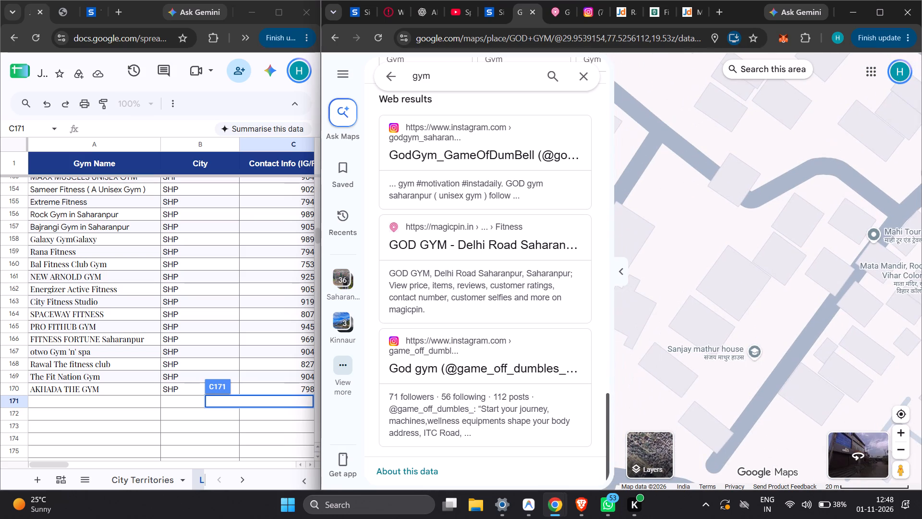
pyautogui.moveTo(834, 304); pyautogui.dragTo(876, 156)
# Scan both sides of Nawada Rd from M R S Academy up to EGG CHOICE and Pinnacle Institute for gyms.
pyautogui.moveTo(871, 272); pyautogui.dragTo(676, 225)
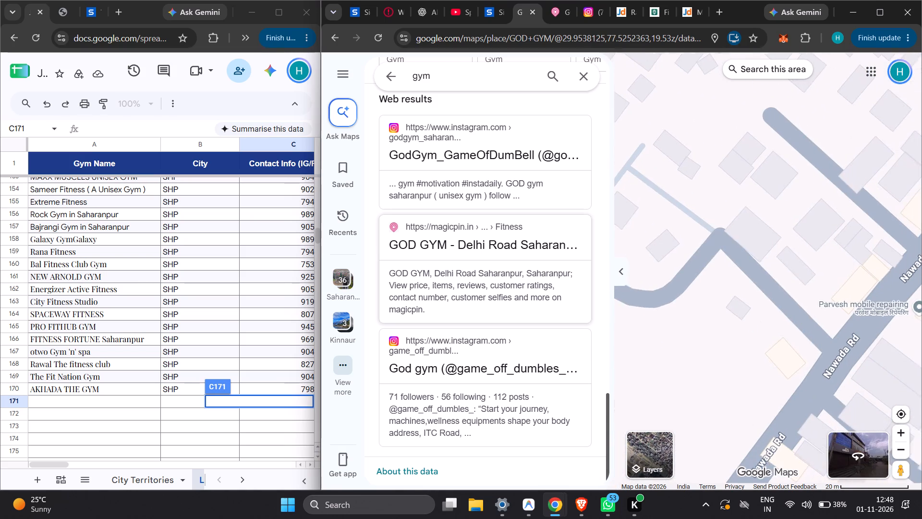
pyautogui.moveTo(737, 239); pyautogui.dragTo(652, 246)
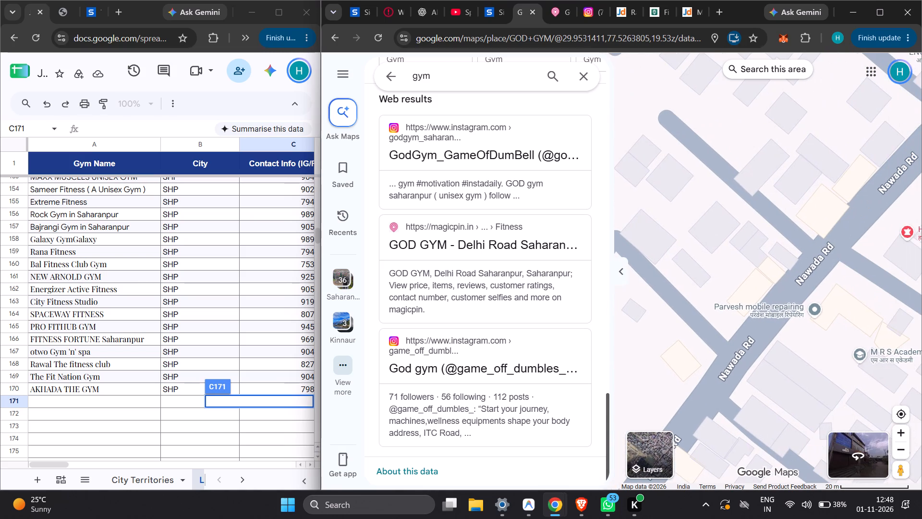
pyautogui.moveTo(803, 348); pyautogui.dragTo(720, 319)
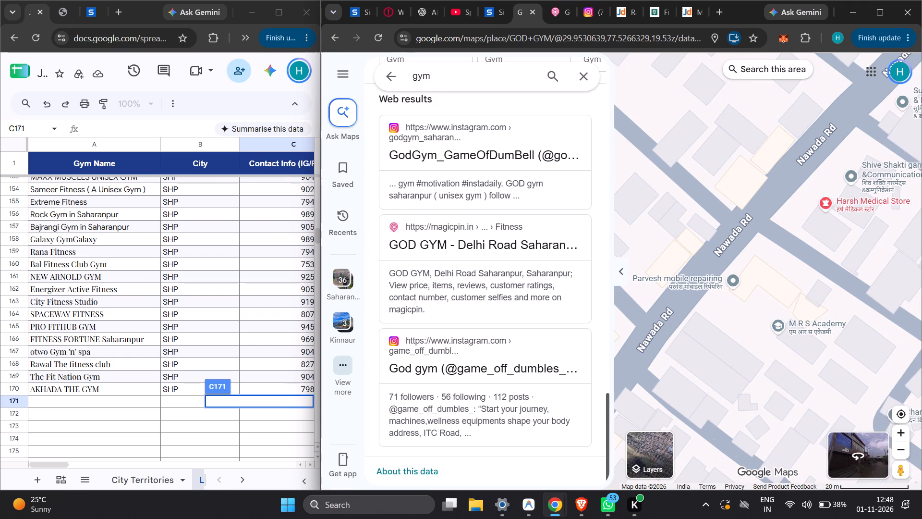
pyautogui.moveTo(808, 345); pyautogui.dragTo(721, 398)
pyautogui.moveTo(757, 323); pyautogui.dragTo(664, 424)
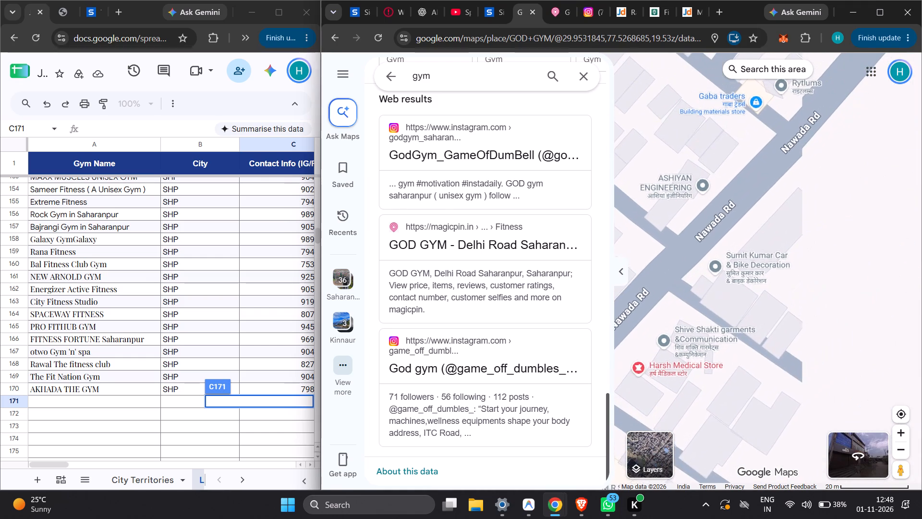
pyautogui.moveTo(776, 315); pyautogui.dragTo(754, 390)
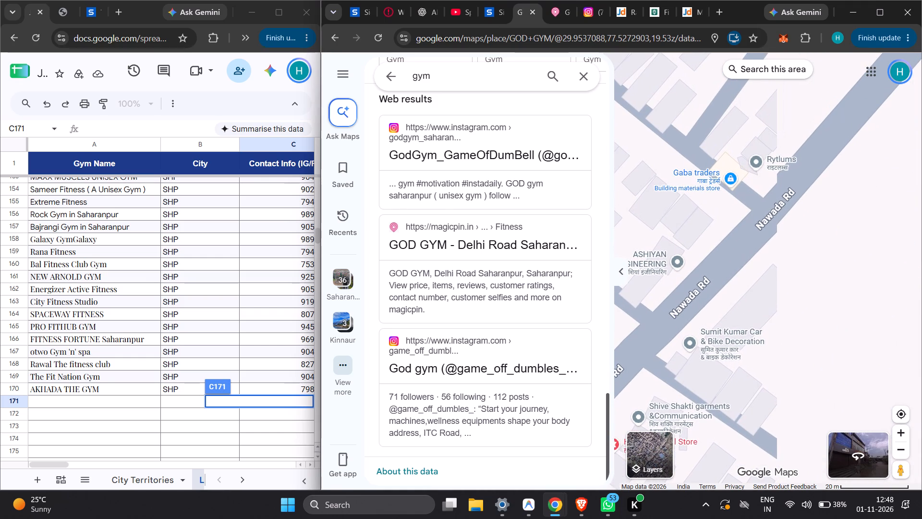
pyautogui.moveTo(778, 313); pyautogui.dragTo(743, 340)
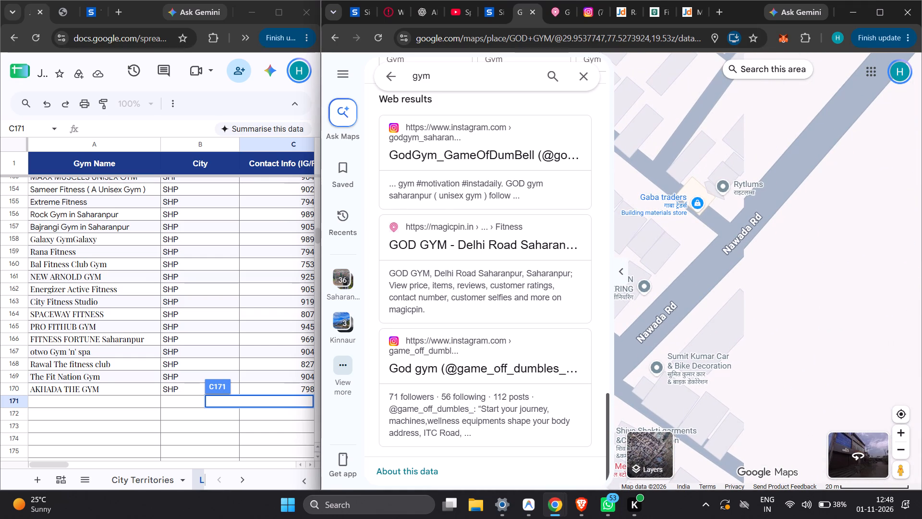
pyautogui.moveTo(788, 284); pyautogui.dragTo(729, 333)
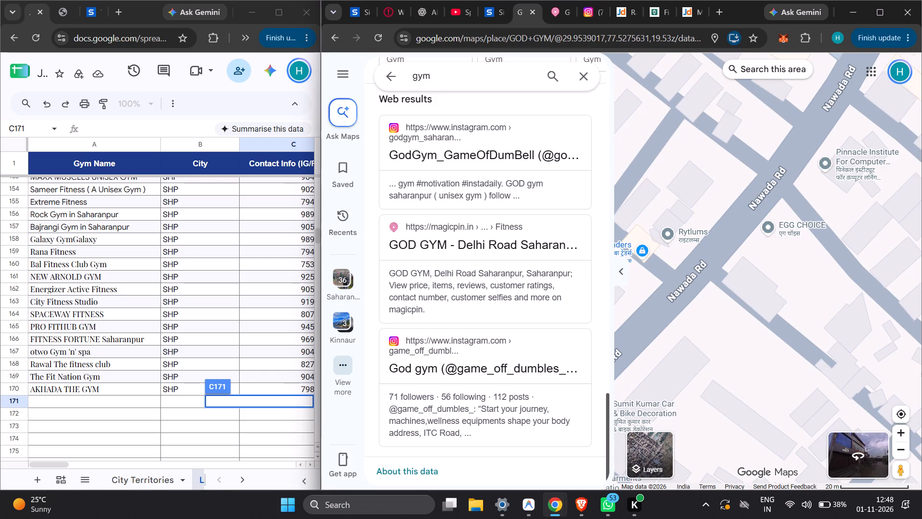
pyautogui.moveTo(729, 333); pyautogui.dragTo(704, 337)
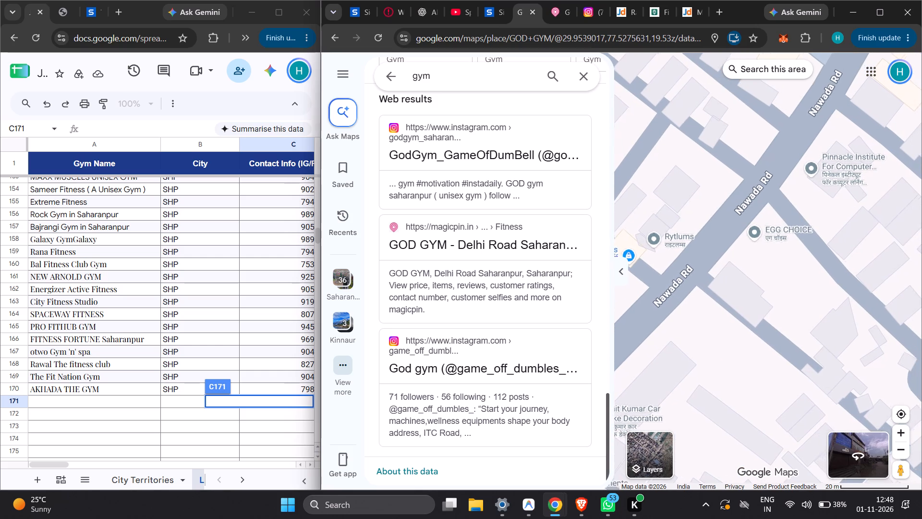
pyautogui.moveTo(704, 337); pyautogui.dragTo(651, 297)
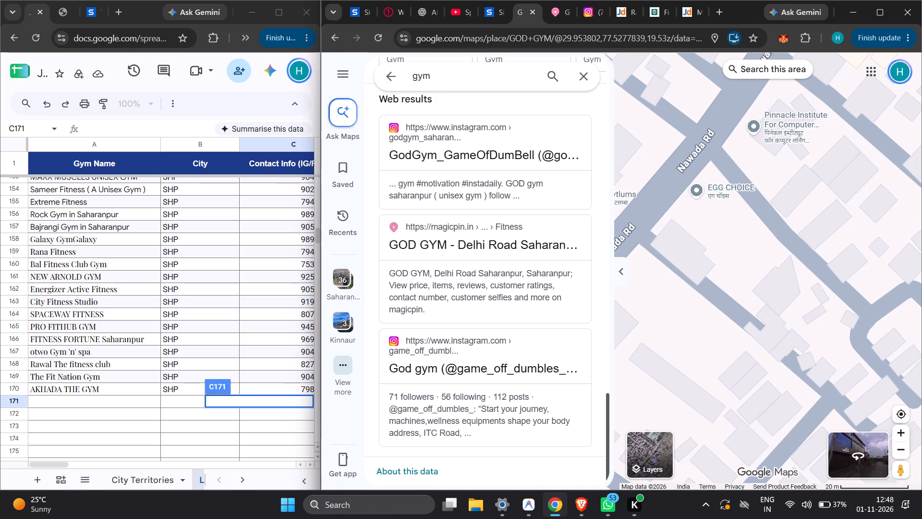
pyautogui.moveTo(726, 341); pyautogui.dragTo(833, 405)
pyautogui.moveTo(901, 434); pyautogui.dragTo(921, 478)
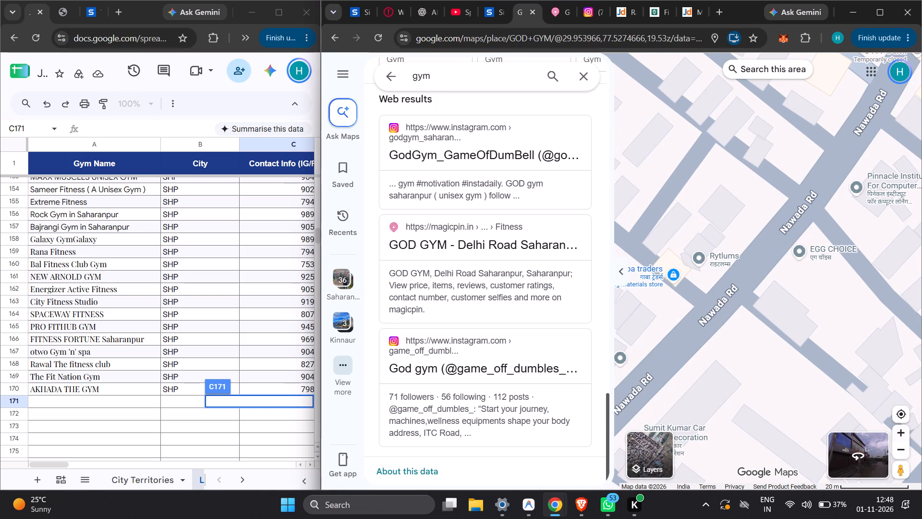
pyautogui.moveTo(823, 381); pyautogui.dragTo(902, 424)
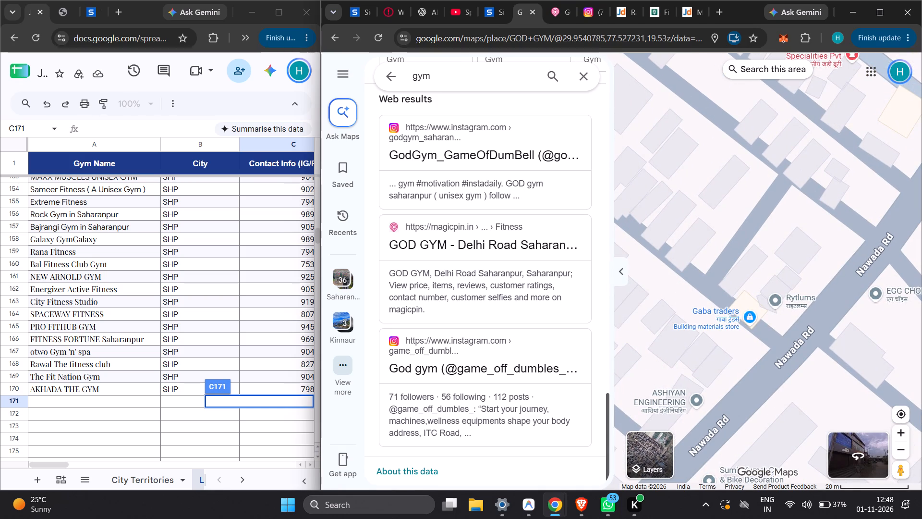
# Check the blocks around Indian Herbs Specialities and Krishna HIFI DJ & Sound near Nawada Rd for gyms.
pyautogui.moveTo(731, 272); pyautogui.dragTo(789, 365)
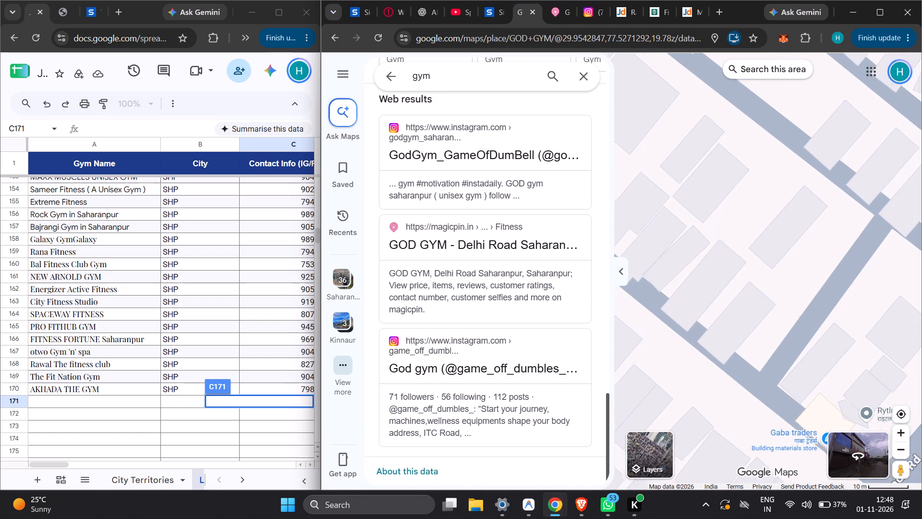
pyautogui.moveTo(785, 320); pyautogui.dragTo(724, 413)
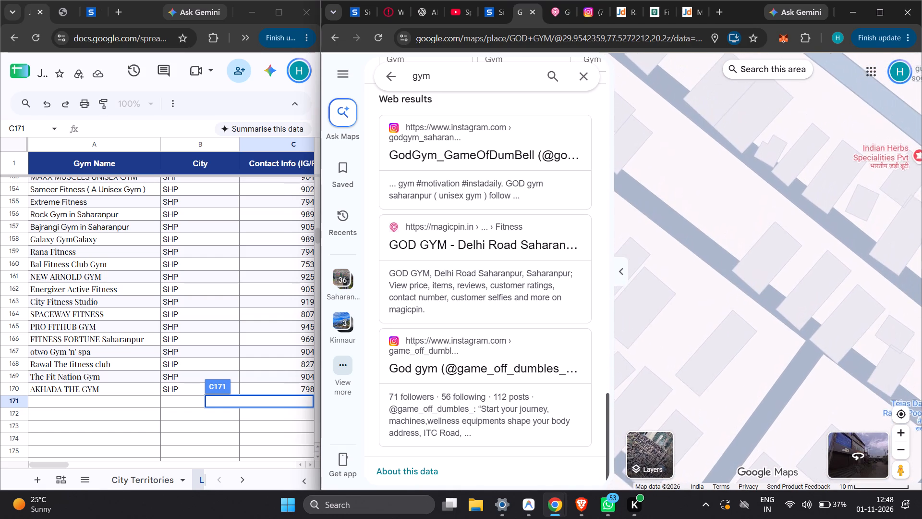
pyautogui.moveTo(764, 377); pyautogui.dragTo(660, 446)
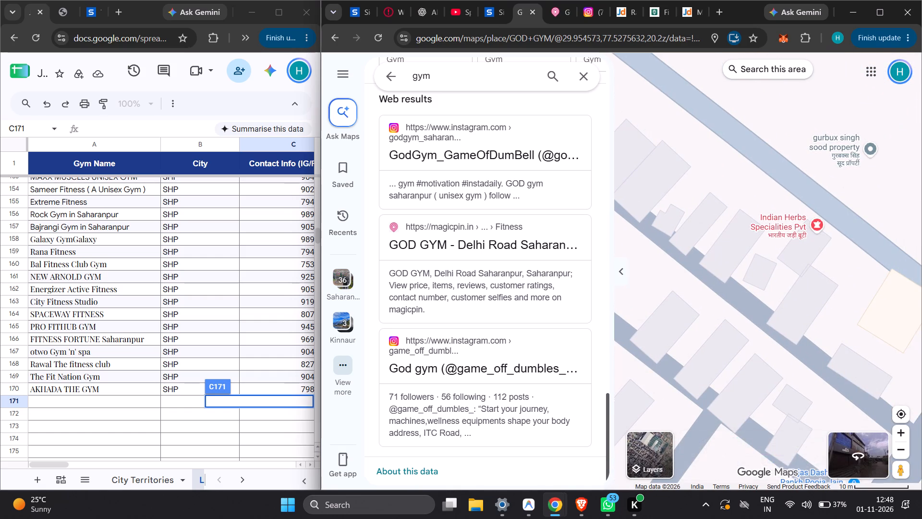
pyautogui.moveTo(829, 290); pyautogui.dragTo(743, 286)
pyautogui.moveTo(784, 309); pyautogui.dragTo(696, 313)
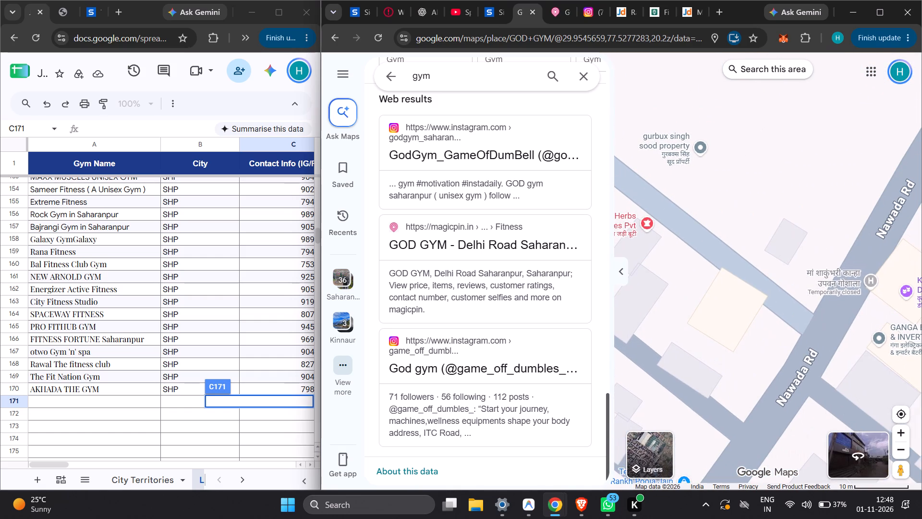
pyautogui.moveTo(732, 319); pyautogui.dragTo(662, 277)
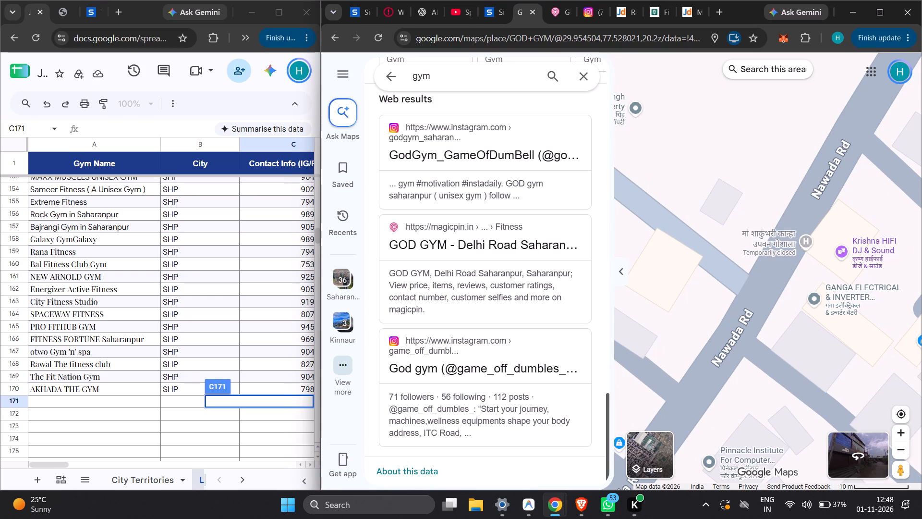
pyautogui.moveTo(801, 308); pyautogui.dragTo(714, 277)
pyautogui.moveTo(714, 277); pyautogui.dragTo(668, 208)
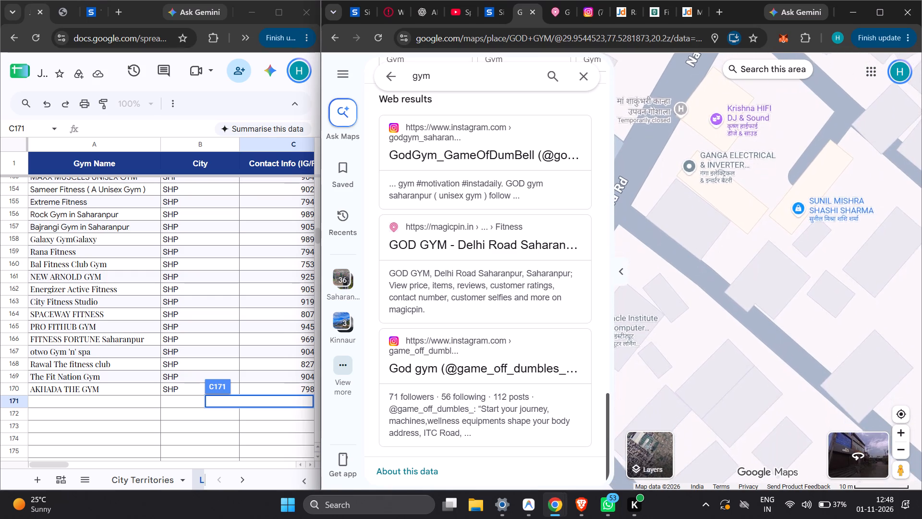
# Scan the streets between Nawada Rd and Sardar Patel Marg around Shiv Mandir for gyms.
pyautogui.moveTo(766, 233); pyautogui.dragTo(921, 189)
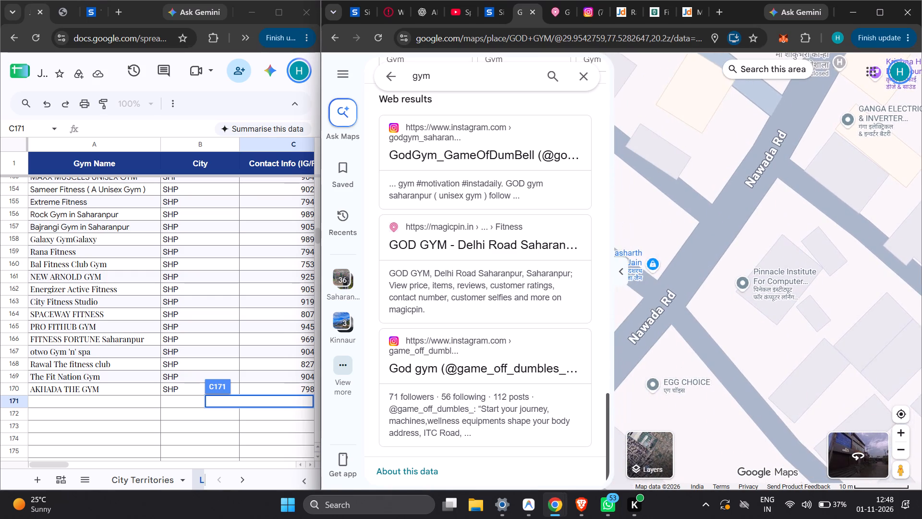
pyautogui.moveTo(921, 189); pyautogui.dragTo(759, 195)
pyautogui.moveTo(730, 198); pyautogui.dragTo(693, 272)
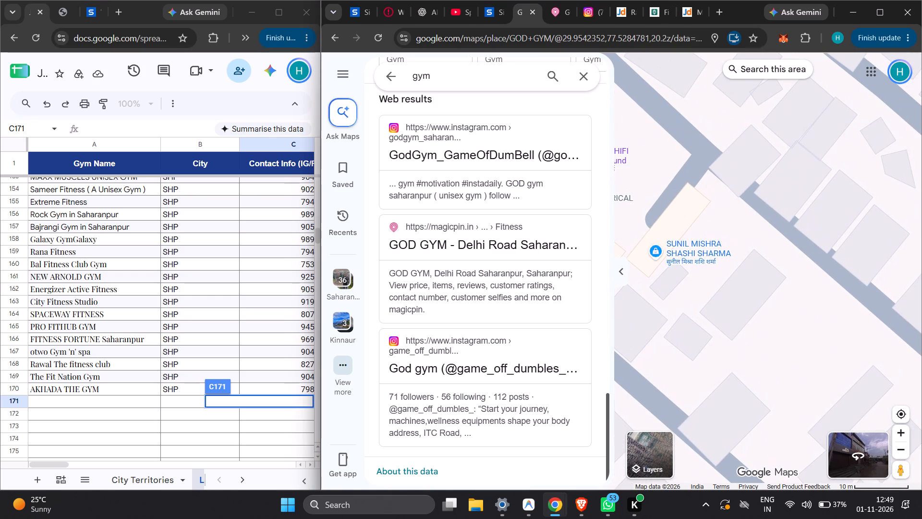
pyautogui.moveTo(764, 224); pyautogui.dragTo(682, 334)
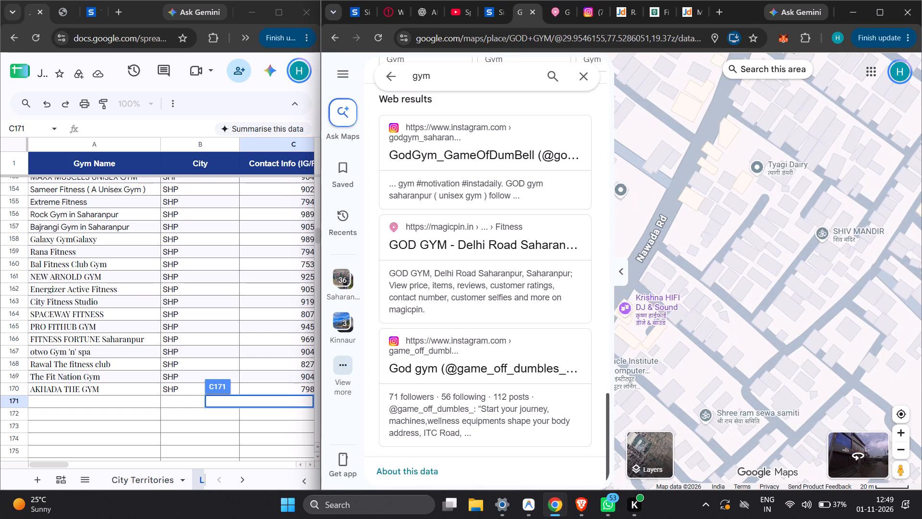
pyautogui.moveTo(732, 339); pyautogui.dragTo(666, 297)
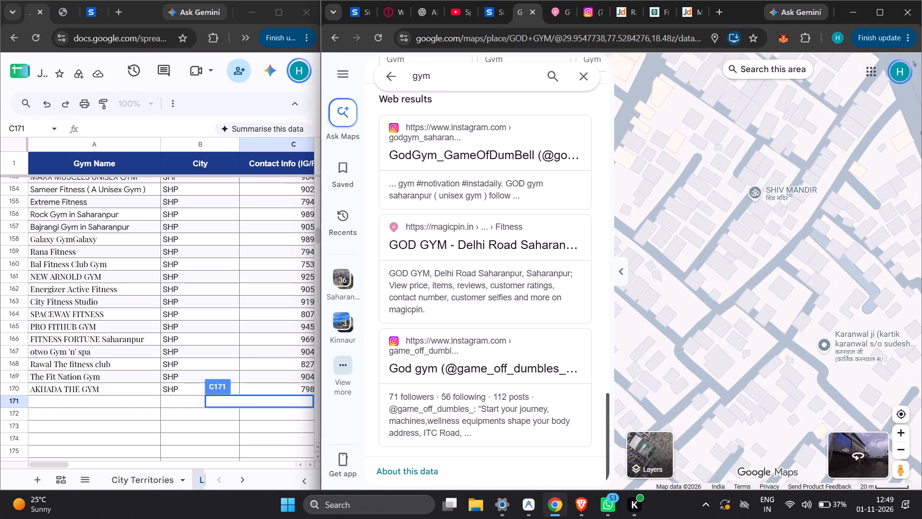
pyautogui.moveTo(753, 318); pyautogui.dragTo(659, 397)
pyautogui.moveTo(743, 358); pyautogui.dragTo(683, 340)
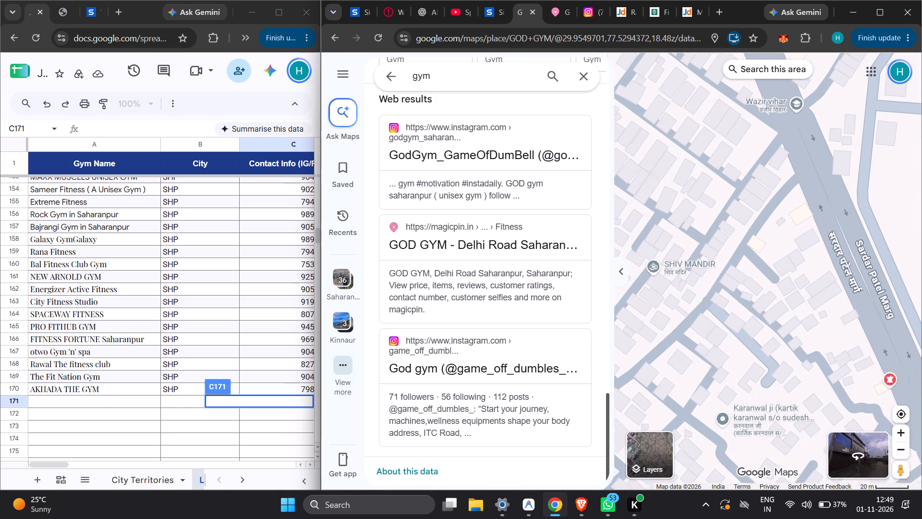
pyautogui.moveTo(683, 340); pyautogui.dragTo(672, 335)
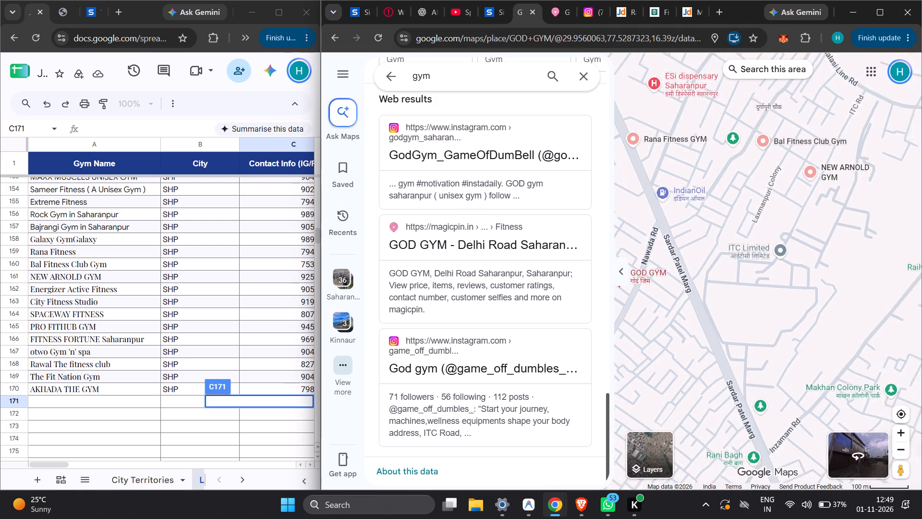
# Open the Fitness solution gym listing north-east of Navin Nagar on the city-wide map and copy the gym's name.
pyautogui.moveTo(682, 324); pyautogui.dragTo(831, 249)
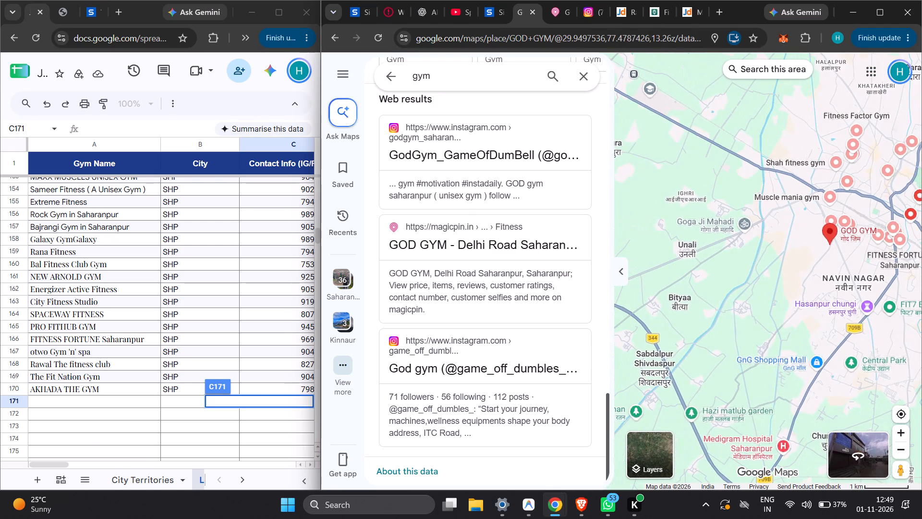
pyautogui.moveTo(855, 256); pyautogui.dragTo(794, 280)
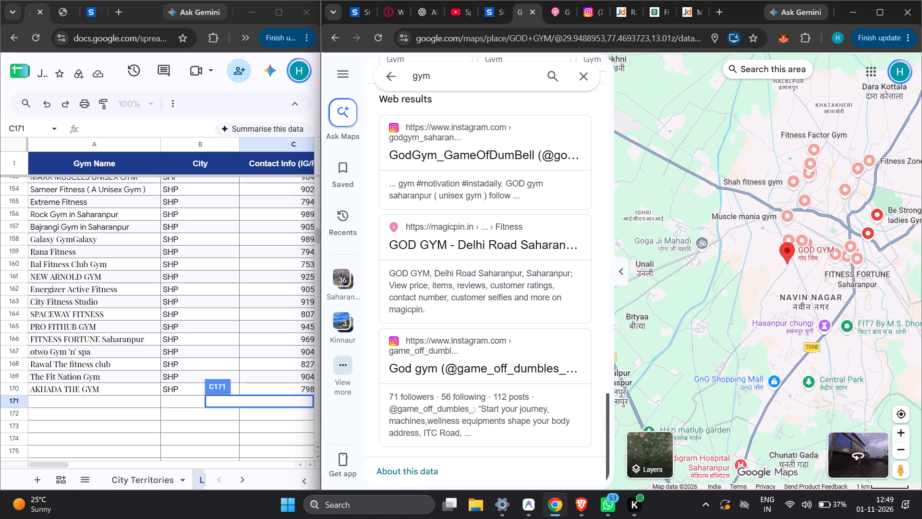
pyautogui.moveTo(794, 280); pyautogui.dragTo(766, 283)
pyautogui.click(824, 240)
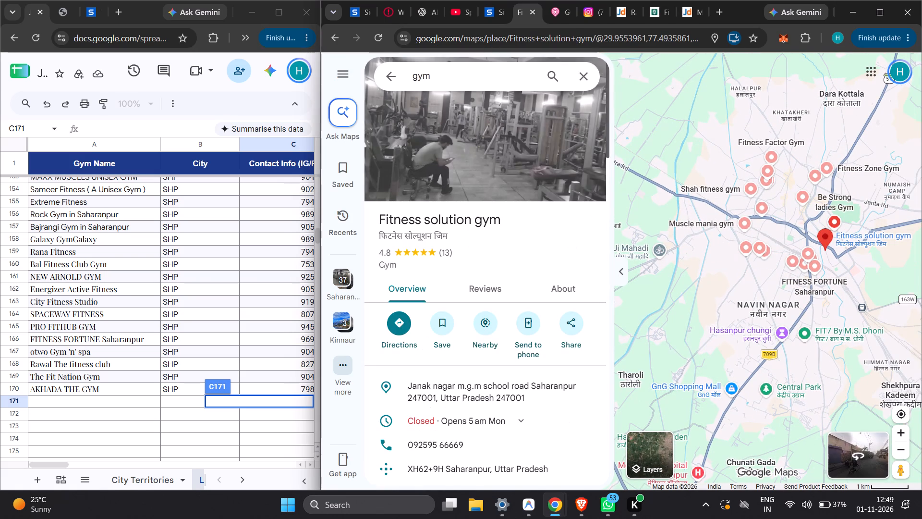
pyautogui.moveTo(507, 216); pyautogui.dragTo(406, 233)
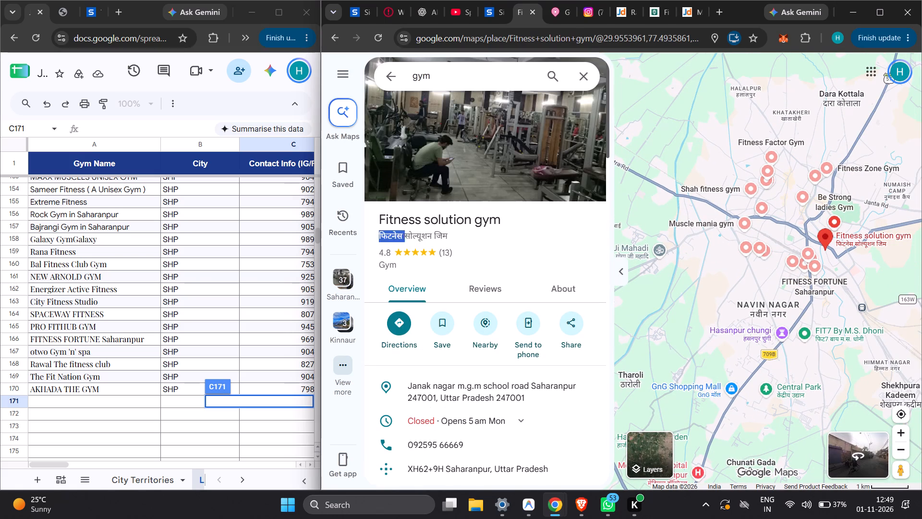
pyautogui.moveTo(406, 233); pyautogui.dragTo(379, 224)
pyautogui.hotkey('ctrl', 'c')
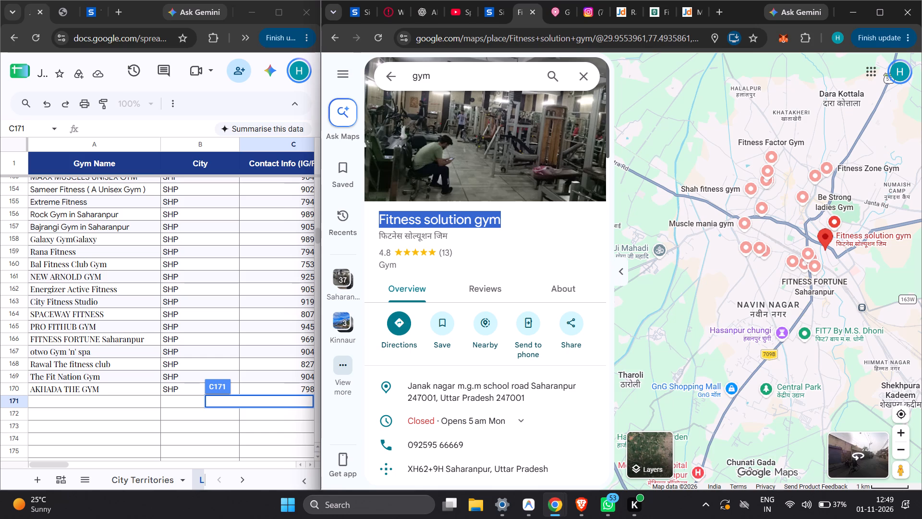
# Fill row 171 of the tracker with Fitness solution gym, city SHP and the phone number from its Maps listing.
pyautogui.doubleClick(124, 401)
pyautogui.hotkey('ctrl', 'v')
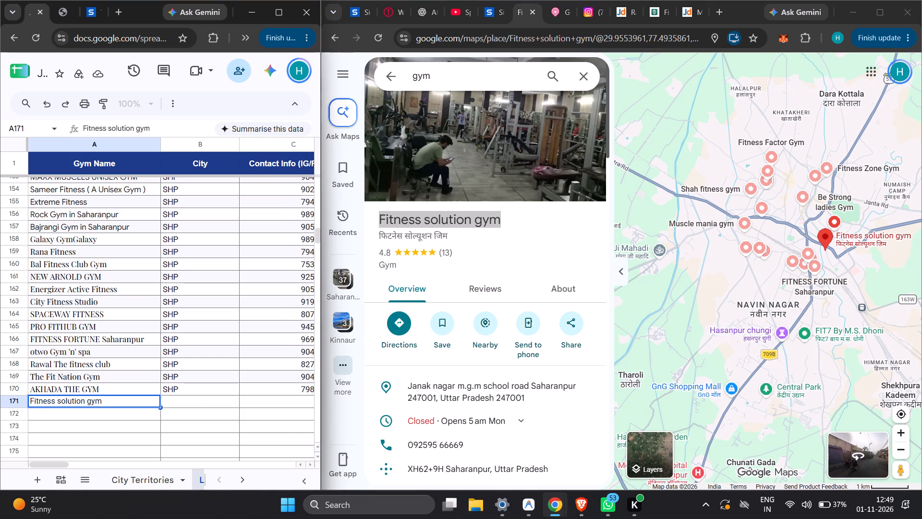
pyautogui.doubleClick(185, 401)
pyautogui.write('SHP')
pyautogui.hscroll(1, 185, 401)
pyautogui.doubleClick(274, 402)
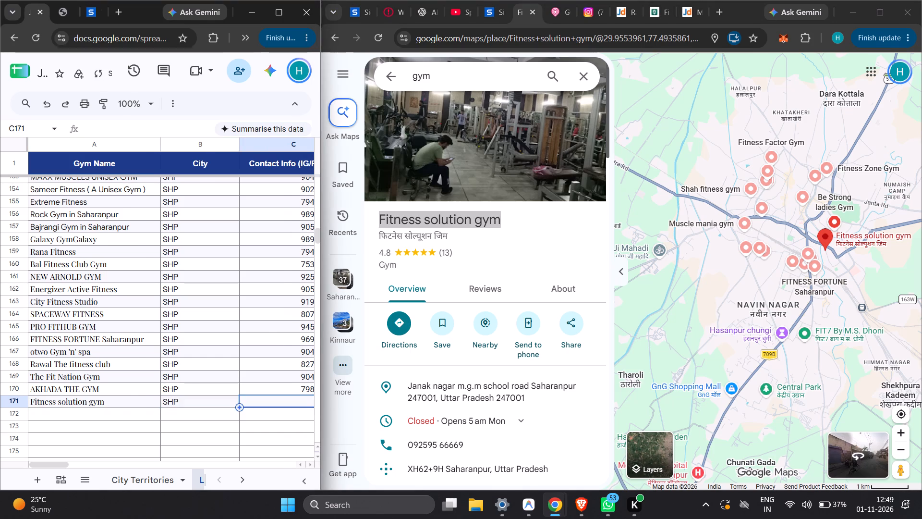
pyautogui.click(558, 446)
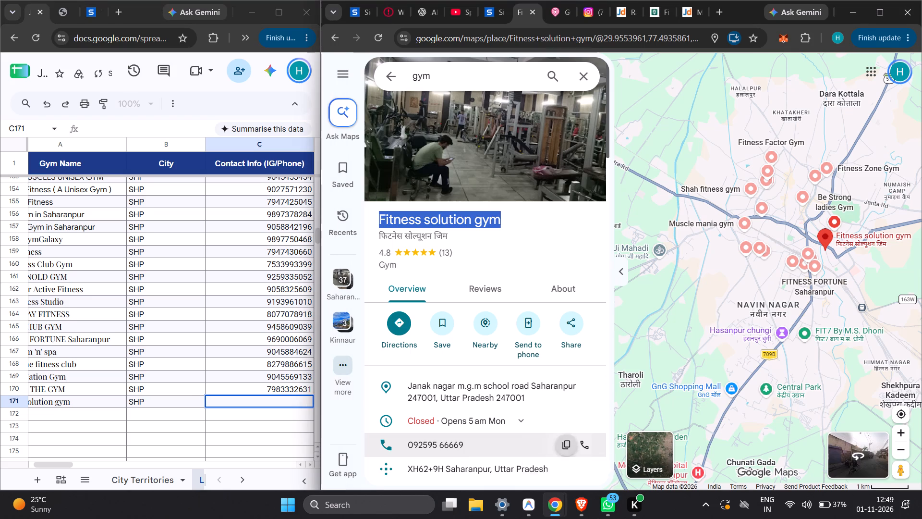
pyautogui.doubleClick(287, 398)
pyautogui.hotkey('ctrl', 'v')
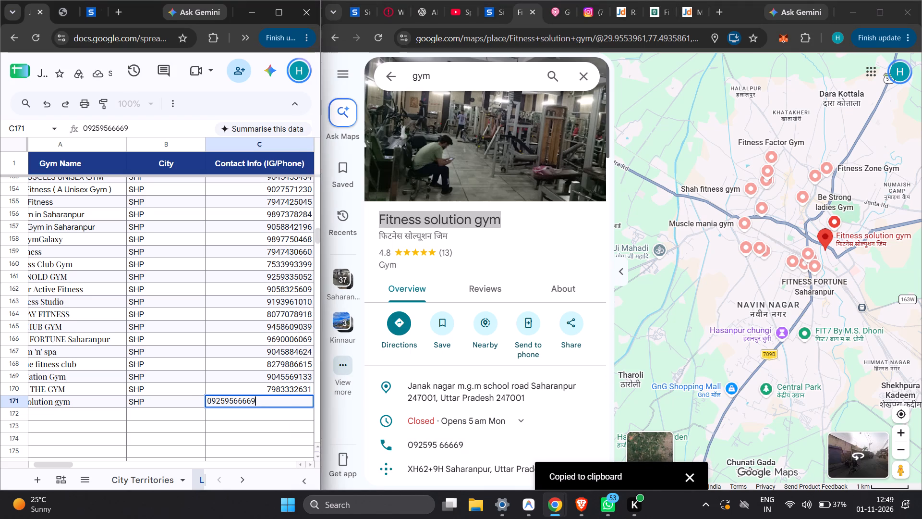
pyautogui.press('Return')
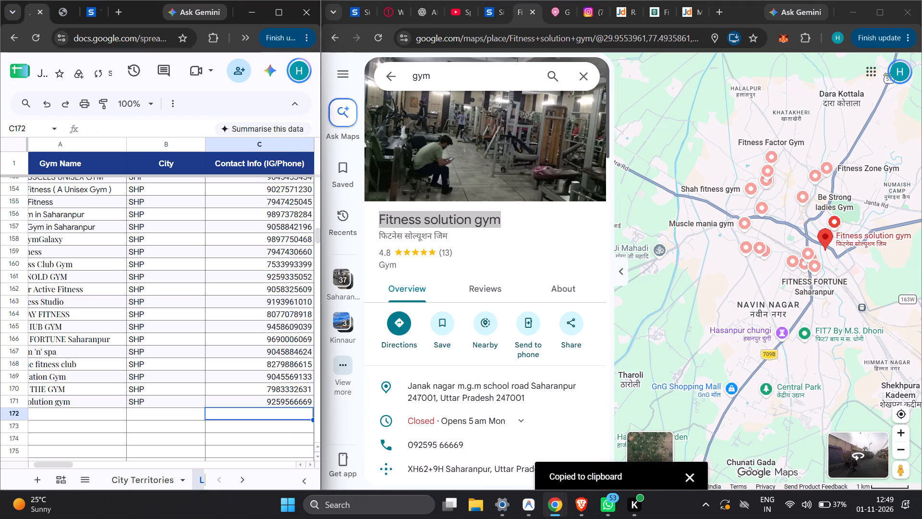
# Open the Be Strong ladies Gym listing on the map and enter its name and city SHP in row 172.
pyautogui.click(835, 222)
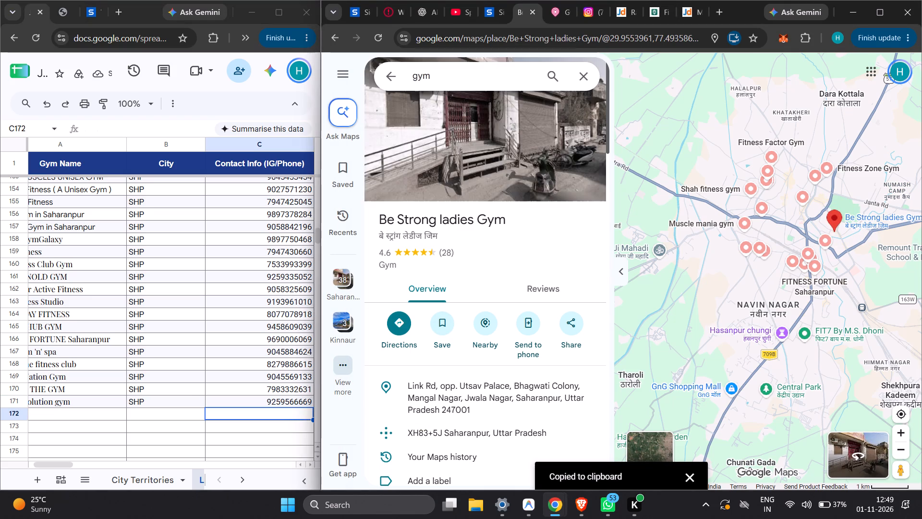
pyautogui.moveTo(526, 223); pyautogui.dragTo(379, 218)
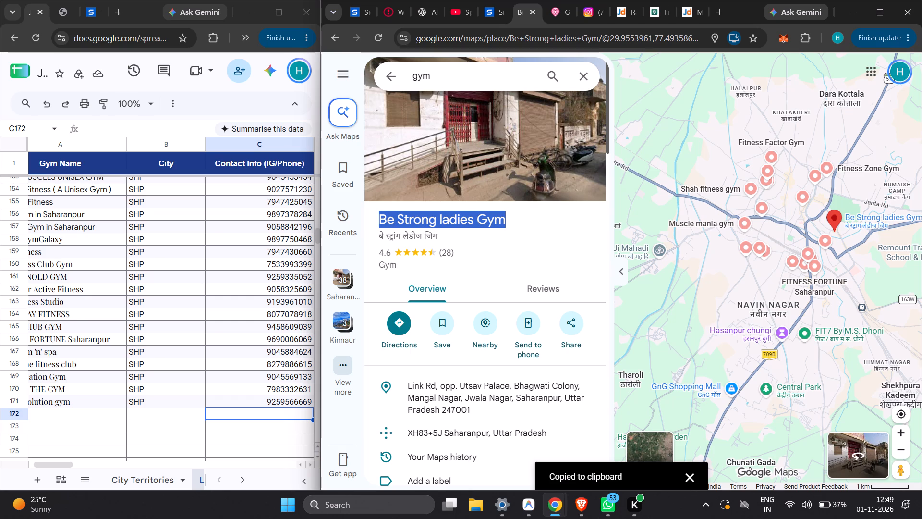
pyautogui.hotkey('ctrl', 'c')
pyautogui.doubleClick(71, 415)
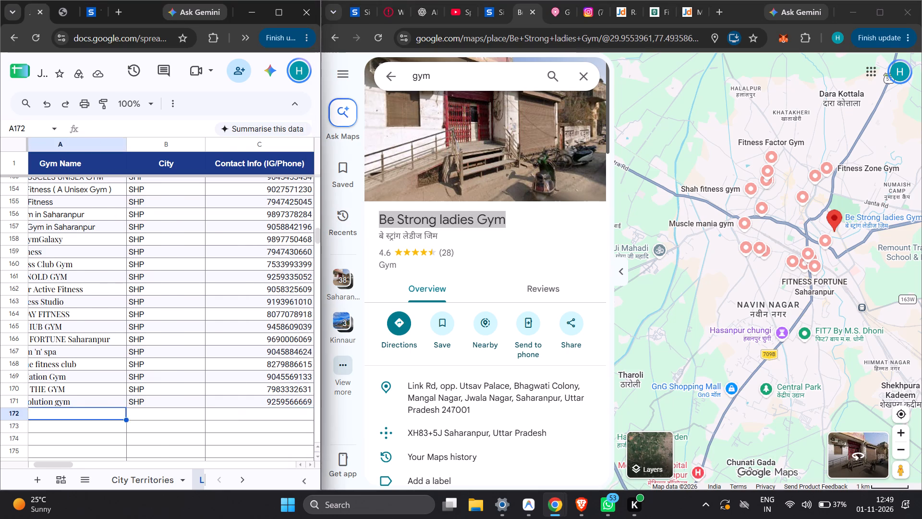
pyautogui.hotkey('ctrl', 'v')
pyautogui.doubleClick(176, 415)
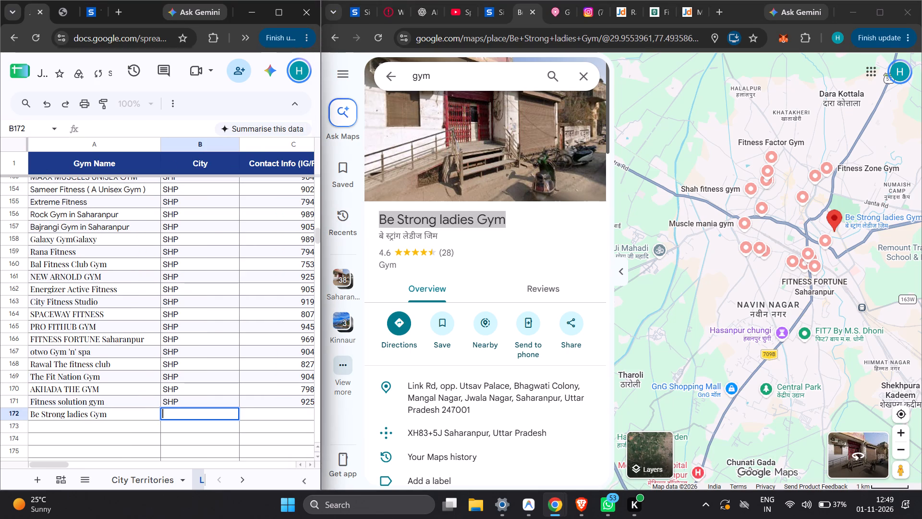
pyautogui.write('SHP')
# Open the Justdial web result for Be Strong ladies Gym, reveal its contact number and select the number for copying.
pyautogui.scroll(-5, 489, 446)
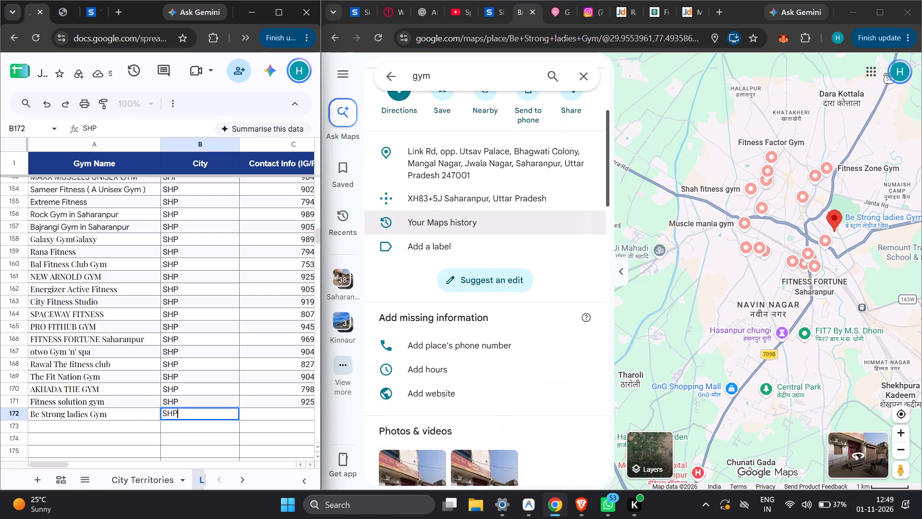
pyautogui.scroll(-7, 489, 446)
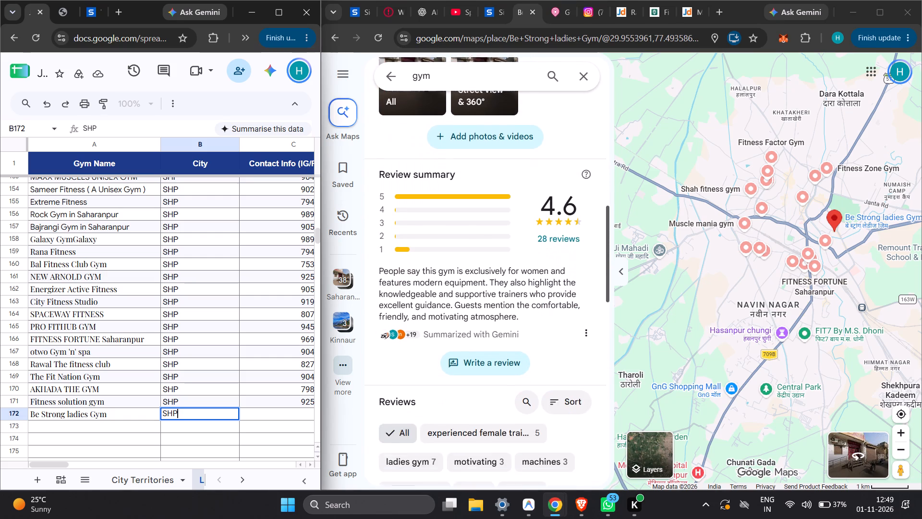
pyautogui.scroll(-6, 489, 446)
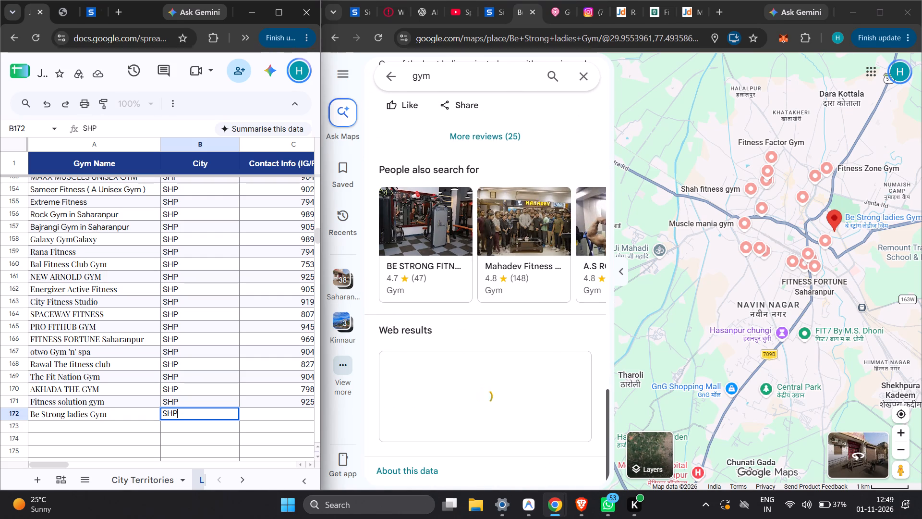
pyautogui.scroll(-2, 489, 446)
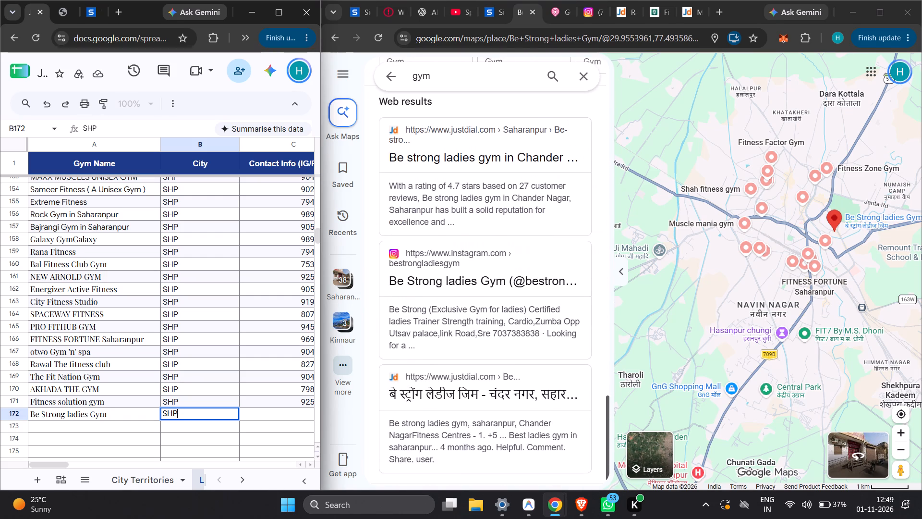
pyautogui.scroll(-1, 489, 446)
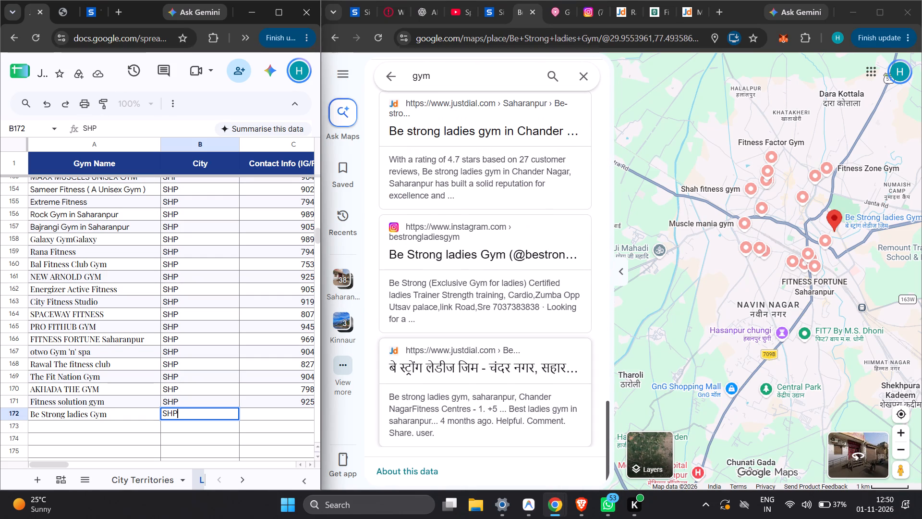
pyautogui.click(508, 120)
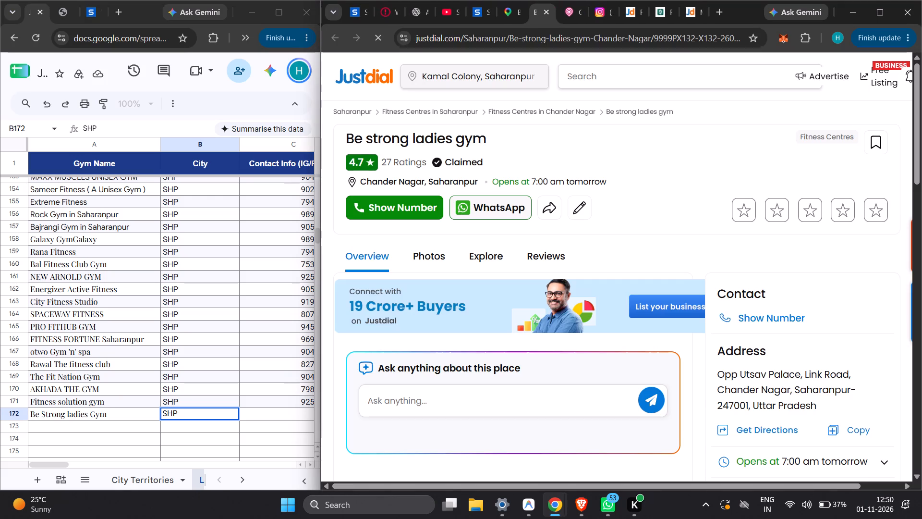
pyautogui.click(423, 204)
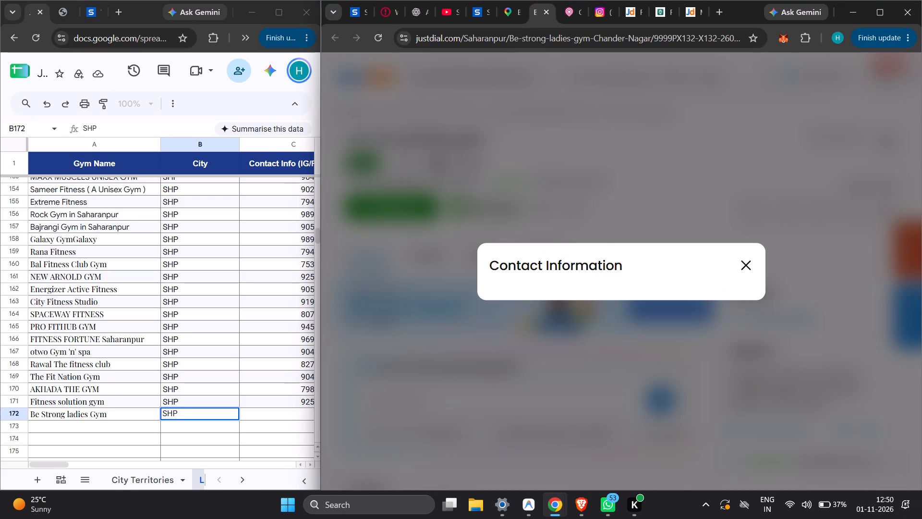
pyautogui.moveTo(601, 284); pyautogui.dragTo(551, 276)
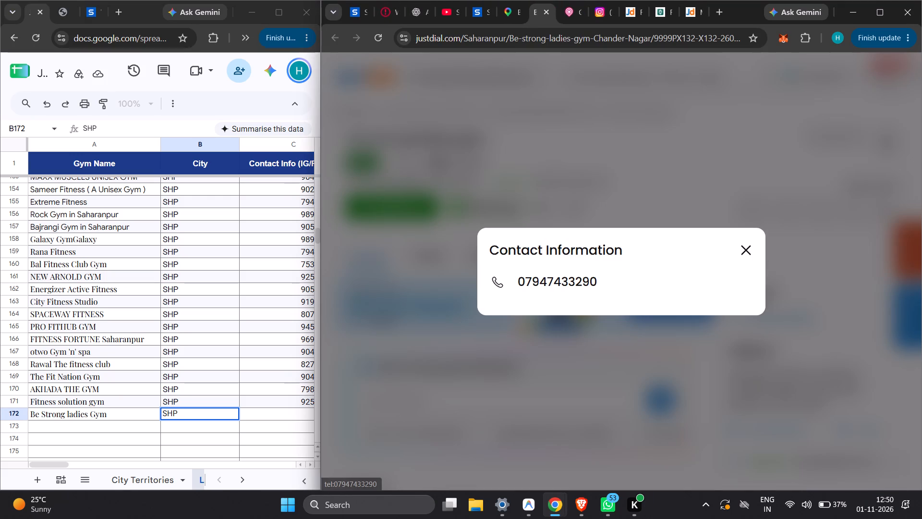
pyautogui.moveTo(551, 276); pyautogui.dragTo(528, 277)
pyautogui.moveTo(518, 281); pyautogui.dragTo(607, 274)
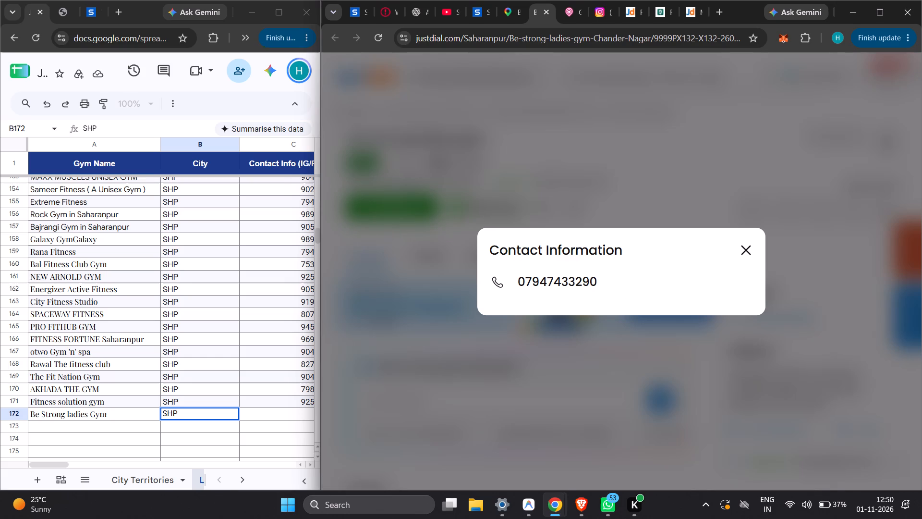
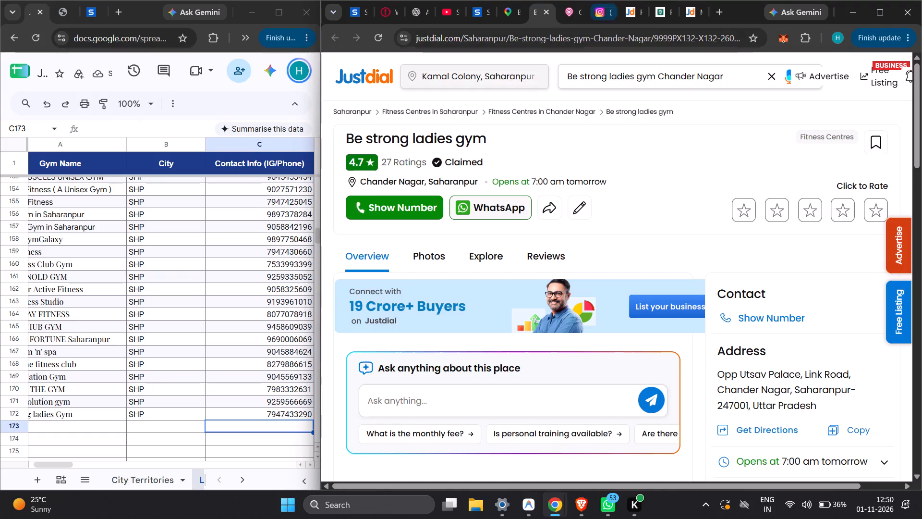
# Close the leftover Instagram and gym directory pages, including Rana Fitness Gym and Saharanpur Directory, and return to the Google Maps results.
pyautogui.moveTo(616, 12); pyautogui.dragTo(610, 10)
pyautogui.click(610, 10)
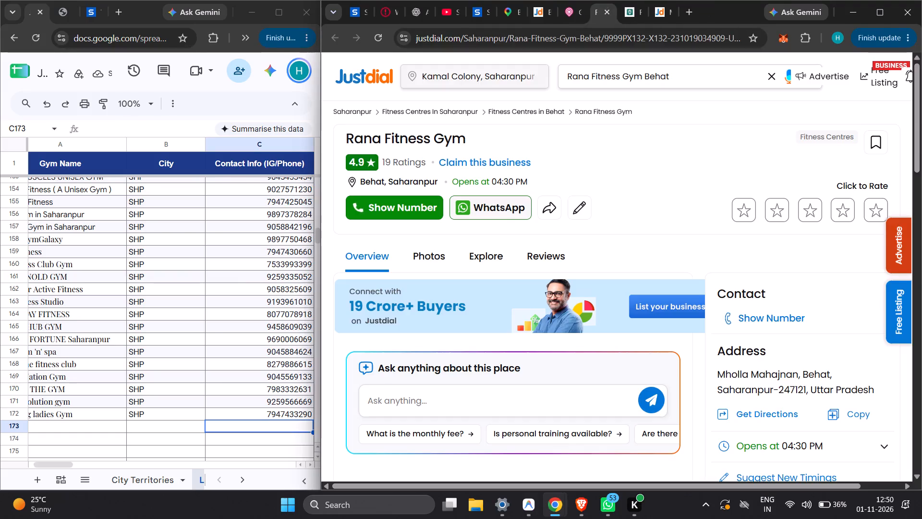
pyautogui.moveTo(583, 9); pyautogui.dragTo(578, 10)
pyautogui.click(578, 10)
pyautogui.click(578, 10)
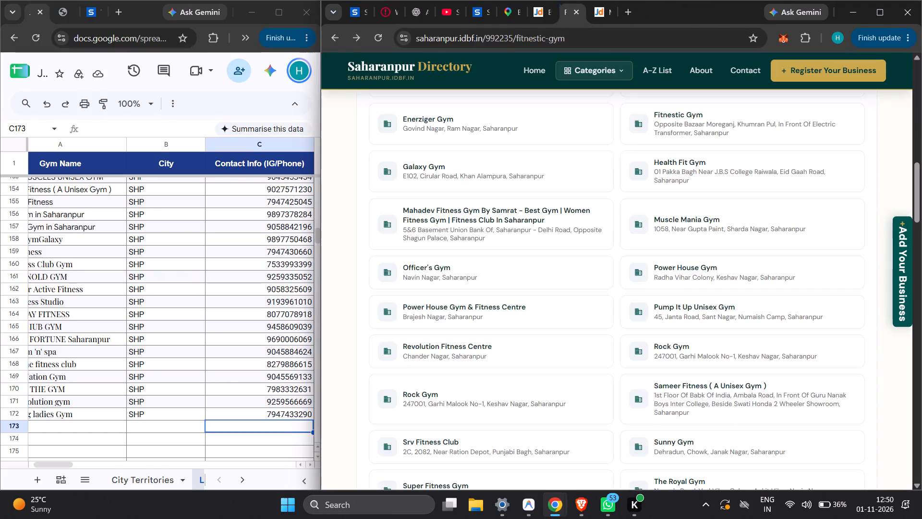
pyautogui.click(578, 10)
pyautogui.click(578, 10)
pyautogui.click(542, 4)
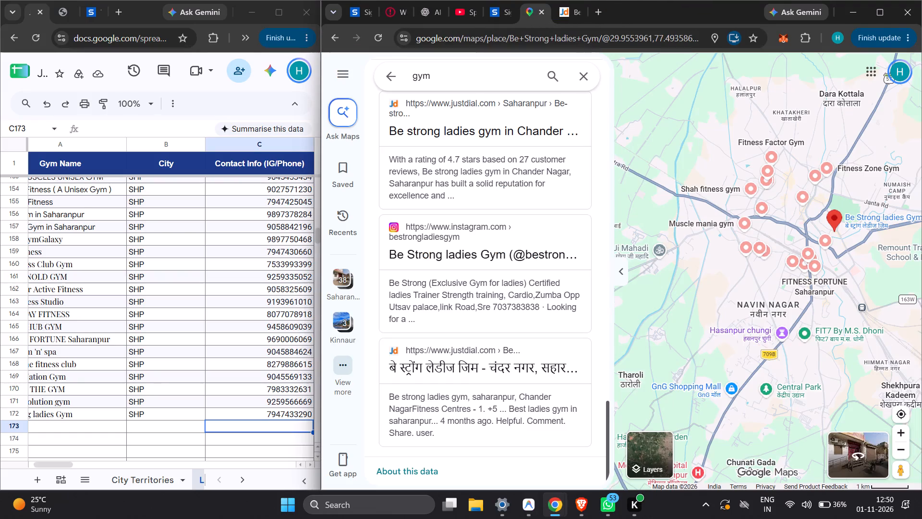
# Examine the Saharanpur map from New Patel Nagar past Gandhi Park to Railway Rd and State Bank St for more gyms.
pyautogui.hscroll(-1, 727, 315)
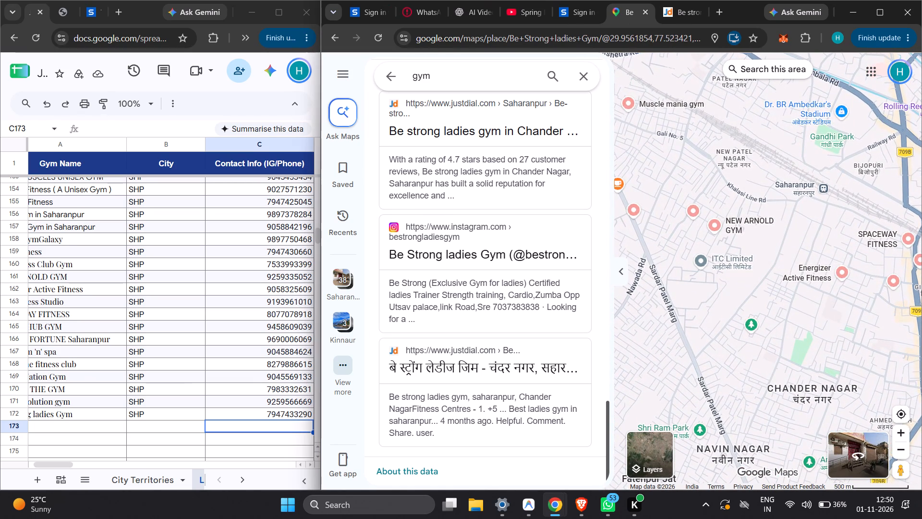
pyautogui.moveTo(789, 230); pyautogui.dragTo(825, 266)
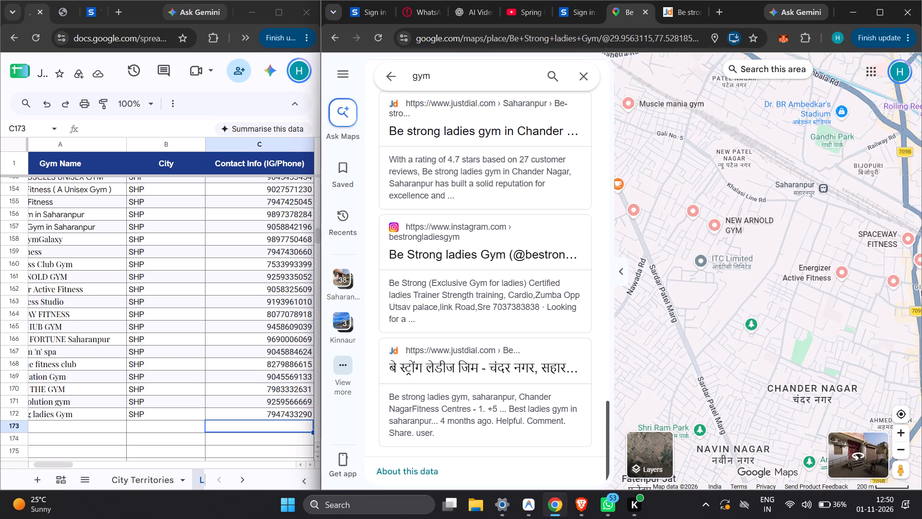
pyautogui.moveTo(825, 266); pyautogui.dragTo(818, 304)
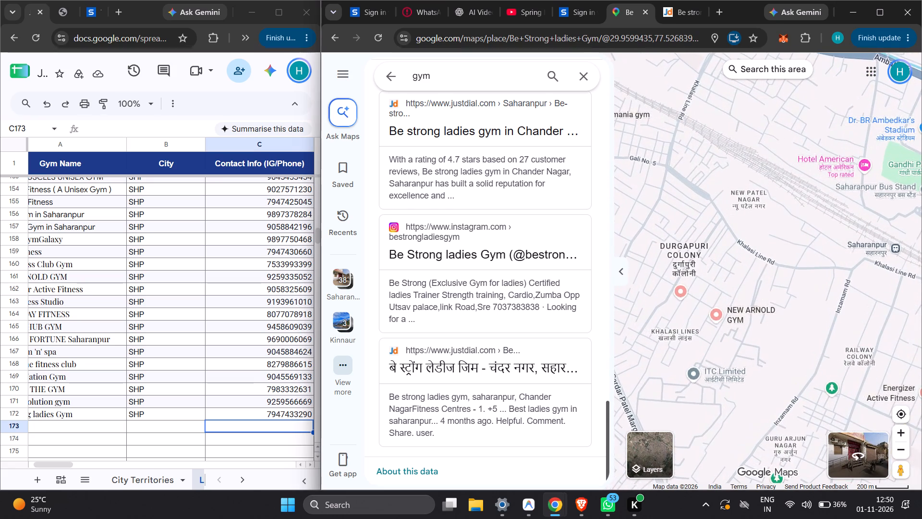
pyautogui.moveTo(830, 276); pyautogui.dragTo(678, 327)
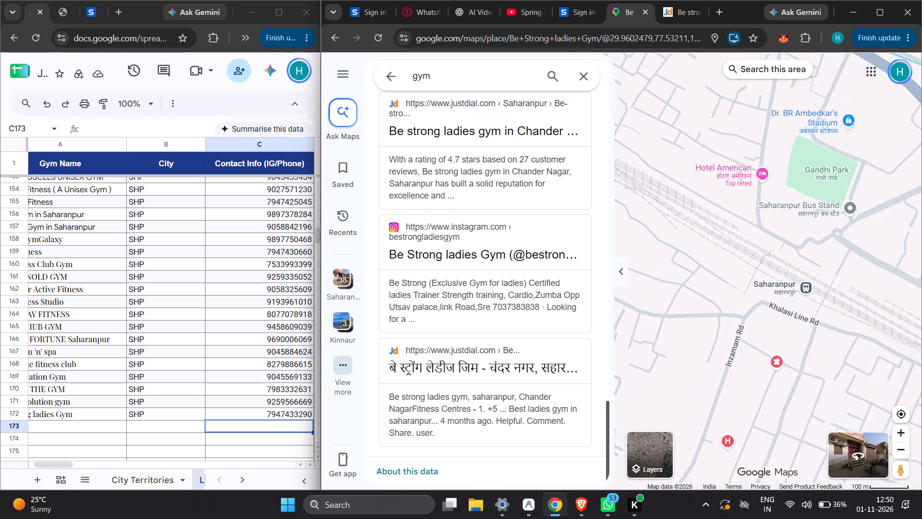
pyautogui.moveTo(678, 327); pyautogui.dragTo(677, 329)
pyautogui.moveTo(807, 272); pyautogui.dragTo(717, 336)
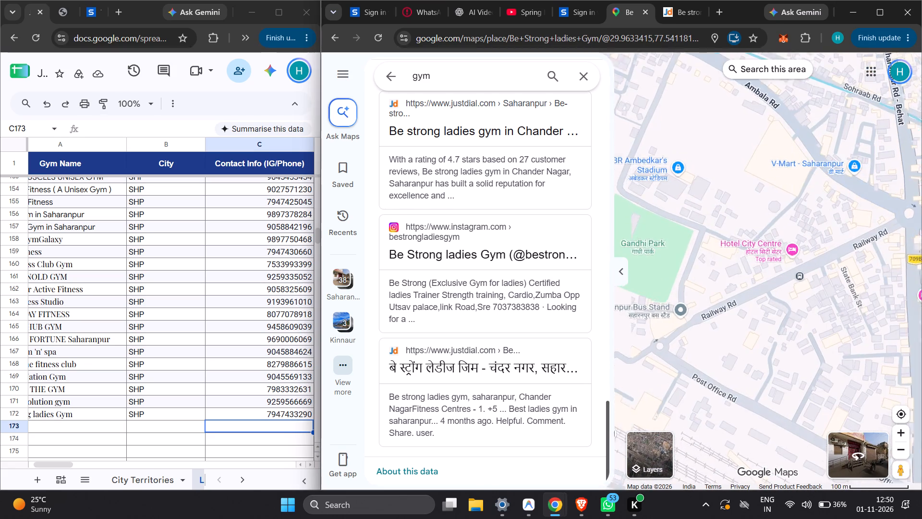
pyautogui.moveTo(866, 309); pyautogui.dragTo(796, 302)
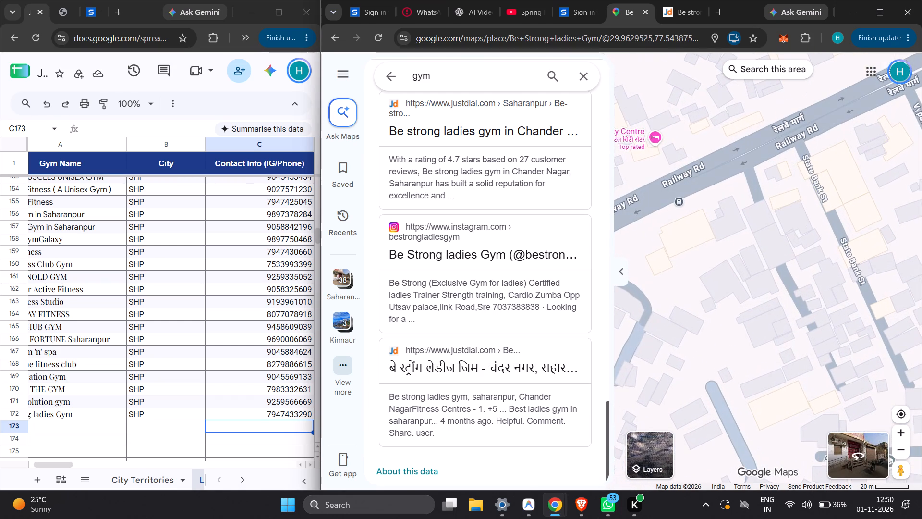
pyautogui.moveTo(813, 331); pyautogui.dragTo(756, 262)
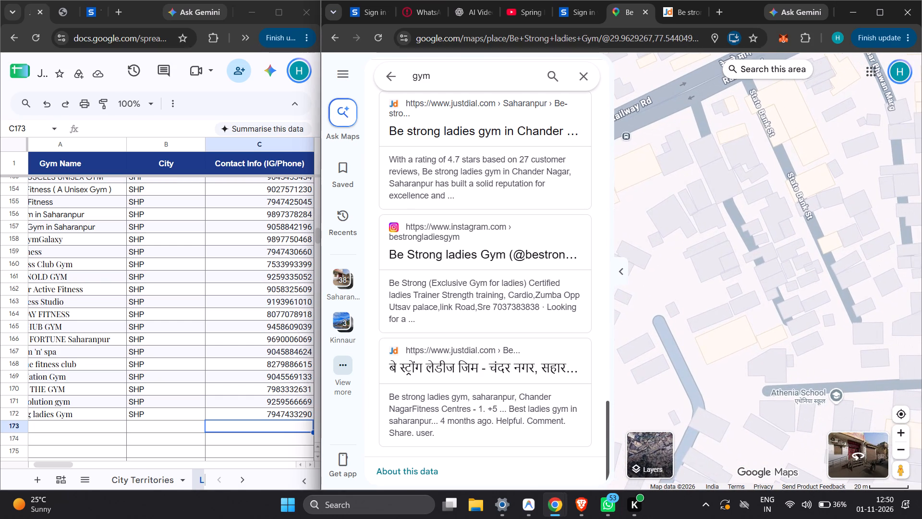
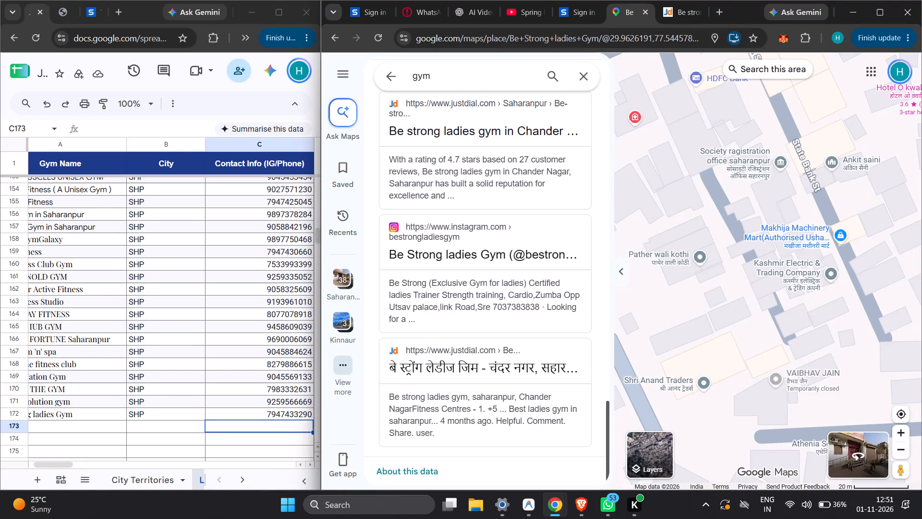
# Examine the Saharanpur map from State Bank St along Court Rd to the Dehradun Rd junction for more gyms.
pyautogui.moveTo(806, 322); pyautogui.dragTo(716, 482)
pyautogui.moveTo(839, 363); pyautogui.dragTo(738, 364)
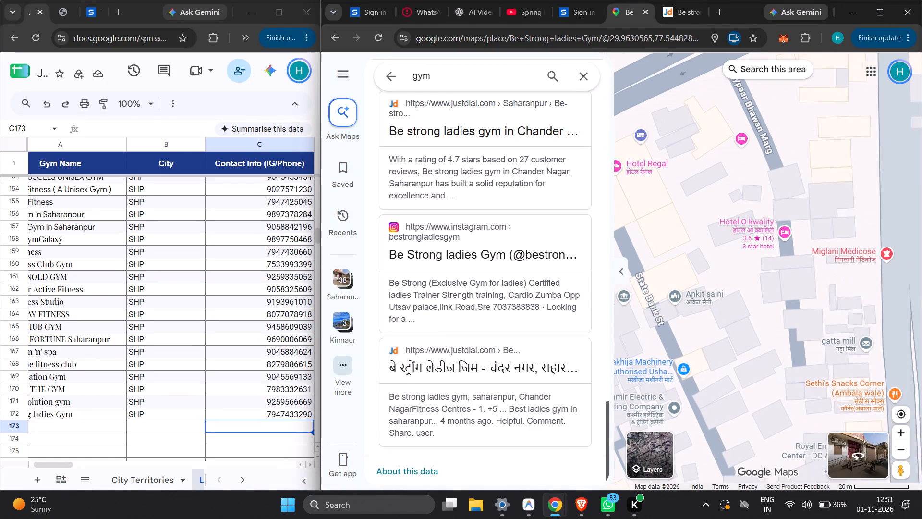
pyautogui.moveTo(738, 364); pyautogui.dragTo(737, 364)
pyautogui.moveTo(754, 337); pyautogui.dragTo(711, 291)
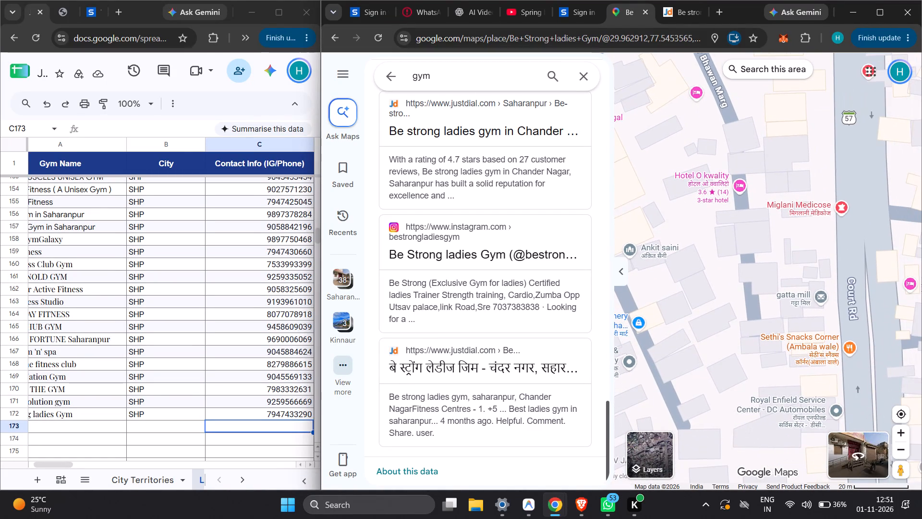
pyautogui.moveTo(727, 345); pyautogui.dragTo(700, 265)
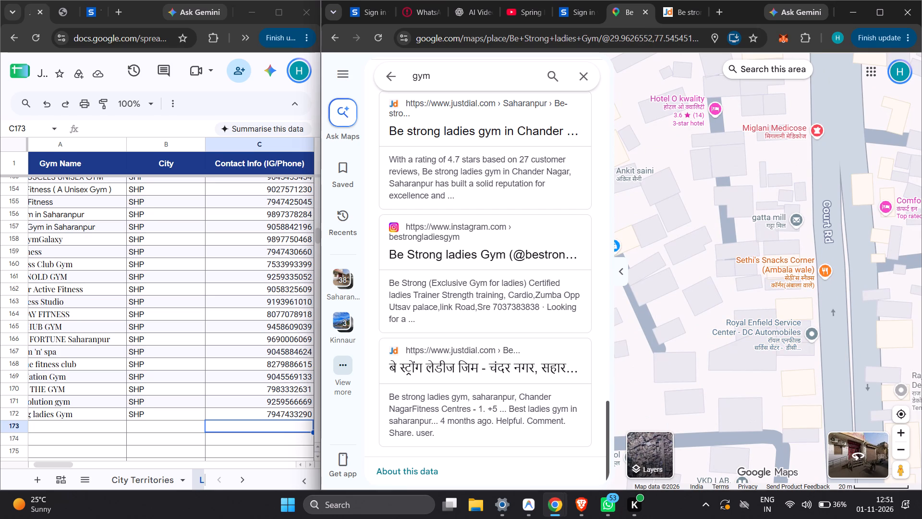
pyautogui.moveTo(749, 400); pyautogui.dragTo(670, 252)
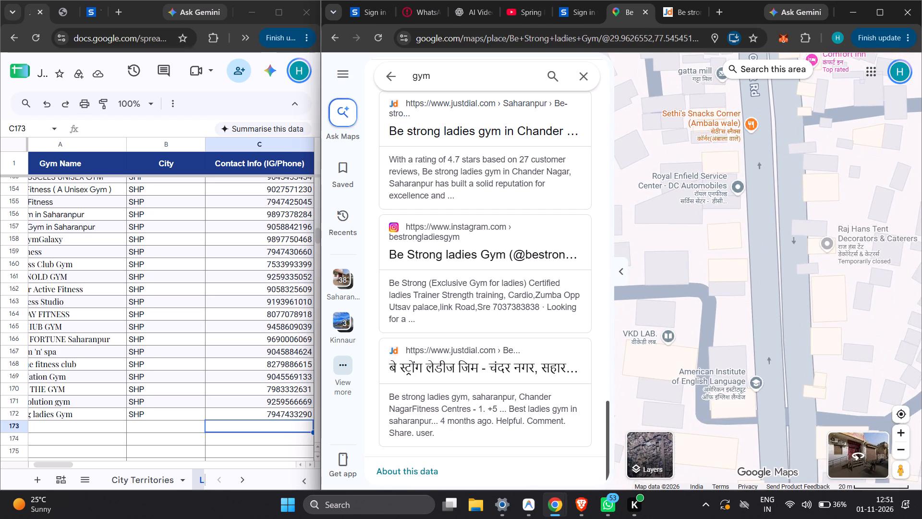
pyautogui.moveTo(670, 252); pyautogui.dragTo(711, 188)
pyautogui.moveTo(751, 381); pyautogui.dragTo(739, 292)
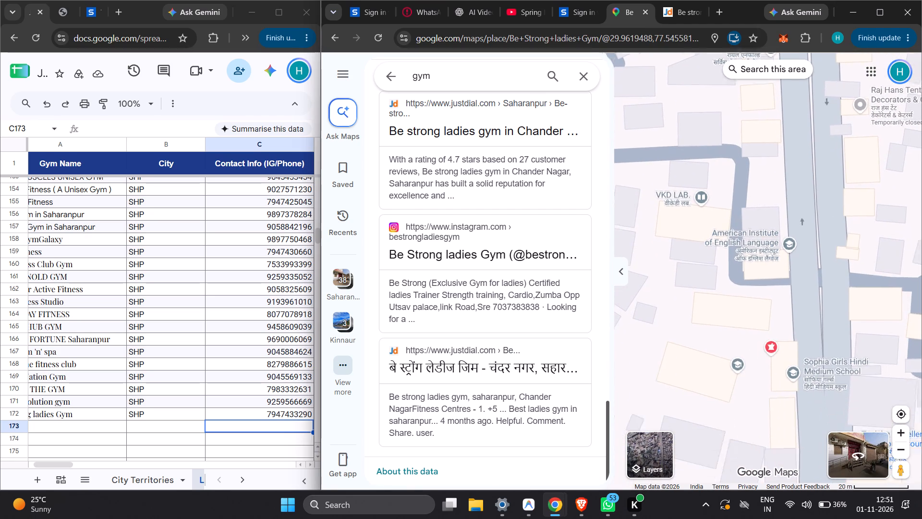
pyautogui.moveTo(739, 292); pyautogui.dragTo(724, 229)
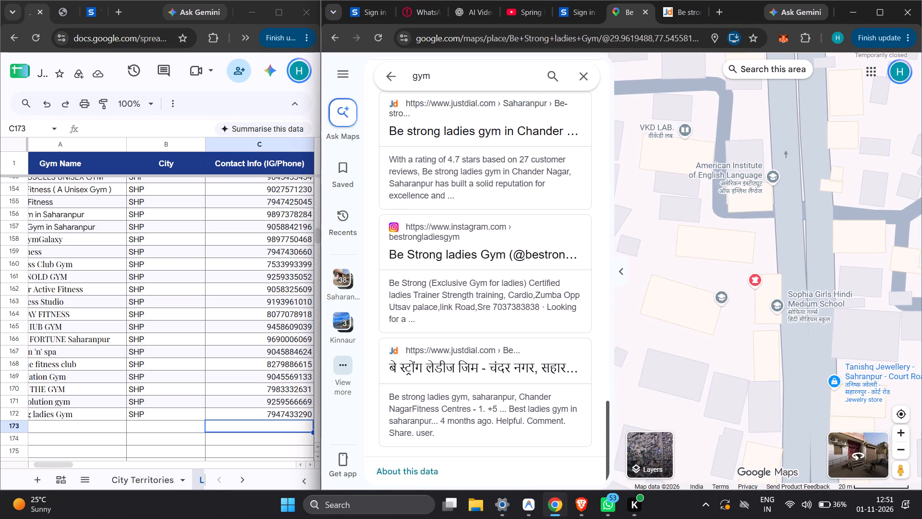
pyautogui.moveTo(724, 229); pyautogui.dragTo(724, 230)
pyautogui.moveTo(721, 272); pyautogui.dragTo(714, 406)
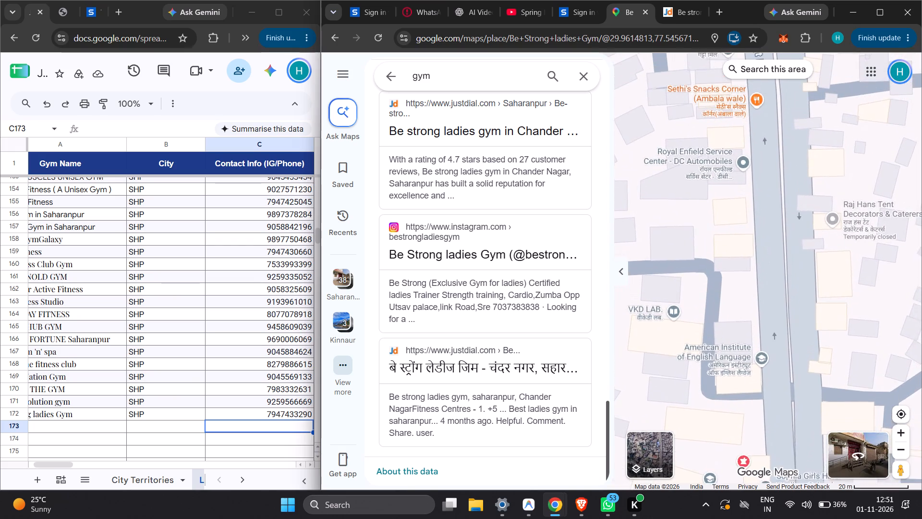
pyautogui.moveTo(735, 301); pyautogui.dragTo(715, 440)
pyautogui.moveTo(740, 315); pyautogui.dragTo(744, 364)
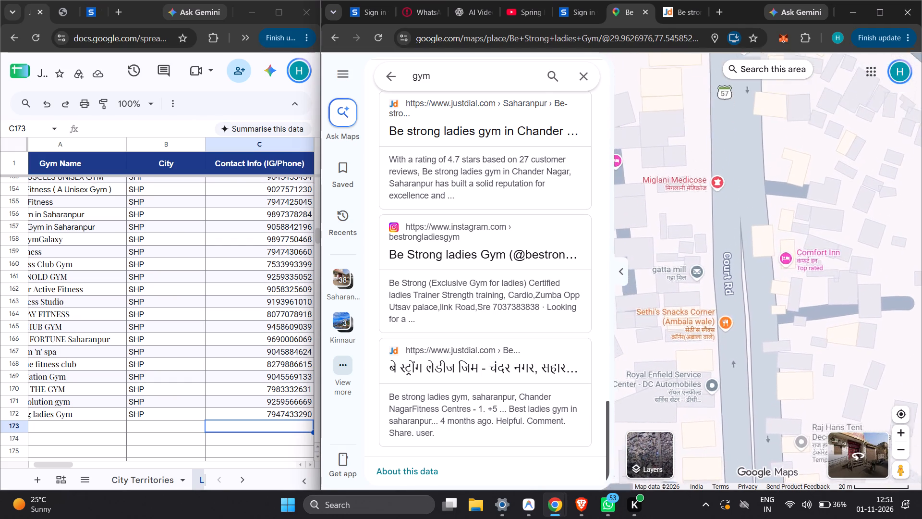
pyautogui.moveTo(744, 364); pyautogui.dragTo(744, 452)
pyautogui.moveTo(720, 417); pyautogui.dragTo(728, 505)
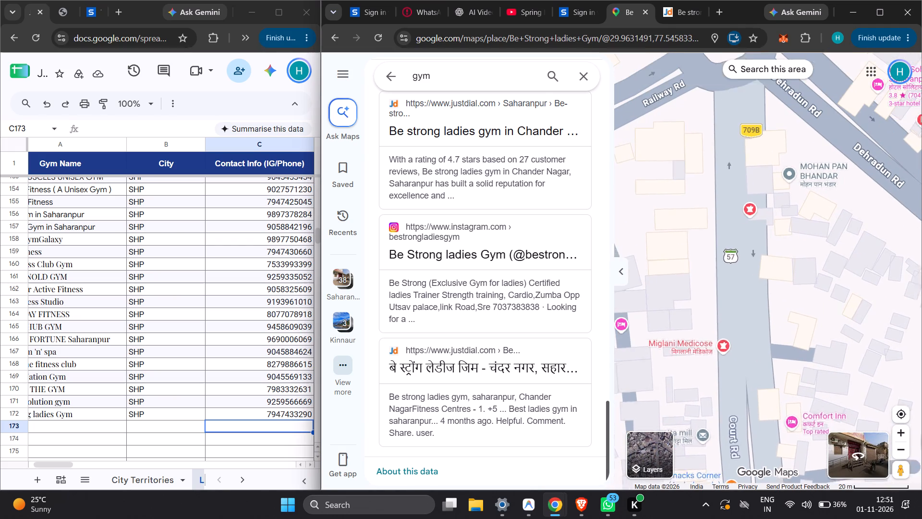
pyautogui.moveTo(728, 505); pyautogui.dragTo(729, 515)
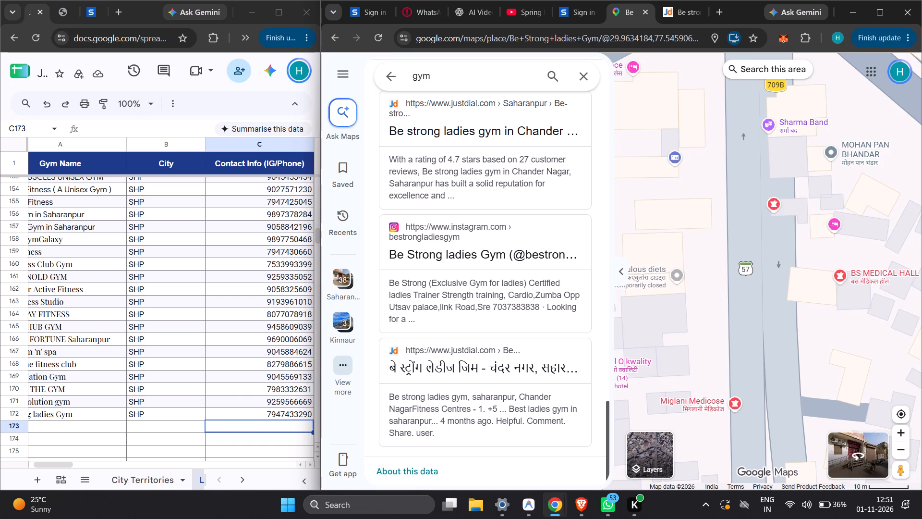
# Open the Bfabulous diets listing near Ghanta Ghar and look through its details for a contact number.
pyautogui.moveTo(667, 310); pyautogui.dragTo(724, 330)
pyautogui.click(729, 295)
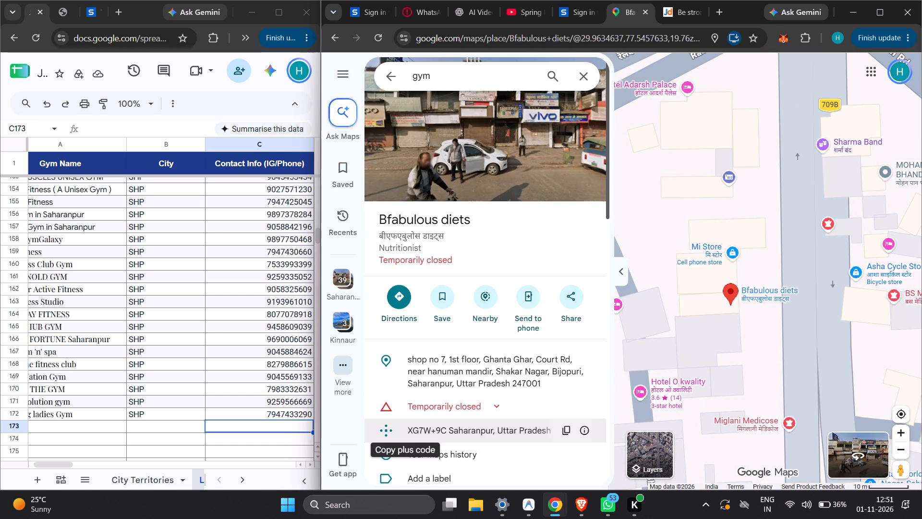
pyautogui.scroll(-3, 502, 433)
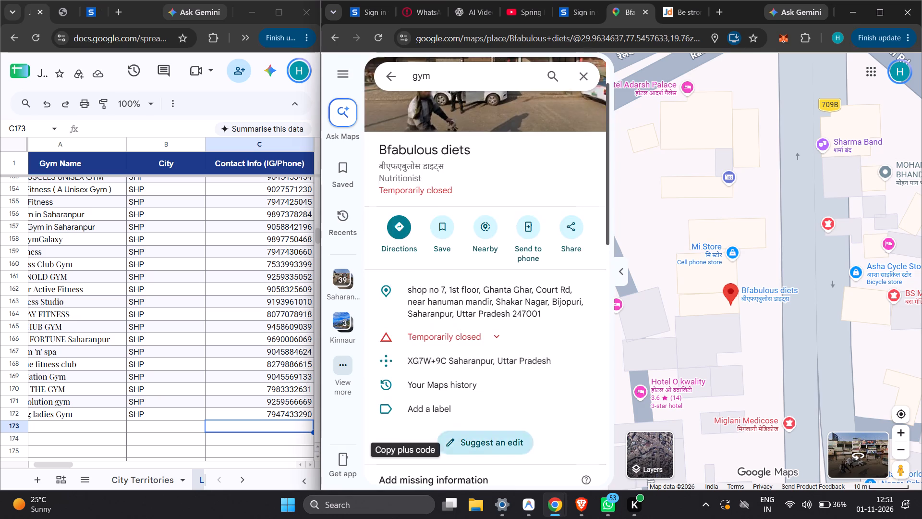
pyautogui.scroll(-1, 502, 433)
# Examine the map around Ghanta Ghar and Dehradun Rd for gyms and open the Sikander Enterprises listing.
pyautogui.moveTo(769, 313); pyautogui.dragTo(764, 426)
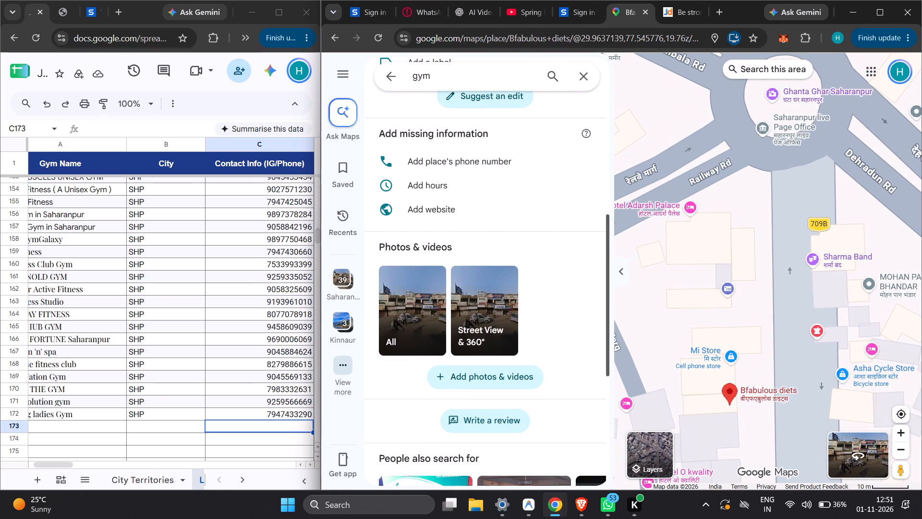
pyautogui.moveTo(845, 304); pyautogui.dragTo(793, 315)
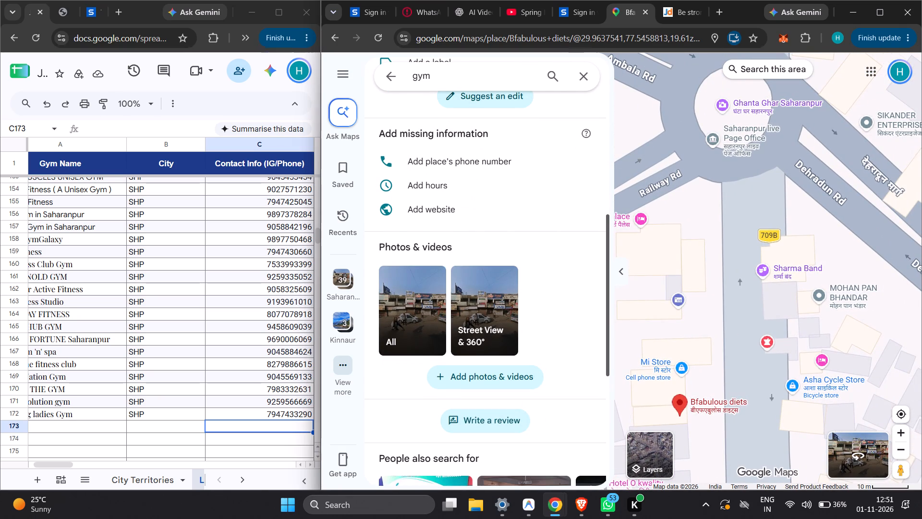
pyautogui.moveTo(834, 321); pyautogui.dragTo(757, 321)
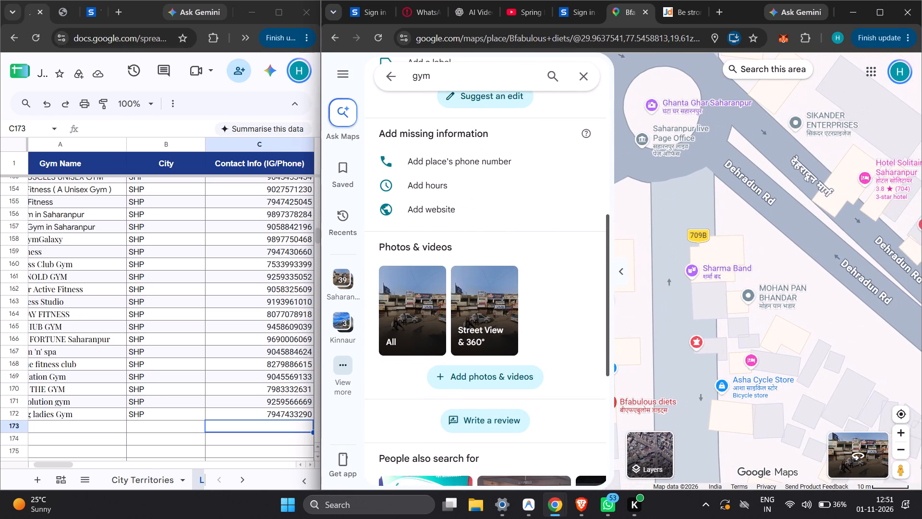
pyautogui.moveTo(757, 321); pyautogui.dragTo(743, 337)
pyautogui.moveTo(821, 322); pyautogui.dragTo(803, 350)
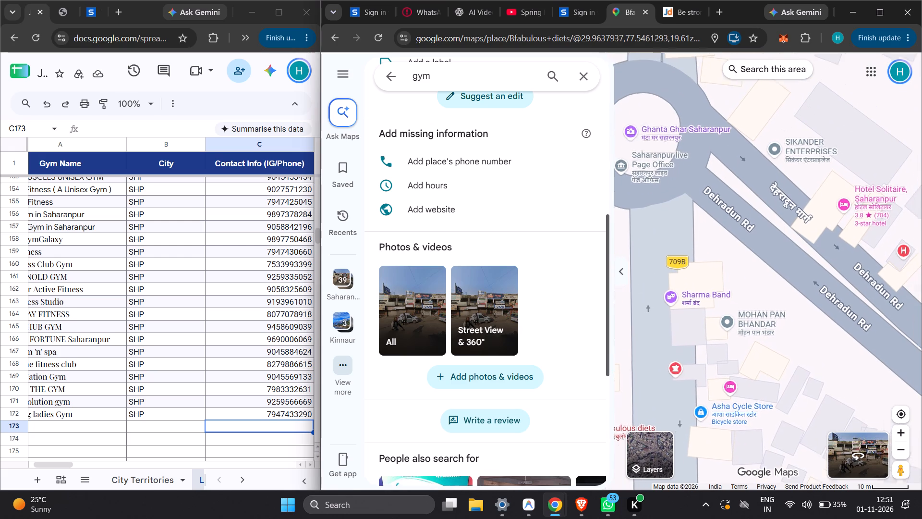
pyautogui.moveTo(803, 350); pyautogui.dragTo(774, 410)
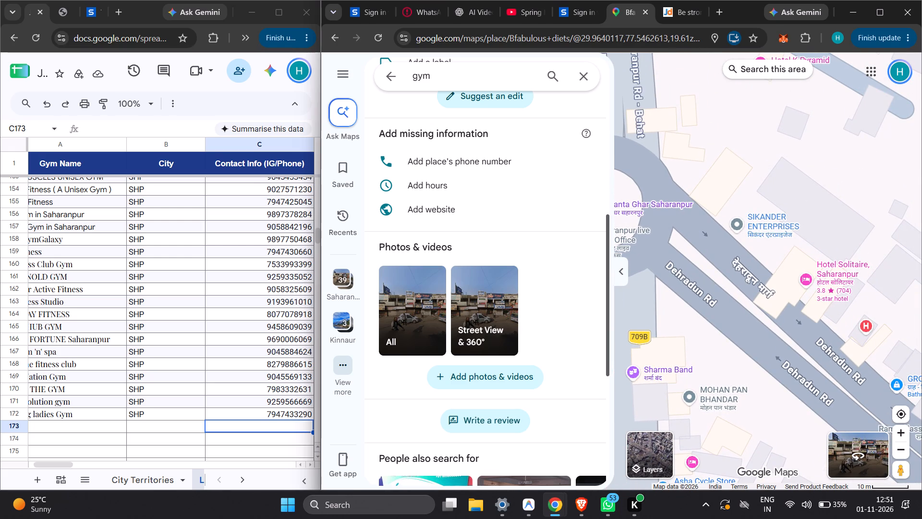
pyautogui.click(764, 220)
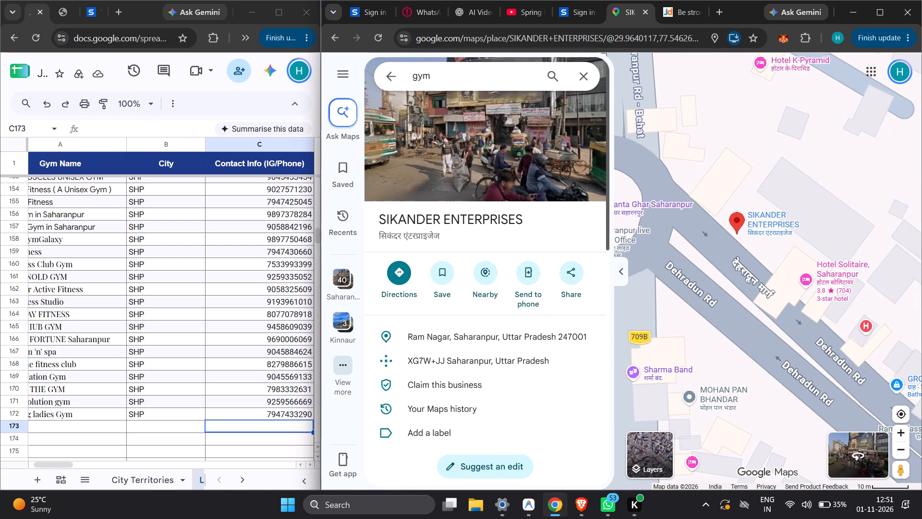
# Examine the map from Ghanta Ghar past the Behat road and along Ambala Rd for more gyms.
pyautogui.moveTo(681, 314); pyautogui.dragTo(697, 340)
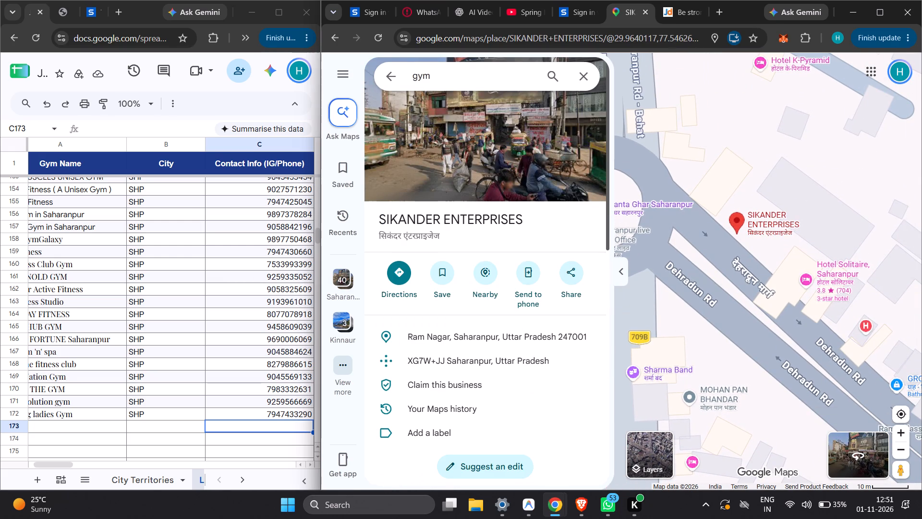
pyautogui.moveTo(697, 340); pyautogui.dragTo(771, 383)
pyautogui.moveTo(741, 335); pyautogui.dragTo(768, 380)
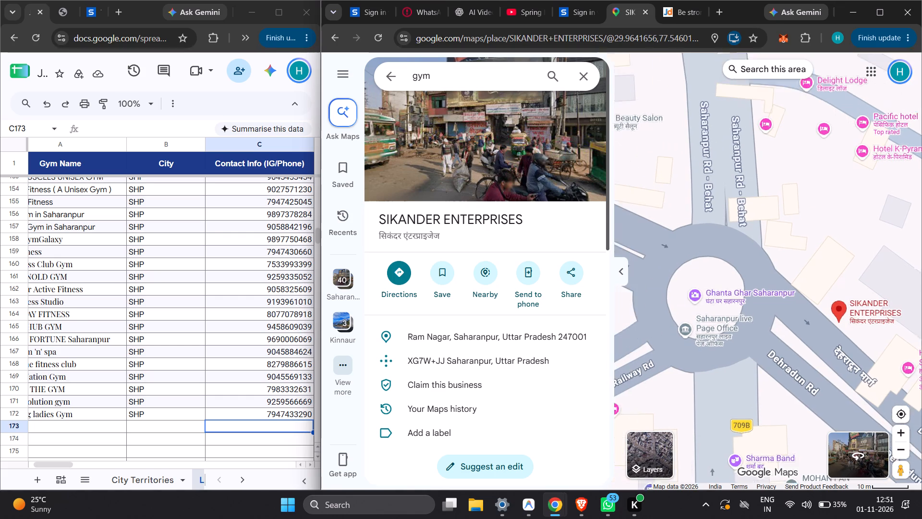
pyautogui.moveTo(768, 380); pyautogui.dragTo(819, 468)
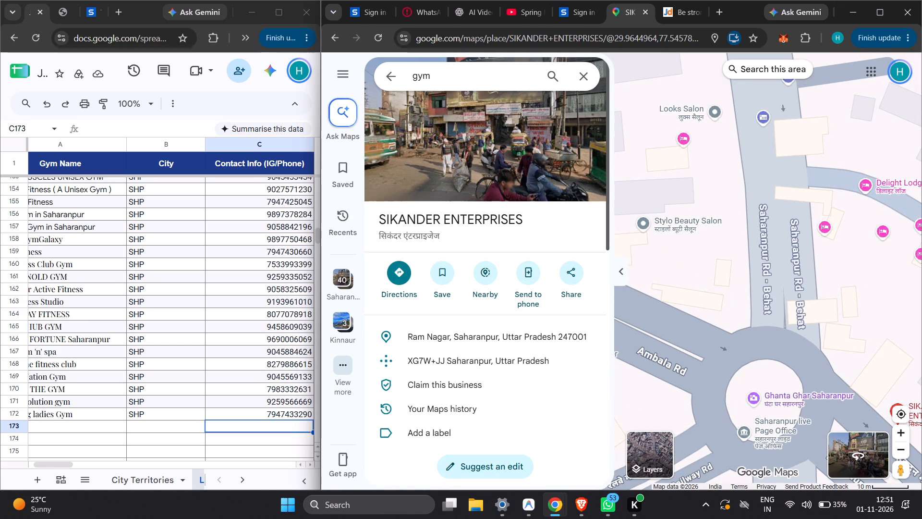
pyautogui.moveTo(725, 304); pyautogui.dragTo(823, 345)
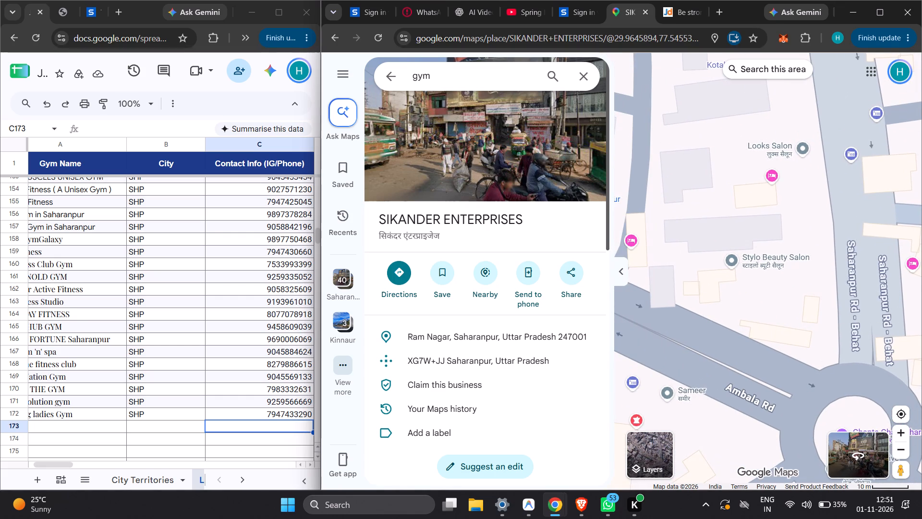
pyautogui.hscroll(-1, 788, 307)
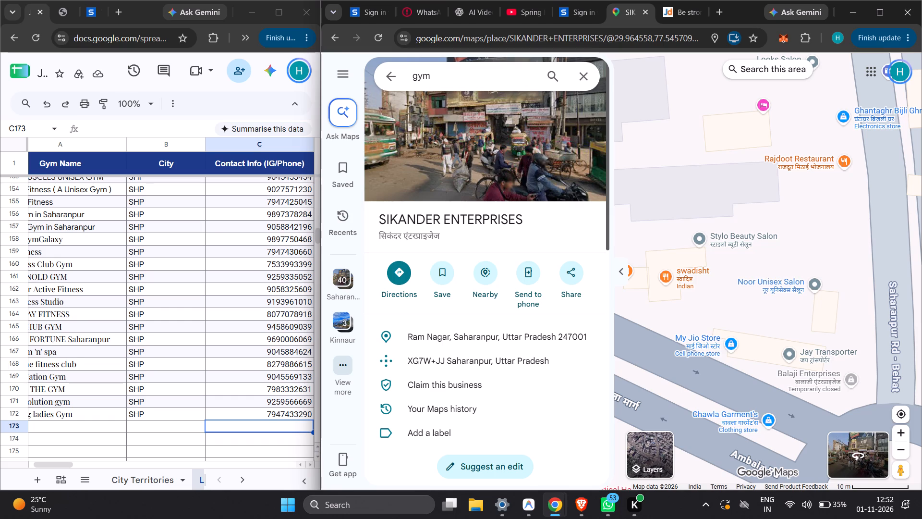
pyautogui.moveTo(754, 312); pyautogui.dragTo(845, 334)
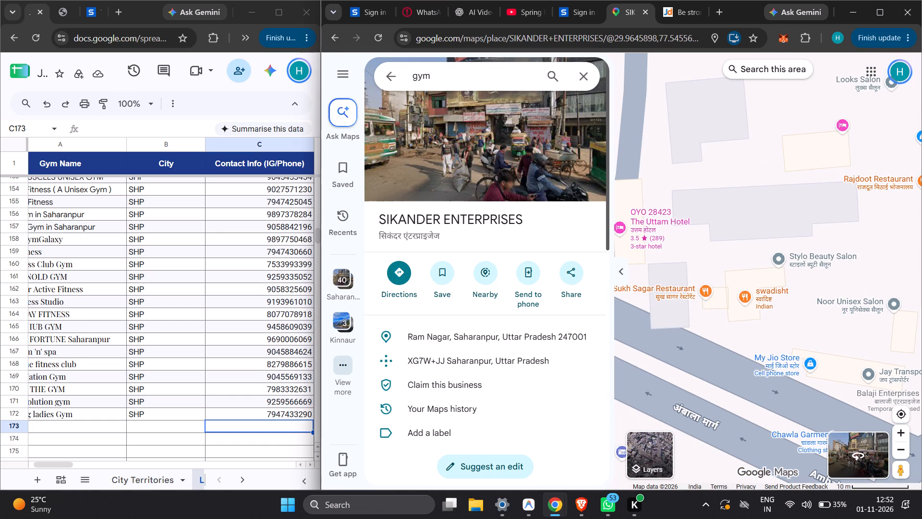
pyautogui.moveTo(722, 325); pyautogui.dragTo(834, 363)
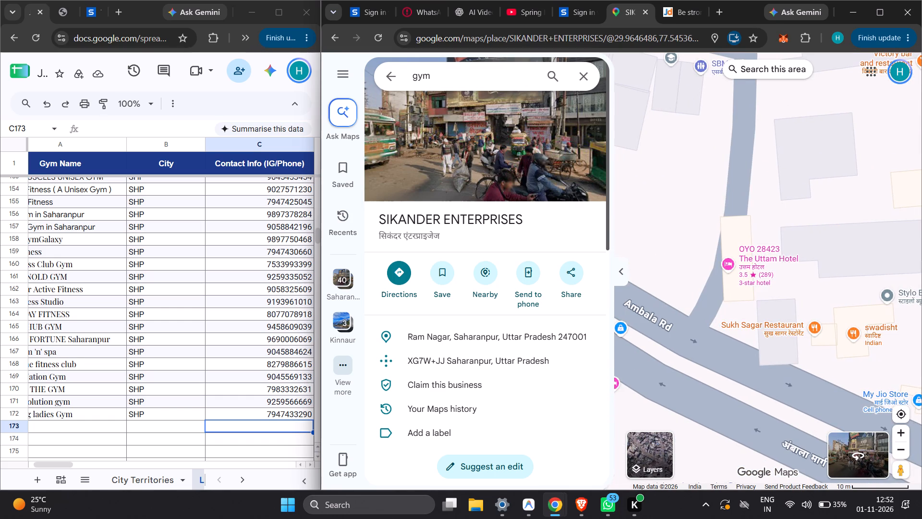
pyautogui.moveTo(707, 313); pyautogui.dragTo(773, 412)
pyautogui.moveTo(757, 340); pyautogui.dragTo(808, 411)
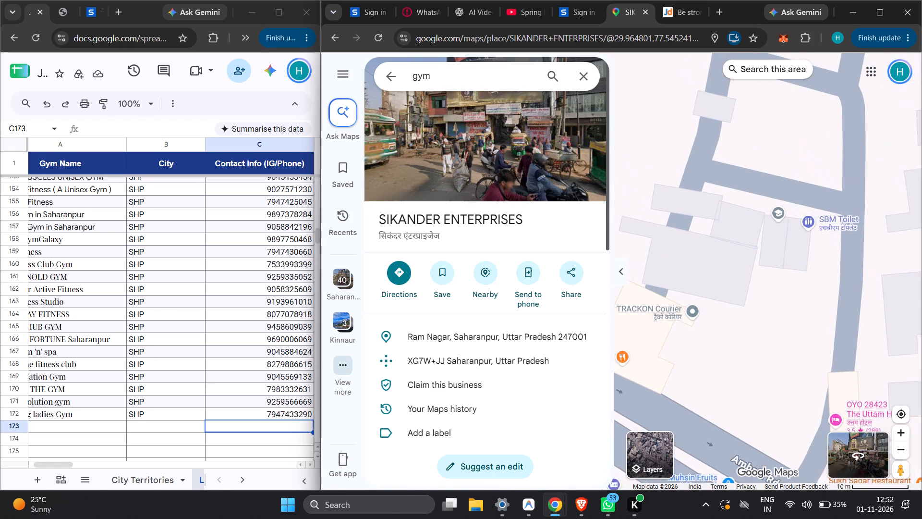
pyautogui.moveTo(808, 411); pyautogui.dragTo(828, 432)
# Examine the Saharanpur map from Ram Nagar past Subhash Nagar and the UPDESCO Centre to Sohraab Rd for more gyms.
pyautogui.moveTo(776, 374); pyautogui.dragTo(743, 437)
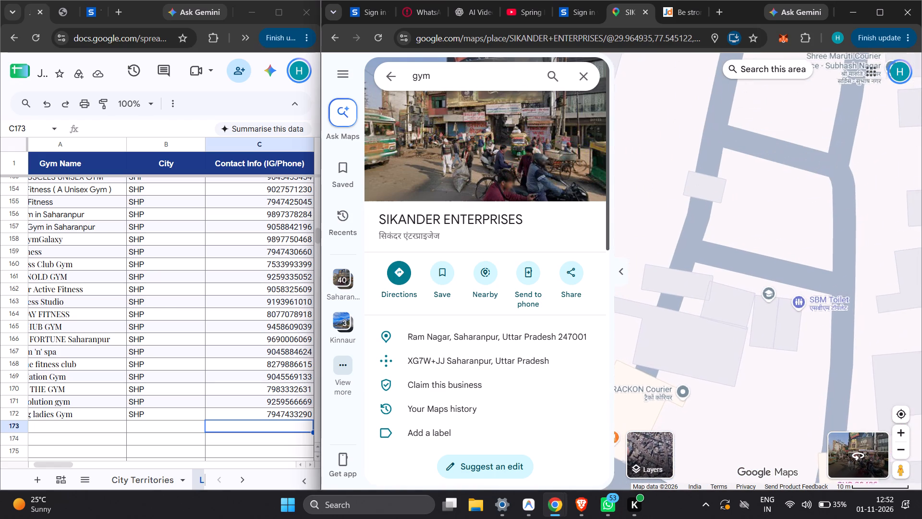
pyautogui.moveTo(820, 378); pyautogui.dragTo(695, 385)
pyautogui.moveTo(794, 359); pyautogui.dragTo(707, 370)
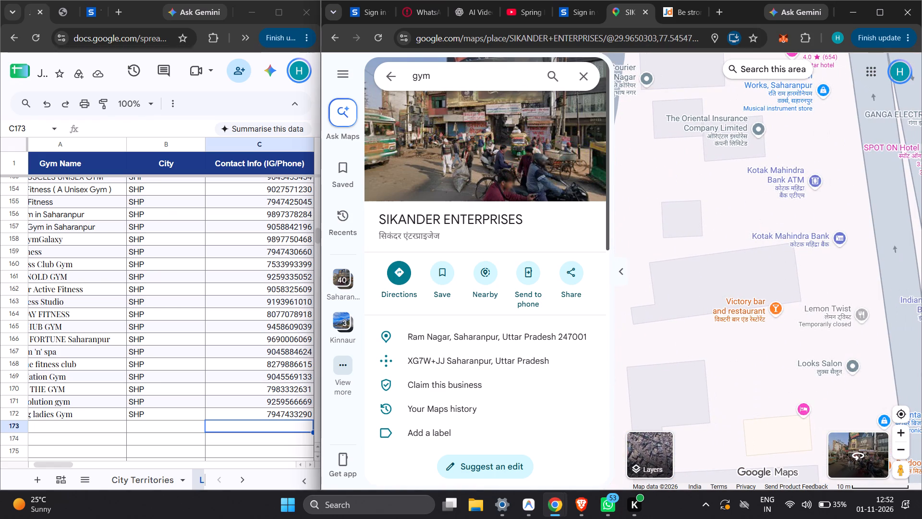
pyautogui.moveTo(758, 355); pyautogui.dragTo(745, 398)
pyautogui.moveTo(692, 275); pyautogui.dragTo(750, 337)
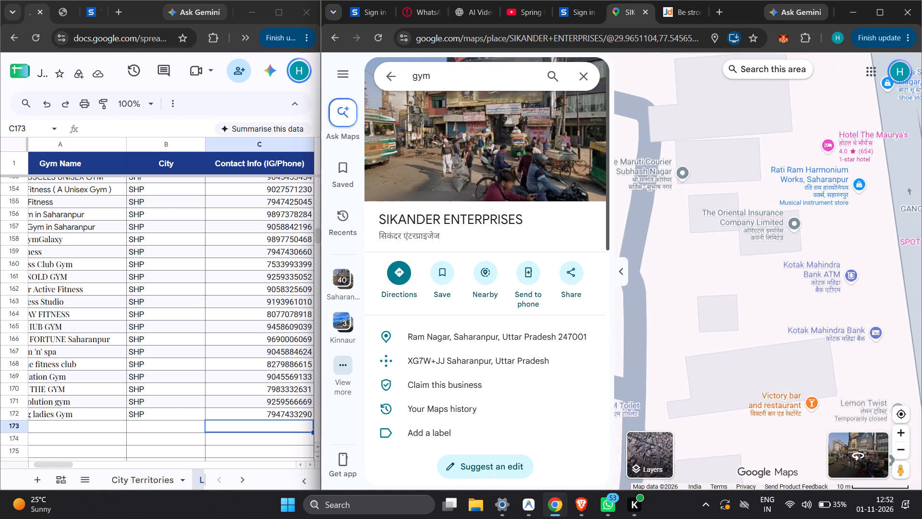
pyautogui.moveTo(750, 337); pyautogui.dragTo(754, 340)
pyautogui.moveTo(740, 312); pyautogui.dragTo(755, 407)
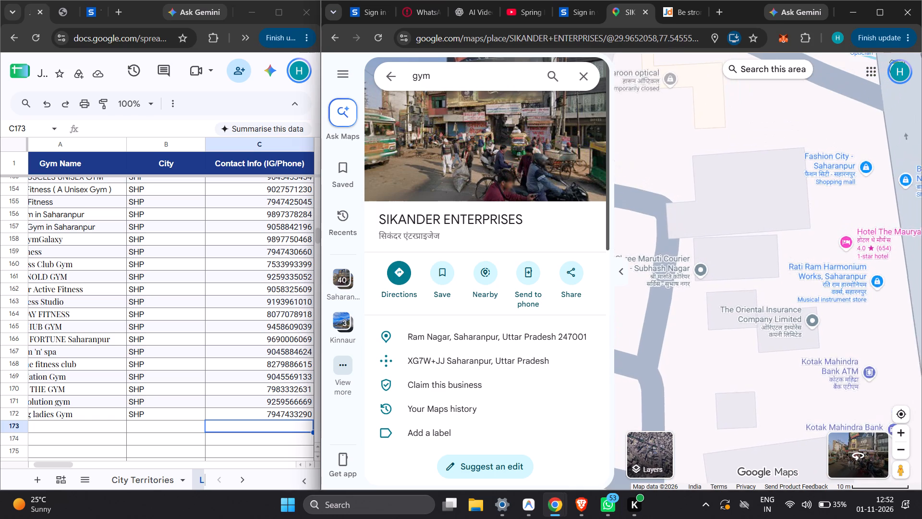
pyautogui.moveTo(755, 407); pyautogui.dragTo(808, 417)
pyautogui.moveTo(744, 353); pyautogui.dragTo(870, 415)
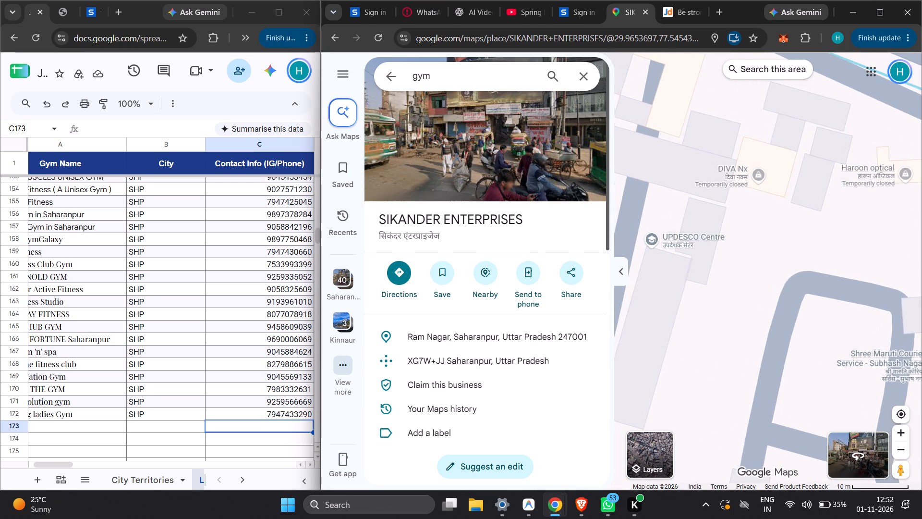
pyautogui.moveTo(799, 371); pyautogui.dragTo(778, 443)
pyautogui.moveTo(770, 375); pyautogui.dragTo(883, 481)
pyautogui.moveTo(768, 277); pyautogui.dragTo(828, 306)
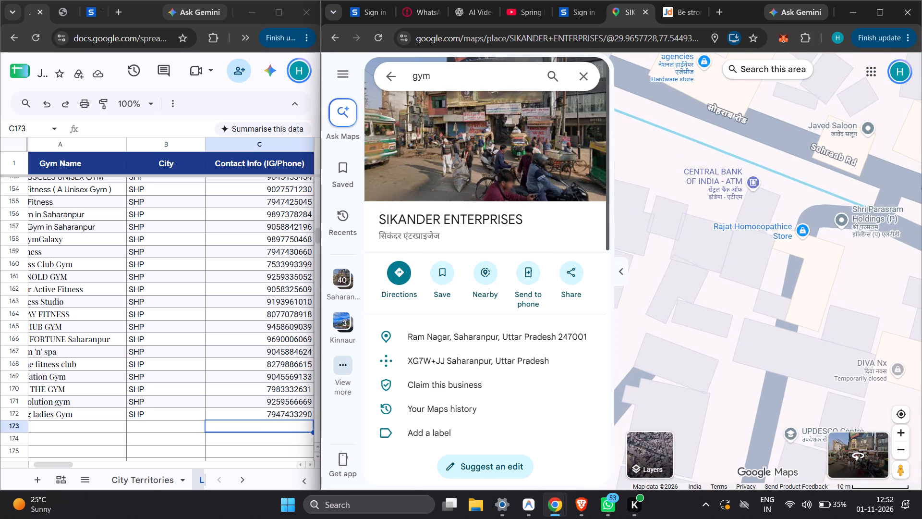
pyautogui.moveTo(747, 287); pyautogui.dragTo(786, 377)
pyautogui.moveTo(721, 380); pyautogui.dragTo(761, 372)
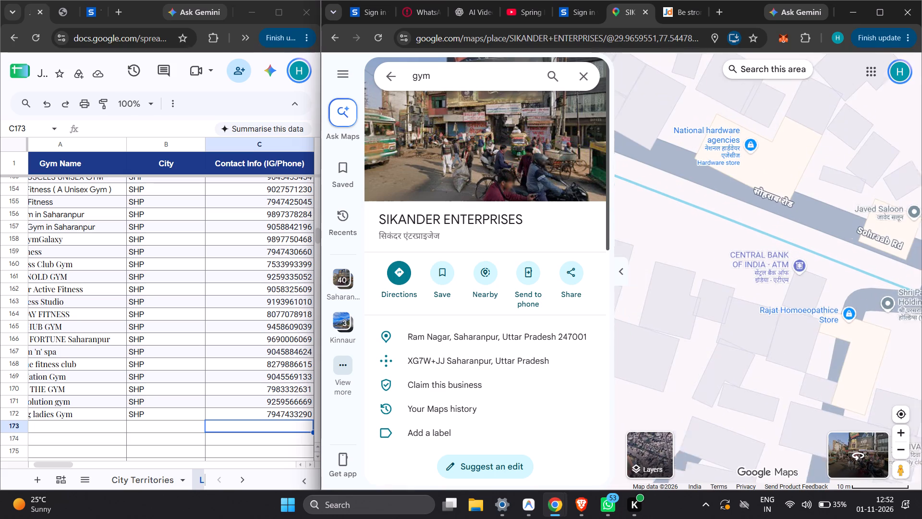
pyautogui.moveTo(761, 372); pyautogui.dragTo(830, 331)
pyautogui.moveTo(898, 308); pyautogui.dragTo(921, 300)
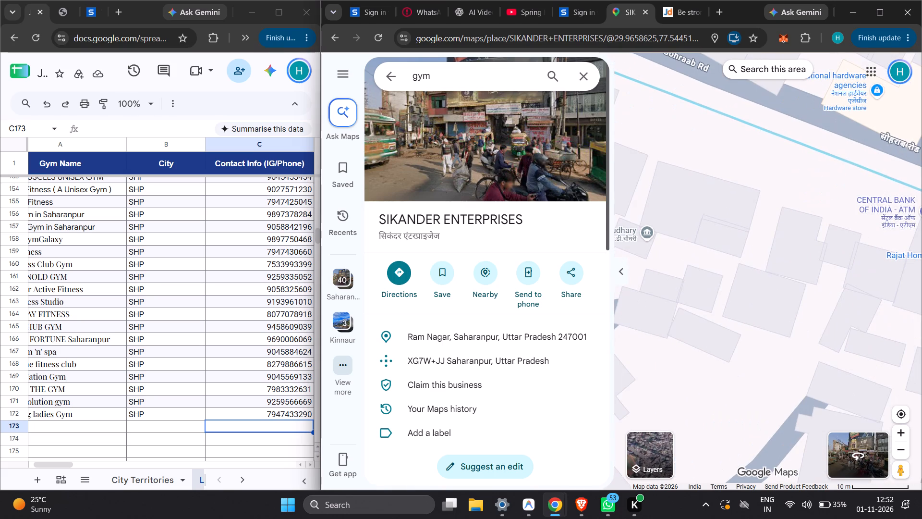
# Examine the map along Ambala Rd past G. M Dharamshala and the HDFC Bank ATM to Vardhman Traders for more gyms.
pyautogui.moveTo(753, 305); pyautogui.dragTo(889, 309)
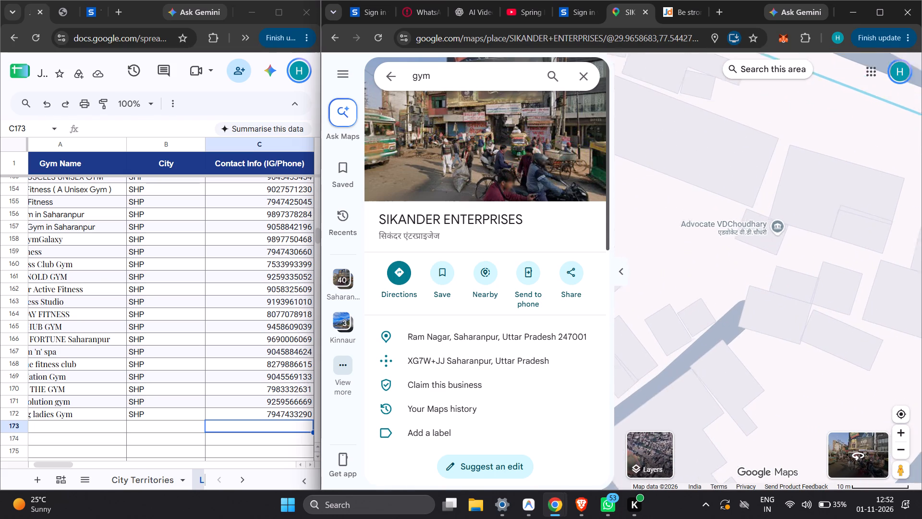
pyautogui.moveTo(782, 324); pyautogui.dragTo(921, 306)
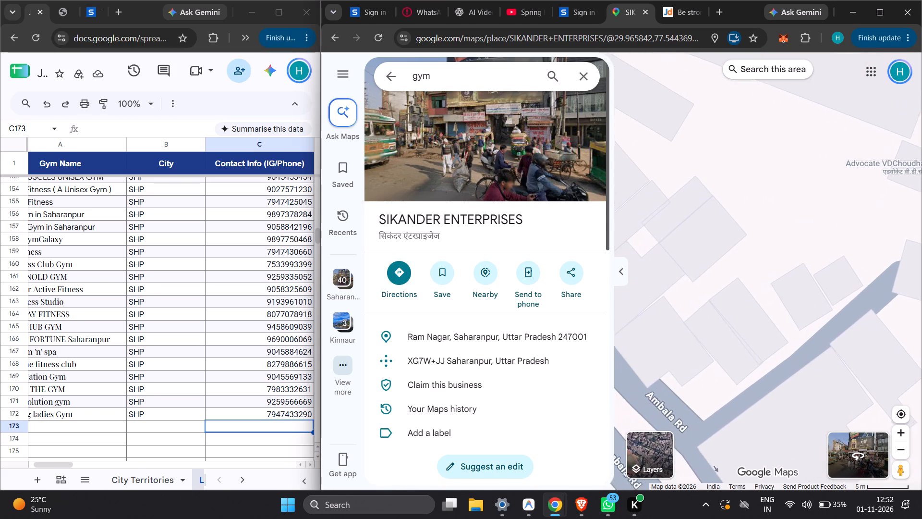
pyautogui.moveTo(840, 277); pyautogui.dragTo(919, 120)
pyautogui.moveTo(839, 250); pyautogui.dragTo(874, 289)
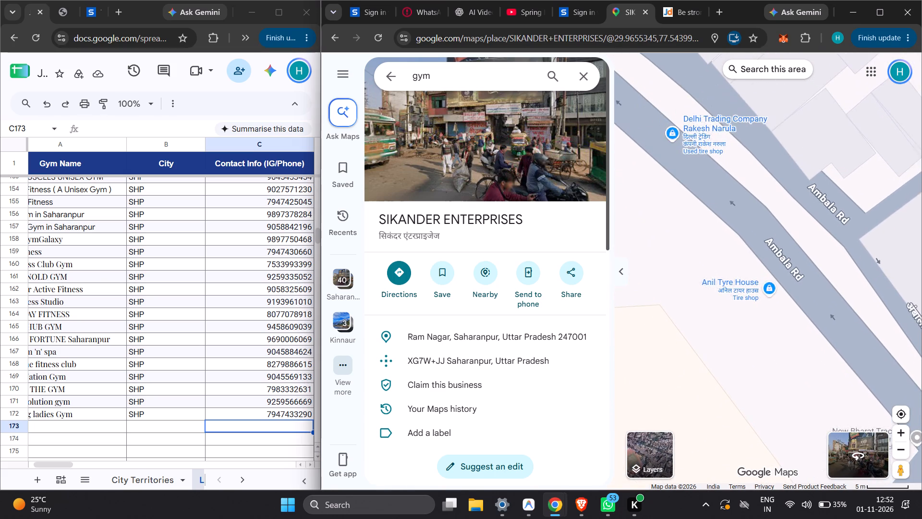
pyautogui.moveTo(874, 289); pyautogui.dragTo(906, 320)
pyautogui.moveTo(840, 269); pyautogui.dragTo(921, 396)
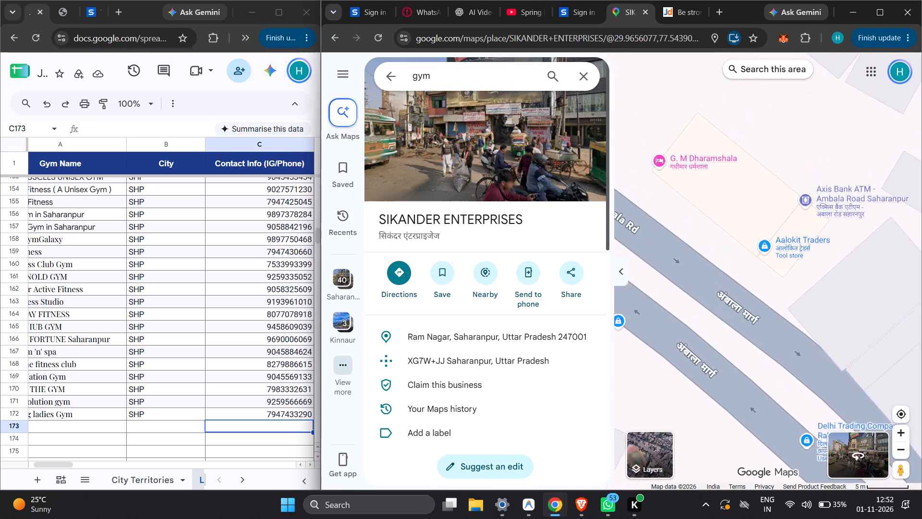
pyautogui.moveTo(849, 313); pyautogui.dragTo(816, 476)
pyautogui.moveTo(750, 387); pyautogui.dragTo(887, 416)
pyautogui.moveTo(837, 369); pyautogui.dragTo(921, 368)
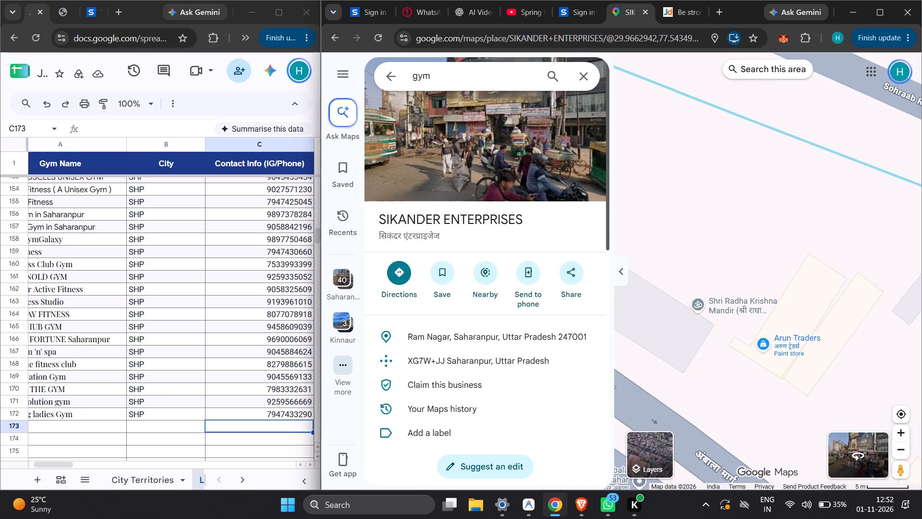
pyautogui.moveTo(807, 399); pyautogui.dragTo(921, 417)
pyautogui.moveTo(812, 337); pyautogui.dragTo(921, 421)
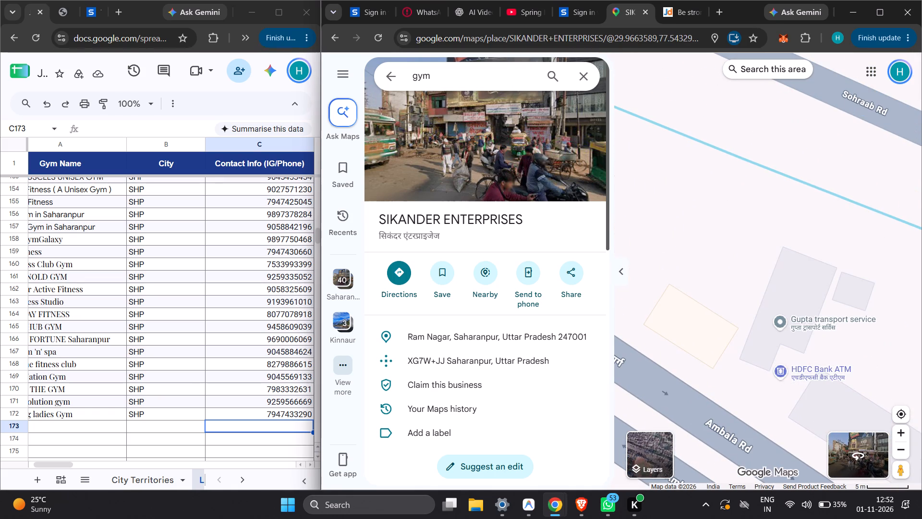
pyautogui.moveTo(684, 291); pyautogui.dragTo(874, 378)
pyautogui.moveTo(769, 336); pyautogui.dragTo(921, 395)
pyautogui.moveTo(785, 259); pyautogui.dragTo(921, 420)
pyautogui.moveTo(771, 300); pyautogui.dragTo(809, 505)
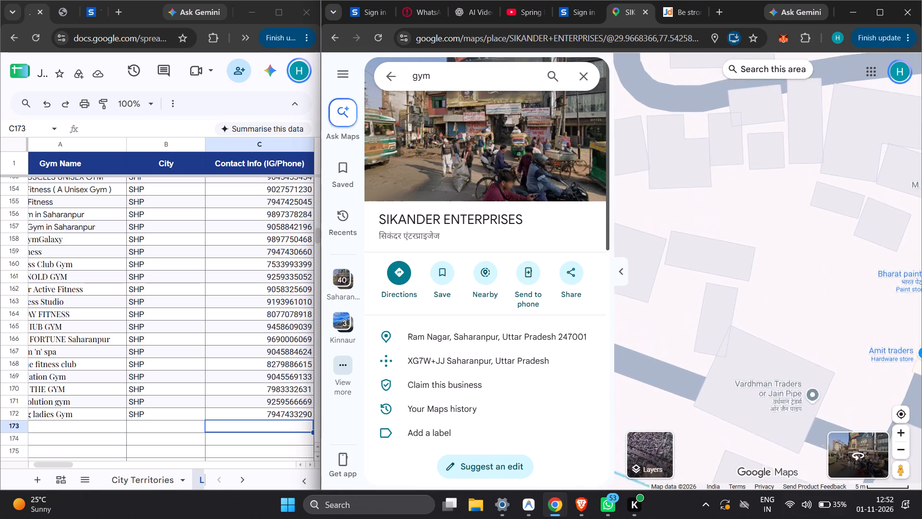
# Examine the map from M.P. Batra & Co along Lohani Sarai Rd to Sitarah Masjid for more gyms.
pyautogui.moveTo(755, 355); pyautogui.dragTo(663, 420)
pyautogui.moveTo(843, 288); pyautogui.dragTo(658, 359)
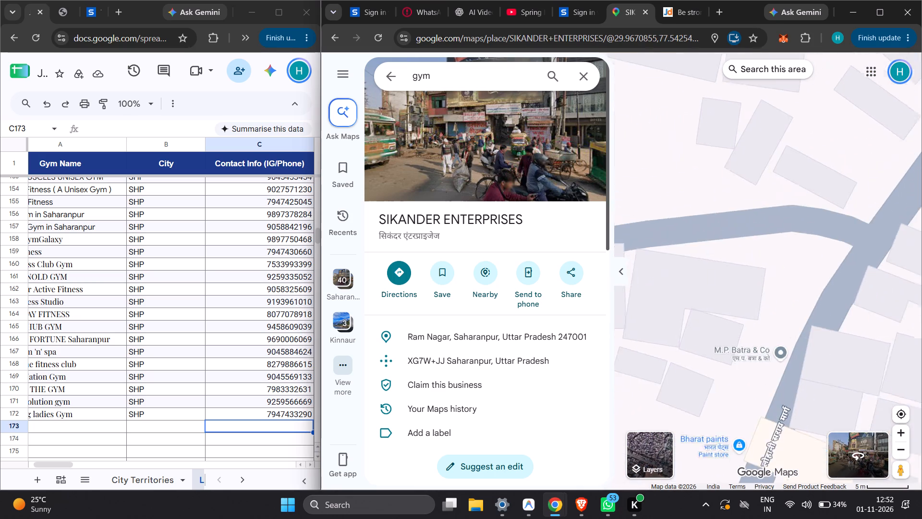
pyautogui.moveTo(802, 295); pyautogui.dragTo(681, 301)
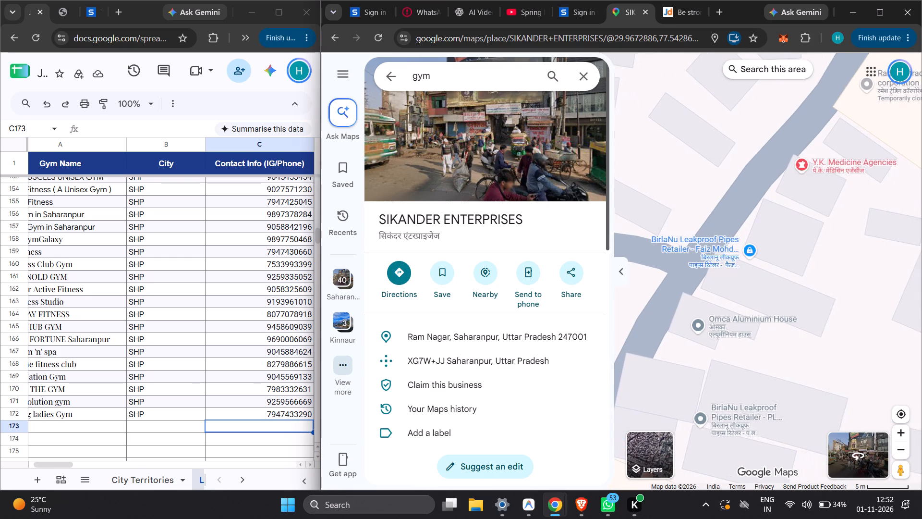
pyautogui.moveTo(818, 338); pyautogui.dragTo(726, 415)
pyautogui.moveTo(778, 325); pyautogui.dragTo(703, 354)
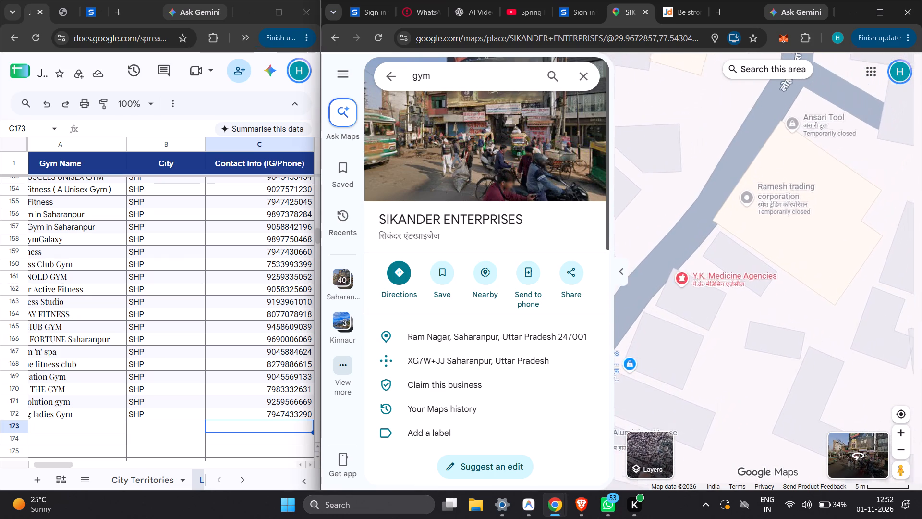
pyautogui.moveTo(703, 354); pyautogui.dragTo(635, 406)
pyautogui.moveTo(744, 334); pyautogui.dragTo(615, 321)
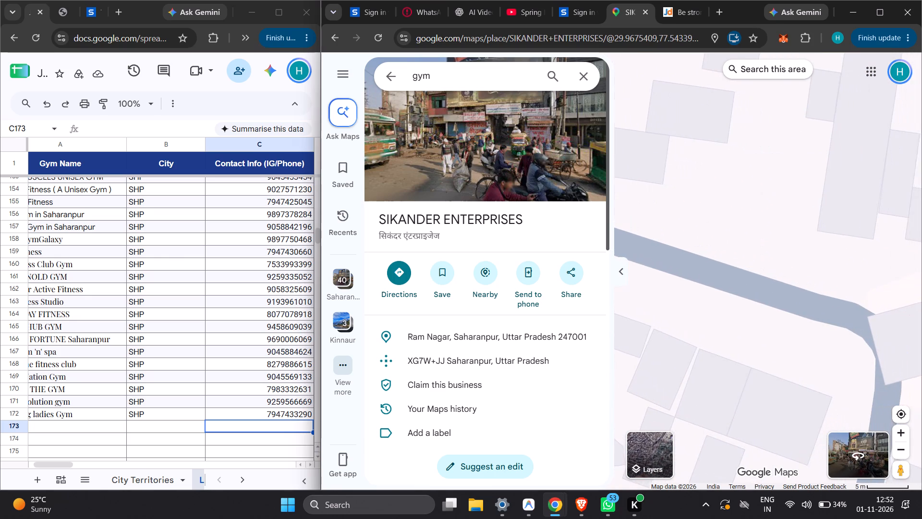
pyautogui.moveTo(749, 299); pyautogui.dragTo(756, 518)
pyautogui.moveTo(781, 361); pyautogui.dragTo(904, 422)
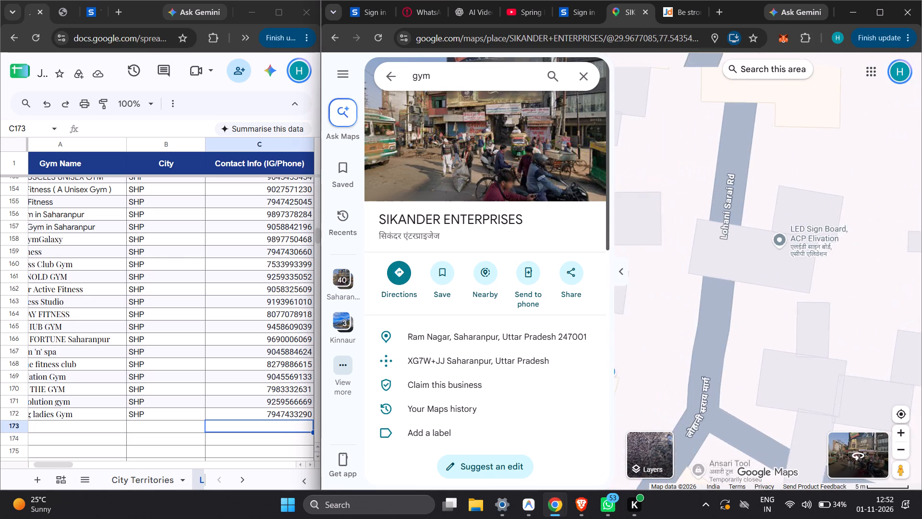
pyautogui.moveTo(812, 387); pyautogui.dragTo(689, 518)
pyautogui.moveTo(769, 404); pyautogui.dragTo(722, 457)
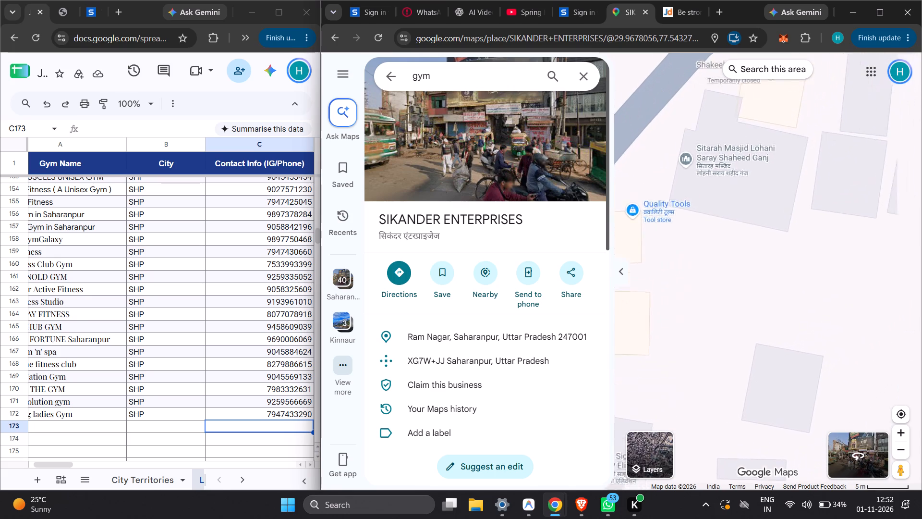
pyautogui.moveTo(722, 457); pyautogui.dragTo(666, 518)
pyautogui.moveTo(764, 384); pyautogui.dragTo(638, 454)
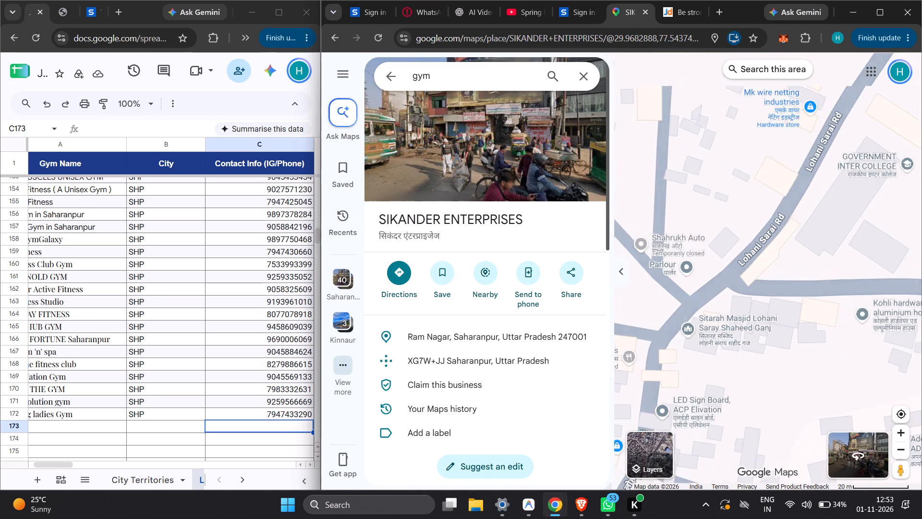
# Examine Lohani Sarai Rd up to the Nehru Market Rd junction and the gym markers across the whole of Saharanpur.
pyautogui.scroll(1, 774, 333)
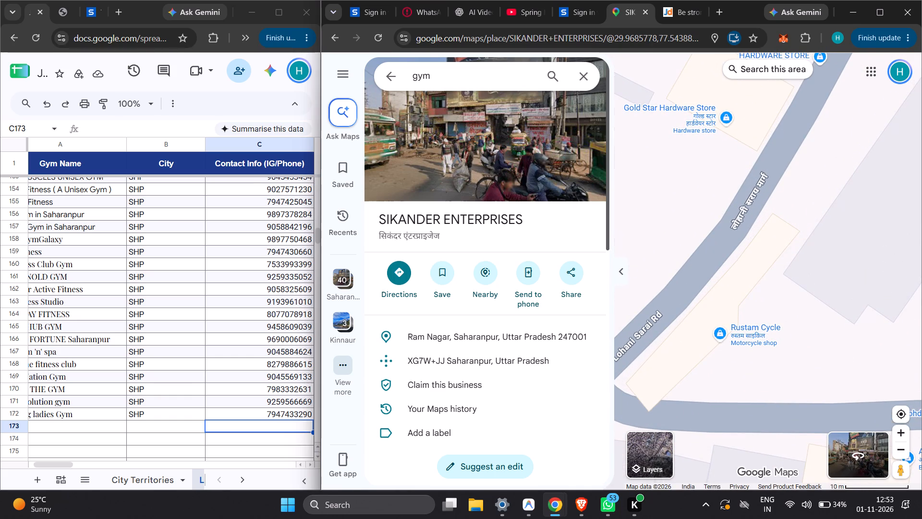
pyautogui.moveTo(778, 213); pyautogui.dragTo(851, 317)
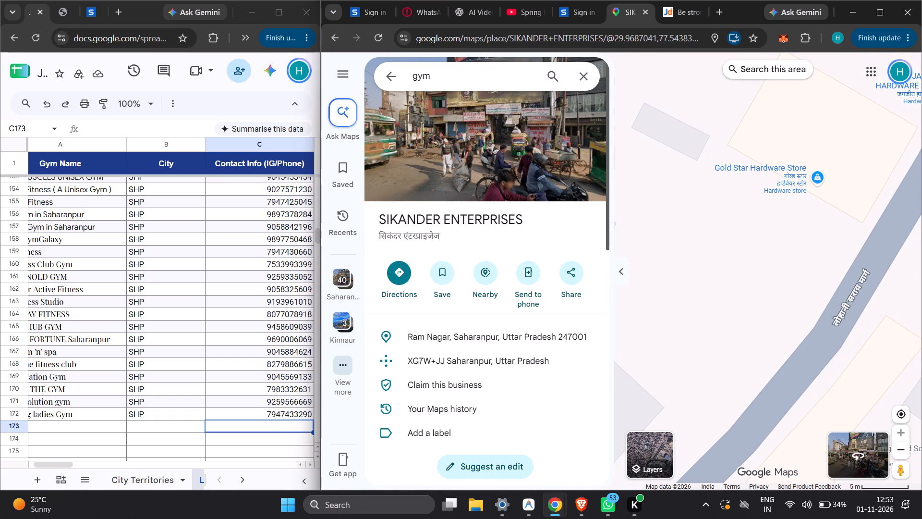
pyautogui.moveTo(754, 283); pyautogui.dragTo(617, 461)
pyautogui.moveTo(709, 300); pyautogui.dragTo(577, 472)
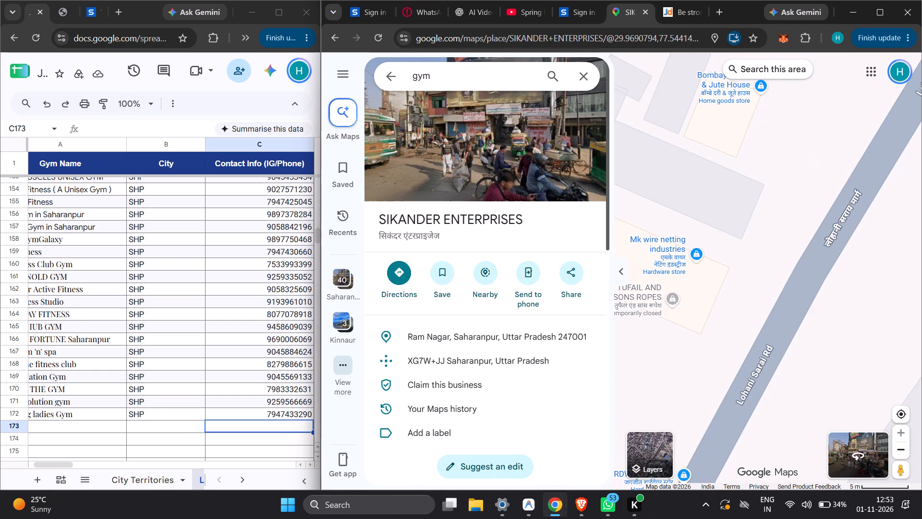
pyautogui.moveTo(727, 297); pyautogui.dragTo(568, 499)
pyautogui.moveTo(689, 304); pyautogui.dragTo(534, 474)
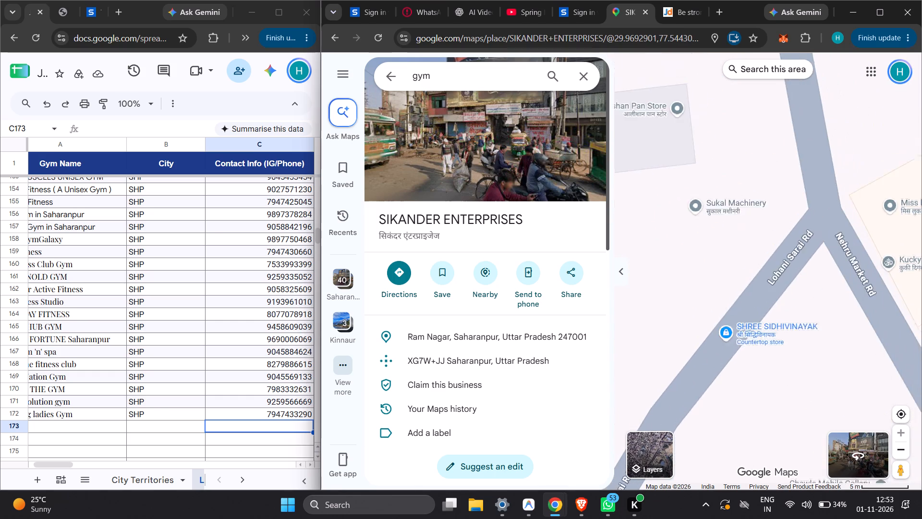
pyautogui.moveTo(656, 336); pyautogui.dragTo(759, 262)
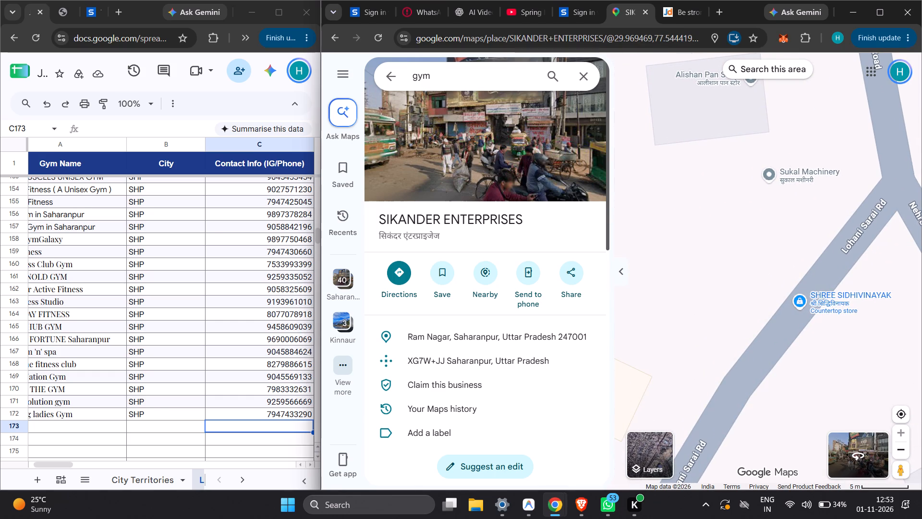
pyautogui.moveTo(749, 313); pyautogui.dragTo(720, 144)
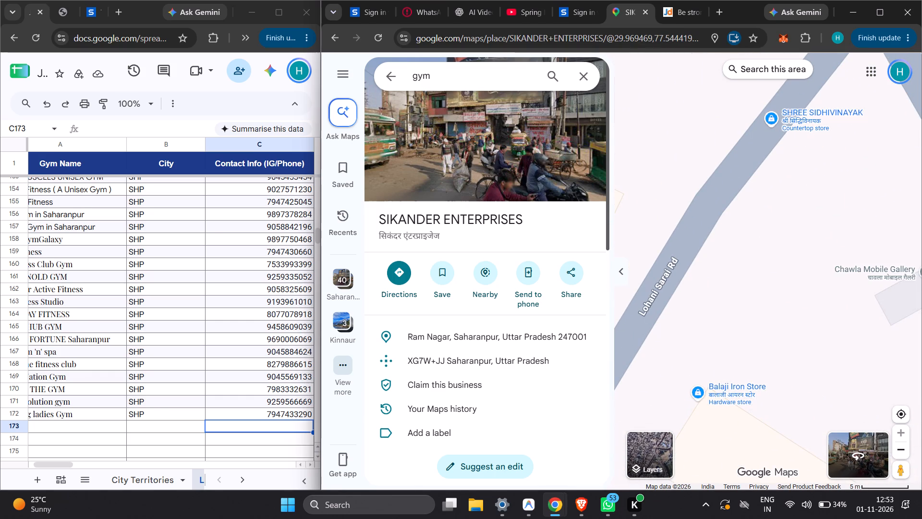
pyautogui.moveTo(815, 199); pyautogui.dragTo(677, 182)
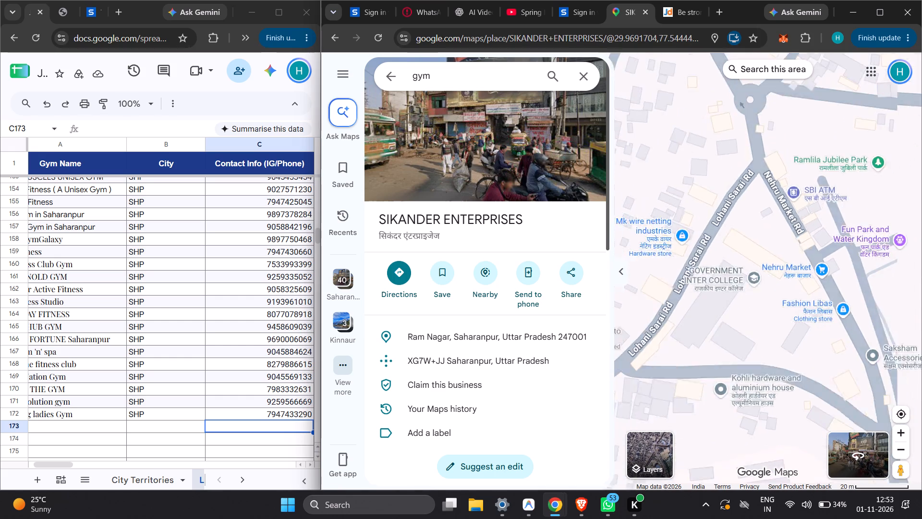
pyautogui.scroll(-1, 778, 203)
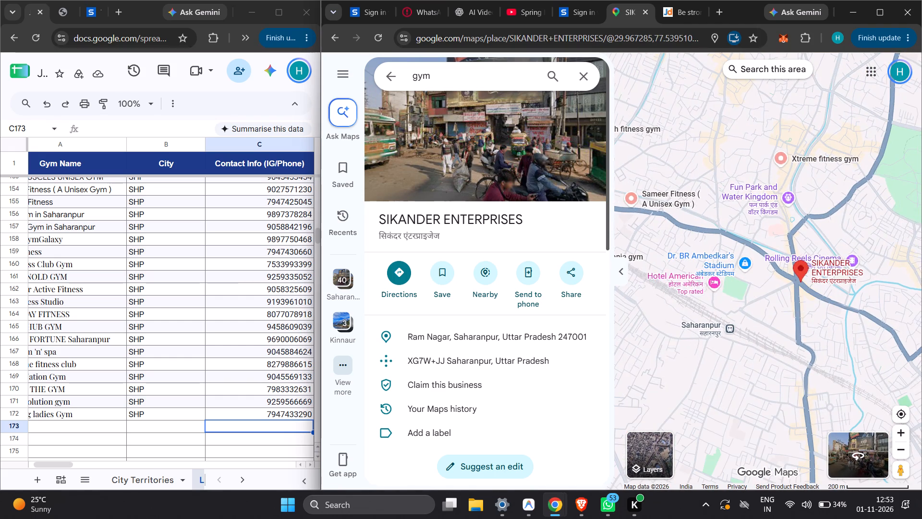
pyautogui.moveTo(883, 250); pyautogui.dragTo(769, 220)
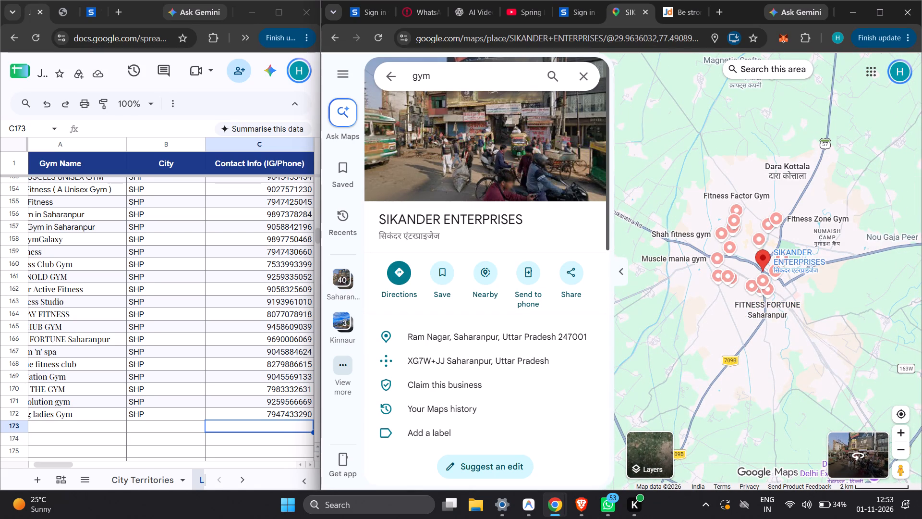
pyautogui.hscroll(-1, 769, 300)
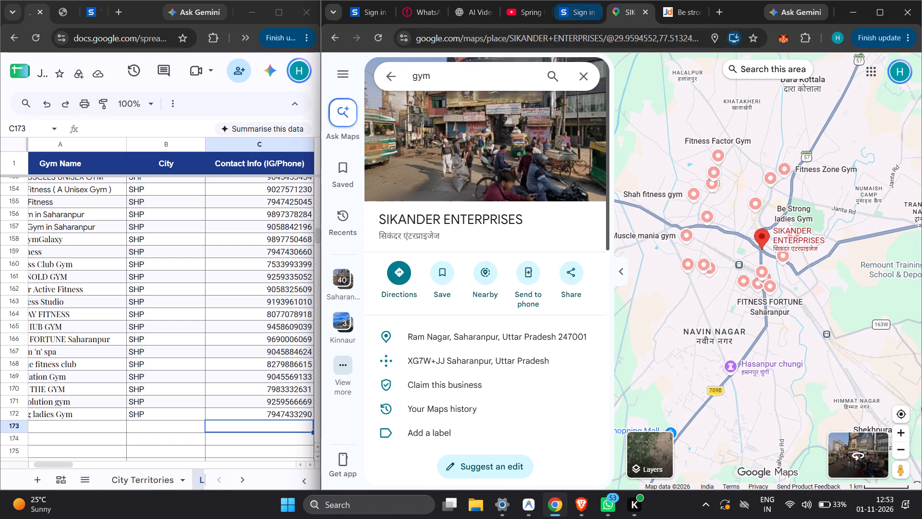
# Reopen the previously closed Justdial page for Muscle Mania Gym in Sharda Nagar.
pyautogui.click(673, 6)
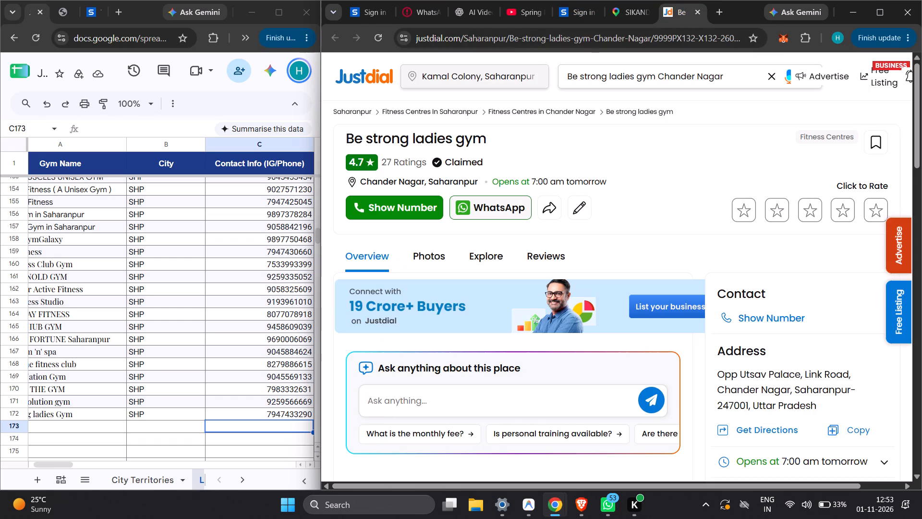
pyautogui.click(626, 12)
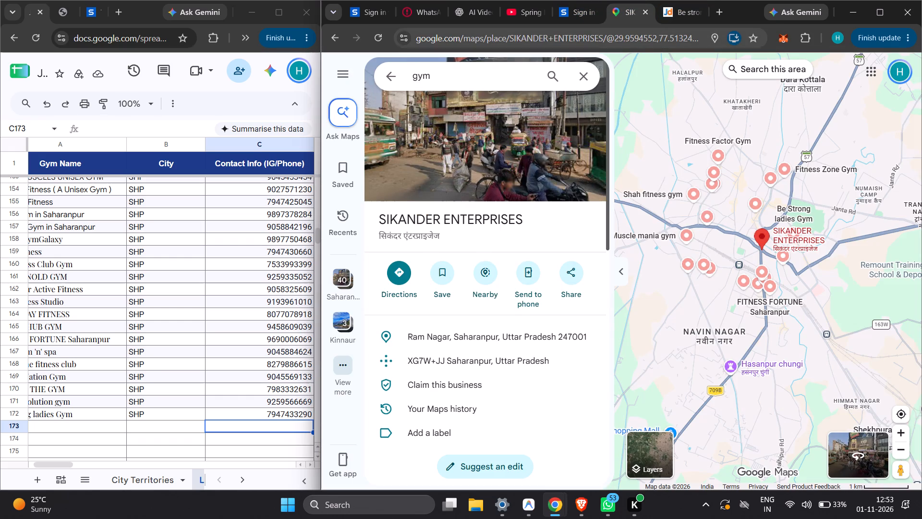
pyautogui.hotkey('ctrl', 'shift', 't')
pyautogui.hotkey('ctrl', 'shift', 't')
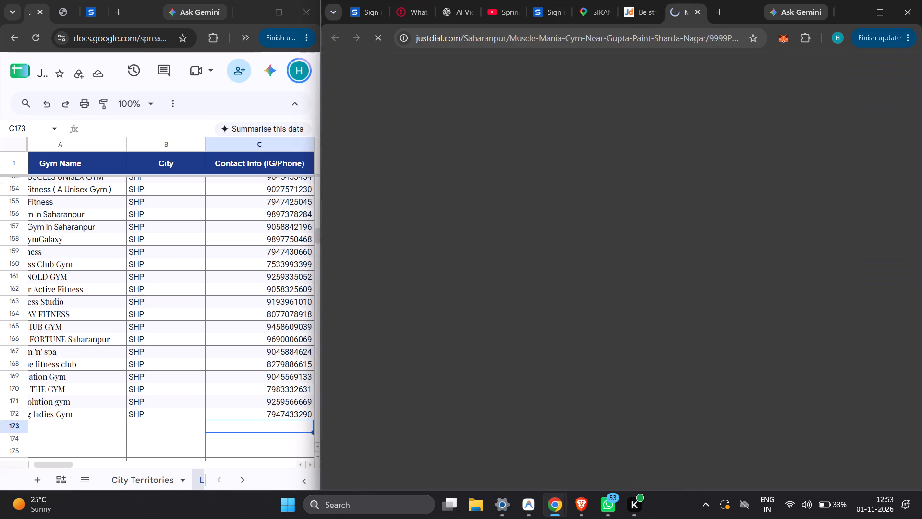
# Reopen the closed Saharanpur Directory page and open the Health Fit Gym listing.
pyautogui.hotkey('shift', 't')
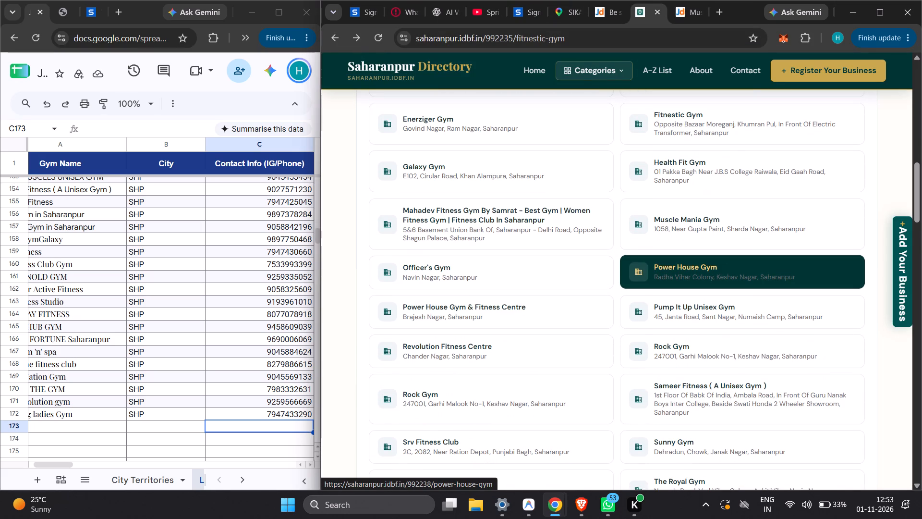
pyautogui.scroll(1, 535, 382)
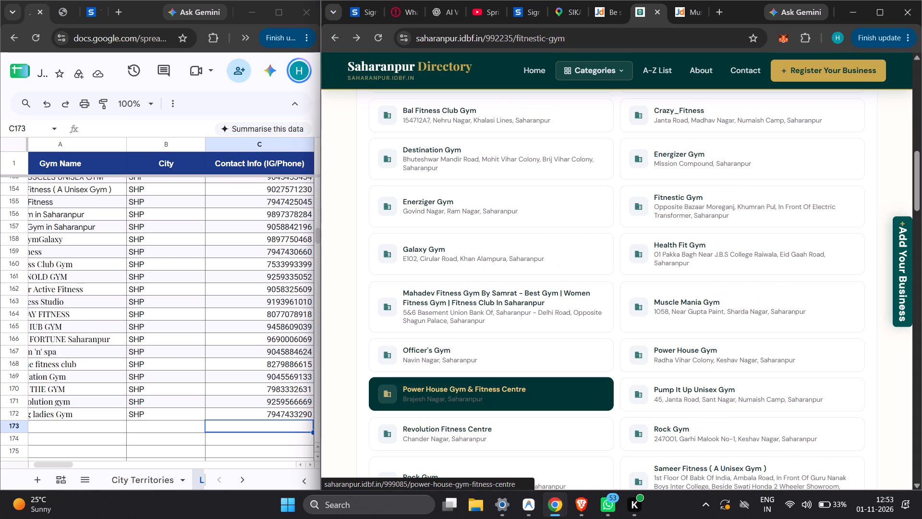
pyautogui.click(682, 254)
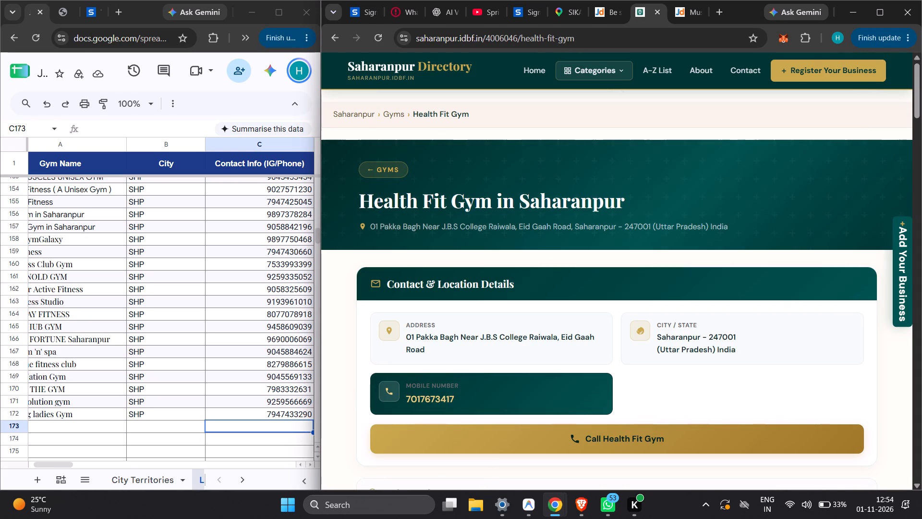
# Add Health Fit Gym to row 173 of the tracker with city SHP and the mobile number from its listing.
pyautogui.moveTo(359, 202); pyautogui.dragTo(488, 211)
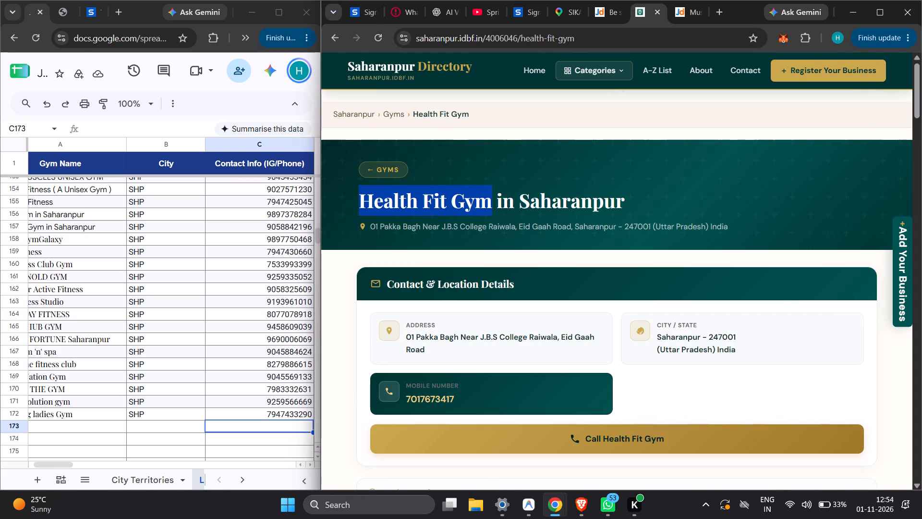
pyautogui.hotkey('ctrl', 'c')
pyautogui.doubleClick(90, 427)
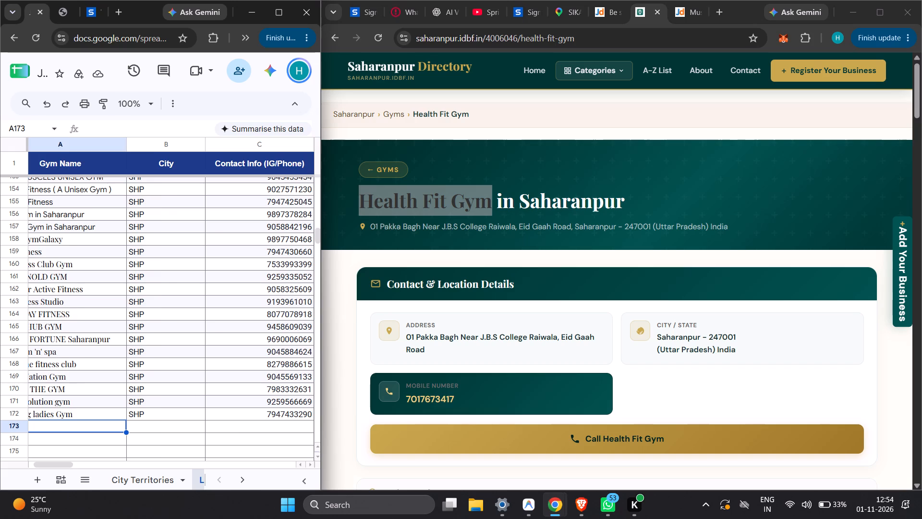
pyautogui.hotkey('ctrl', 'v')
pyautogui.doubleClick(170, 429)
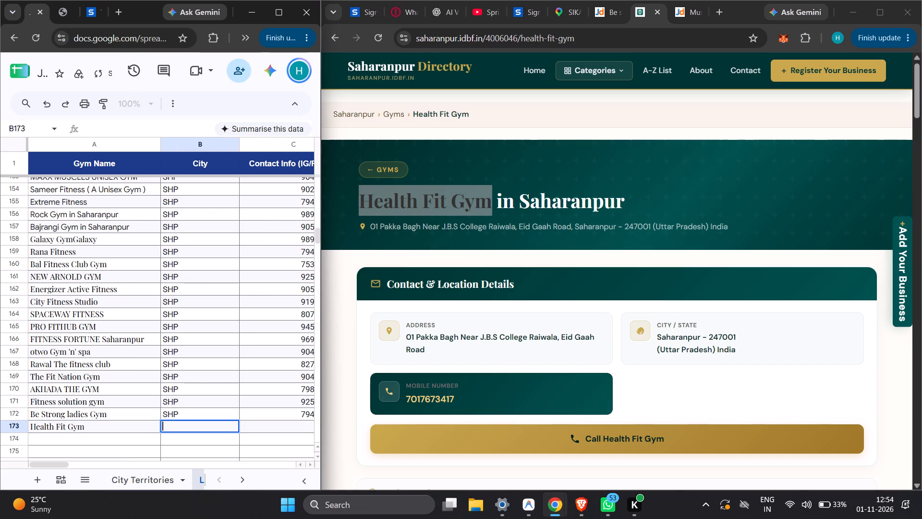
pyautogui.write('SHP')
pyautogui.moveTo(457, 398); pyautogui.dragTo(400, 400)
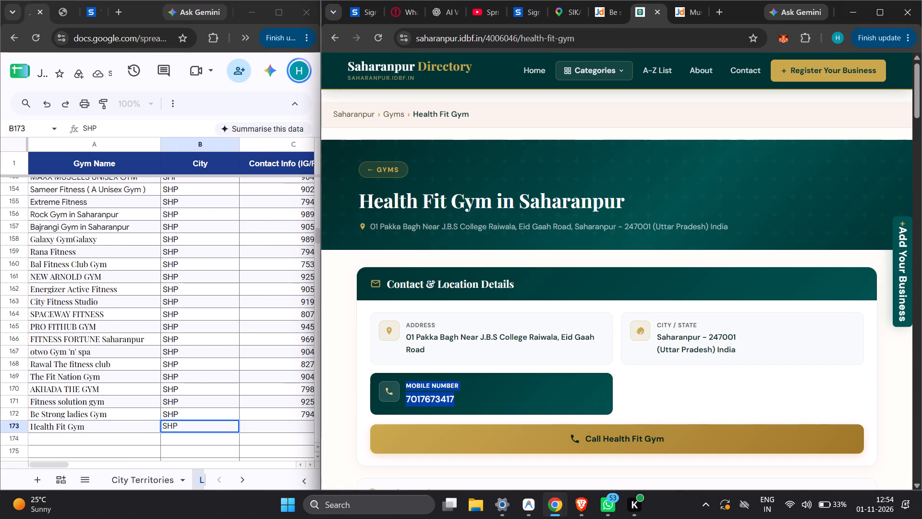
pyautogui.moveTo(400, 400); pyautogui.dragTo(405, 402)
pyautogui.hotkey('ctrl', 'c')
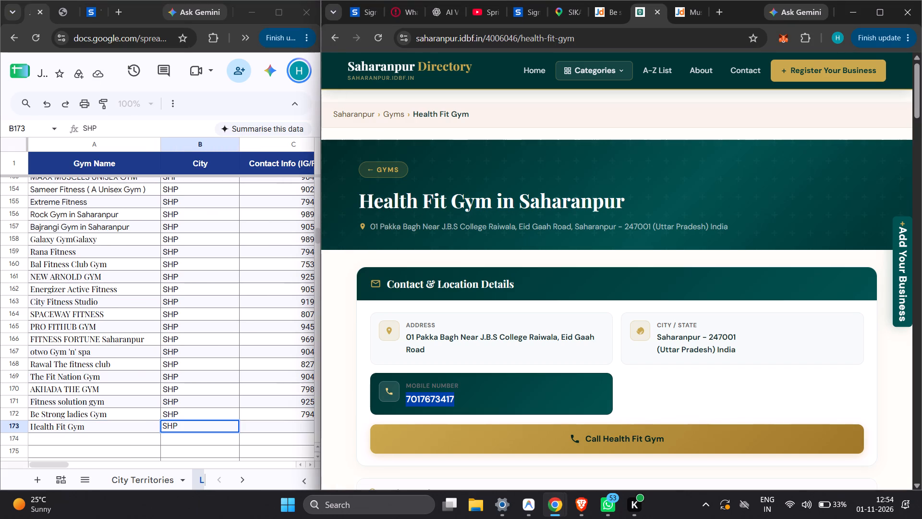
pyautogui.doubleClick(276, 426)
pyautogui.hotkey('ctrl', 'v')
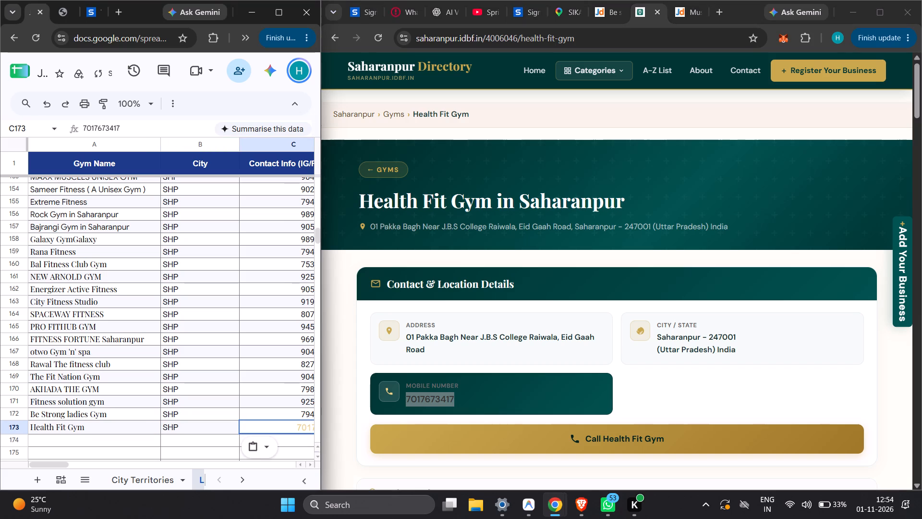
pyautogui.press('Return')
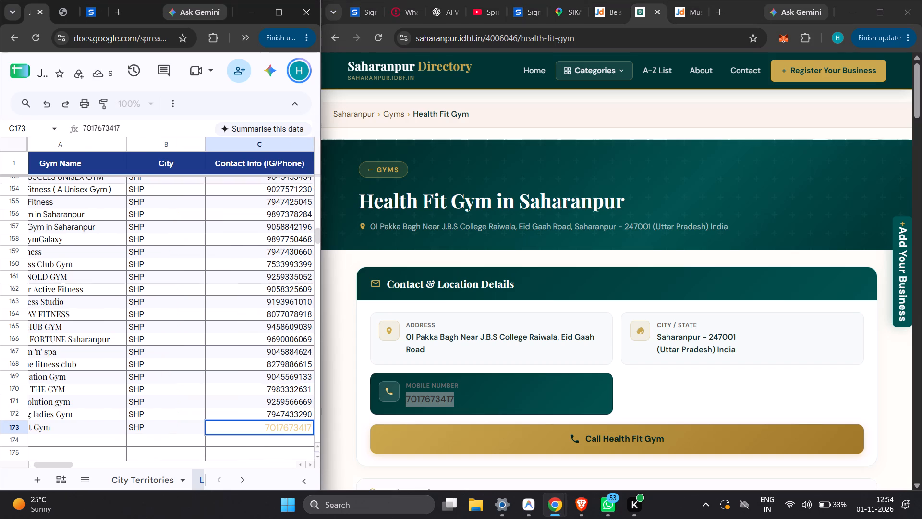
pyautogui.hscroll(-1, 265, 301)
pyautogui.hscroll(1, 265, 301)
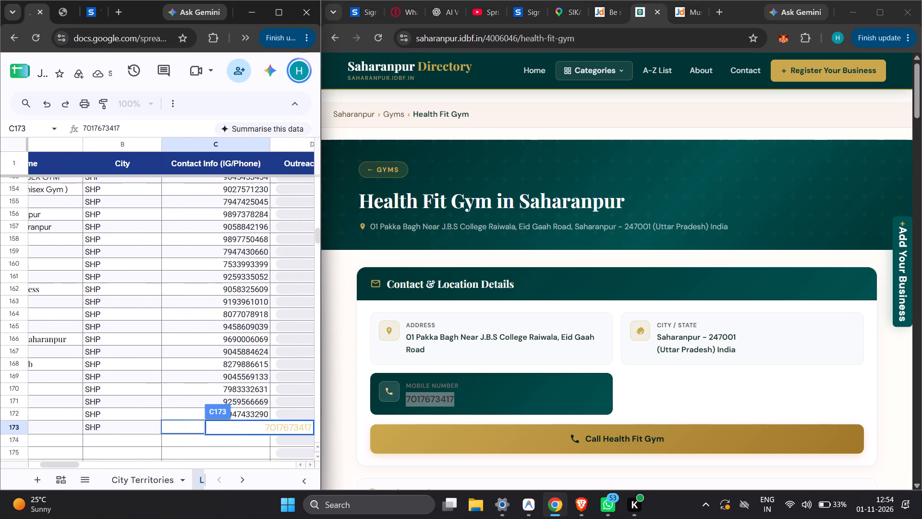
pyautogui.hscroll(1, 265, 301)
pyautogui.hscroll(-4, 265, 301)
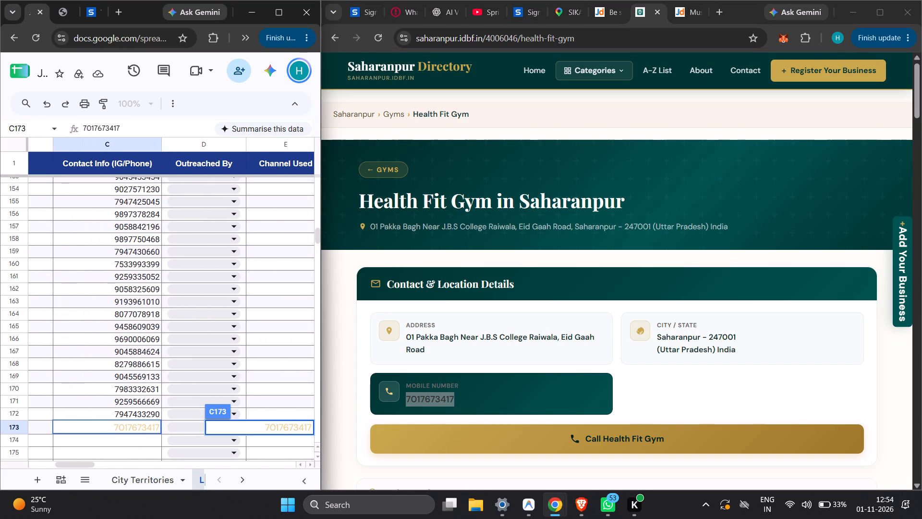
pyautogui.hscroll(3, 265, 301)
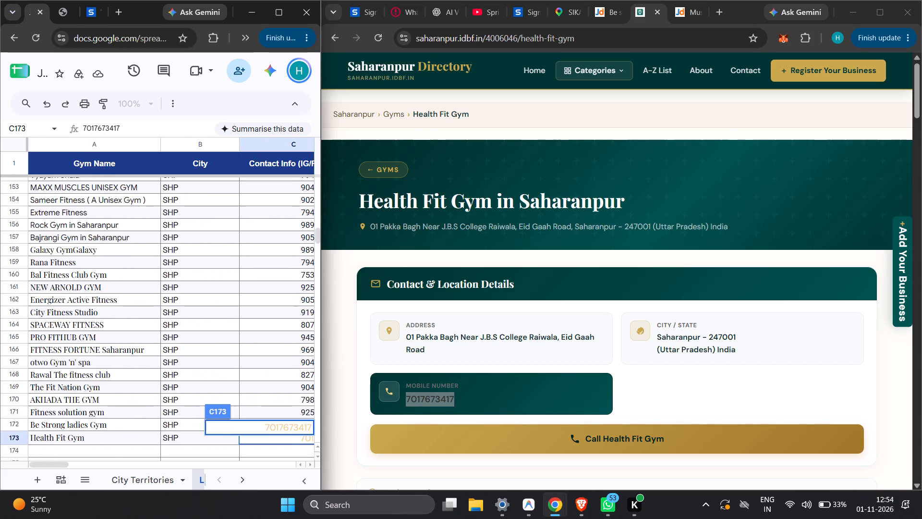
pyautogui.click(73, 450)
pyautogui.hscroll(-1, 144, 406)
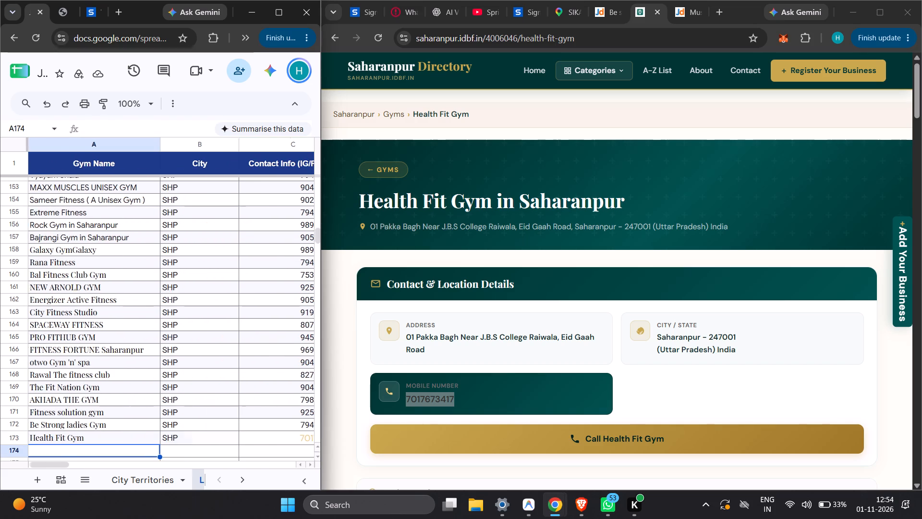
pyautogui.hscroll(-1, 144, 406)
pyautogui.hscroll(-3, 223, 432)
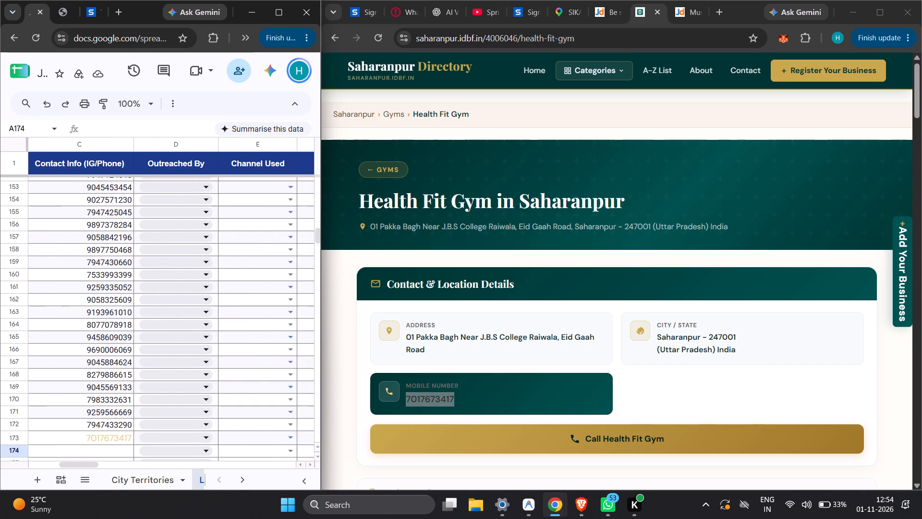
pyautogui.hscroll(-1, 223, 432)
pyautogui.hscroll(-1, 236, 136)
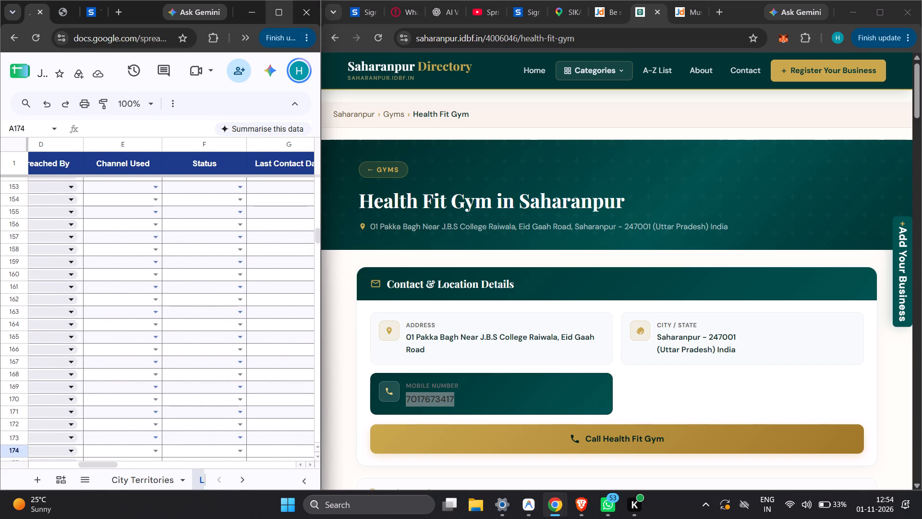
pyautogui.click(276, 13)
pyautogui.hscroll(2, 383, 202)
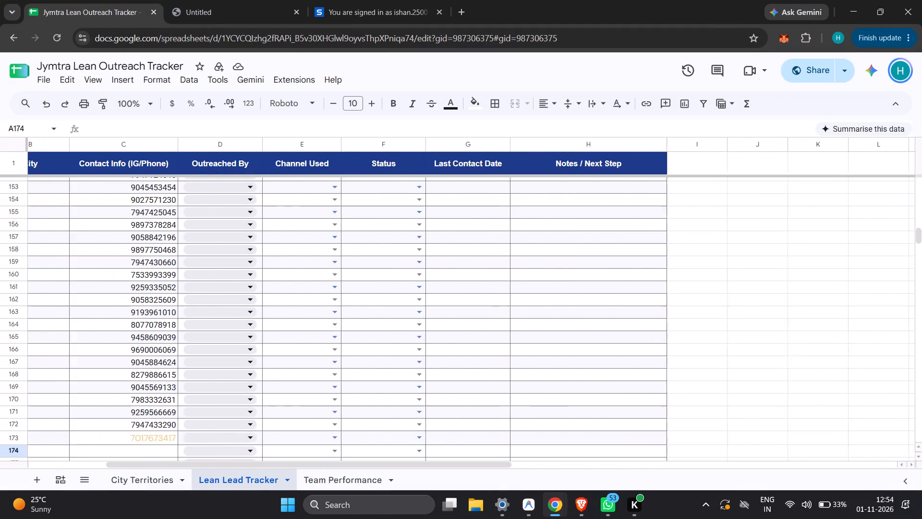
pyautogui.scroll(-1, 383, 202)
pyautogui.doubleClick(167, 353)
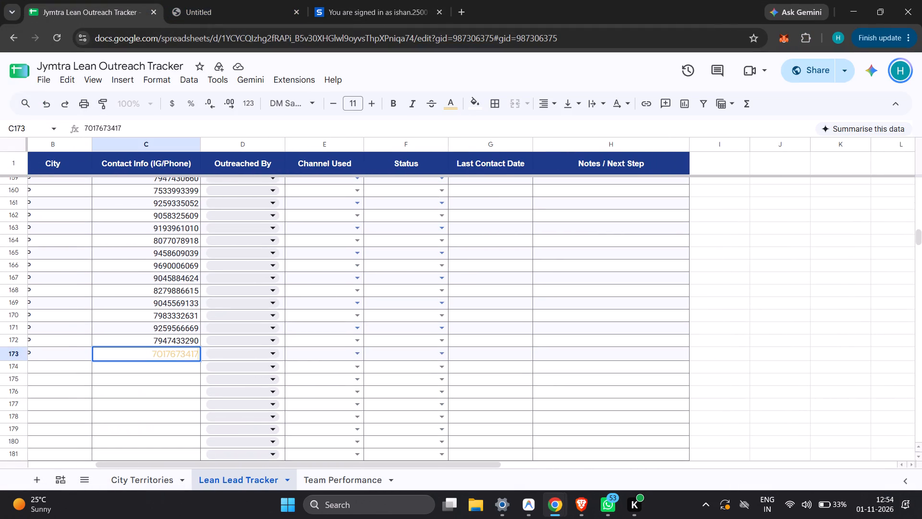
pyautogui.moveTo(153, 353); pyautogui.dragTo(195, 353)
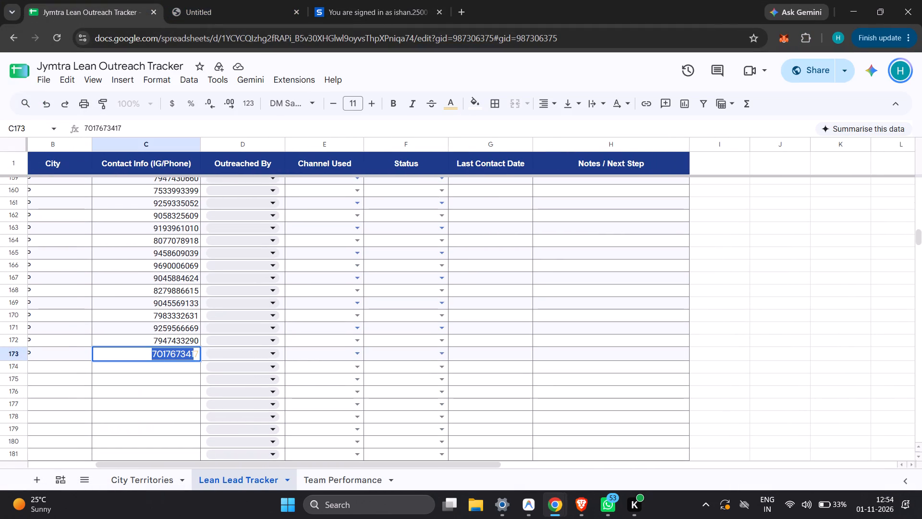
pyautogui.moveTo(195, 353); pyautogui.dragTo(199, 353)
pyautogui.click(451, 108)
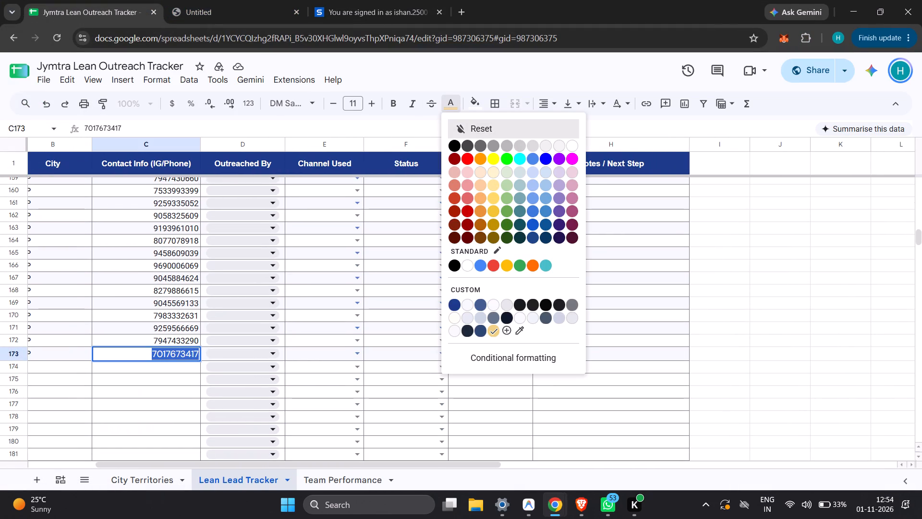
pyautogui.click(453, 142)
pyautogui.click(112, 380)
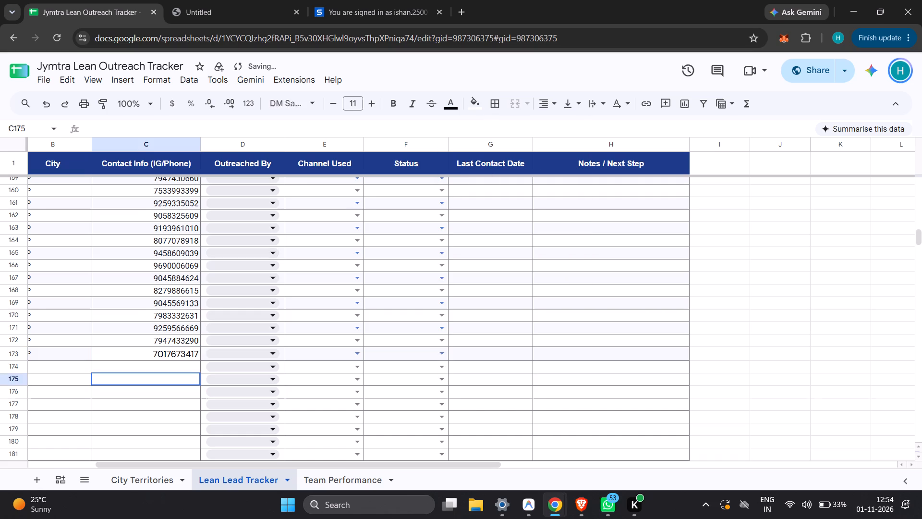
# Open cell A174 for entry and place the tracker window back beside the directory page.
pyautogui.hscroll(2, 67, 372)
pyautogui.doubleClick(80, 363)
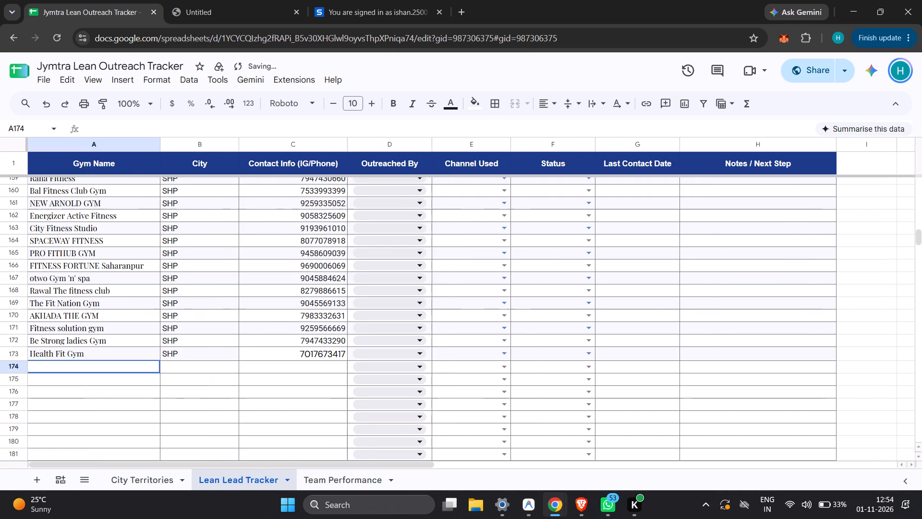
pyautogui.press('super+Down')
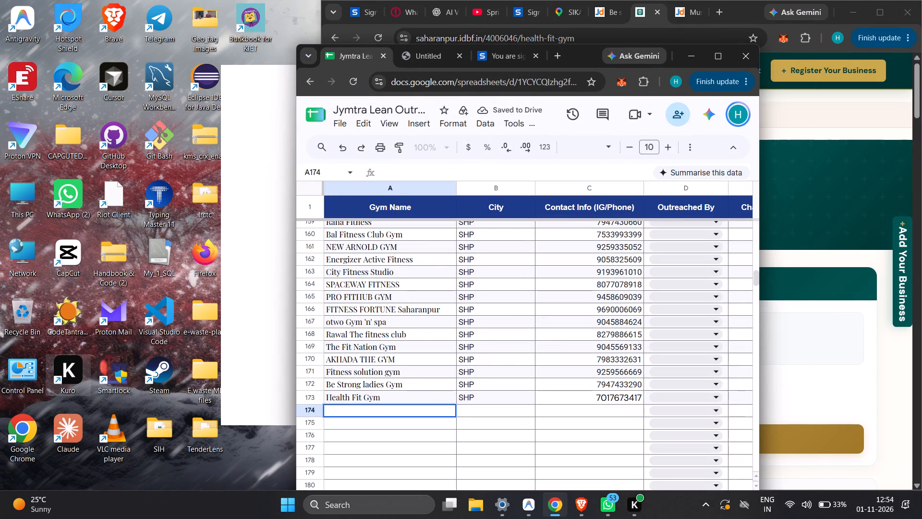
pyautogui.hotkey('ctrl', 'z')
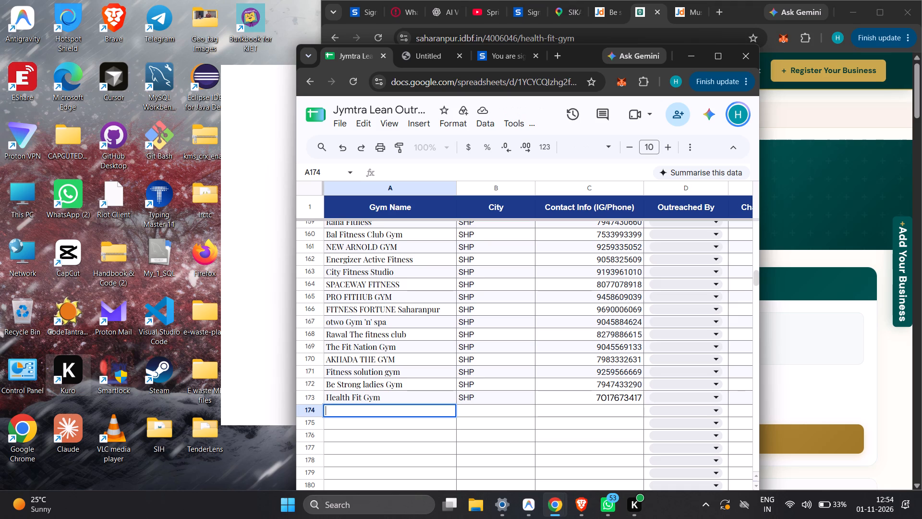
pyautogui.press('super+Left')
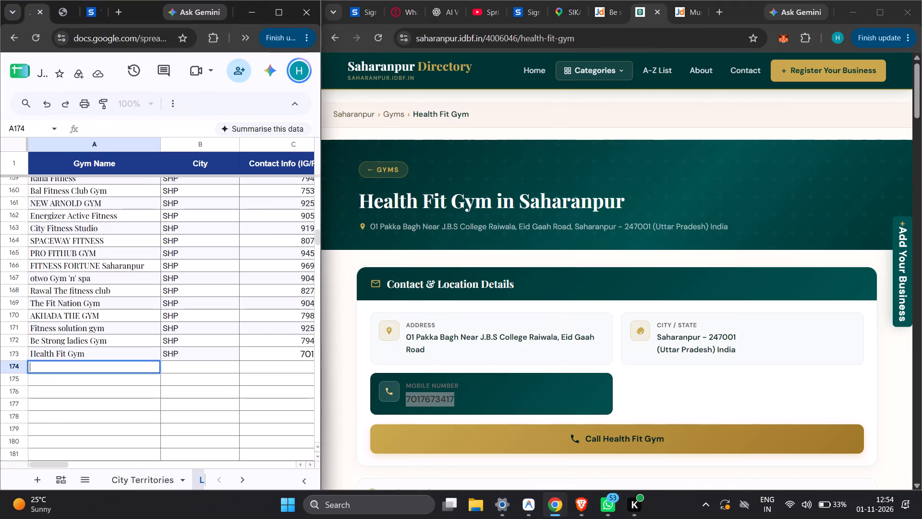
# Open the Mahadev Fitness Gym By Samrat listing from the directory's list of gyms.
pyautogui.scroll(-2, 439, 318)
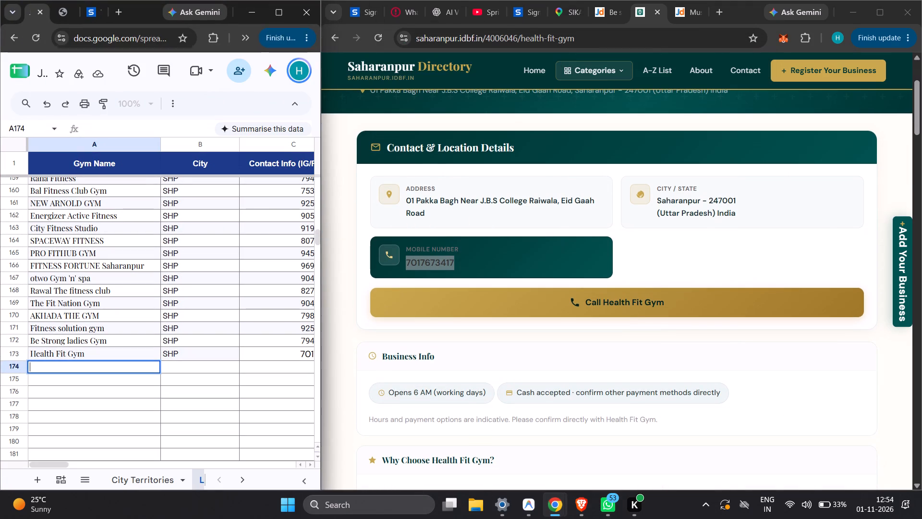
pyautogui.scroll(-2, 439, 318)
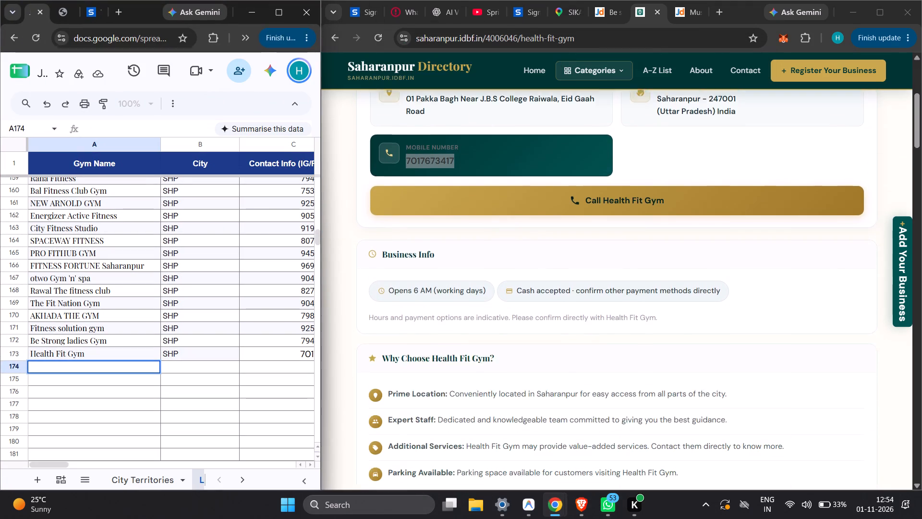
pyautogui.scroll(-2, 439, 318)
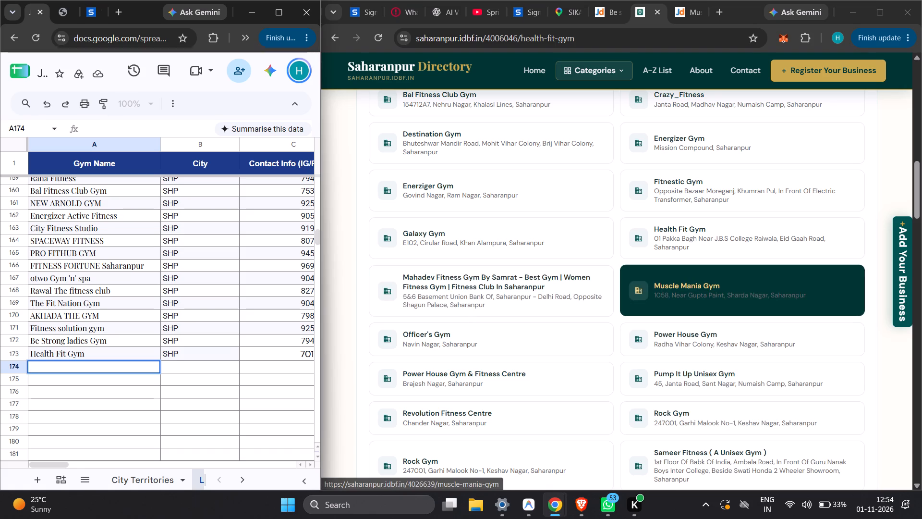
pyautogui.click(551, 288)
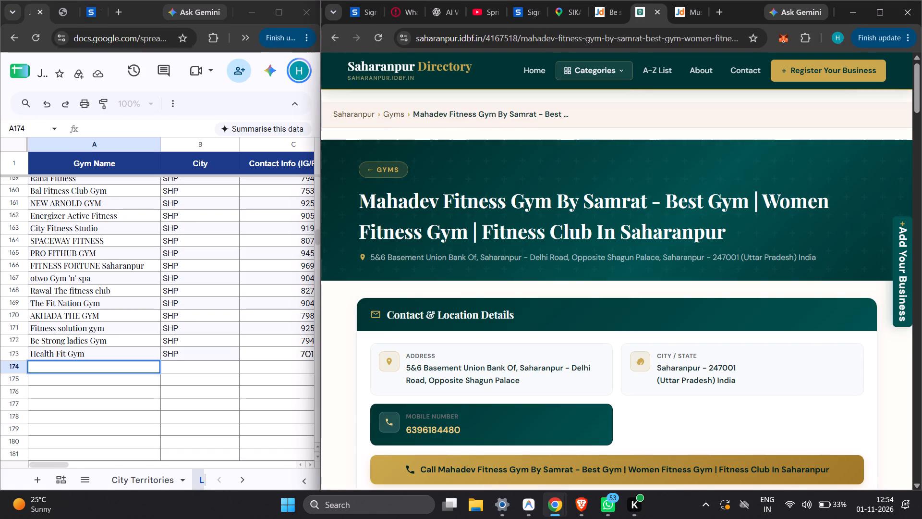
# Add Mahadev Fitness Gym to row 174 of the tracker with city SHP and the mobile number from its listing.
pyautogui.moveTo(363, 202); pyautogui.dragTo(550, 198)
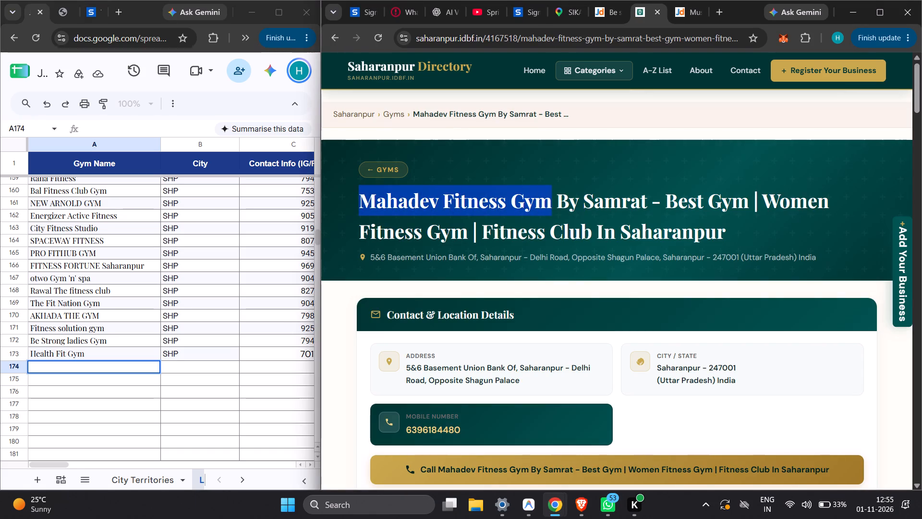
pyautogui.hotkey('ctrl', 'c')
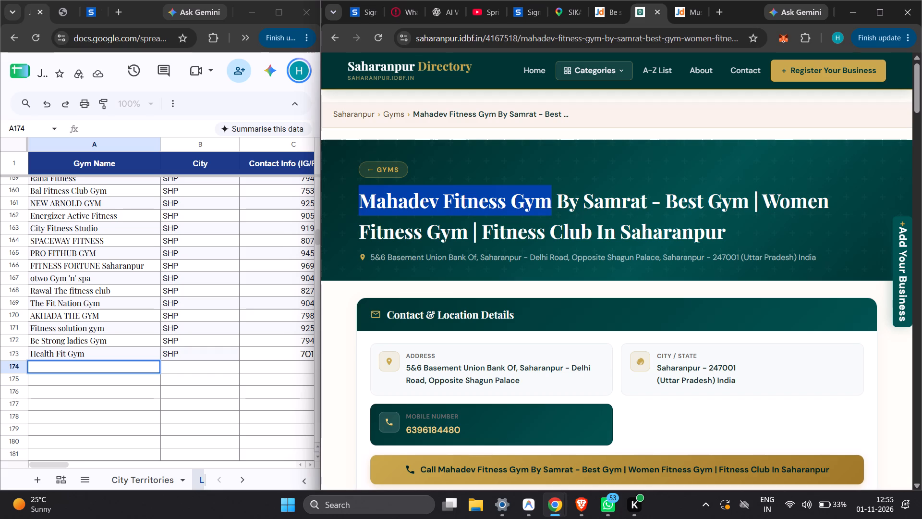
pyautogui.doubleClick(93, 371)
pyautogui.hotkey('ctrl', 'v')
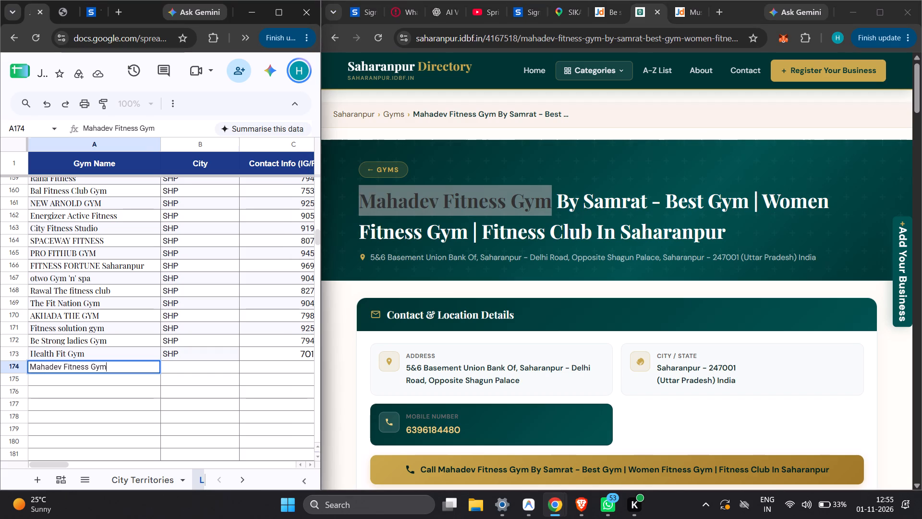
pyautogui.doubleClick(205, 365)
pyautogui.write('SHP')
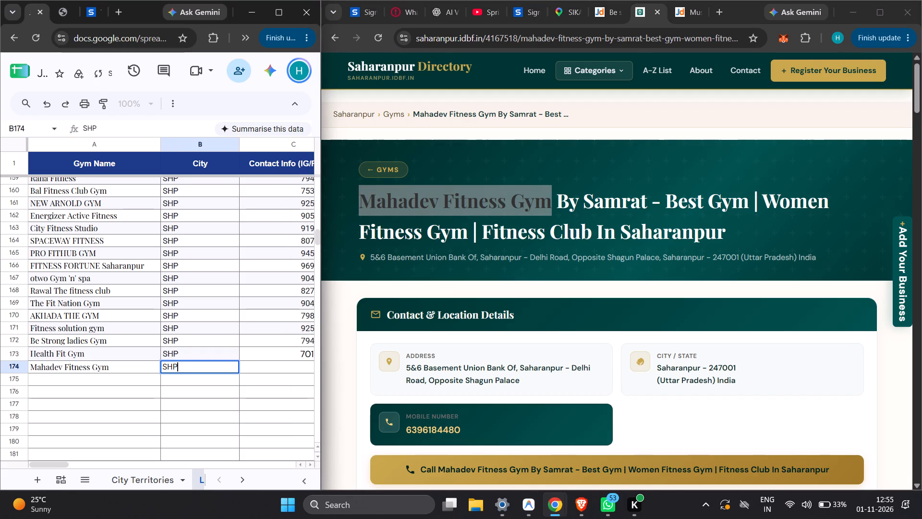
pyautogui.hscroll(1, 388, 390)
pyautogui.moveTo(461, 427); pyautogui.dragTo(409, 429)
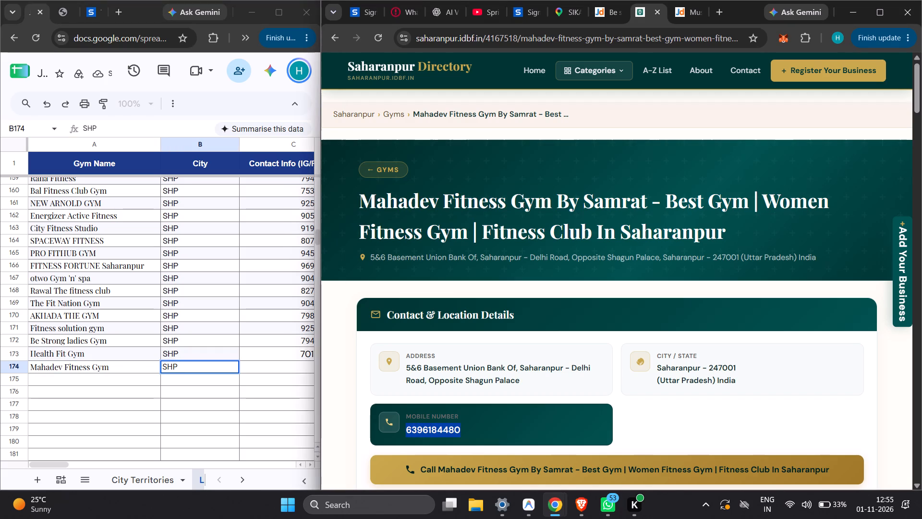
pyautogui.moveTo(409, 429); pyautogui.dragTo(408, 429)
pyautogui.hotkey('ctrl', 'c')
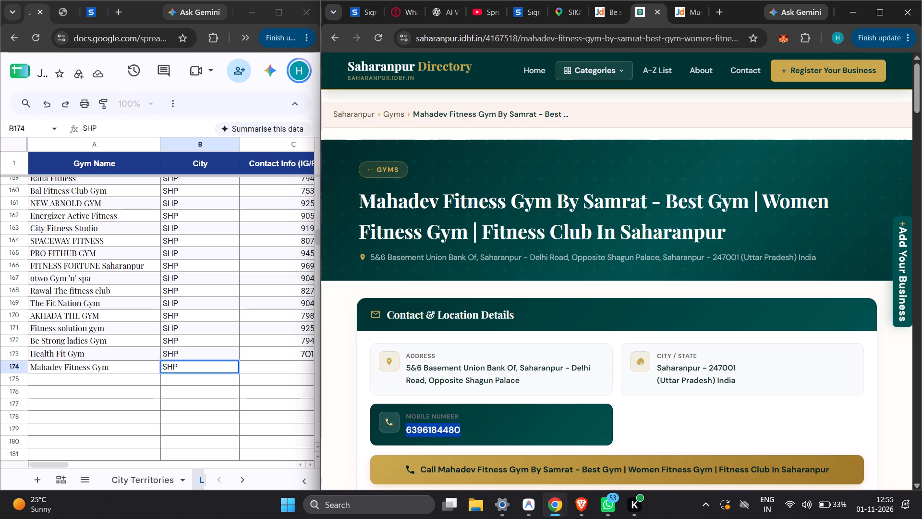
pyautogui.doubleClick(266, 366)
pyautogui.hotkey('ctrl', 'v')
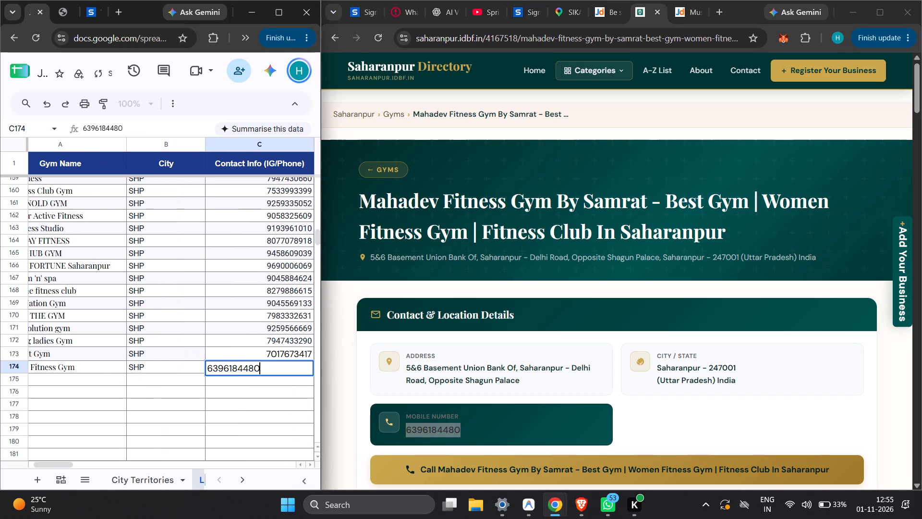
pyautogui.press('Return')
# Open the Muscle Mania Gym listing and check it and the directory's Contact page for the gym's phone number.
pyautogui.scroll(-4, 409, 343)
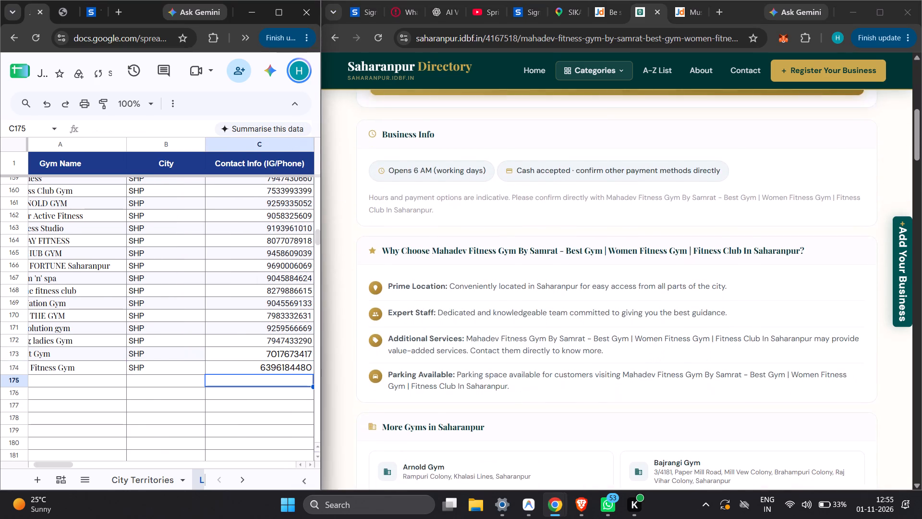
pyautogui.scroll(-5, 409, 343)
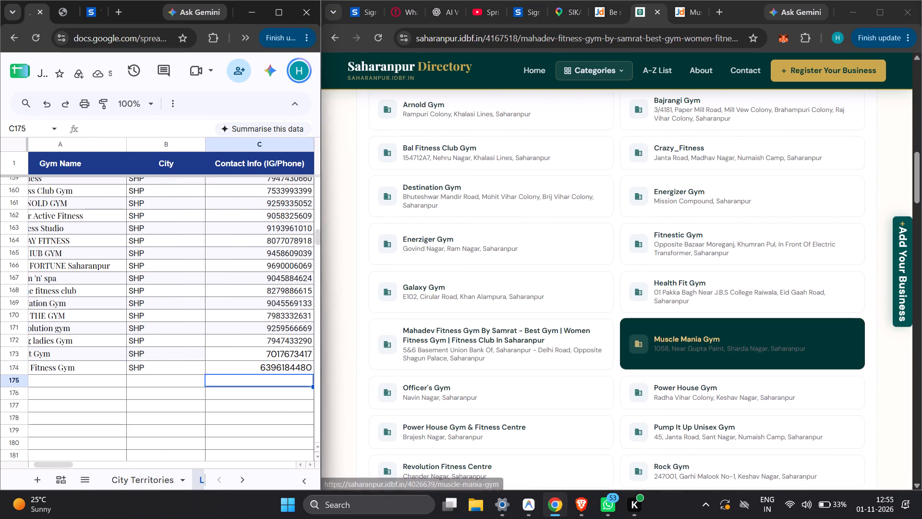
pyautogui.click(665, 325)
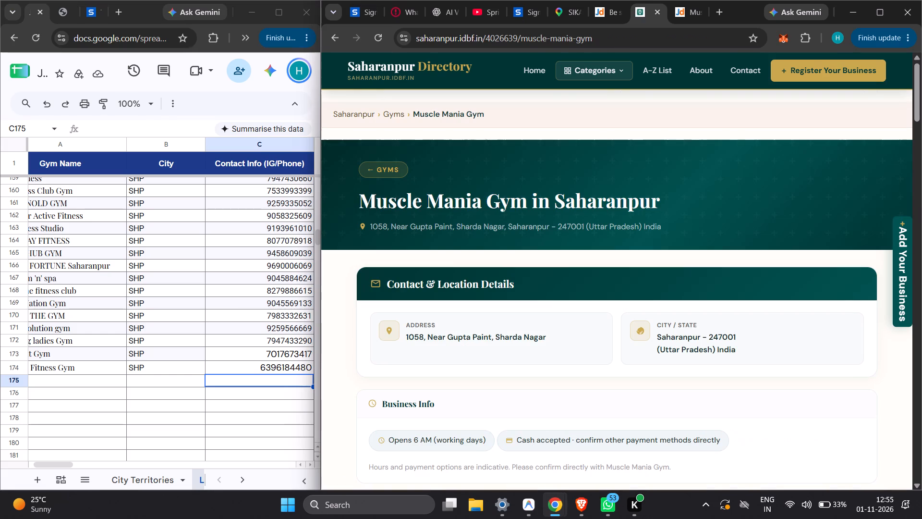
pyautogui.scroll(-2, 483, 360)
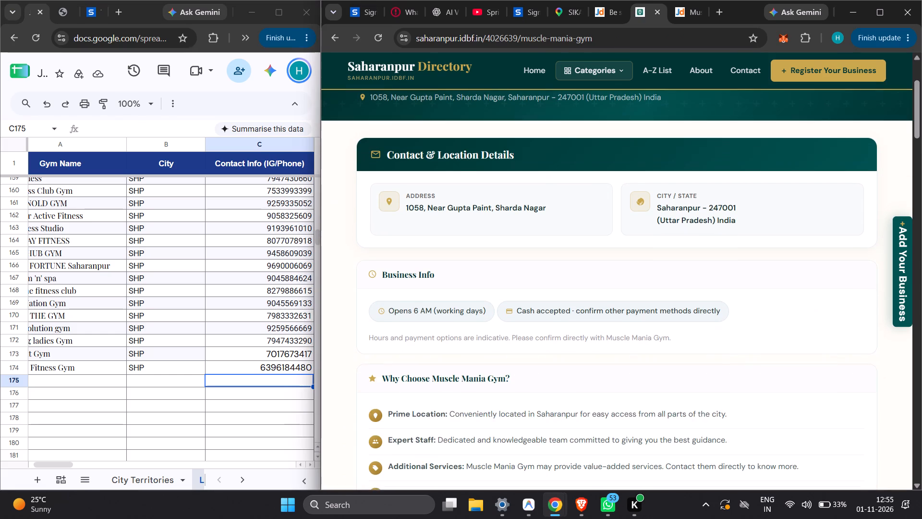
pyautogui.scroll(4, 483, 360)
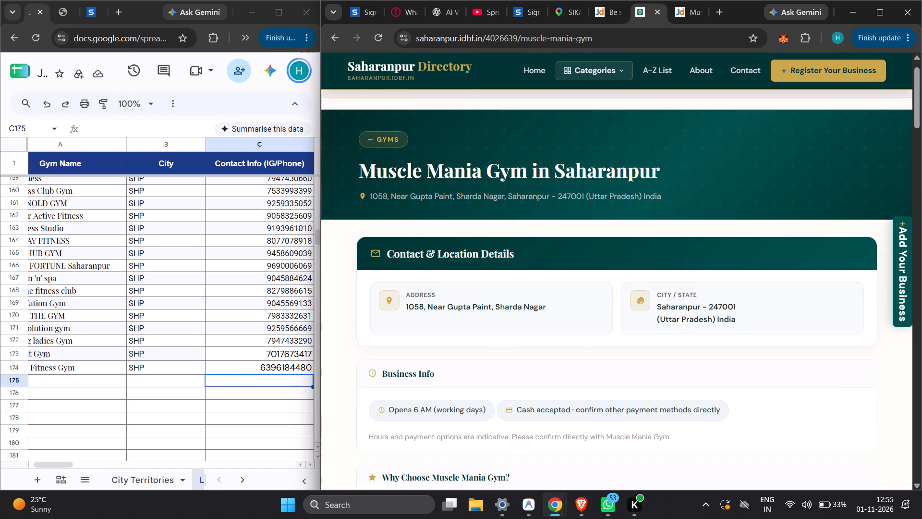
pyautogui.scroll(1, 483, 360)
pyautogui.scroll(-3, 483, 360)
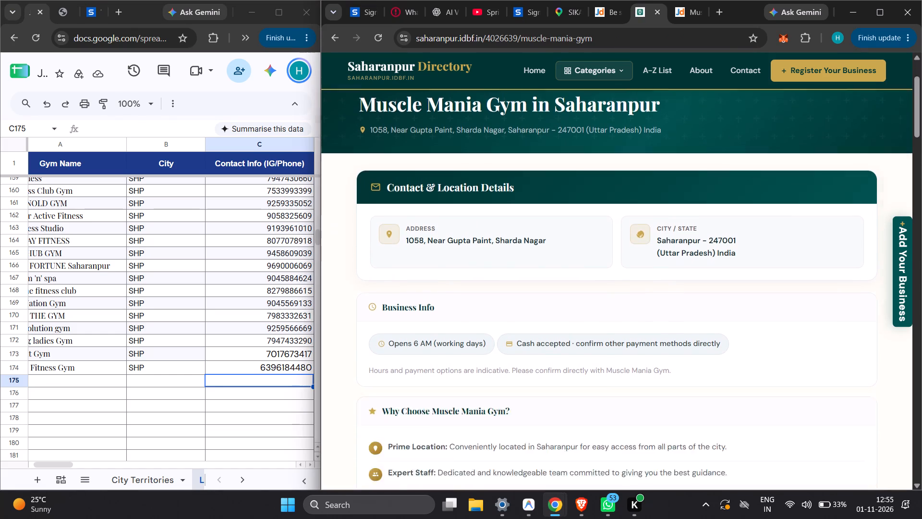
pyautogui.scroll(-2, 483, 360)
pyautogui.scroll(3, 483, 360)
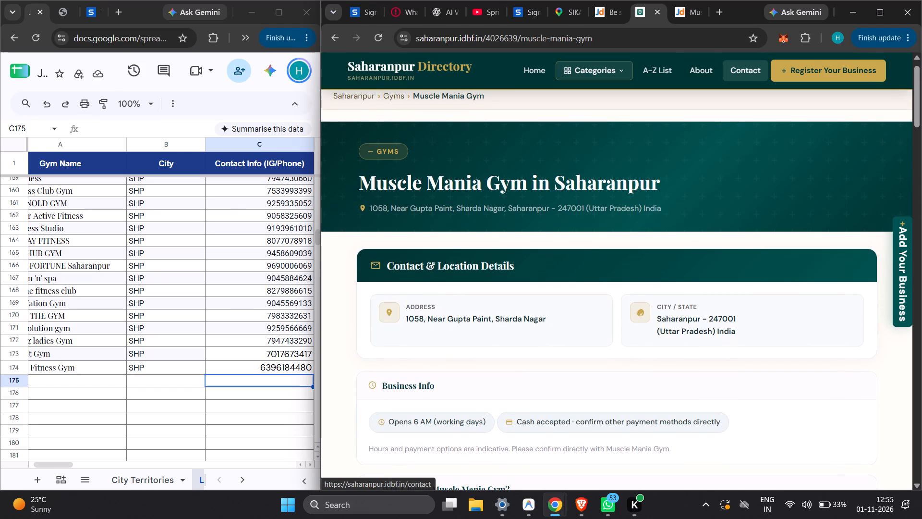
pyautogui.click(736, 72)
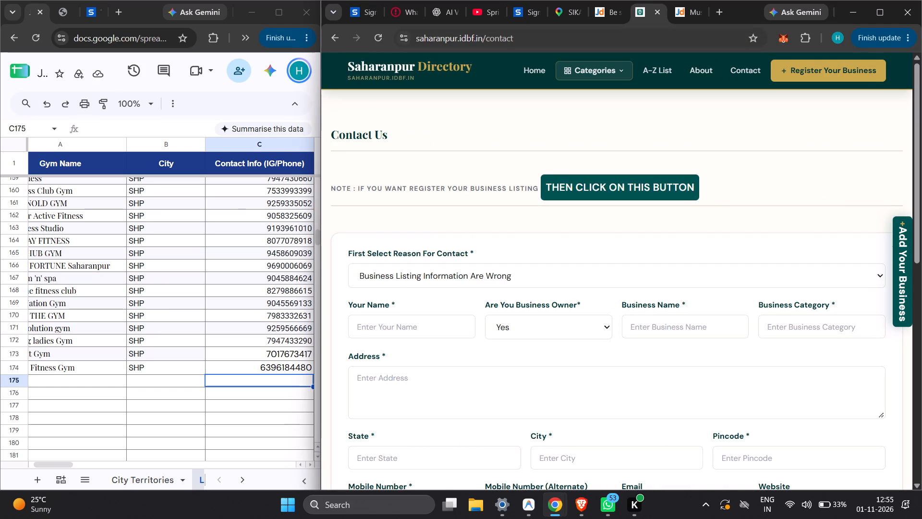
pyautogui.click(336, 41)
# Open the Officer's Gym listing from the directory's list of gyms and check it for a phone number.
pyautogui.scroll(-1, 569, 258)
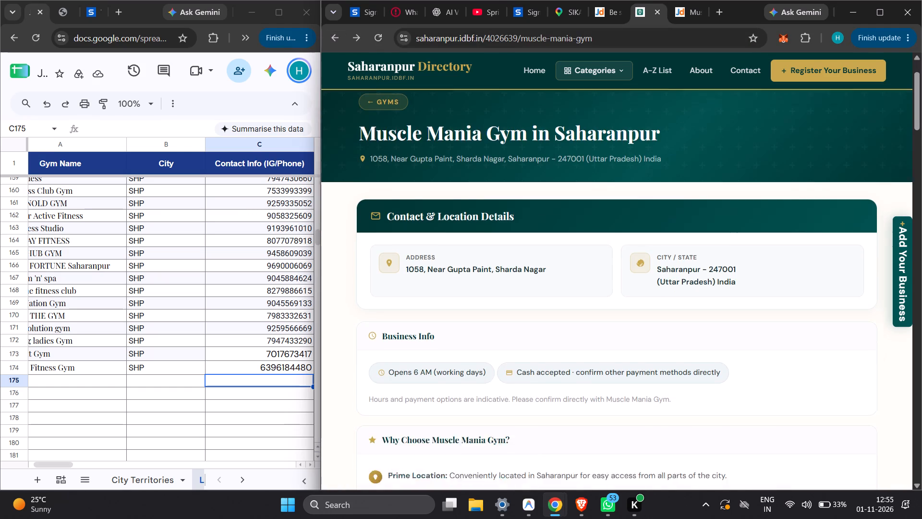
pyautogui.scroll(-4, 569, 258)
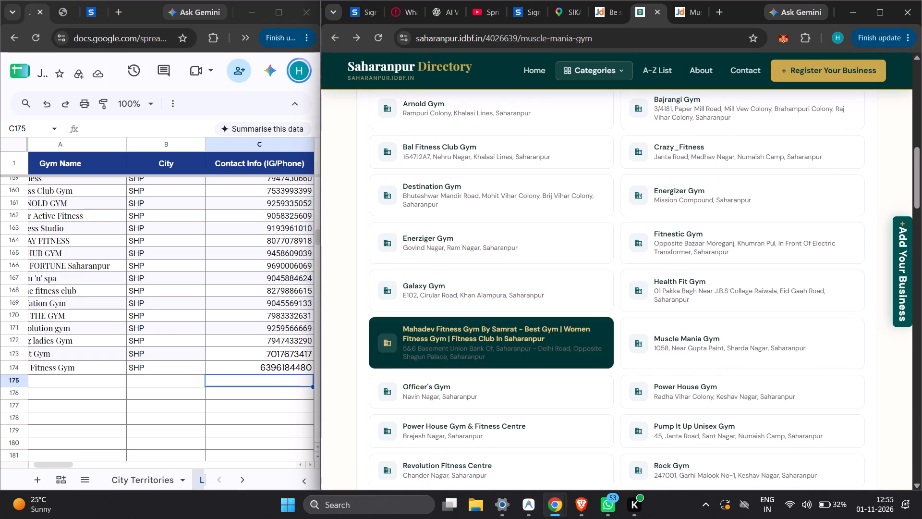
pyautogui.scroll(-1, 574, 425)
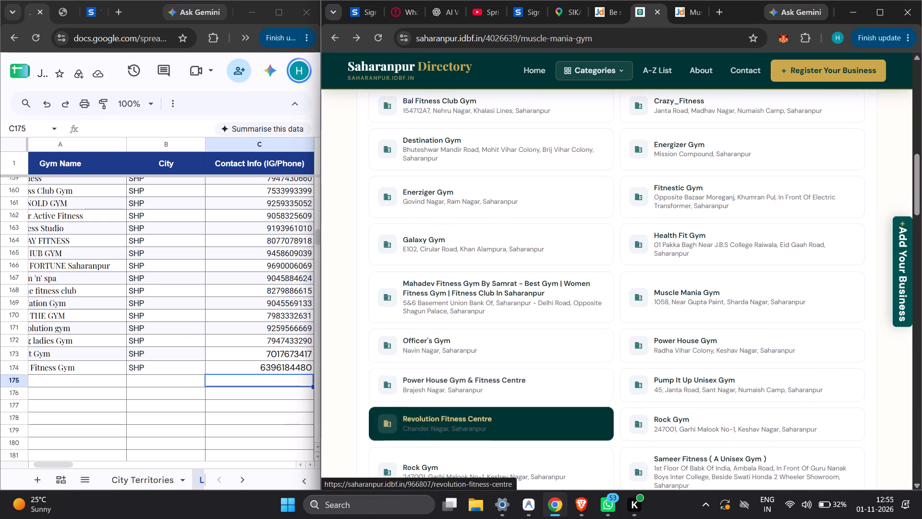
pyautogui.click(543, 335)
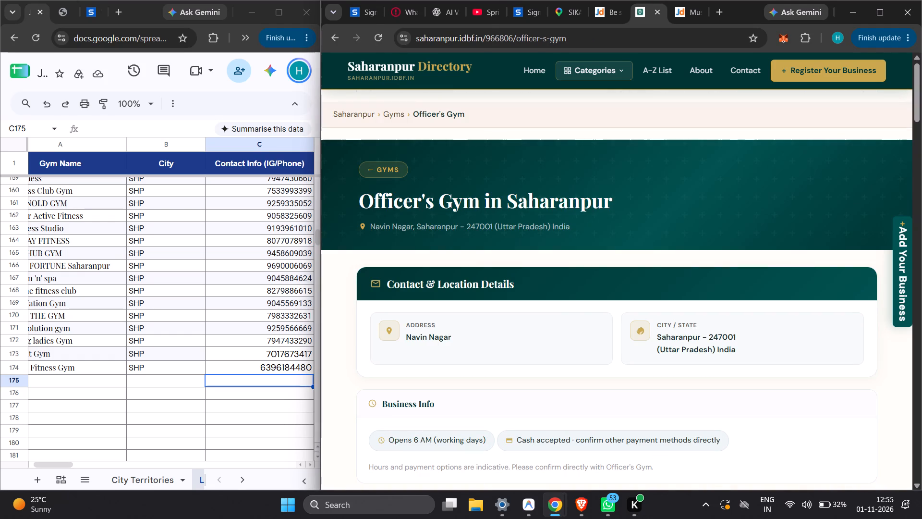
pyautogui.scroll(-5, 546, 411)
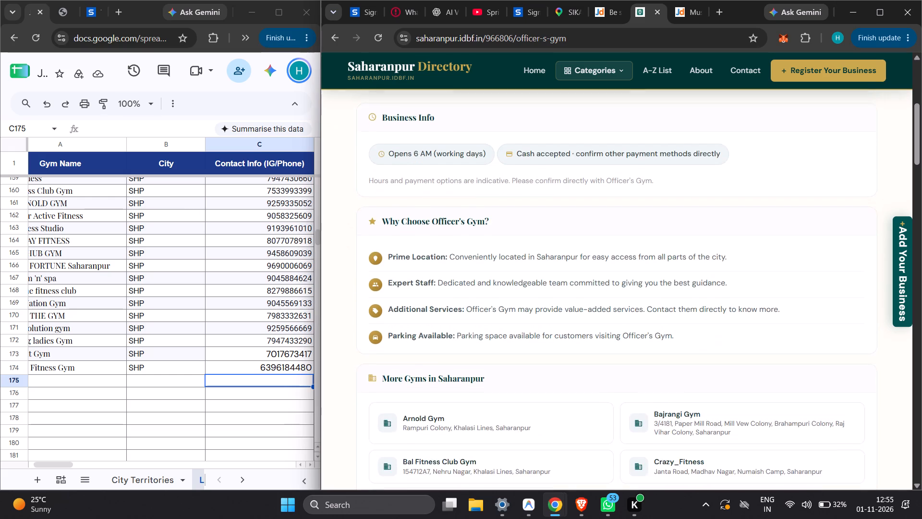
# Open the Power House Gym listing in Radha Vihar Colony from the directory's list of gyms.
pyautogui.scroll(-3, 546, 411)
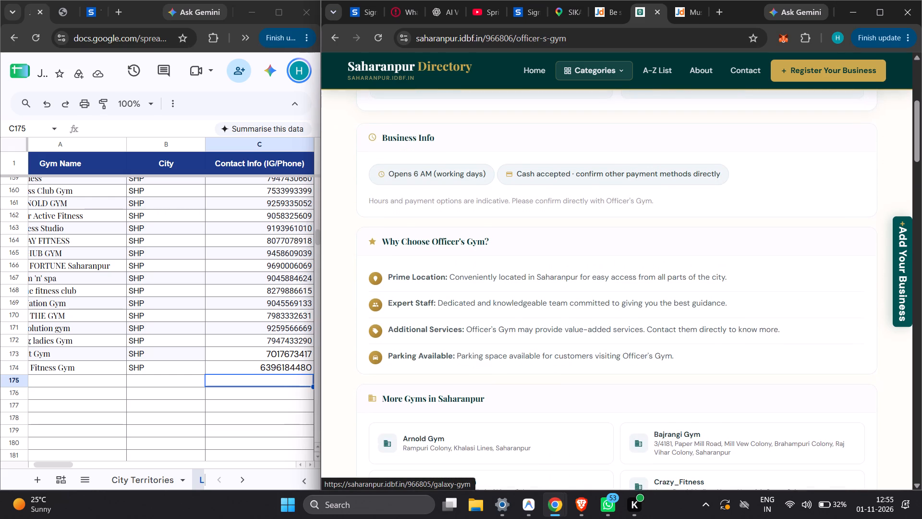
pyautogui.scroll(-2, 546, 411)
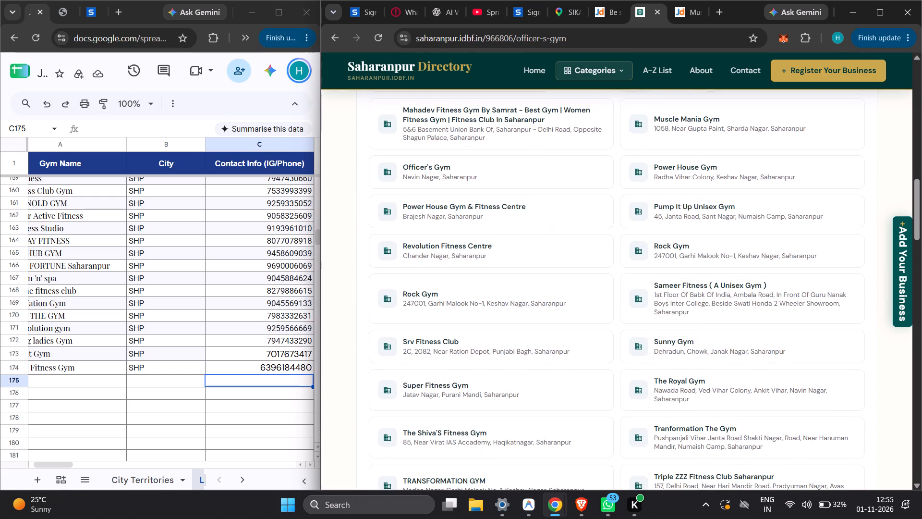
pyautogui.click(657, 168)
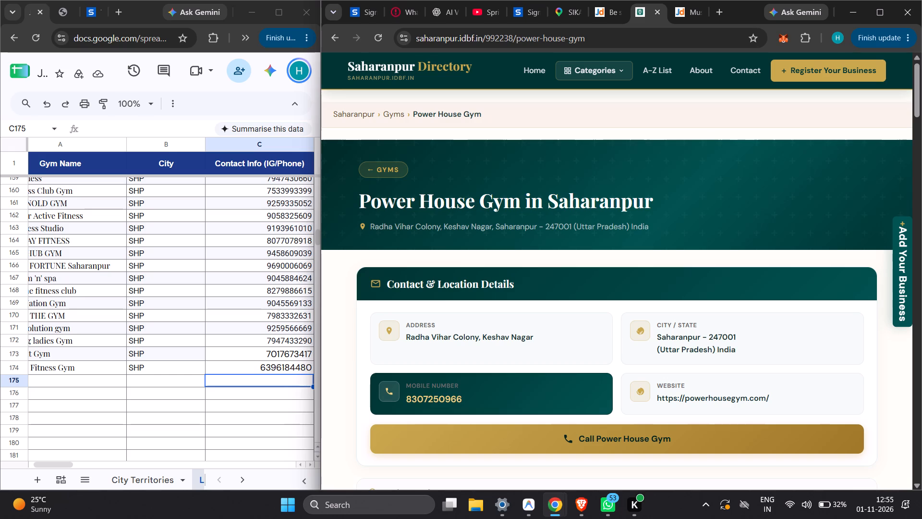
# Add Power House Gym to row 175 of the tracker with city SHP and the mobile number from its listing.
pyautogui.moveTo(519, 203); pyautogui.dragTo(375, 200)
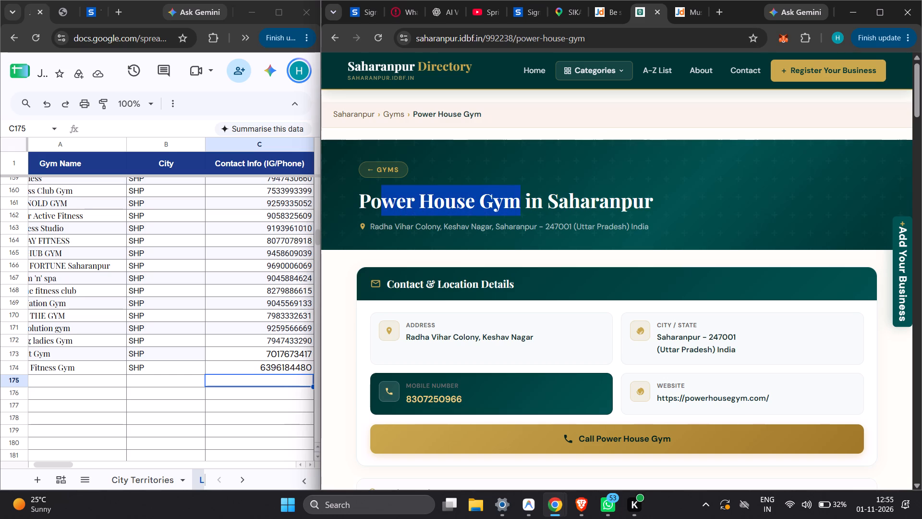
pyautogui.moveTo(375, 200); pyautogui.dragTo(362, 203)
pyautogui.hotkey('ctrl', 'c')
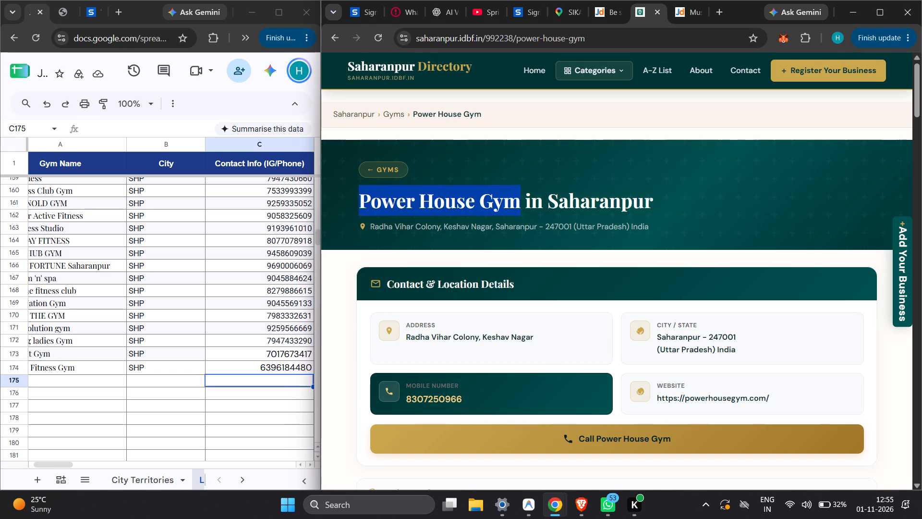
pyautogui.doubleClick(78, 381)
pyautogui.hotkey('ctrl', 'v')
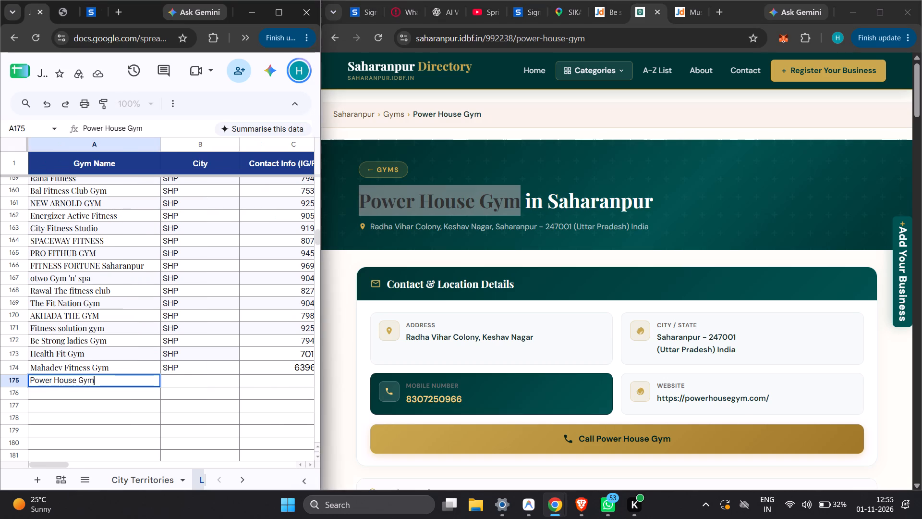
pyautogui.doubleClick(177, 375)
pyautogui.doubleClick(181, 379)
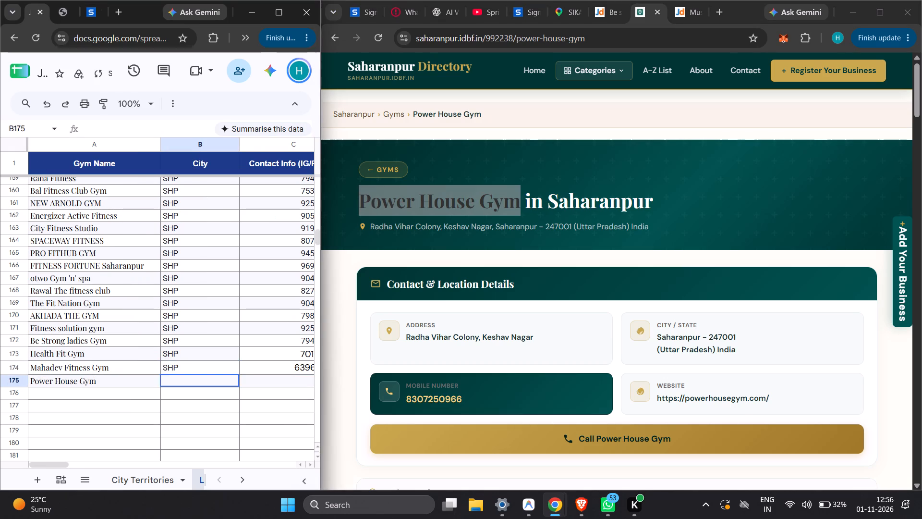
pyautogui.hotkey('shift', 's')
pyautogui.press('Return')
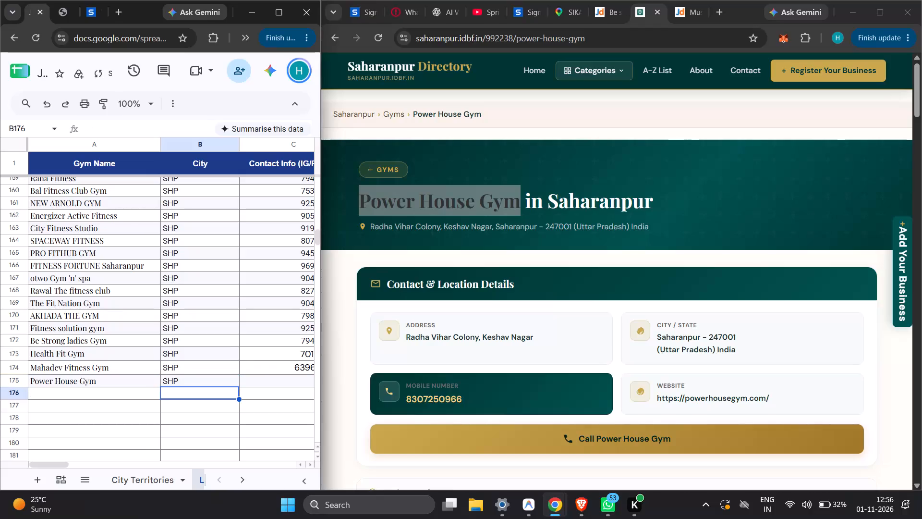
pyautogui.moveTo(463, 395); pyautogui.dragTo(410, 400)
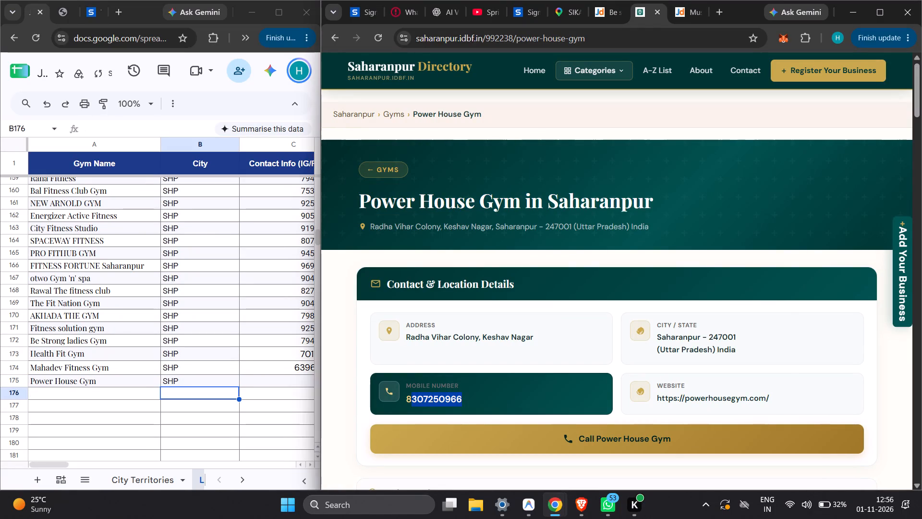
pyautogui.moveTo(410, 400); pyautogui.dragTo(406, 401)
pyautogui.hotkey('ctrl', 'c')
pyautogui.doubleClick(290, 379)
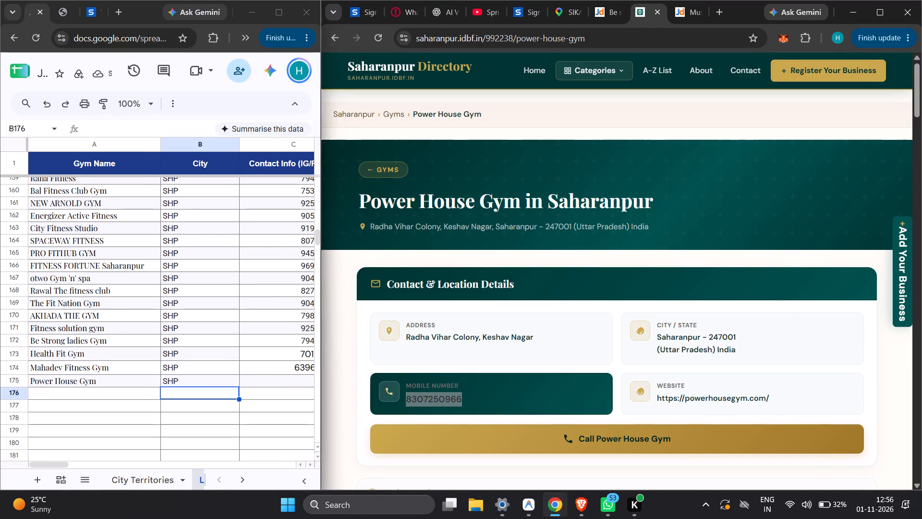
pyautogui.hotkey('ctrl', 'v')
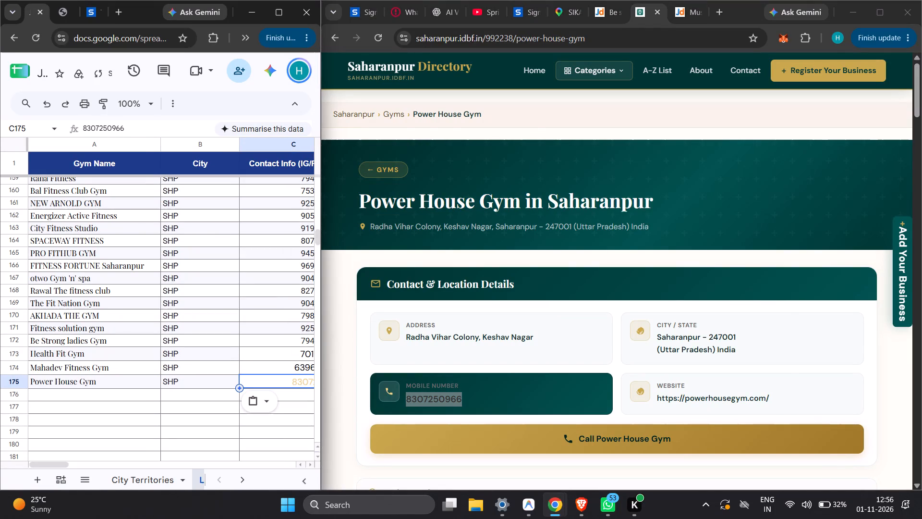
pyautogui.click(300, 397)
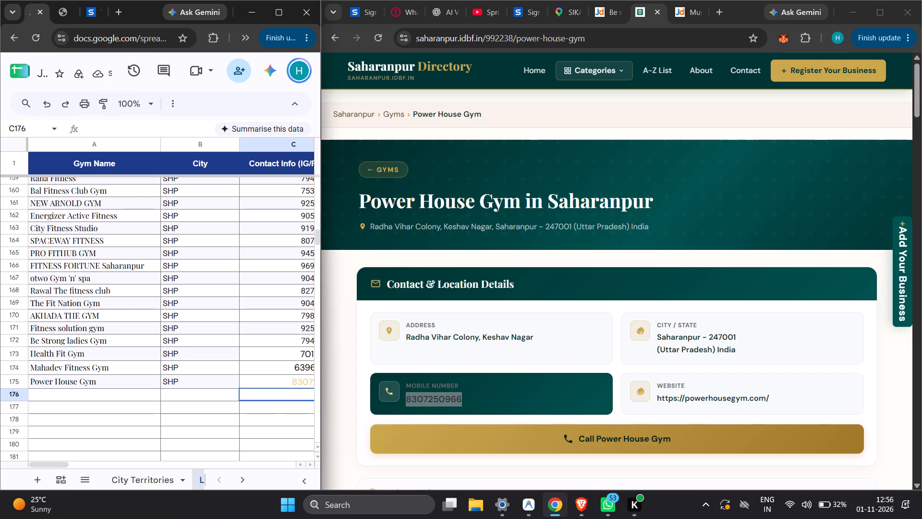
# Open the Power House Gym & Fitness Centre listing in Brajesh Nagar from the directory's gym list and check it for a phone number.
pyautogui.scroll(-3, 406, 361)
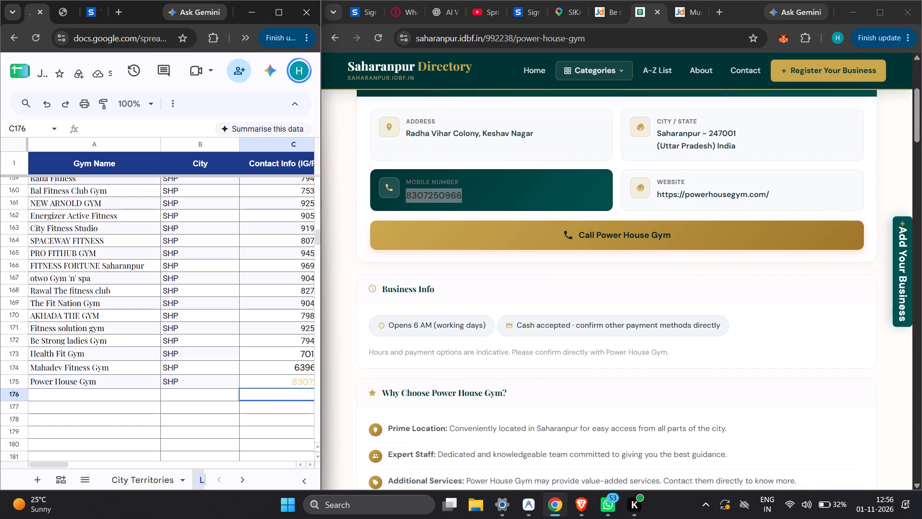
pyautogui.scroll(-4, 406, 361)
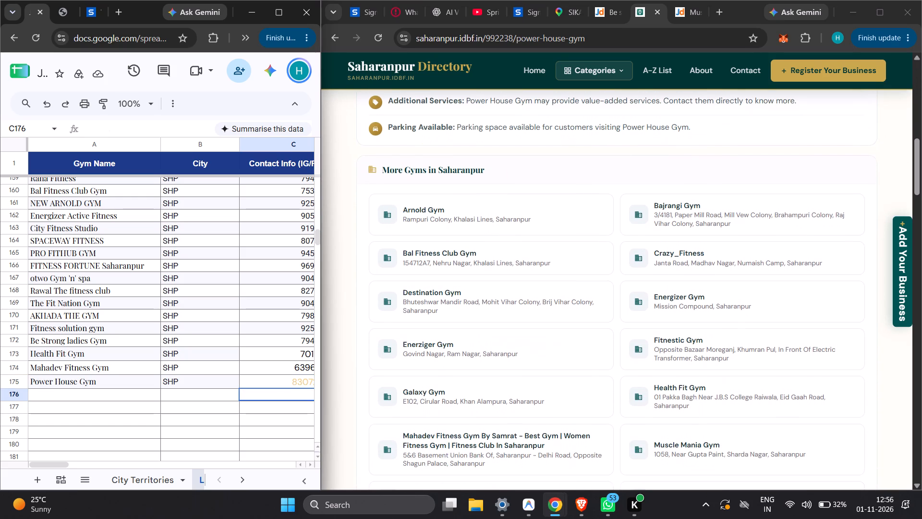
pyautogui.scroll(-2, 406, 361)
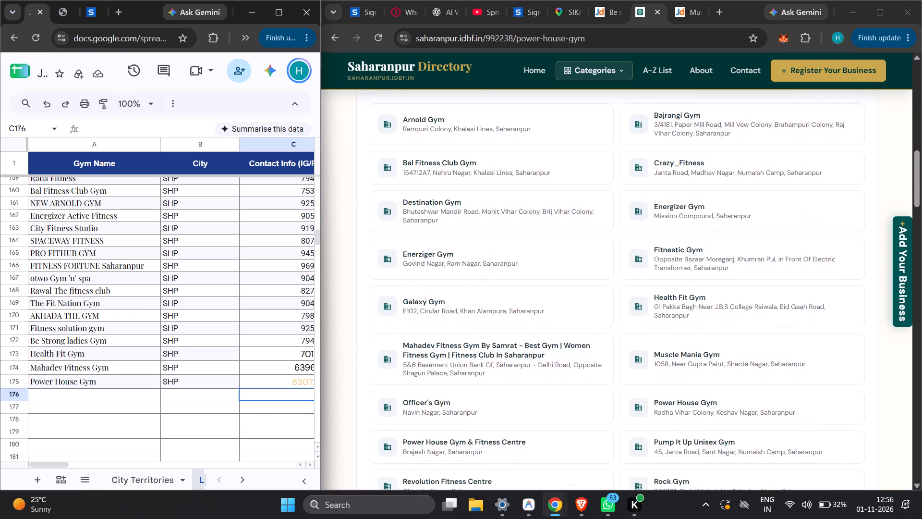
pyautogui.scroll(-3, 406, 361)
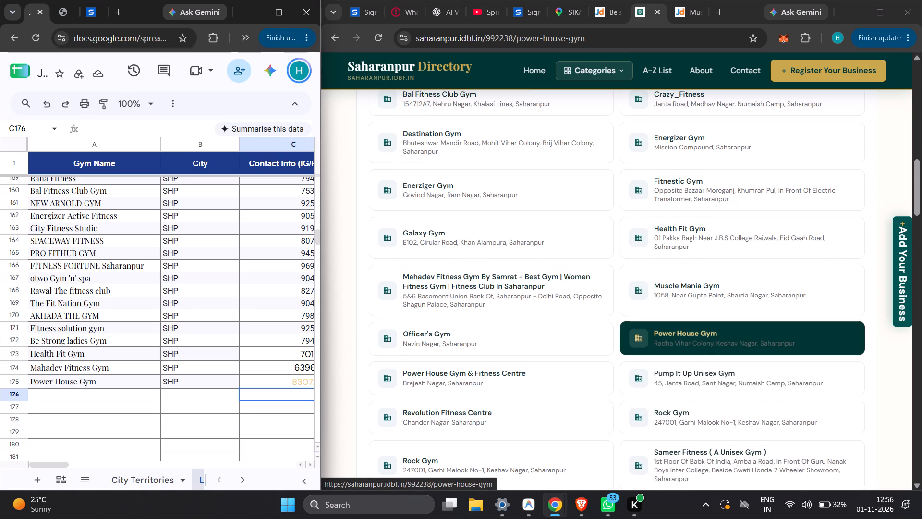
pyautogui.click(466, 380)
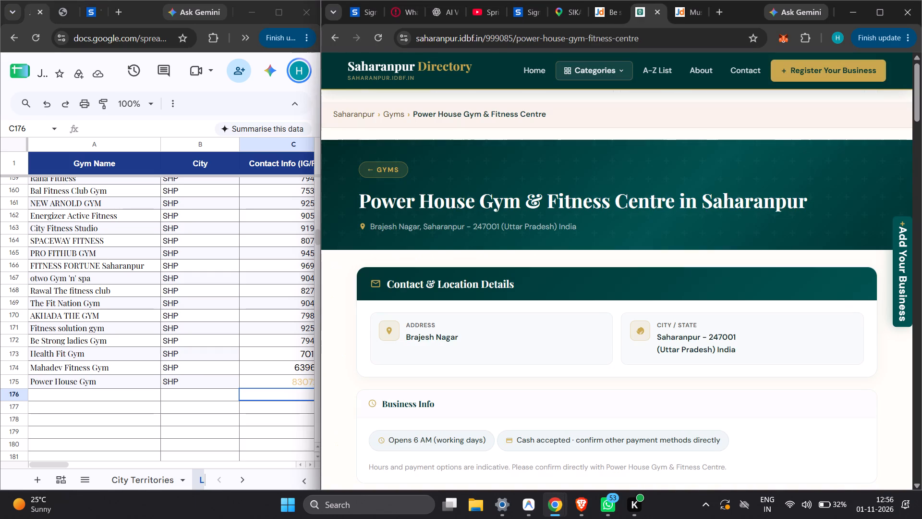
pyautogui.scroll(-3, 511, 340)
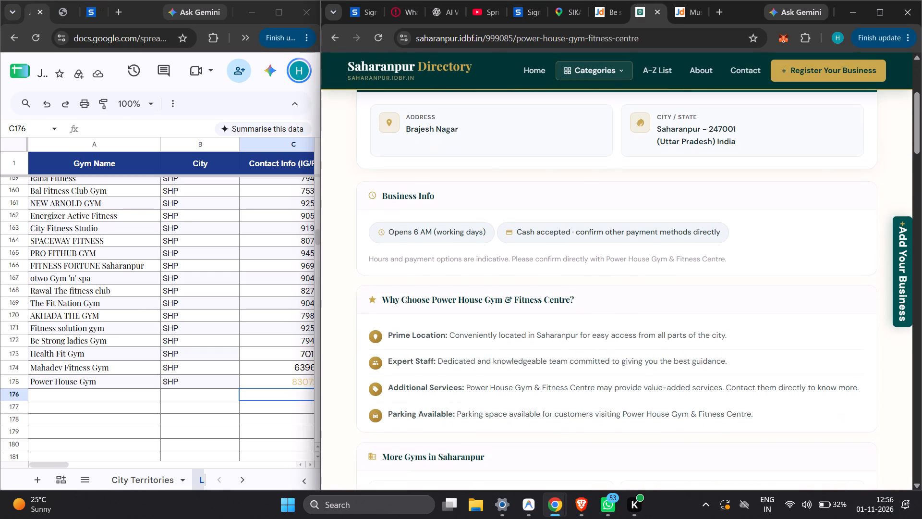
# Open the Pump It Up Unisex Gym listing on Janta Road from the directory's list of gyms.
pyautogui.scroll(-4, 511, 340)
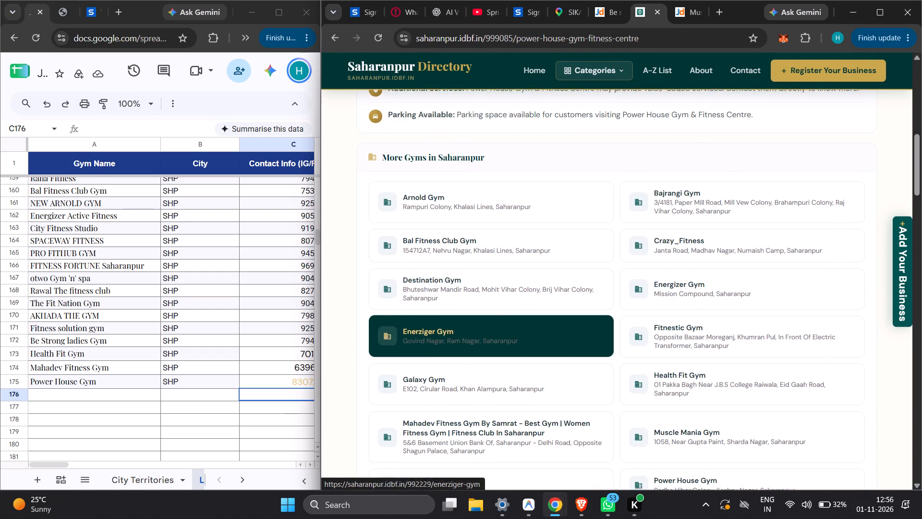
pyautogui.scroll(-3, 511, 340)
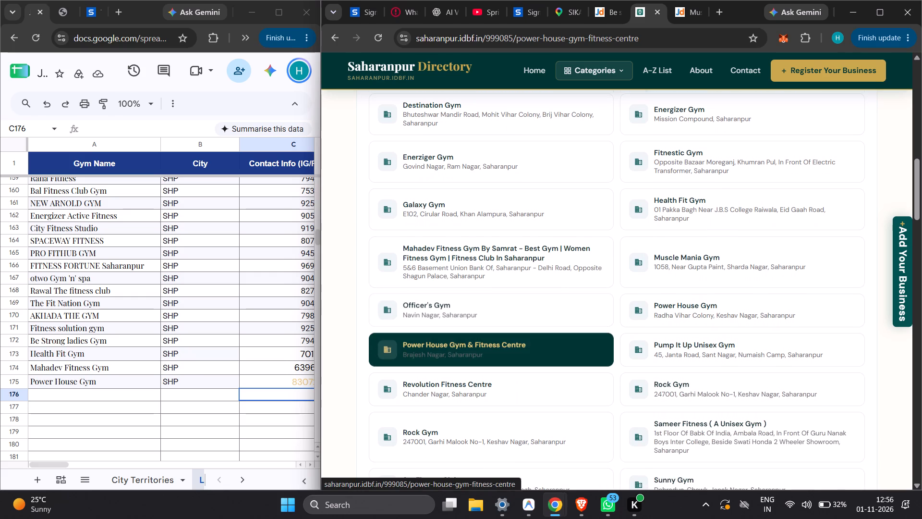
pyautogui.doubleClick(689, 337)
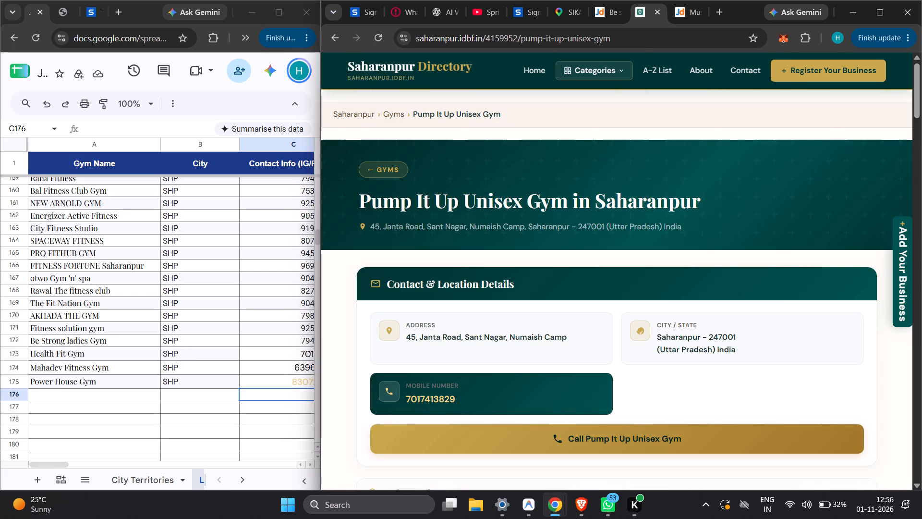
# Add Pump It Up Unisex to row 176 of the tracker with city SHP and the mobile number from its listing.
pyautogui.moveTo(355, 196); pyautogui.dragTo(557, 192)
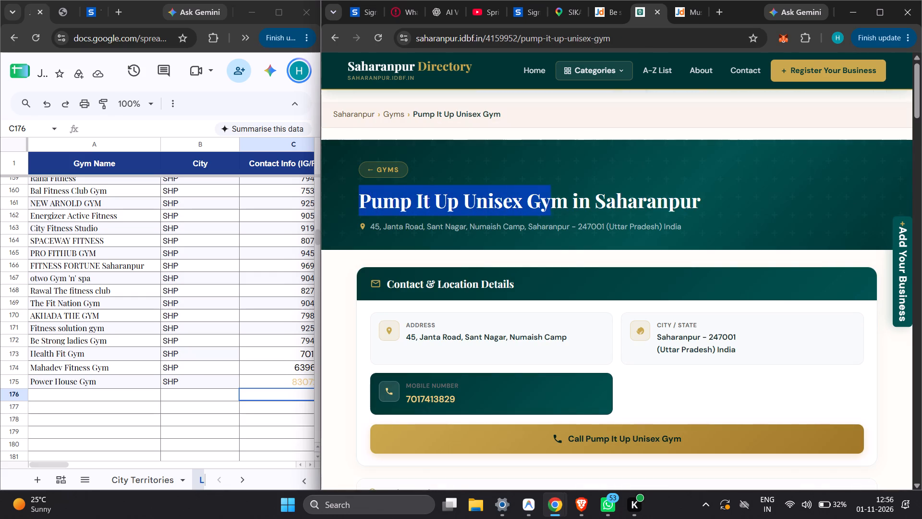
pyautogui.moveTo(557, 192); pyautogui.dragTo(522, 209)
pyautogui.hotkey('ctrl', 'c')
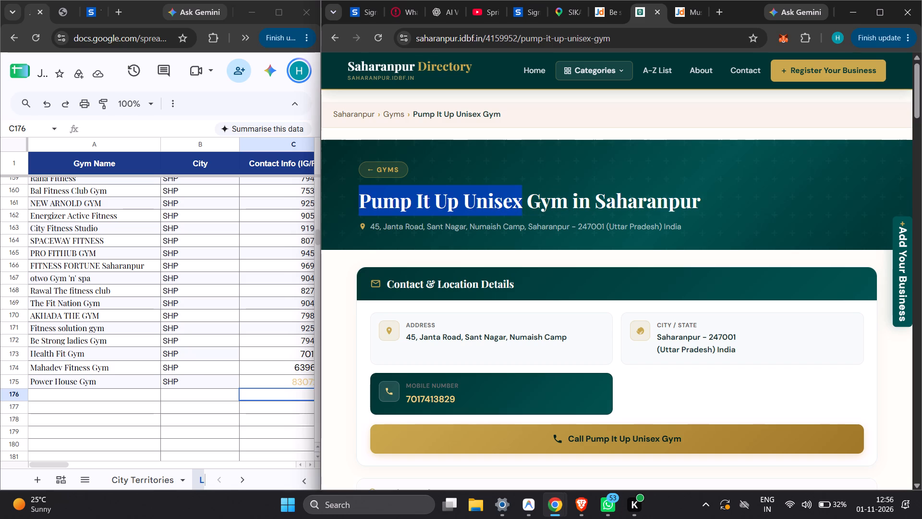
pyautogui.doubleClick(105, 393)
pyautogui.hotkey('ctrl', 'v')
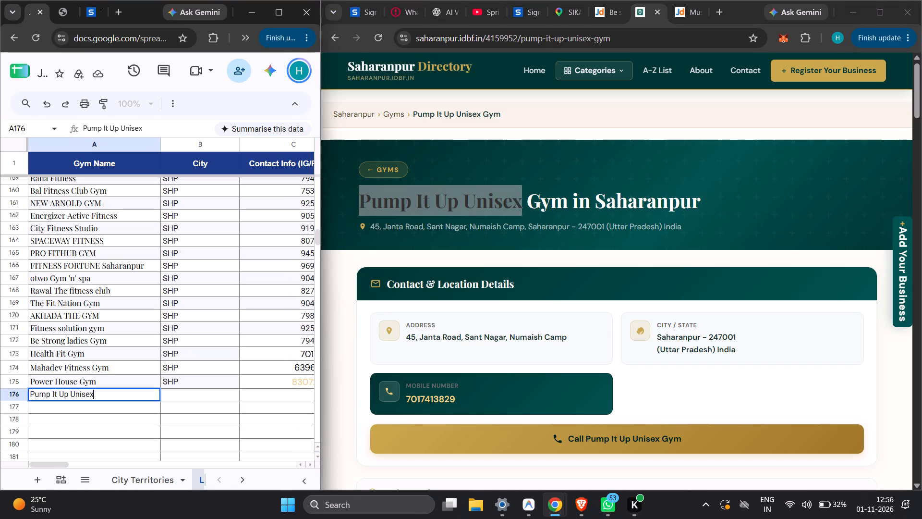
pyautogui.doubleClick(182, 396)
pyautogui.hotkey('shift', 's')
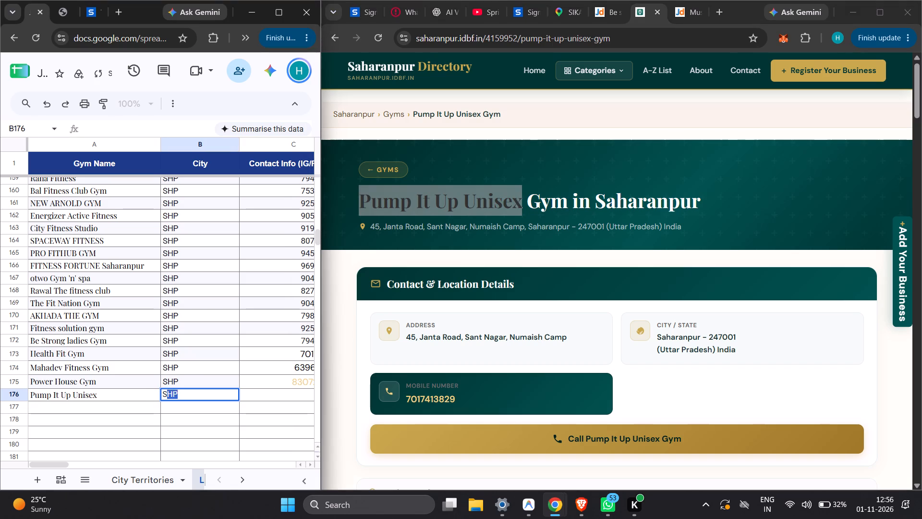
pyautogui.press('Return')
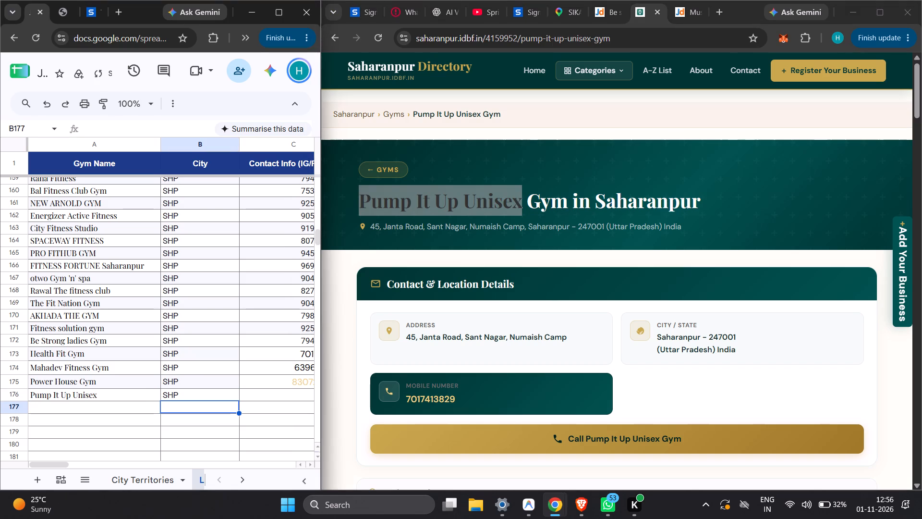
pyautogui.moveTo(457, 395); pyautogui.dragTo(405, 398)
pyautogui.hotkey('ctrl', 'c')
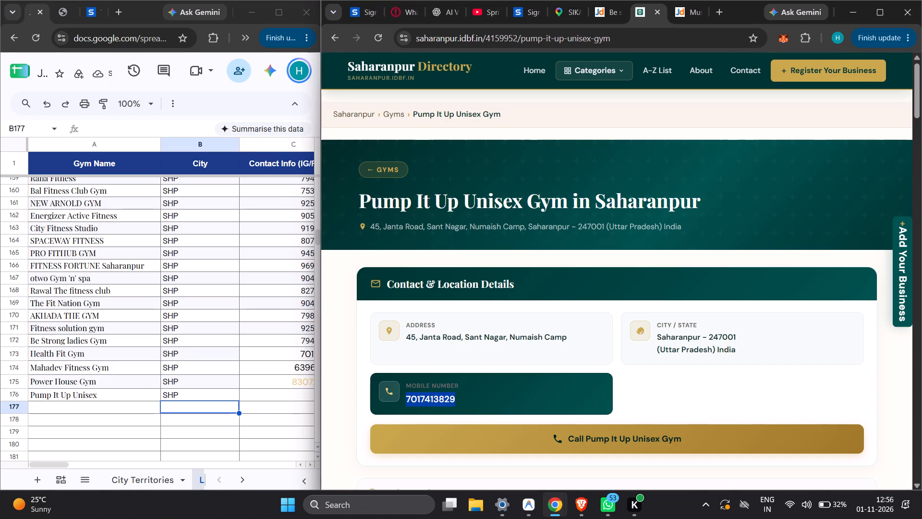
pyautogui.doubleClick(287, 397)
pyautogui.hotkey('ctrl', 'v')
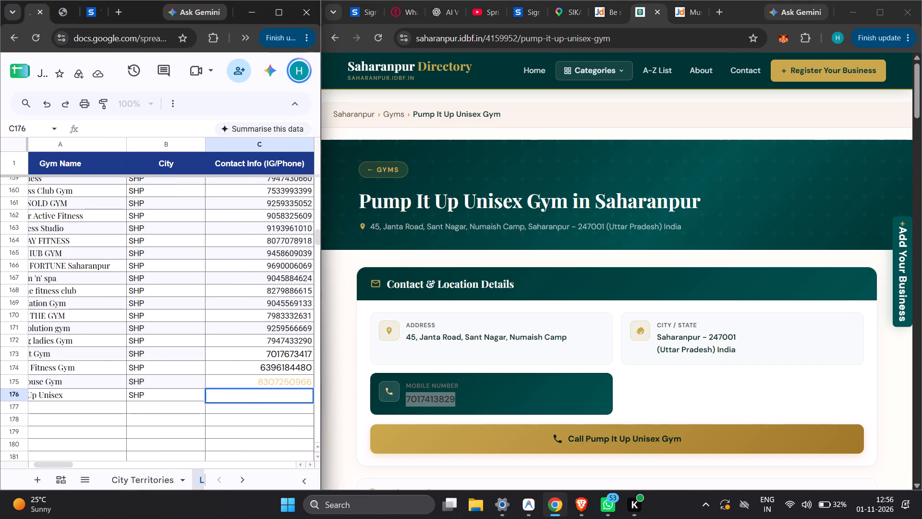
pyautogui.press('Return')
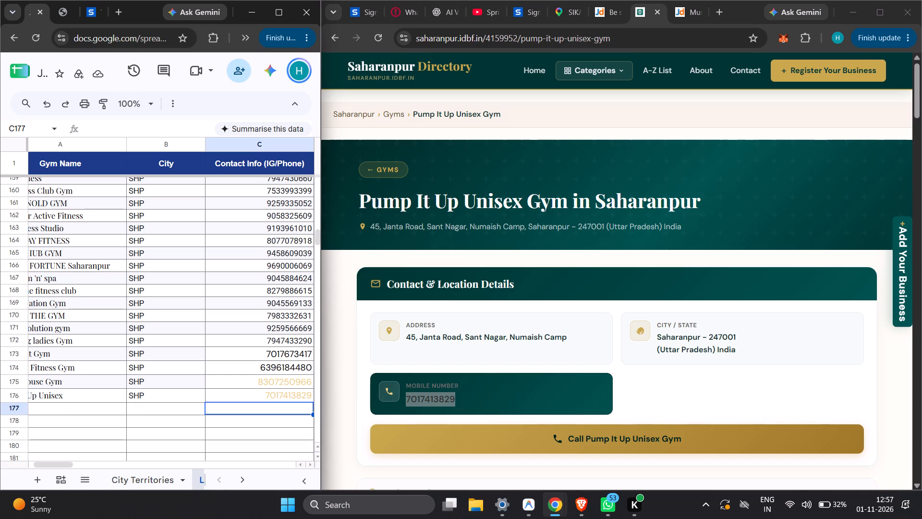
# Open the Revolution Fitness Centre listing in Chander Nagar from the directory's list of gyms.
pyautogui.click(75, 408)
pyautogui.scroll(-1, 411, 258)
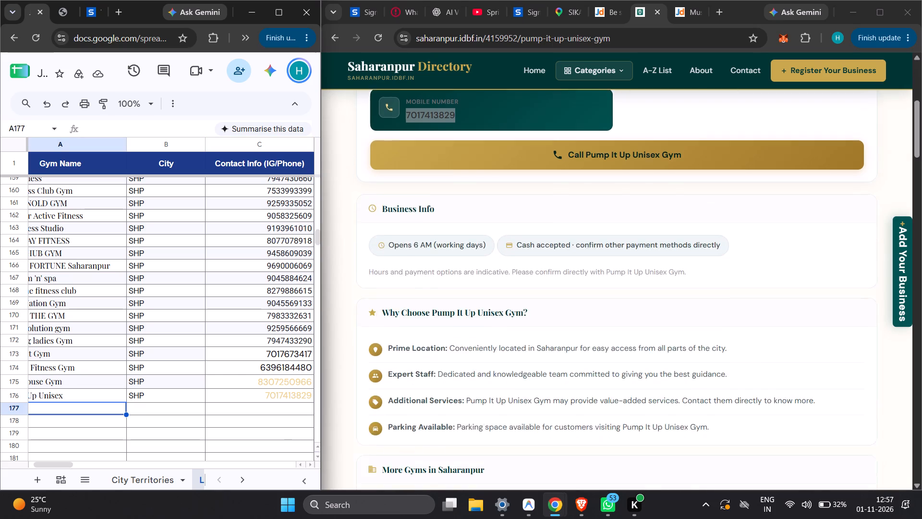
pyautogui.scroll(-6, 411, 258)
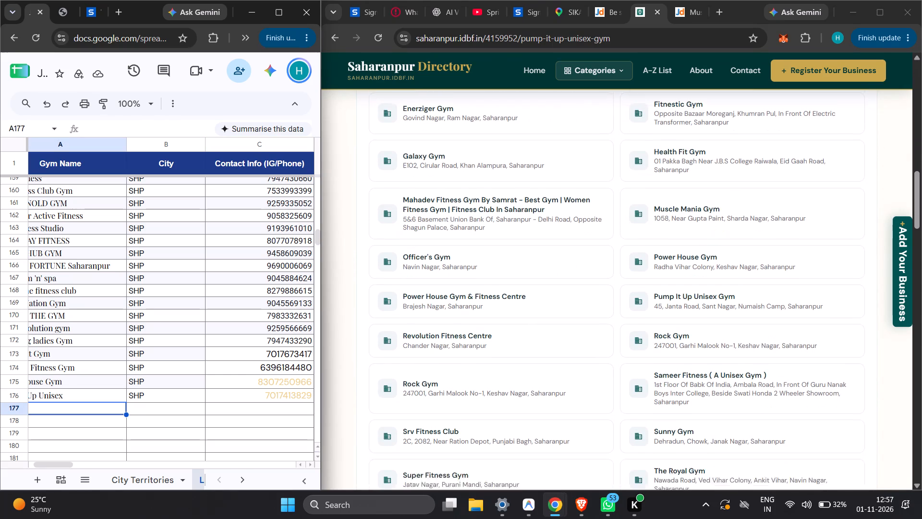
pyautogui.scroll(-3, 411, 258)
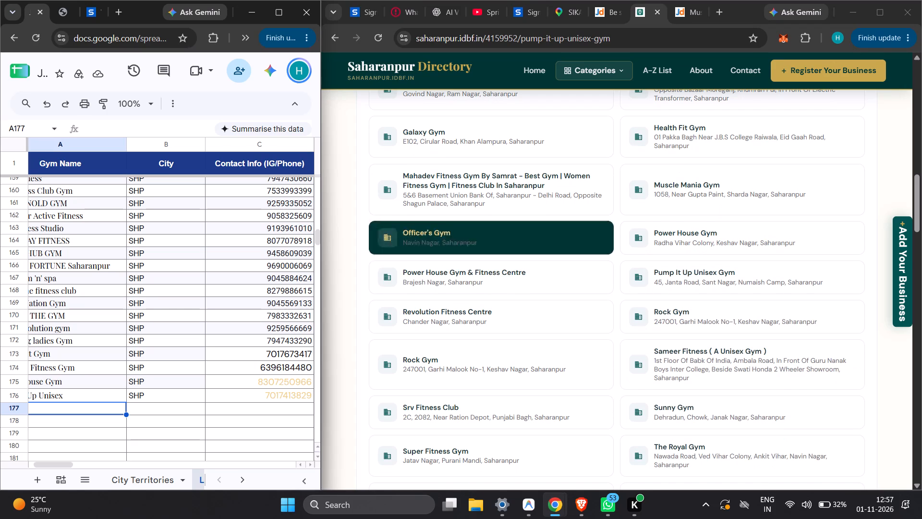
pyautogui.scroll(1, 529, 218)
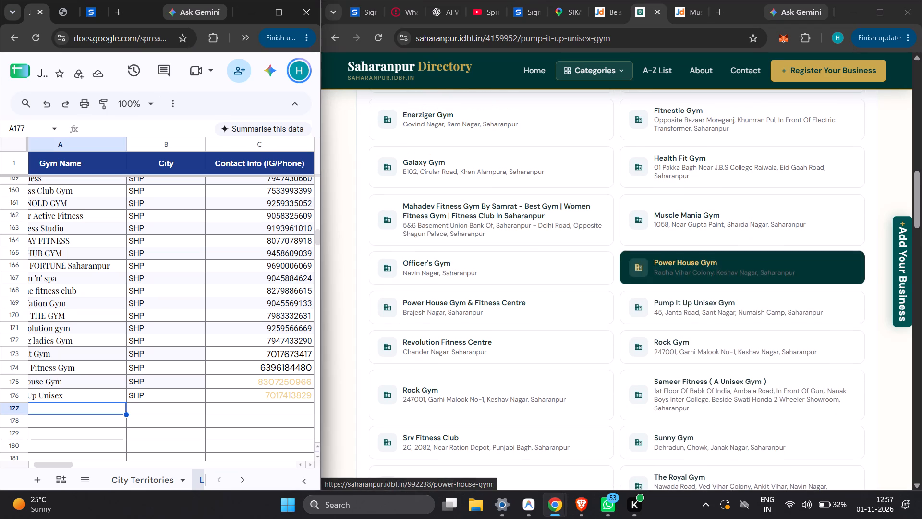
pyautogui.click(568, 345)
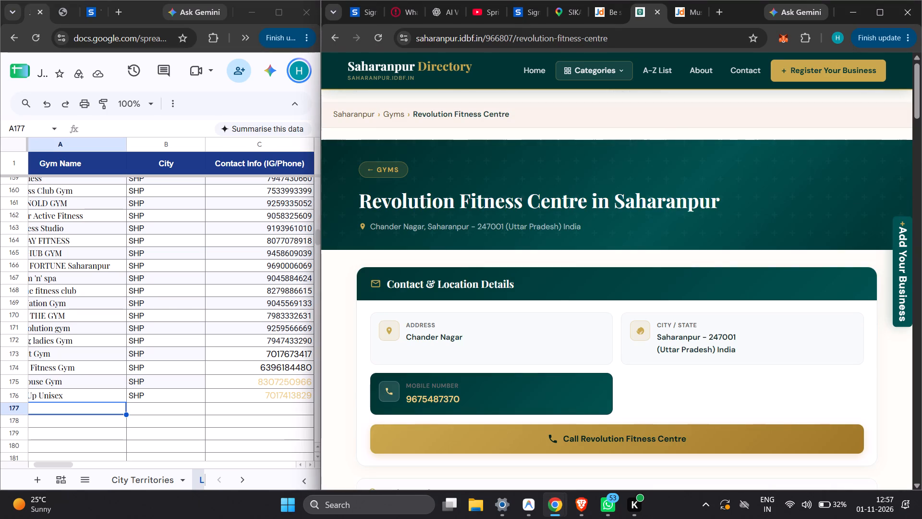
# Add Revolution Fitness Centre to row 177 of the tracker with city SHP and the mobile number from its listing.
pyautogui.moveTo(363, 205); pyautogui.dragTo(580, 193)
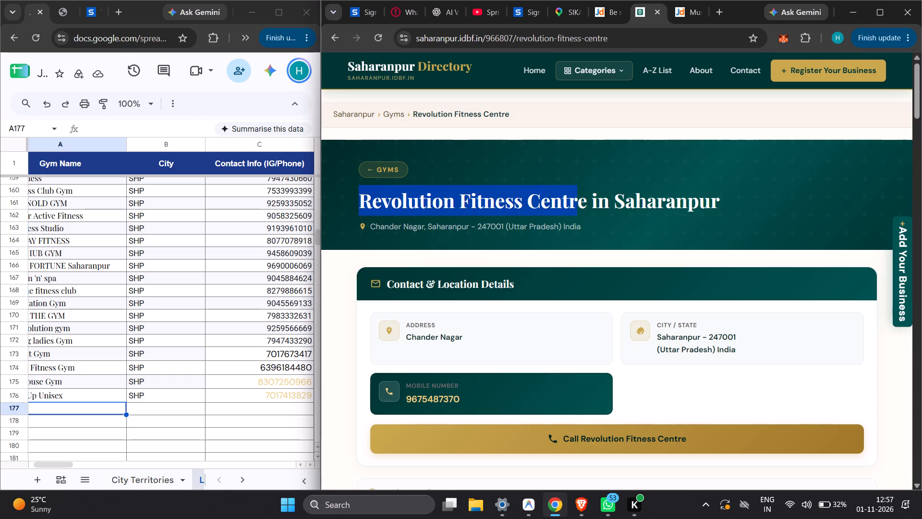
pyautogui.moveTo(580, 193); pyautogui.dragTo(587, 195)
pyautogui.hotkey('ctrl', 'c')
pyautogui.doubleClick(98, 409)
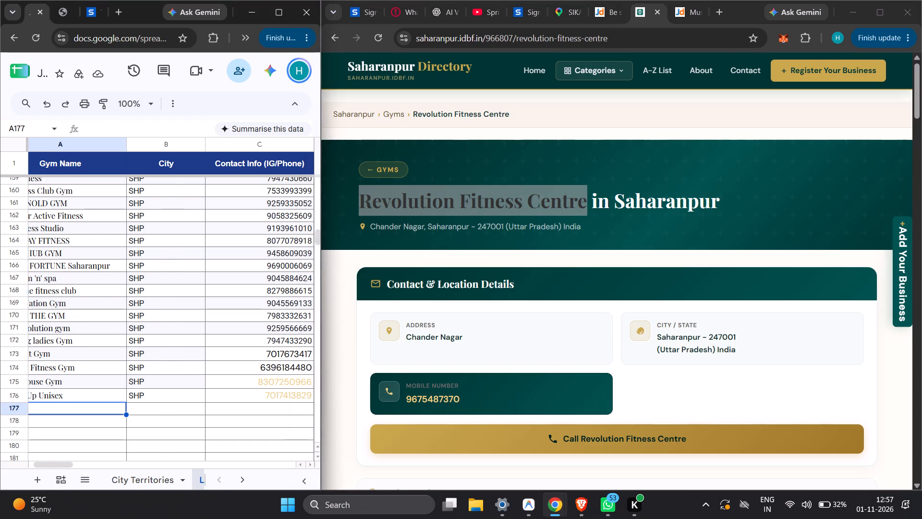
pyautogui.hotkey('ctrl', 'v')
pyautogui.doubleClick(182, 406)
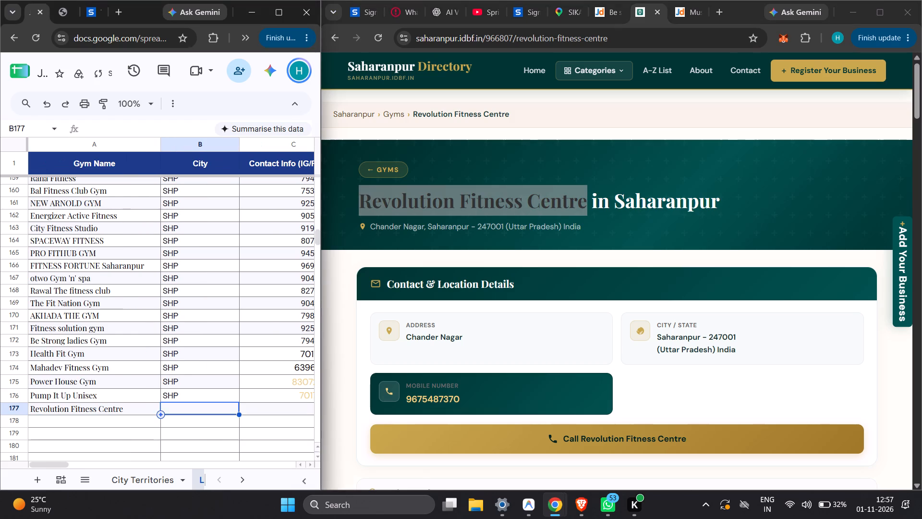
pyautogui.write('SHP')
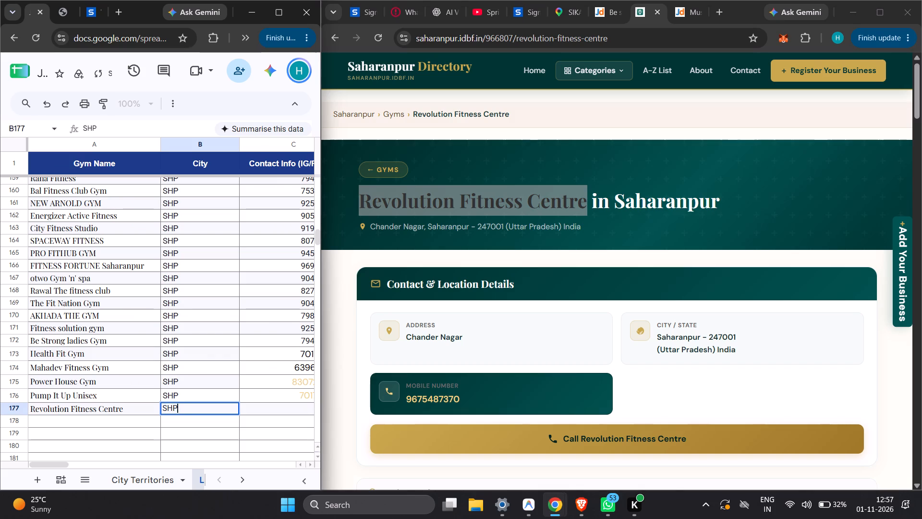
pyautogui.moveTo(462, 401); pyautogui.dragTo(386, 409)
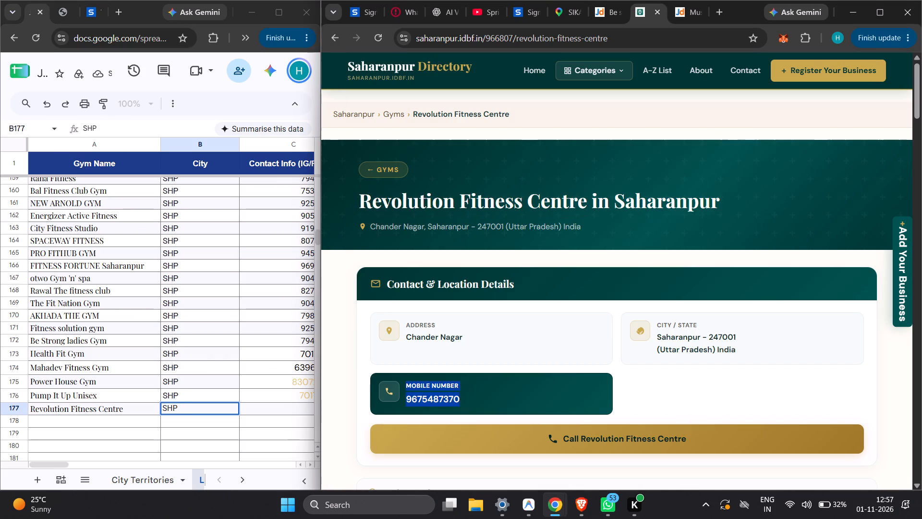
pyautogui.moveTo(386, 409); pyautogui.dragTo(404, 408)
pyautogui.hotkey('ctrl', 'c')
pyautogui.press('c')
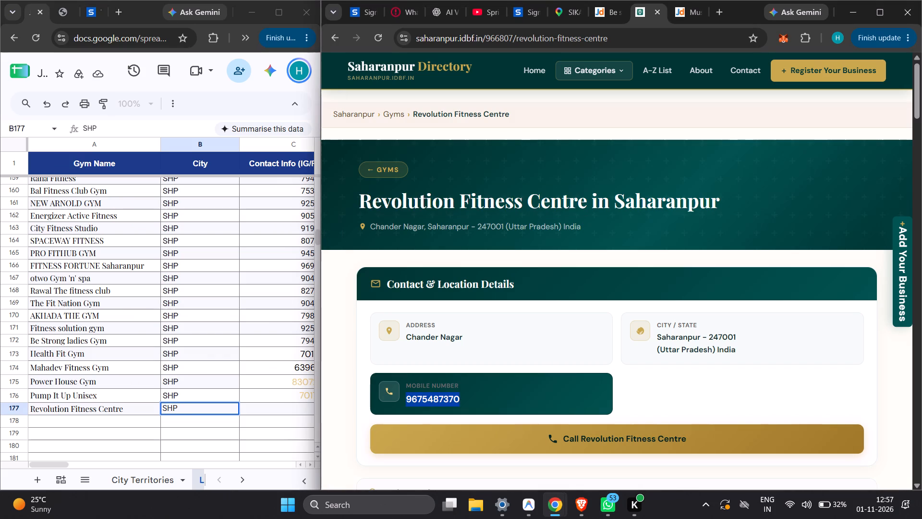
pyautogui.doubleClick(285, 408)
pyautogui.hotkey('ctrl', 'v')
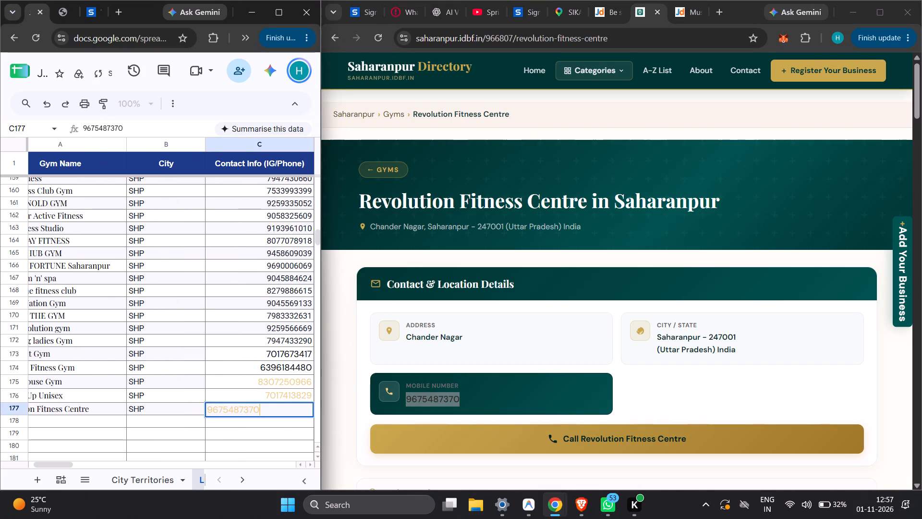
pyautogui.click(98, 422)
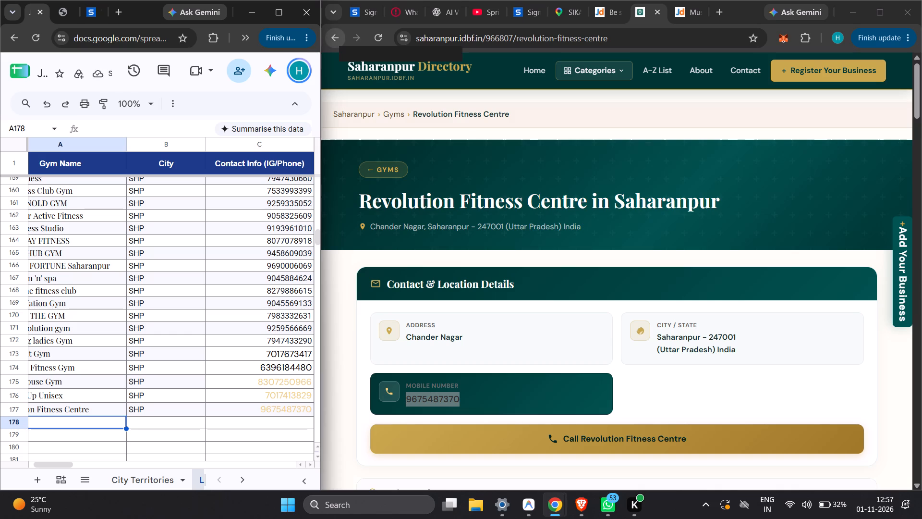
# Open the Sameer Fitness (A Unisex Gym) listing on Ambala Road from the directory's list of gyms.
pyautogui.scroll(-6, 481, 268)
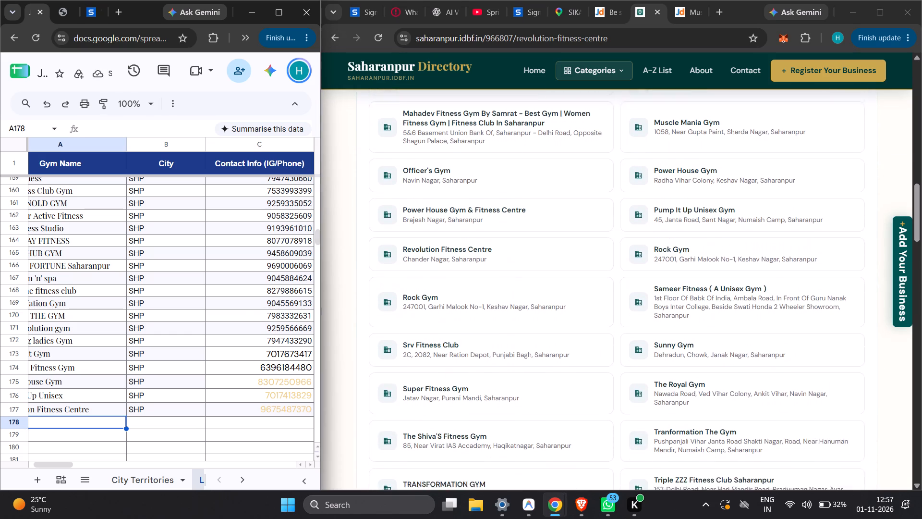
pyautogui.scroll(-2, 481, 268)
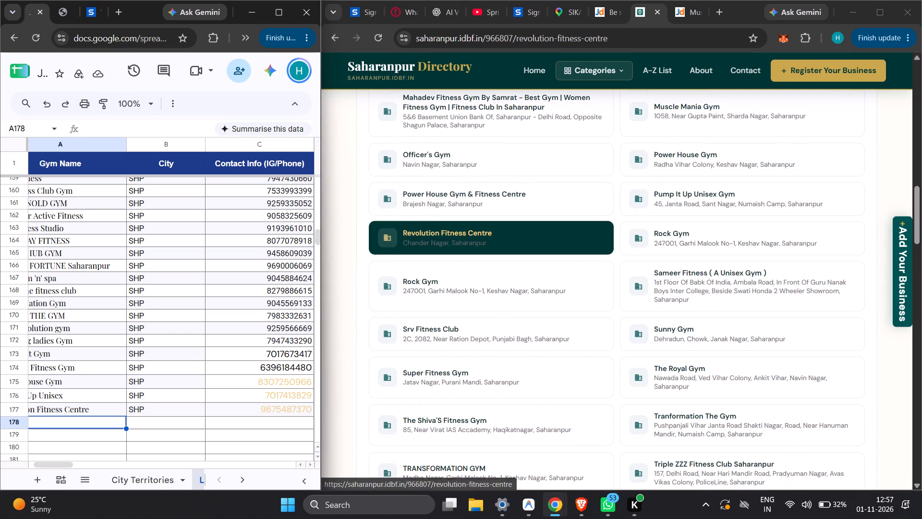
pyautogui.click(655, 287)
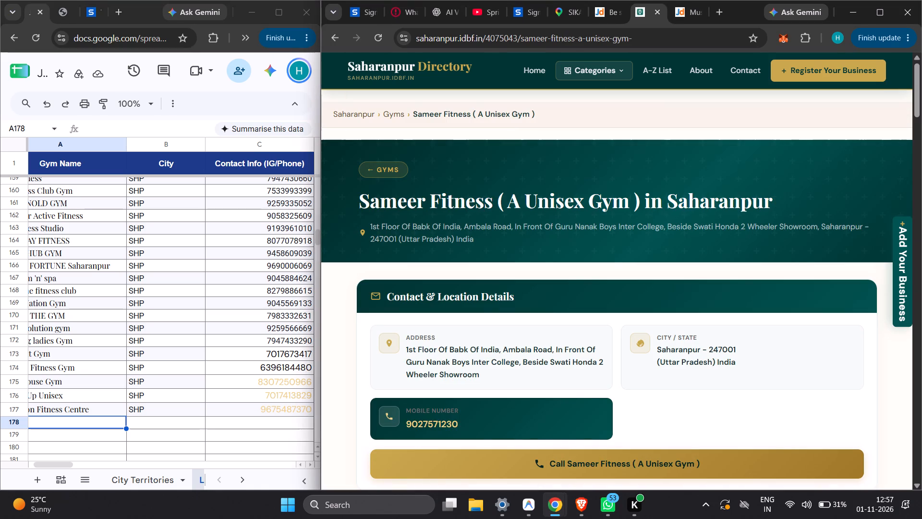
# Copy the name Sameer Fitness from its listing and look through the tracker's gym names for an existing entry.
pyautogui.moveTo(359, 200); pyautogui.dragTo(547, 192)
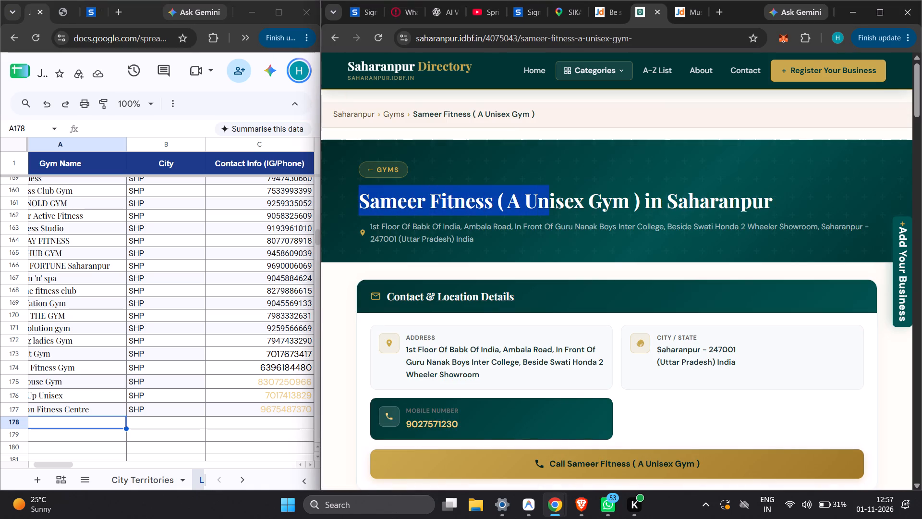
pyautogui.moveTo(547, 192); pyautogui.dragTo(500, 204)
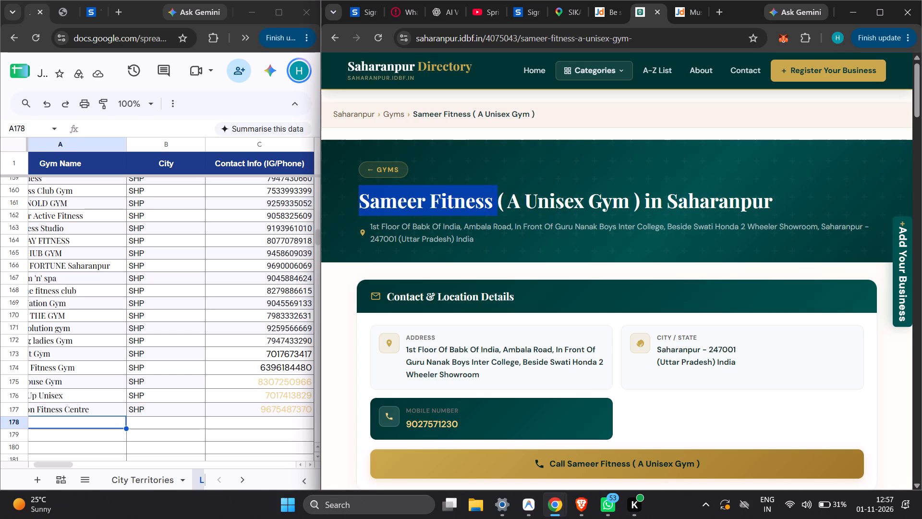
pyautogui.hotkey('ctrl', 'c')
pyautogui.hscroll(2, 199, 271)
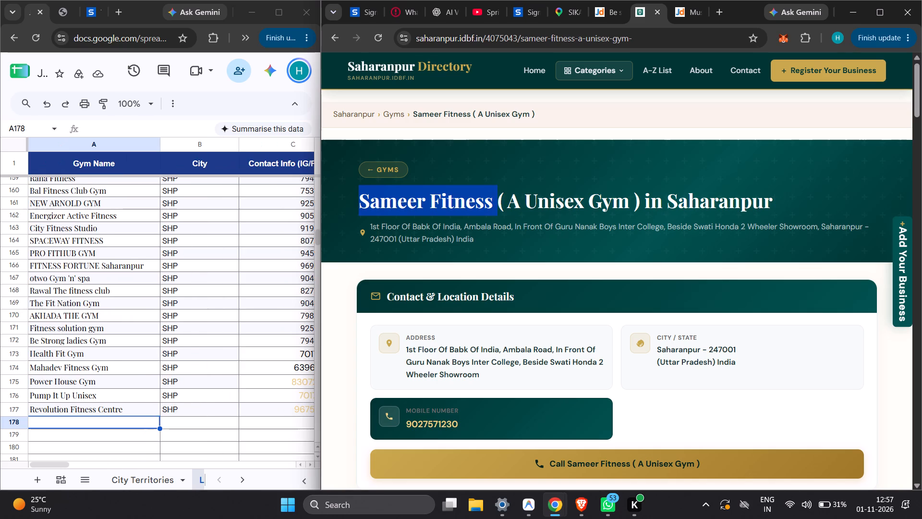
pyautogui.scroll(4, 199, 271)
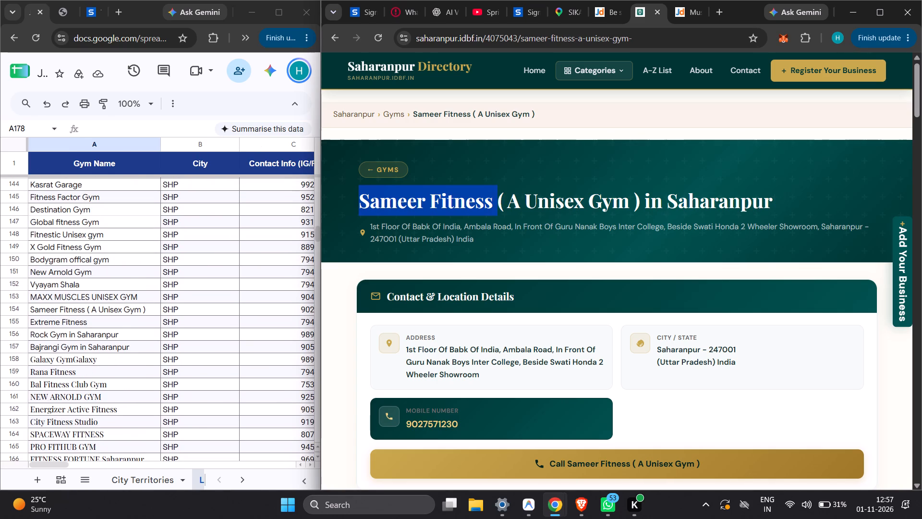
pyautogui.scroll(4, 199, 271)
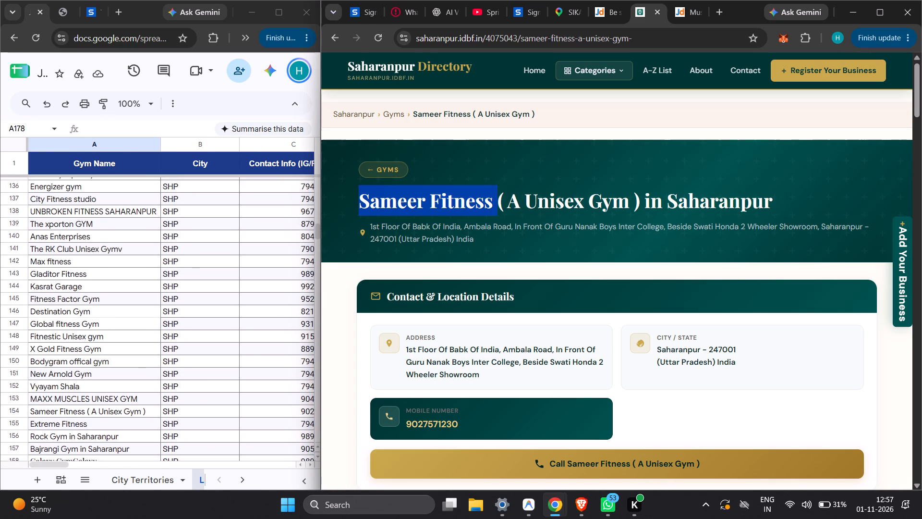
pyautogui.scroll(1, 199, 271)
pyautogui.scroll(-2, 199, 271)
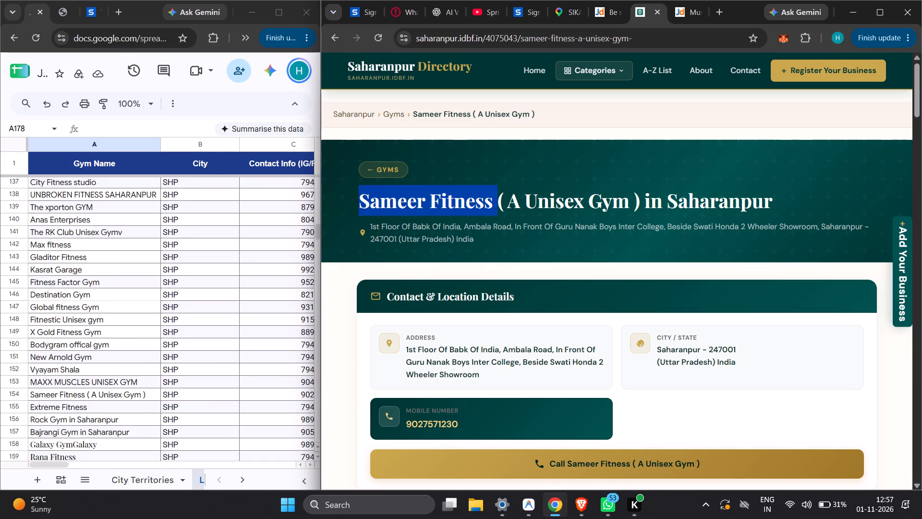
pyautogui.scroll(-3, 199, 271)
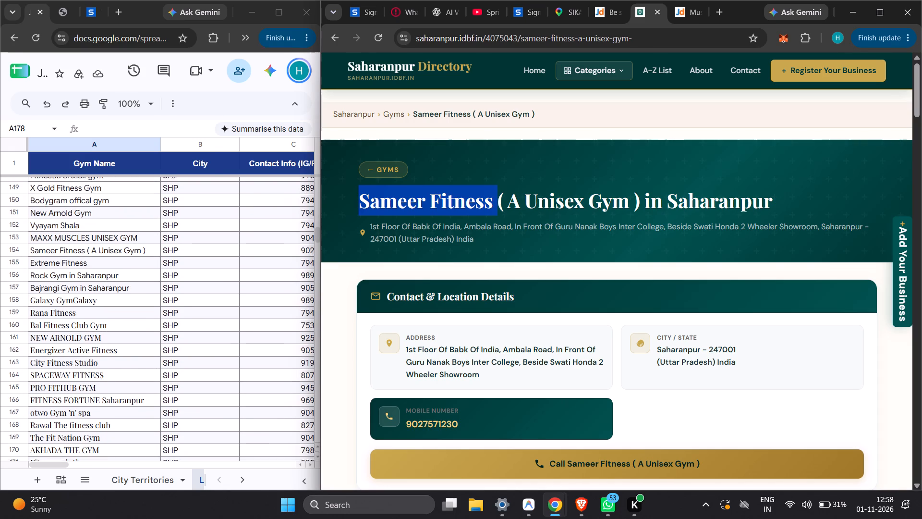
pyautogui.scroll(-2, 199, 271)
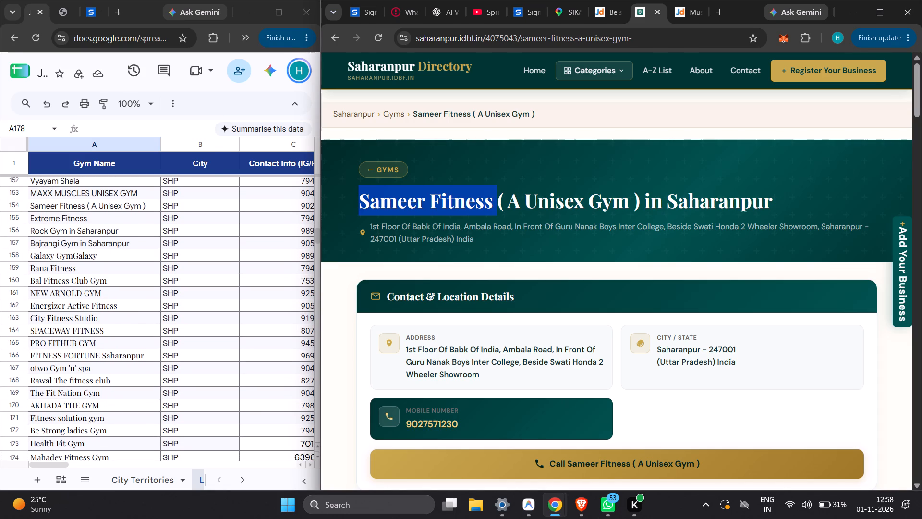
pyautogui.scroll(-3, 199, 271)
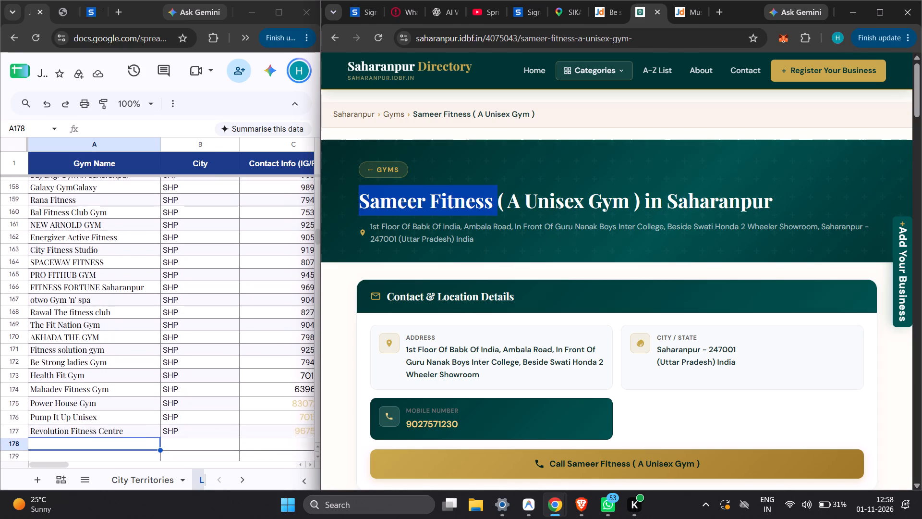
pyautogui.scroll(-1, 199, 271)
pyautogui.scroll(1, 199, 271)
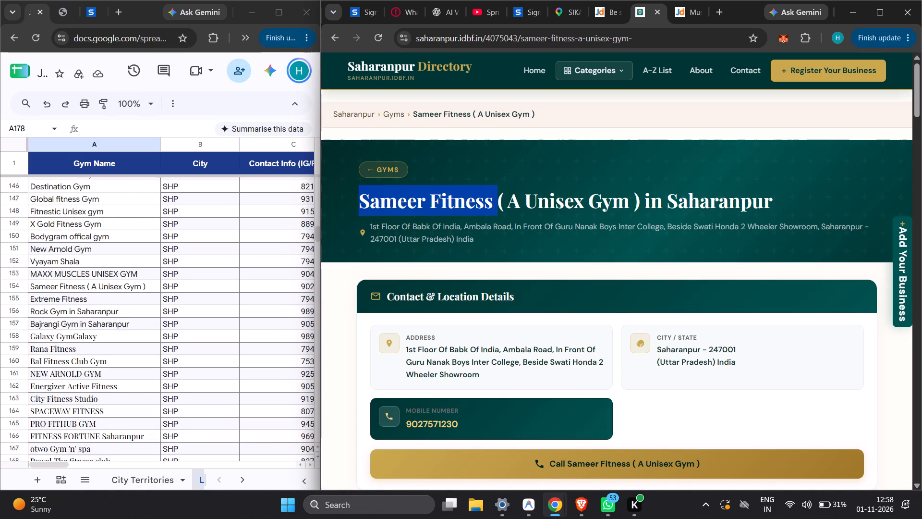
pyautogui.scroll(2, 199, 271)
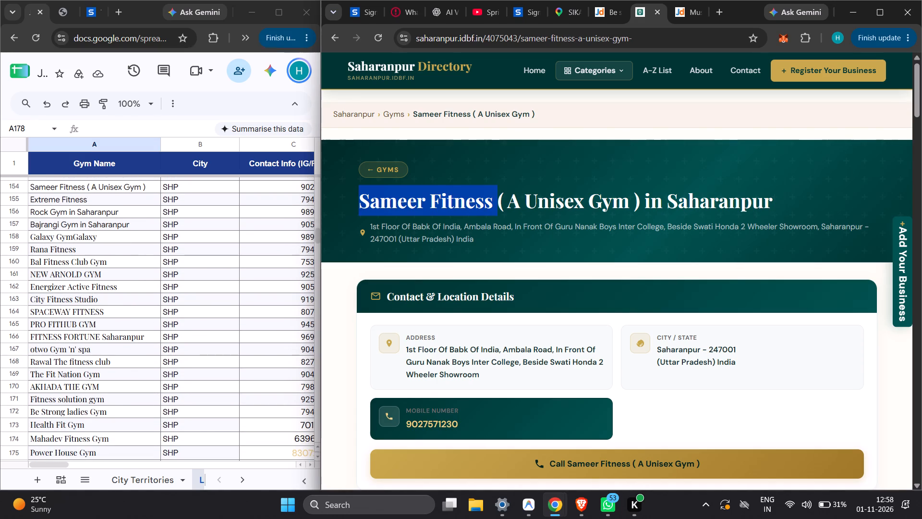
# Open the Srv Fitness Club listing in Punjabi Bagh from the directory's list of gyms.
pyautogui.scroll(-8, 490, 370)
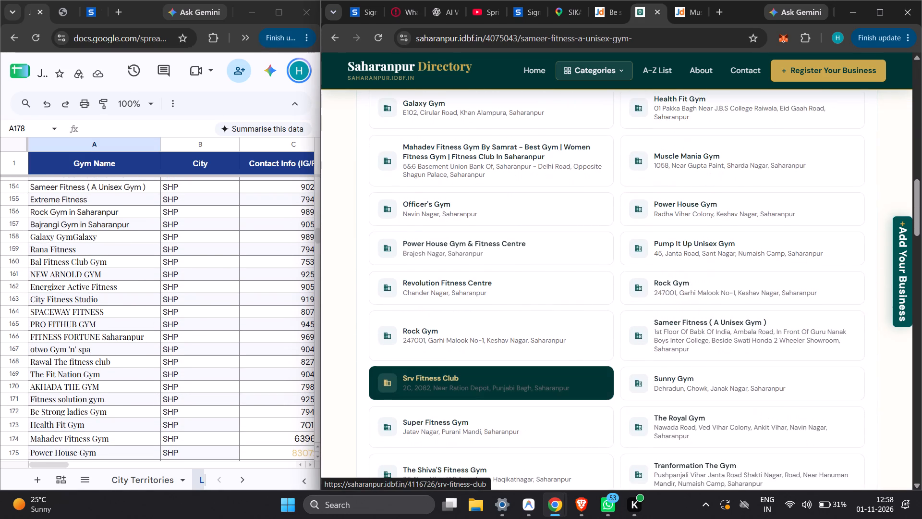
pyautogui.scroll(-1, 490, 370)
pyautogui.click(478, 336)
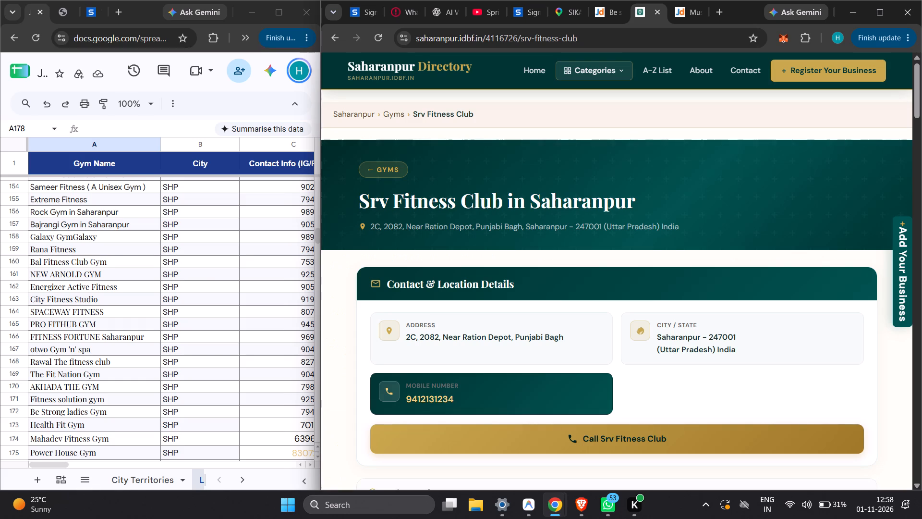
# Copy Srv Fitness from the listing's title into the gym name cell of row 178 in the tracker.
pyautogui.moveTo(356, 202); pyautogui.dragTo(461, 195)
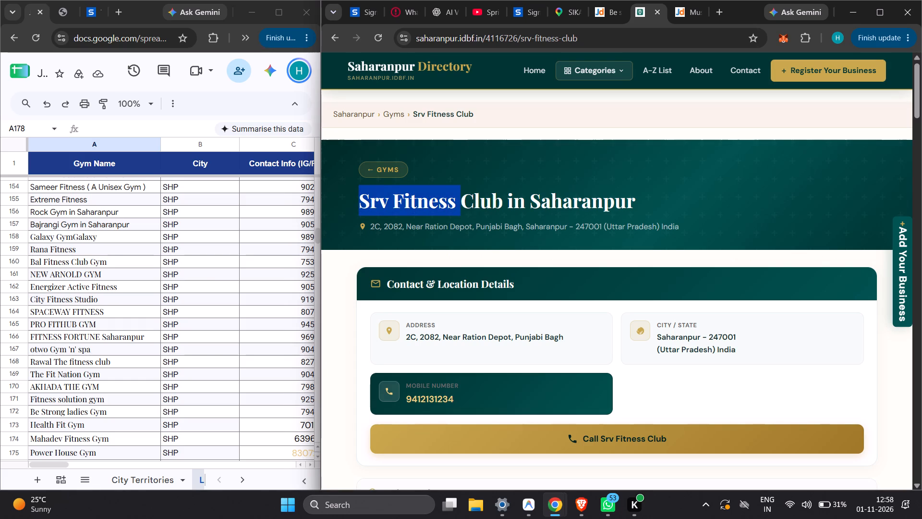
pyautogui.hotkey('ctrl', 'c')
pyautogui.scroll(-1, 139, 386)
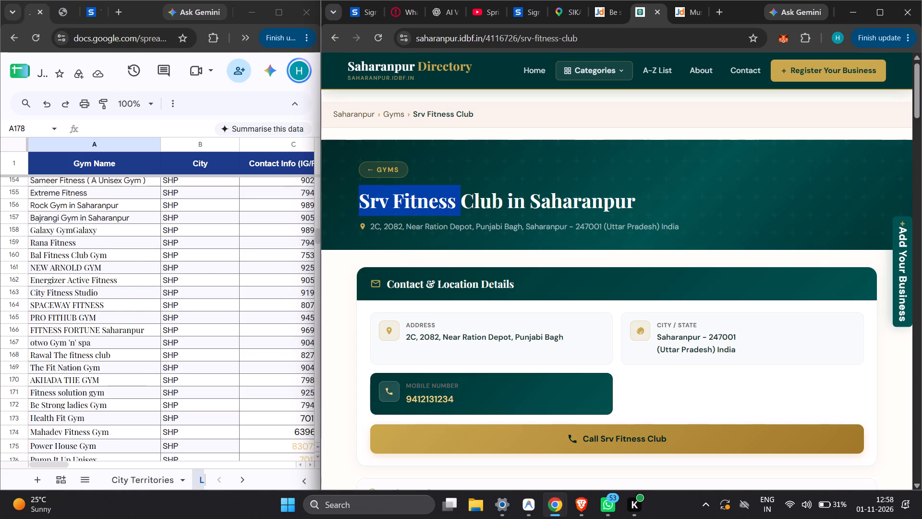
pyautogui.scroll(-1, 139, 386)
pyautogui.click(101, 419)
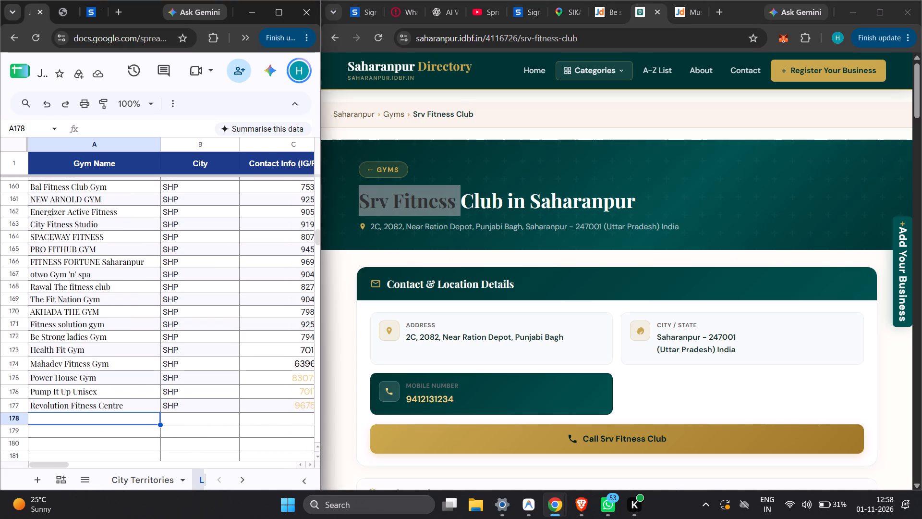
pyautogui.hotkey('ctrl', 'v')
pyautogui.doubleClick(90, 417)
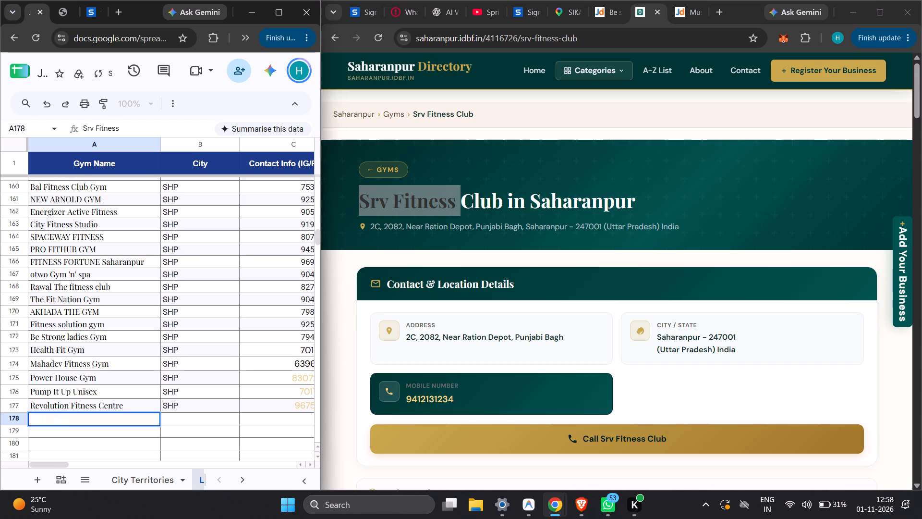
pyautogui.hotkey('ctrl', 'v')
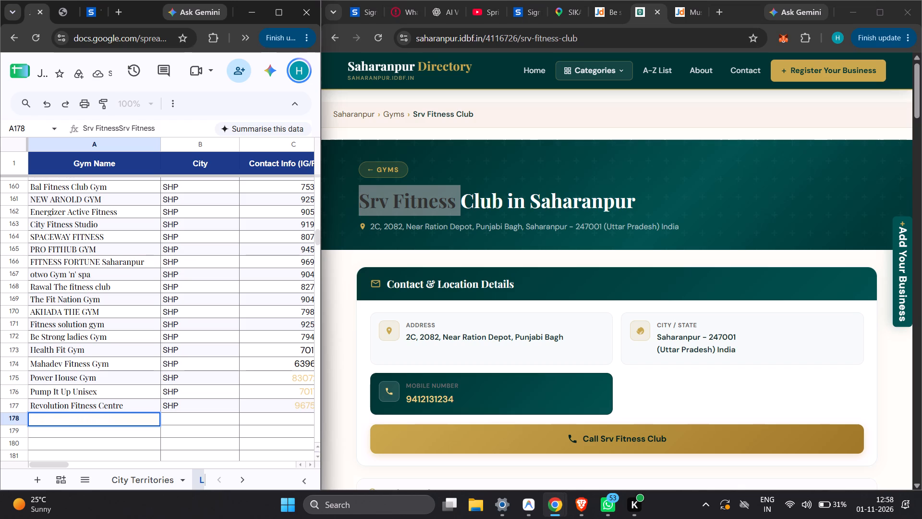
pyautogui.click(336, 271)
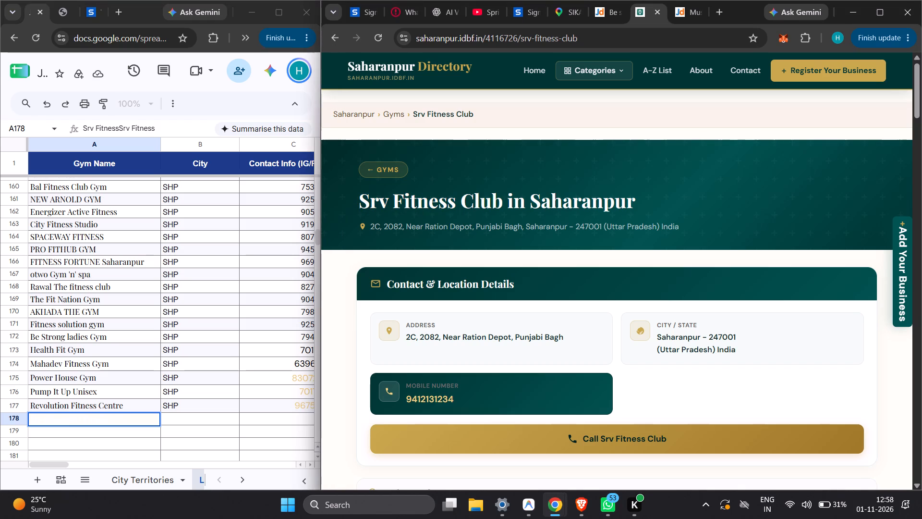
pyautogui.doubleClick(121, 421)
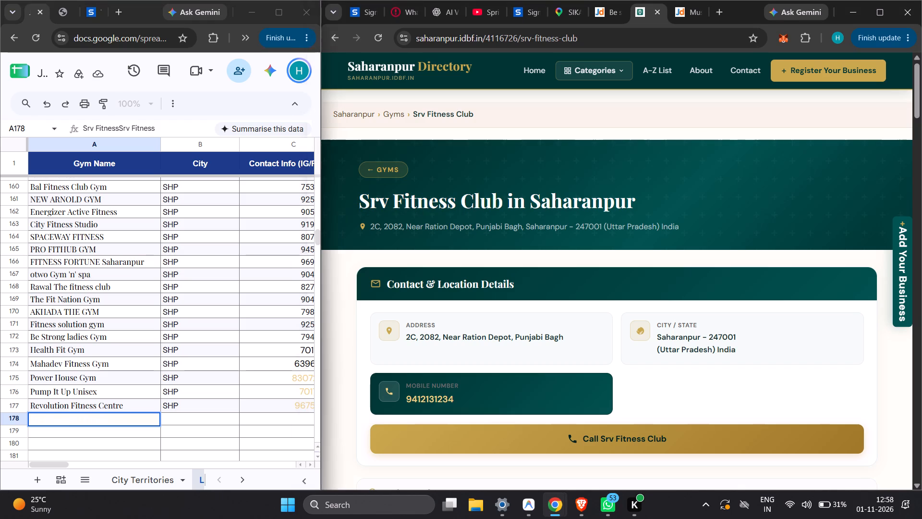
pyautogui.hotkey('shift', 's')
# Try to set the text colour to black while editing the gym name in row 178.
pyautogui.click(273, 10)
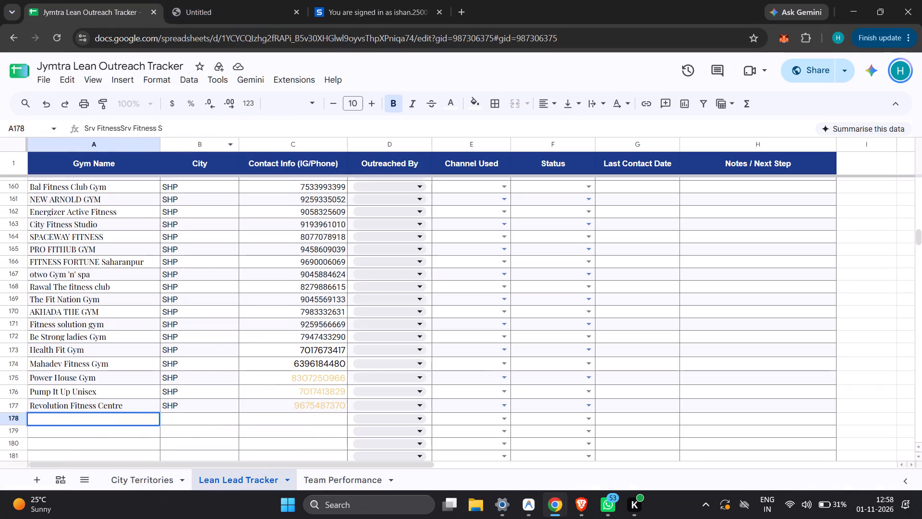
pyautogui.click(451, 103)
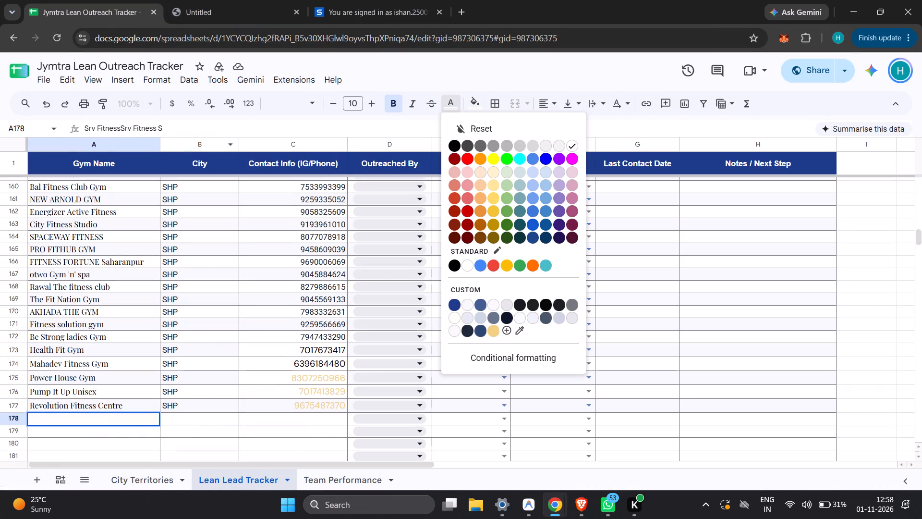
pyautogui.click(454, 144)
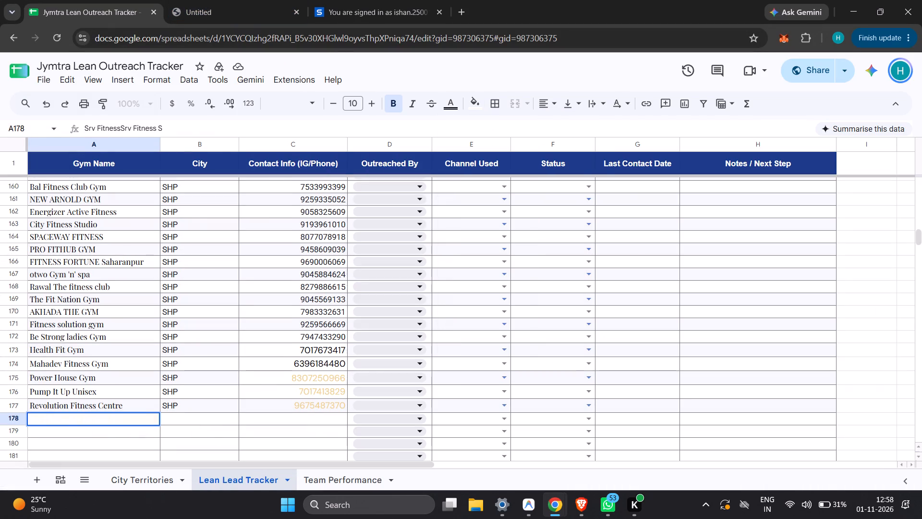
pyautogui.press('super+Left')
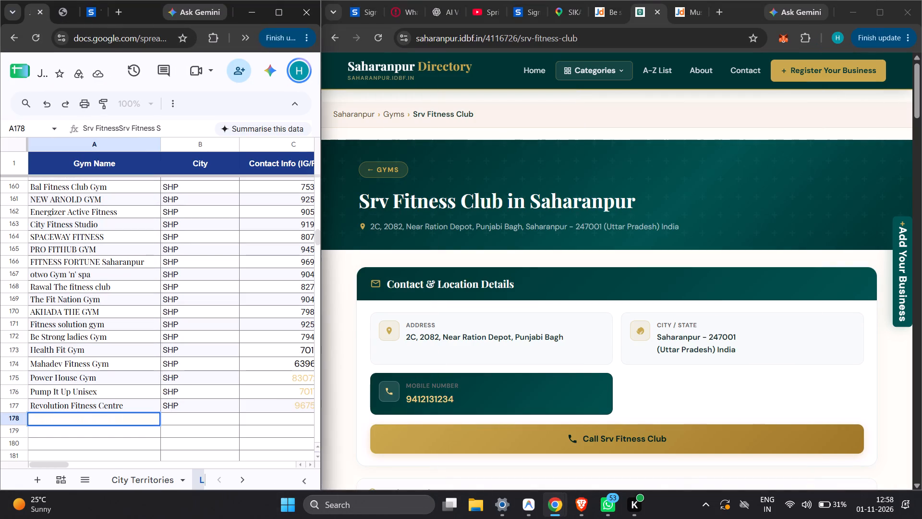
# Overwrite part of the gym name in row 178 with Sr.
pyautogui.doubleClick(79, 420)
pyautogui.hotkey('shift', 's')
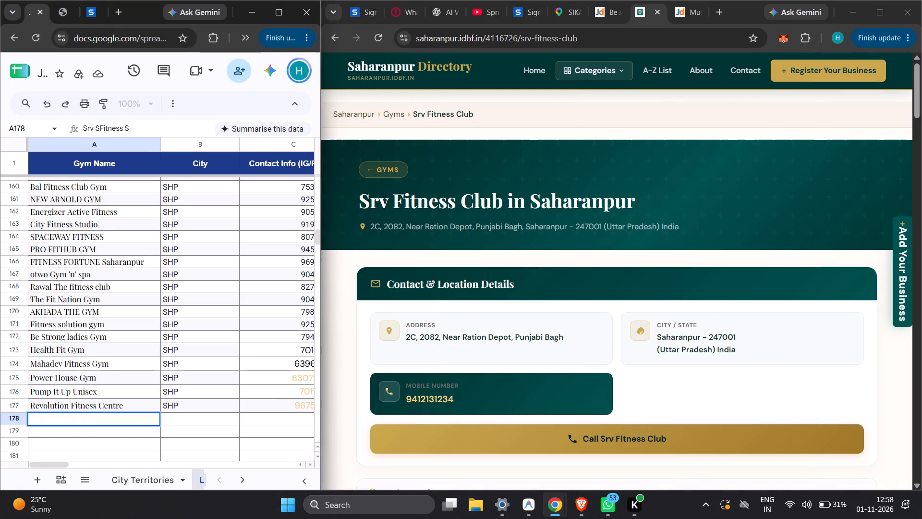
pyautogui.press('r')
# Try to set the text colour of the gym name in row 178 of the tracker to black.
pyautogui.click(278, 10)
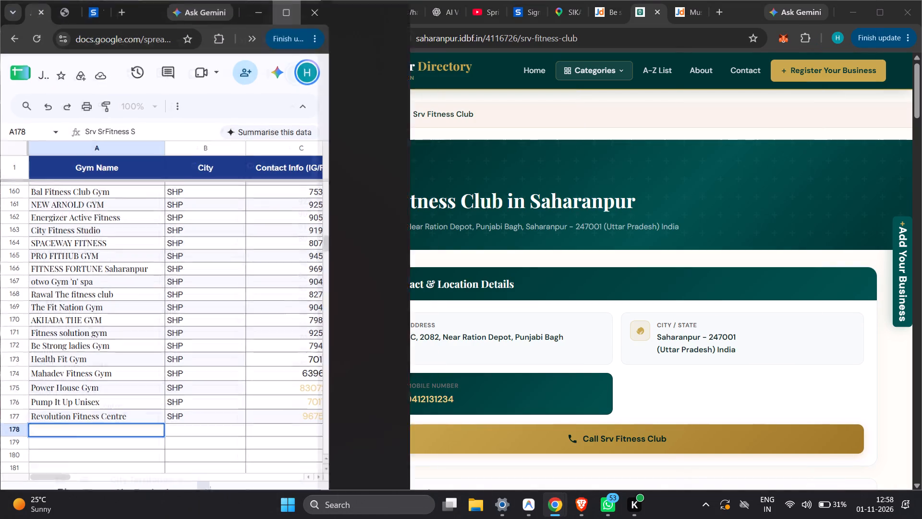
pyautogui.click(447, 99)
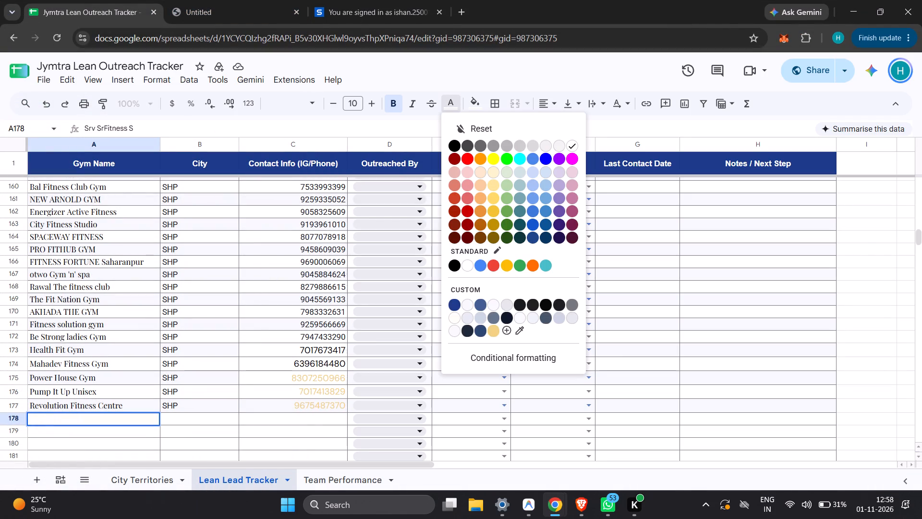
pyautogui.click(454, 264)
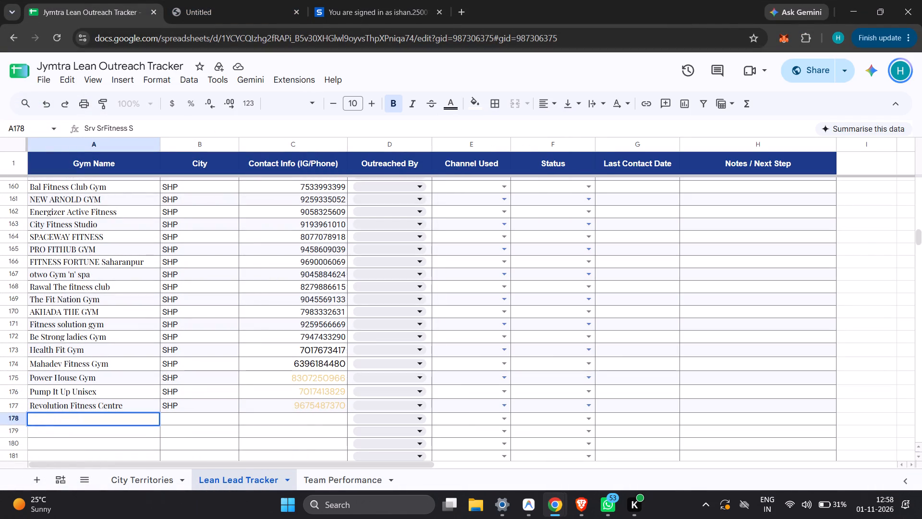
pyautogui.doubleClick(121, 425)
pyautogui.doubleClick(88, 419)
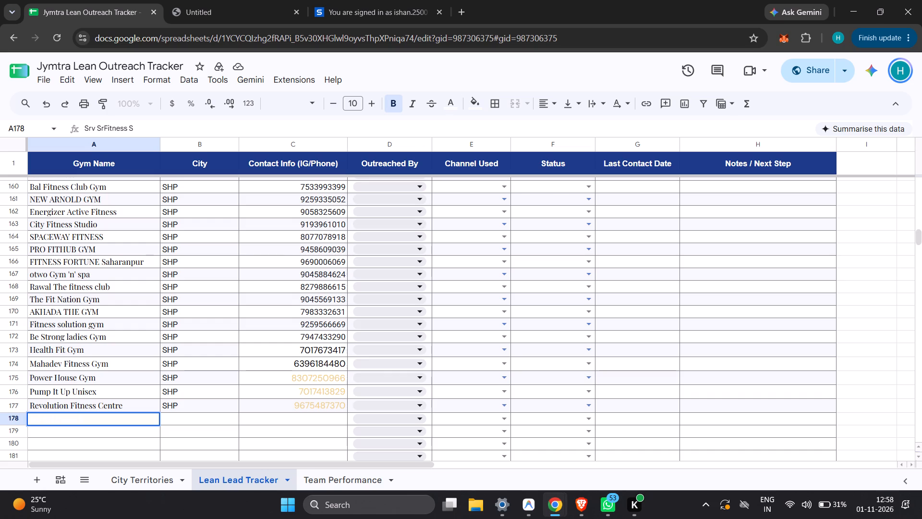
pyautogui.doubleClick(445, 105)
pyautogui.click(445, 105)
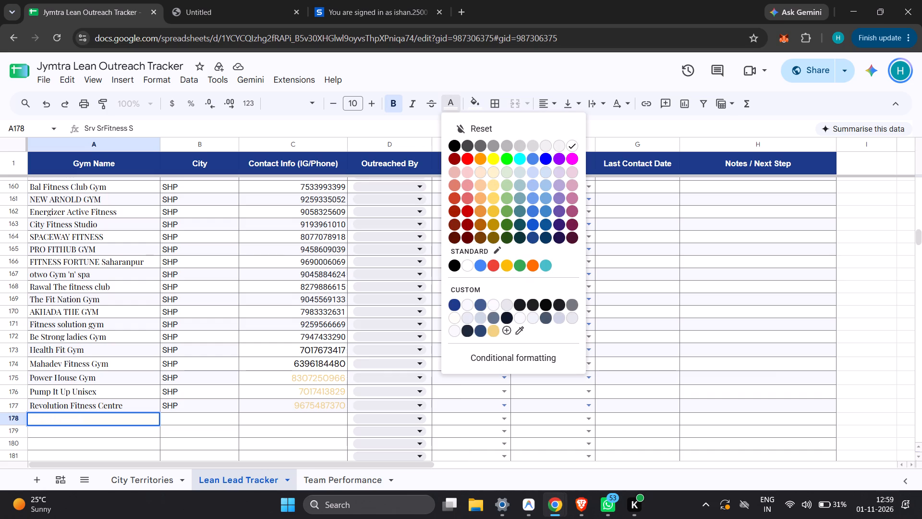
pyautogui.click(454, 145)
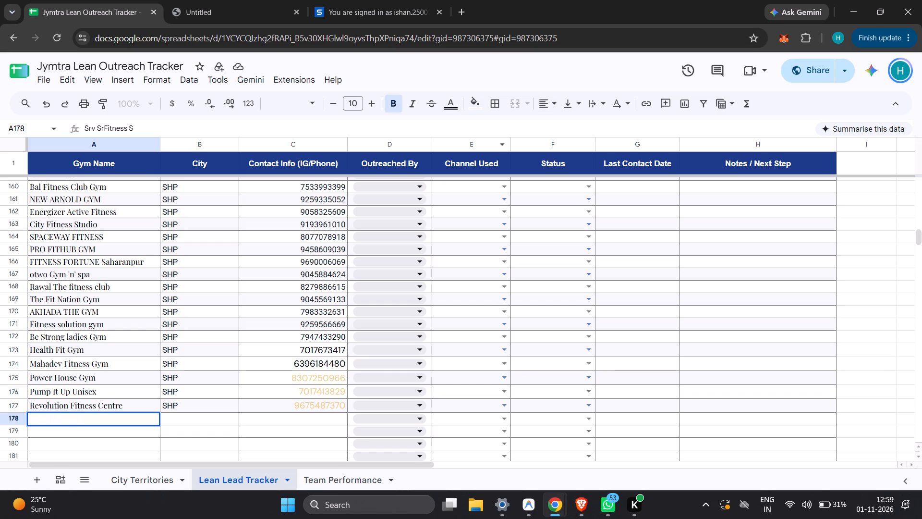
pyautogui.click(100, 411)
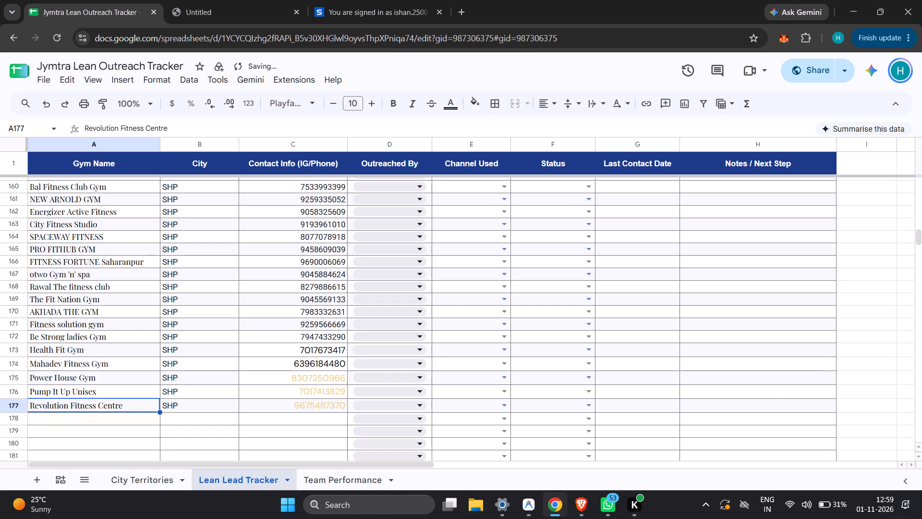
# Clear the garbled gym name from row 178.
pyautogui.click(97, 420)
pyautogui.doubleClick(97, 420)
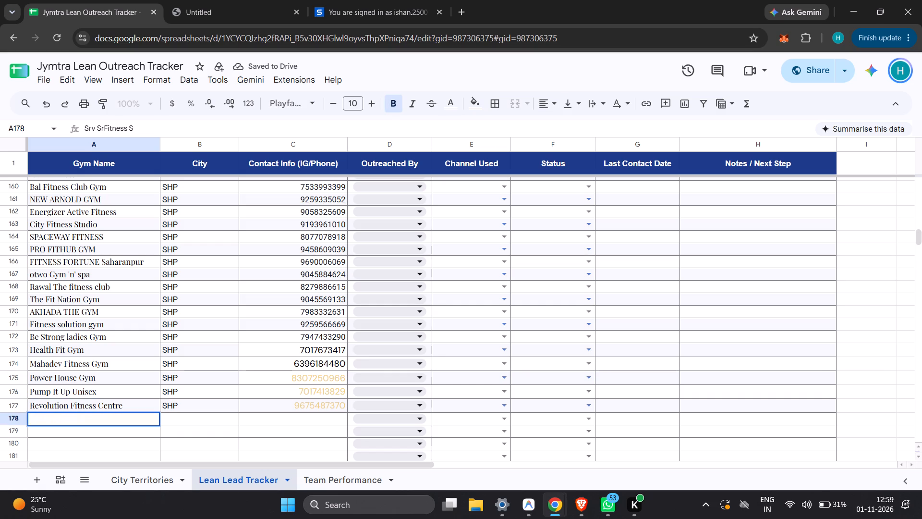
pyautogui.hotkey('shift', 's')
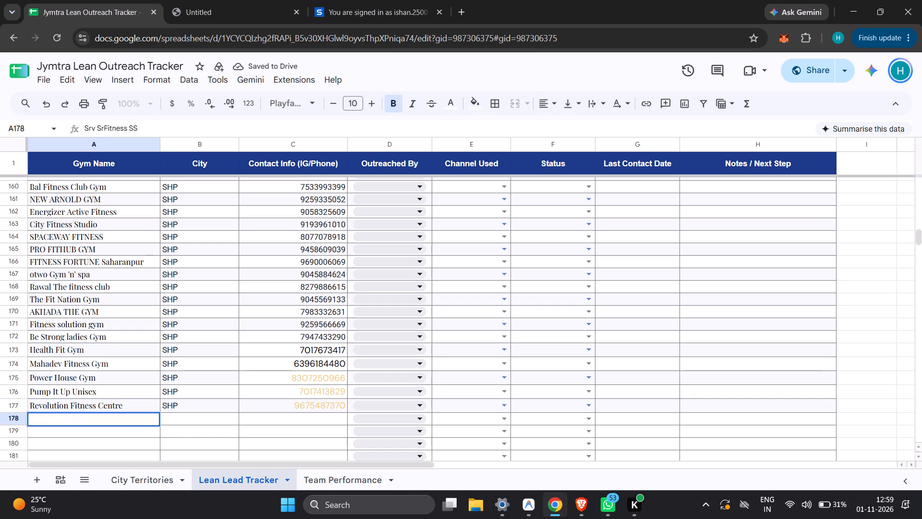
pyautogui.press('BackSpace')
pyautogui.click(94, 414)
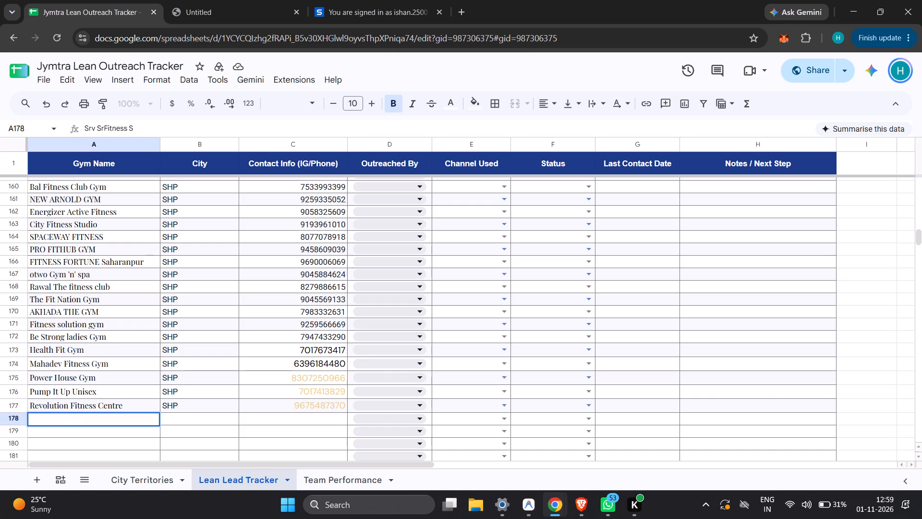
pyautogui.doubleClick(93, 418)
pyautogui.hotkey('ctrl', 's')
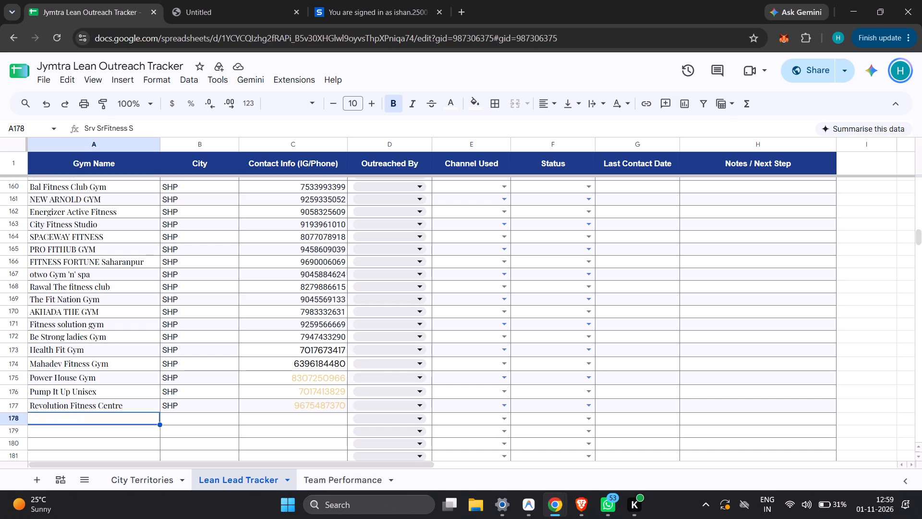
pyautogui.press('BackSpace')
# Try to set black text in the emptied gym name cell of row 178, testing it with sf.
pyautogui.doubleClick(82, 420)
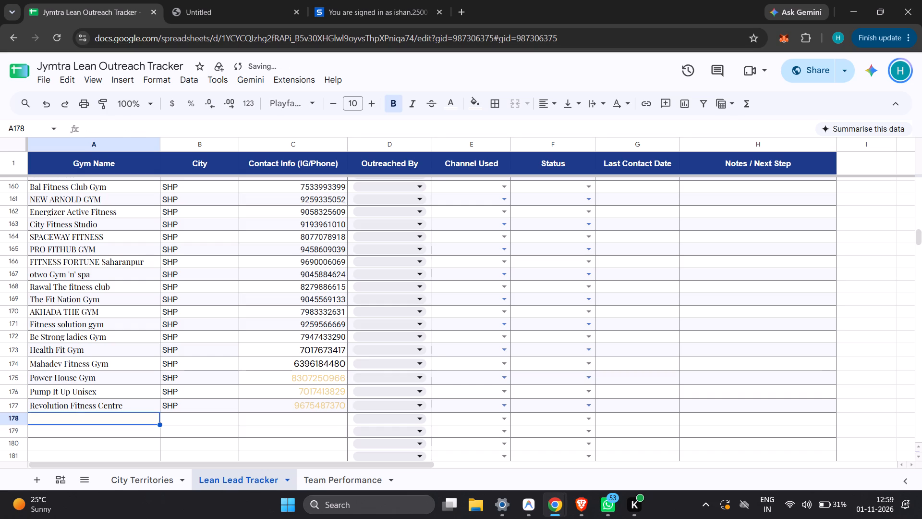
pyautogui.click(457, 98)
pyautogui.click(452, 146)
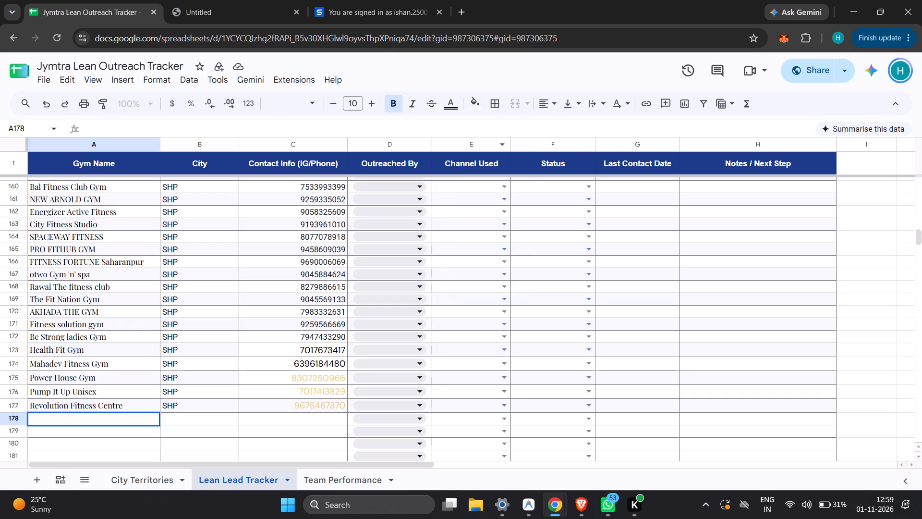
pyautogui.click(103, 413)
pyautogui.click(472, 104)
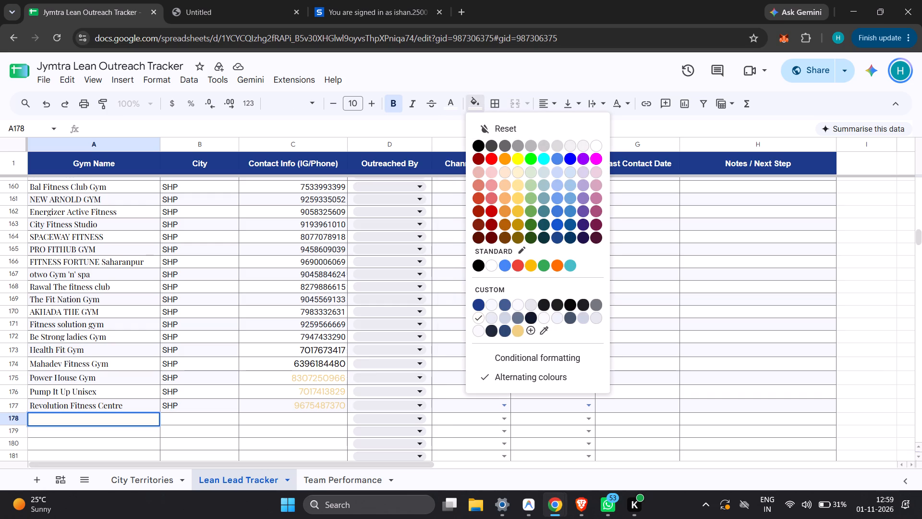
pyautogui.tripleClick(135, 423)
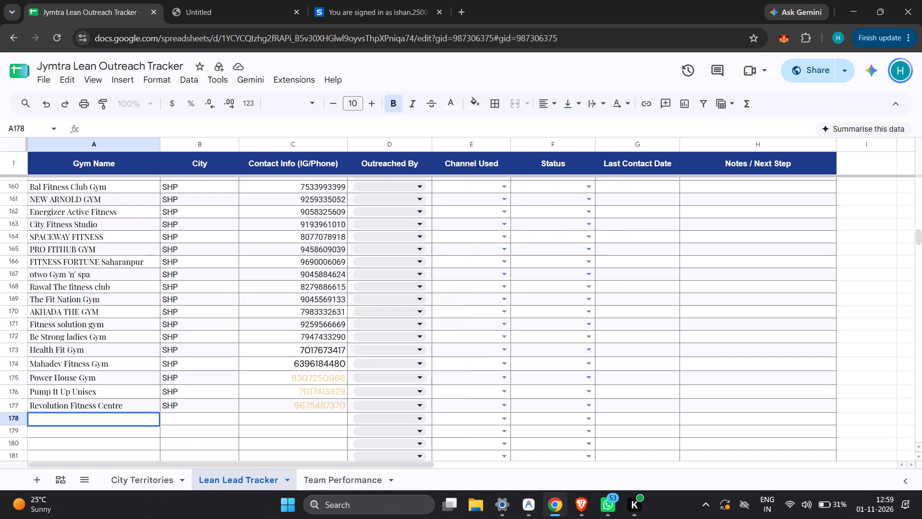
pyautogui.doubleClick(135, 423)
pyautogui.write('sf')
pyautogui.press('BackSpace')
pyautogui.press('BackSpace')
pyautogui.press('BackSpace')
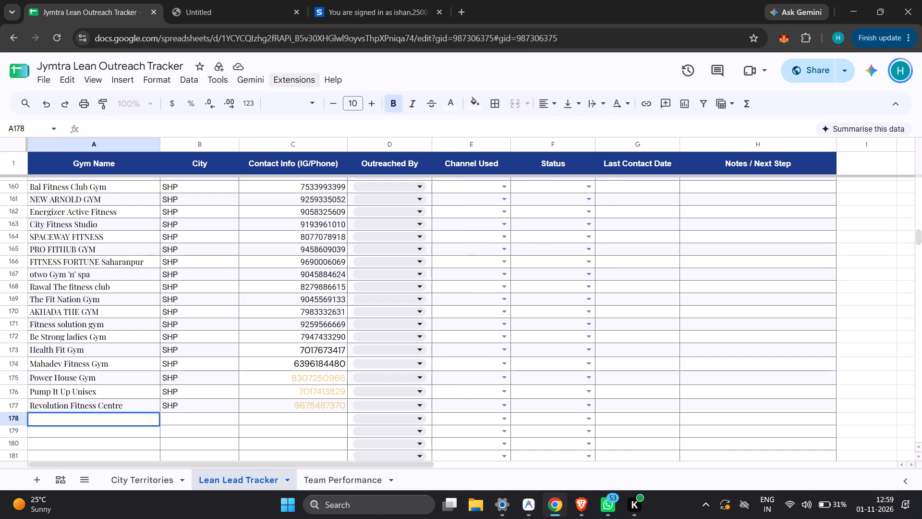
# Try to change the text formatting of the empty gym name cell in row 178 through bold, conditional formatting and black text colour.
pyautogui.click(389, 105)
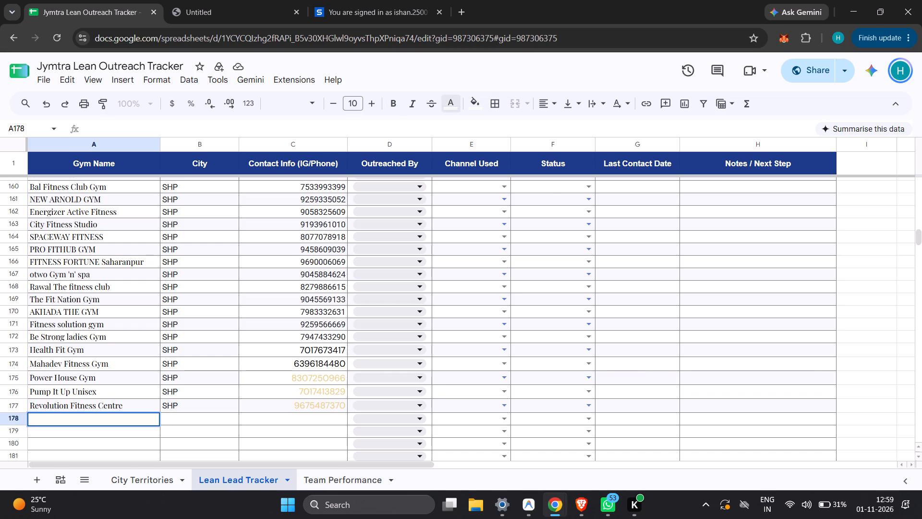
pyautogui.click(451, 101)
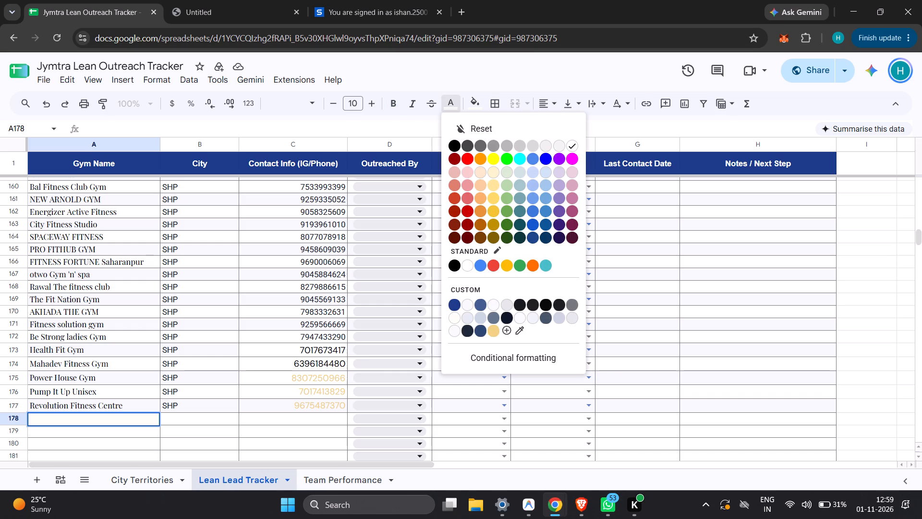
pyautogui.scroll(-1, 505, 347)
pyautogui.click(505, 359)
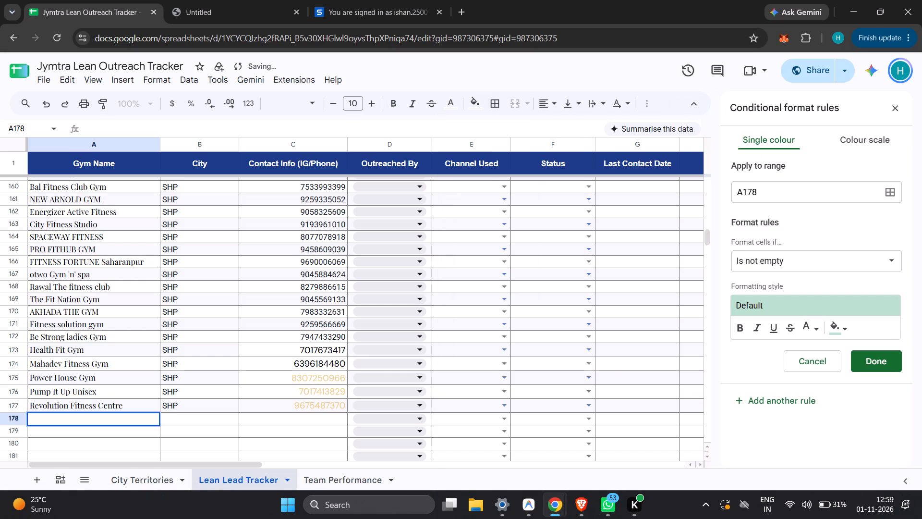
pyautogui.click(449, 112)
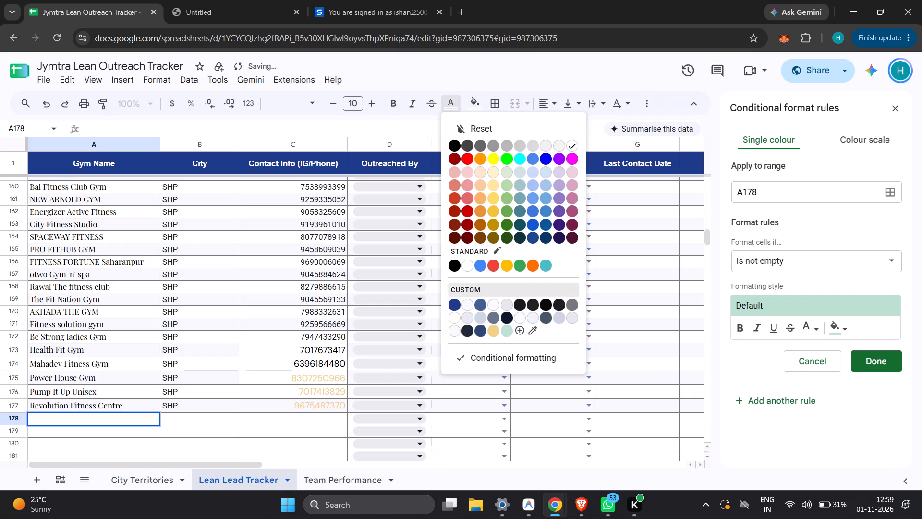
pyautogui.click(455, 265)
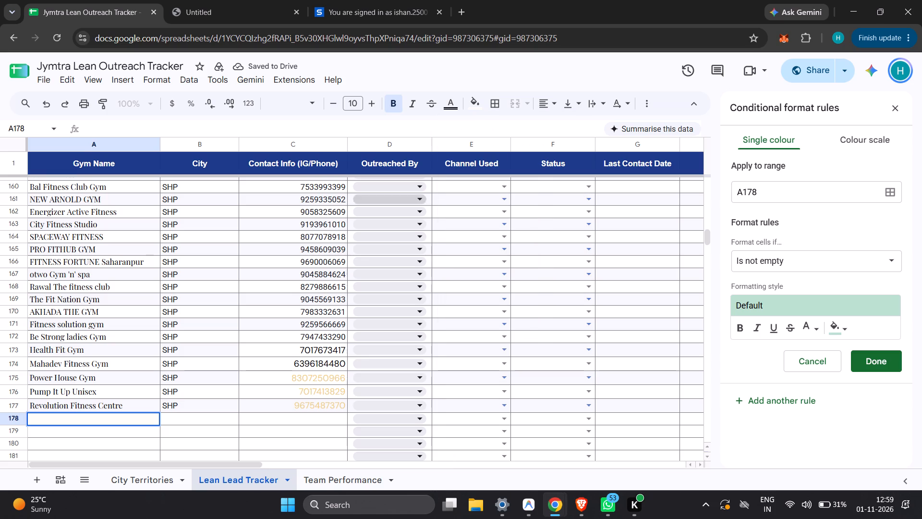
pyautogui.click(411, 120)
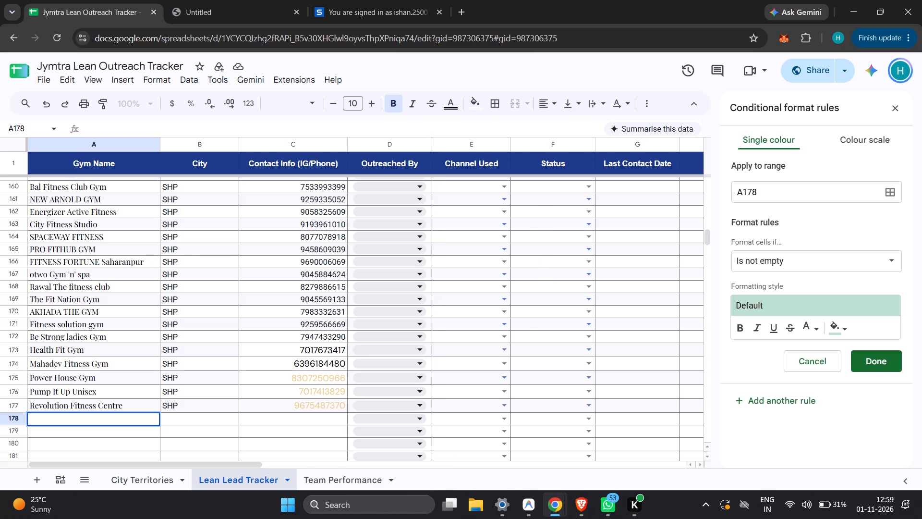
# Copy Srv Fitness Club from the listing's title into the gym name cell of row 179 and close the conditional format rules.
pyautogui.tripleClick(79, 430)
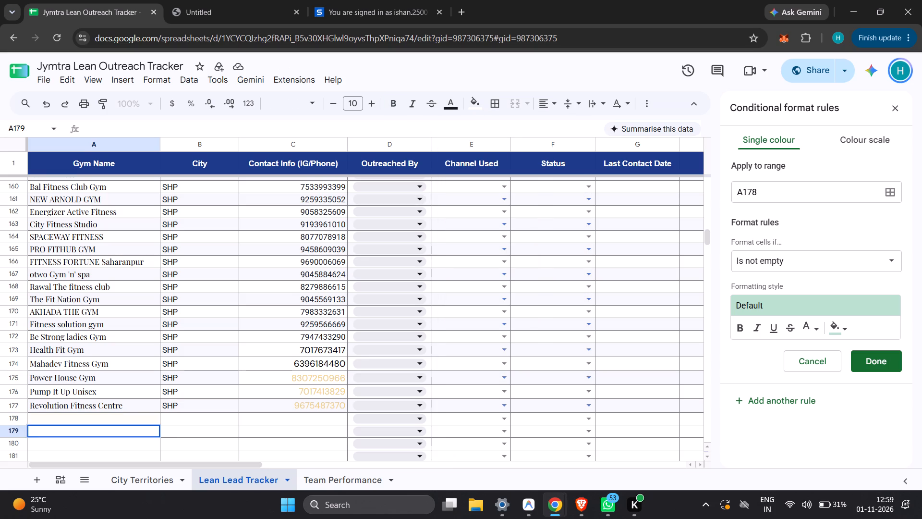
pyautogui.click(80, 418)
pyautogui.doubleClick(75, 433)
pyautogui.press('super+Left')
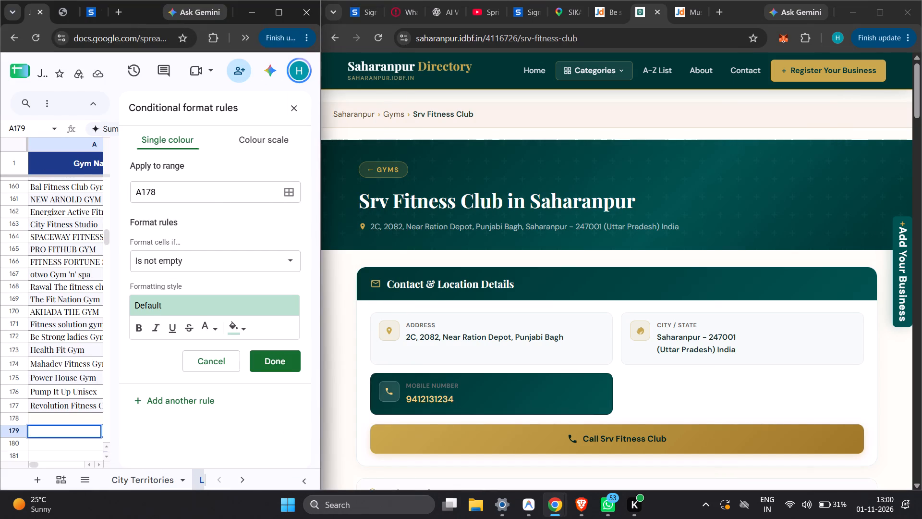
pyautogui.moveTo(361, 206); pyautogui.dragTo(495, 210)
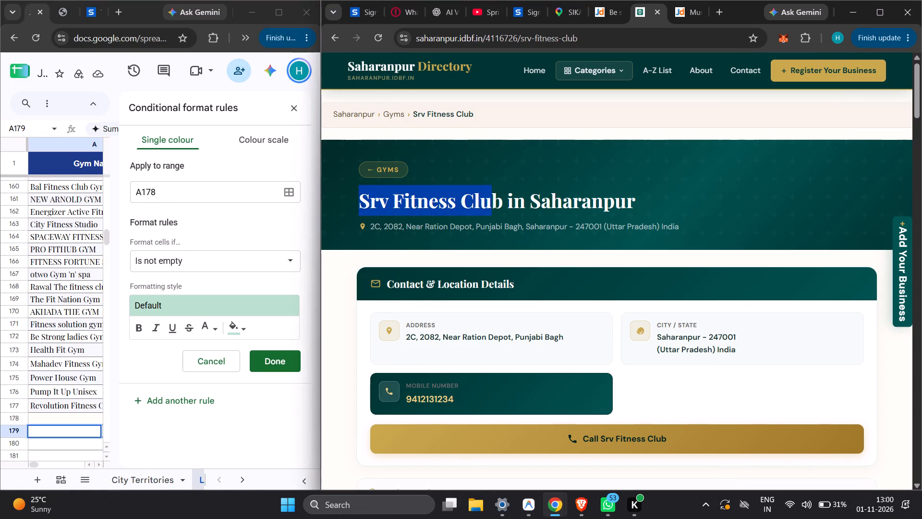
pyautogui.moveTo(495, 210); pyautogui.dragTo(499, 211)
pyautogui.hotkey('ctrl', 'c')
pyautogui.click(69, 434)
pyautogui.hotkey('ctrl', 'v')
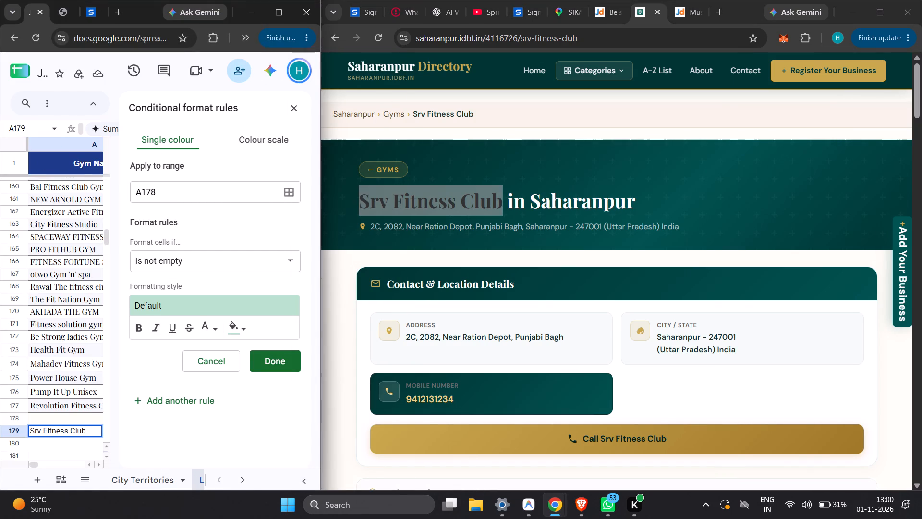
pyautogui.click(289, 112)
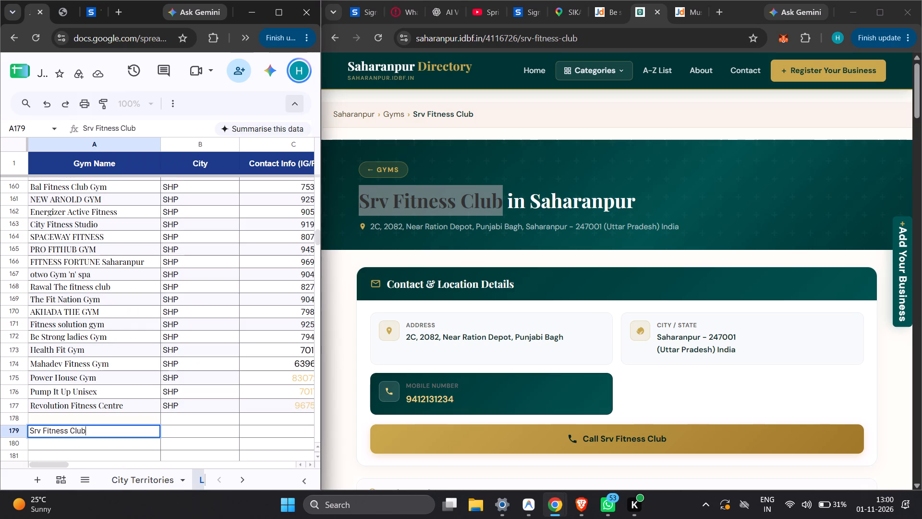
# Enter SHP as the city for Srv Fitness Club in row 179.
pyautogui.doubleClick(200, 427)
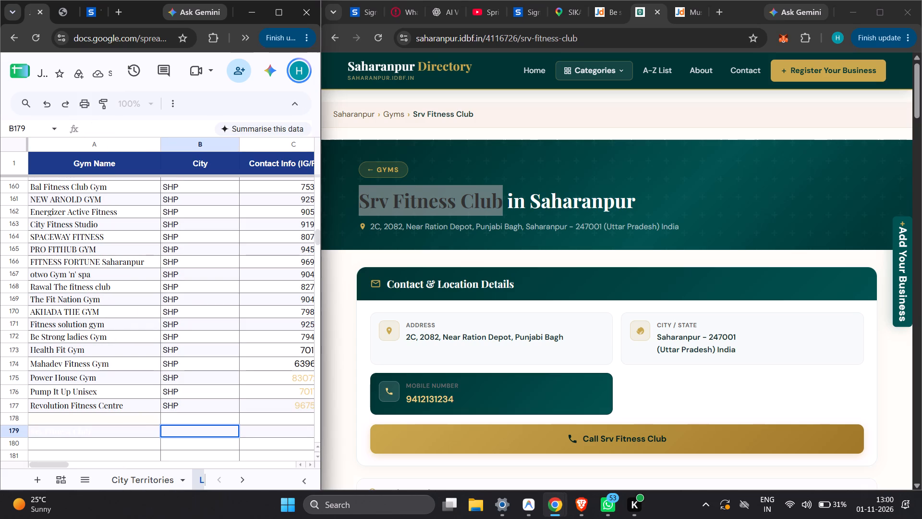
pyautogui.write('SHP')
pyautogui.doubleClick(266, 428)
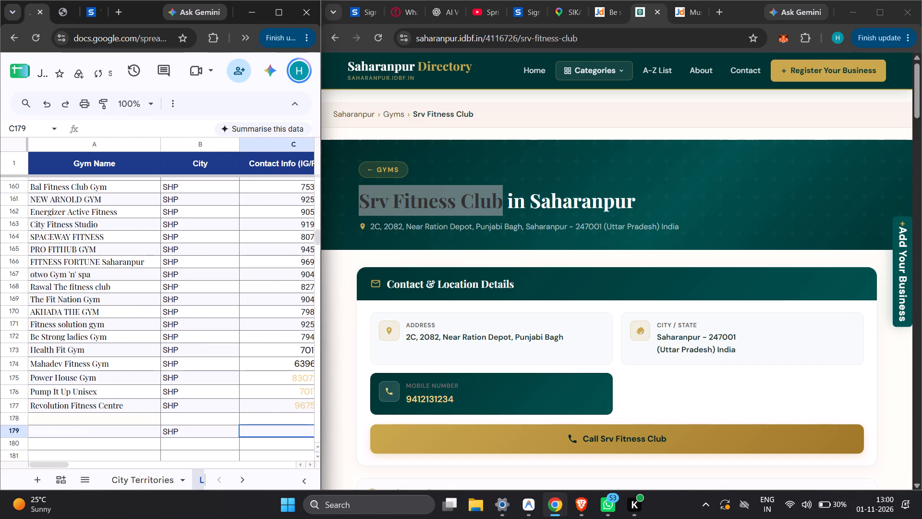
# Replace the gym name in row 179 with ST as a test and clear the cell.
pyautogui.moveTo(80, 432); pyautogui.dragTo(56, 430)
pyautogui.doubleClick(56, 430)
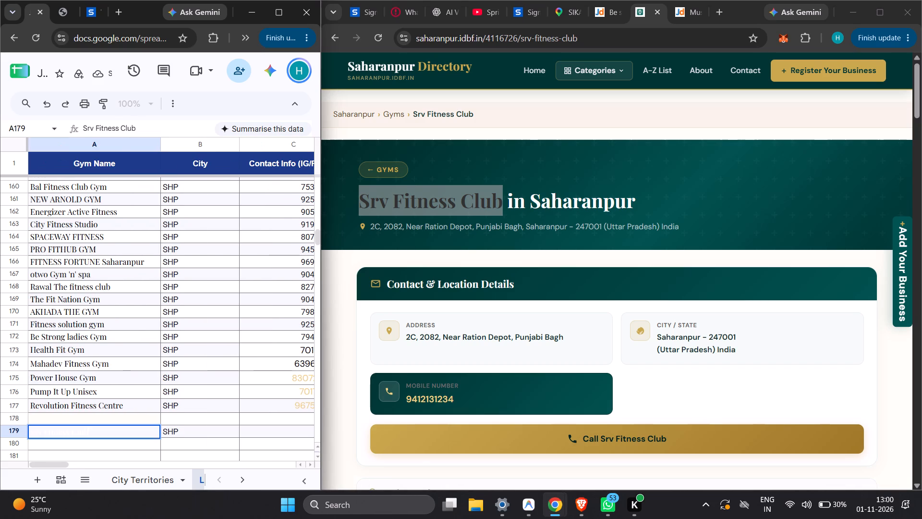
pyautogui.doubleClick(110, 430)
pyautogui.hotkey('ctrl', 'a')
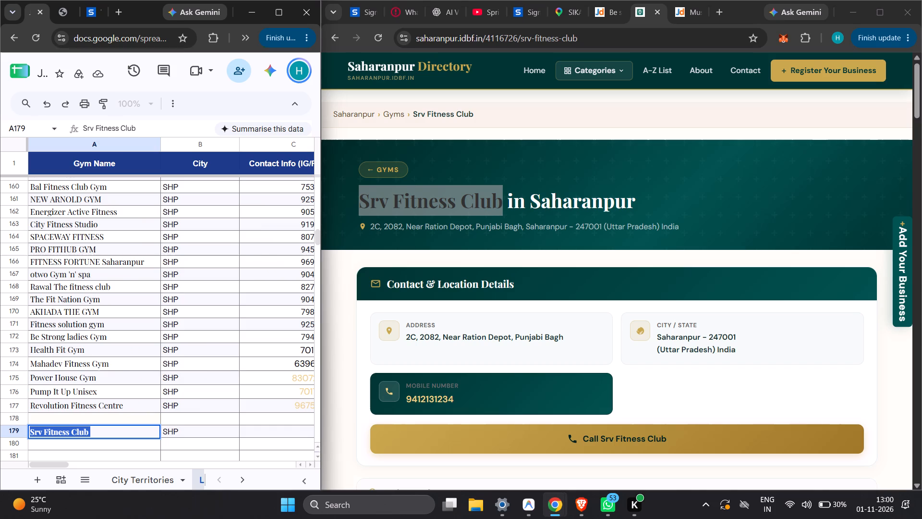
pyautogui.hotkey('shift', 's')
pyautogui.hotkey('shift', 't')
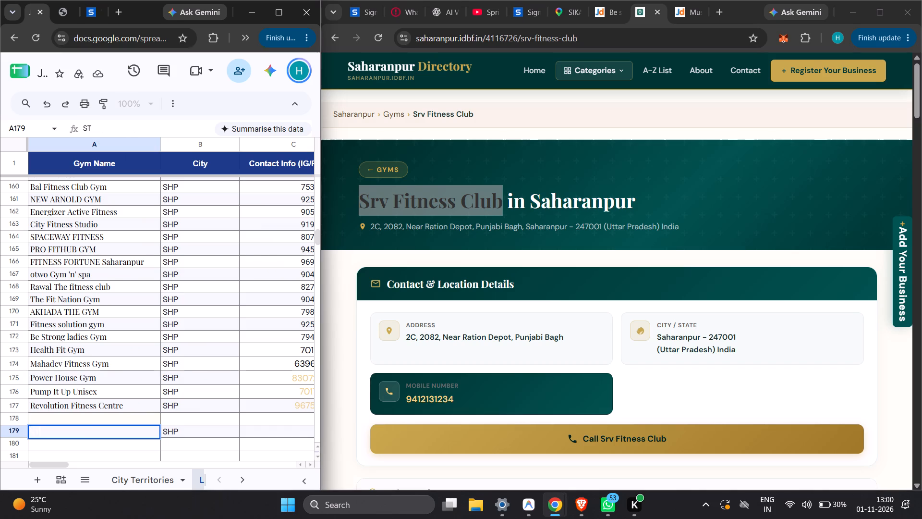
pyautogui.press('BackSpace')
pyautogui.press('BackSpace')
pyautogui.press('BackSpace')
# Copy the mobile number from the Srv Fitness Club listing into the contact info cell of row 179.
pyautogui.scroll(-1, 466, 358)
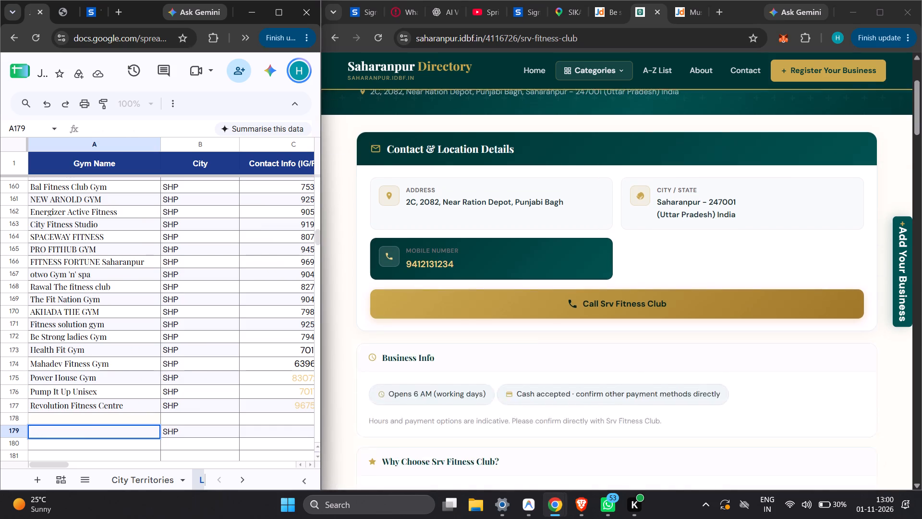
pyautogui.scroll(-1, 466, 358)
pyautogui.scroll(1, 466, 358)
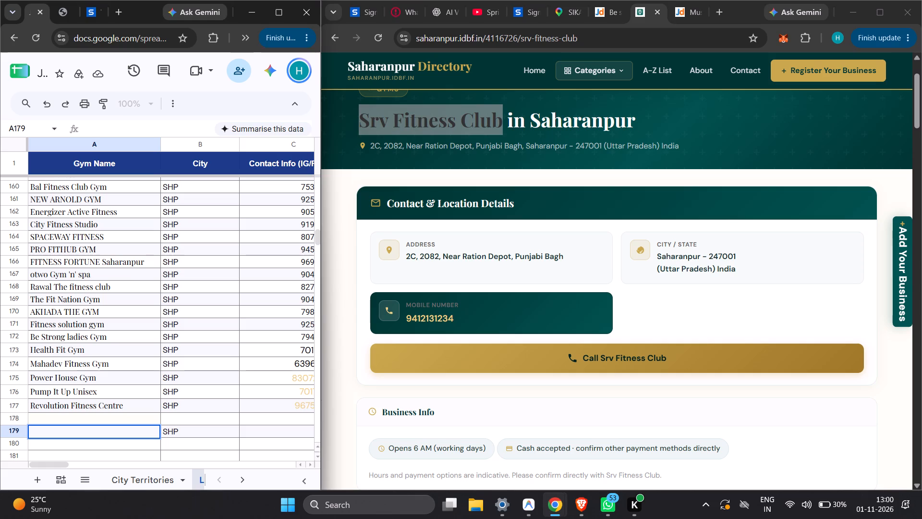
pyautogui.moveTo(457, 317); pyautogui.dragTo(404, 316)
pyautogui.hotkey('ctrl', 'c')
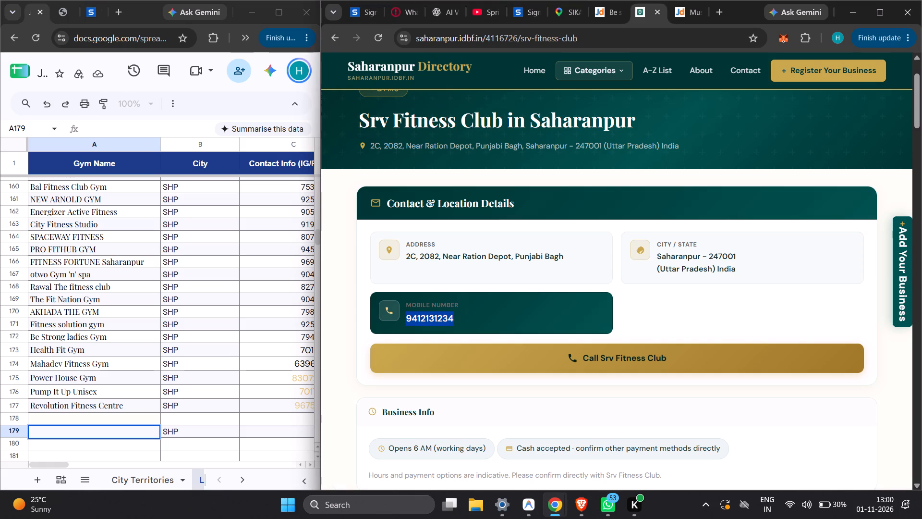
pyautogui.doubleClick(286, 428)
pyautogui.hotkey('ctrl', 'v')
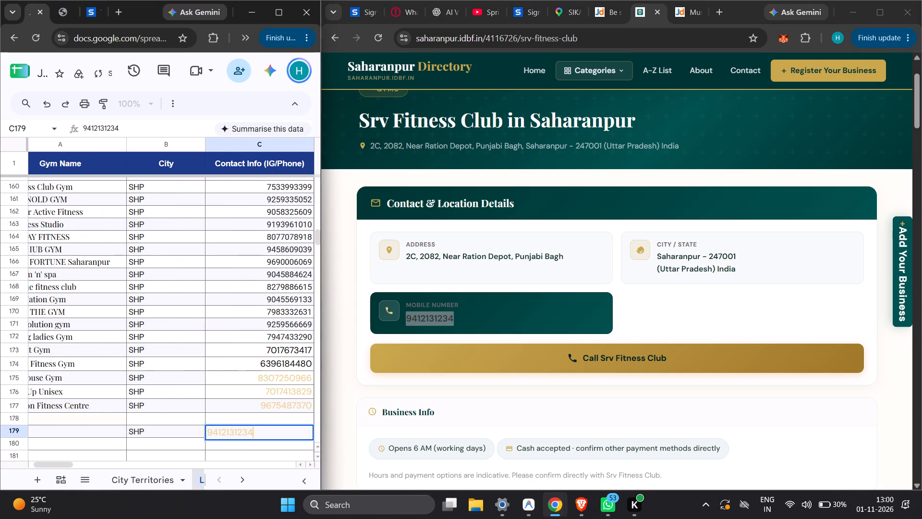
pyautogui.press('Return')
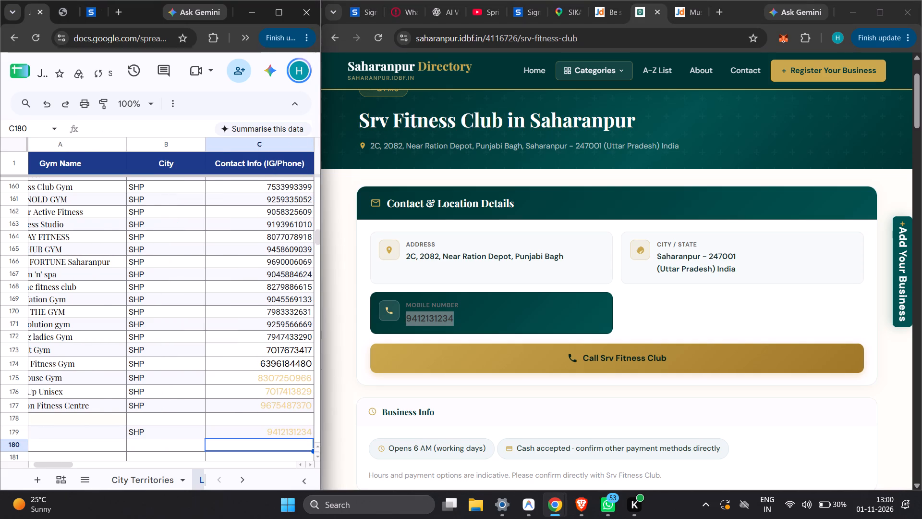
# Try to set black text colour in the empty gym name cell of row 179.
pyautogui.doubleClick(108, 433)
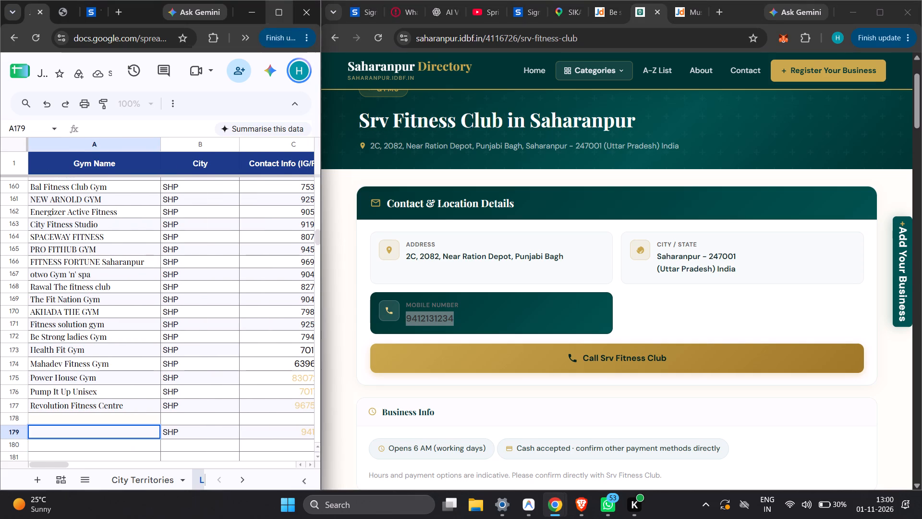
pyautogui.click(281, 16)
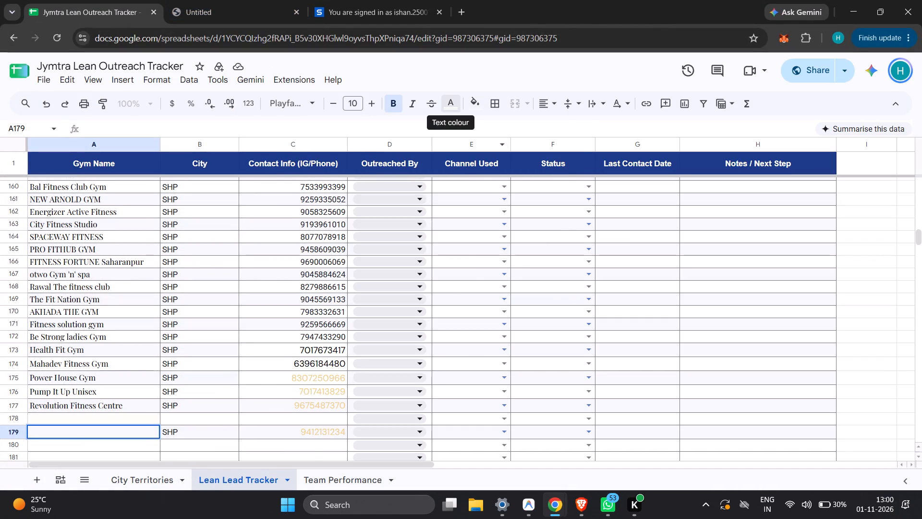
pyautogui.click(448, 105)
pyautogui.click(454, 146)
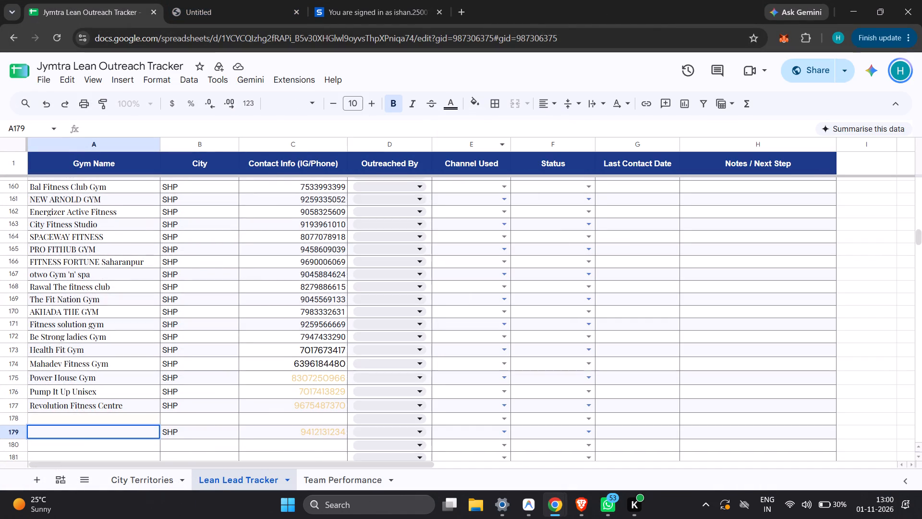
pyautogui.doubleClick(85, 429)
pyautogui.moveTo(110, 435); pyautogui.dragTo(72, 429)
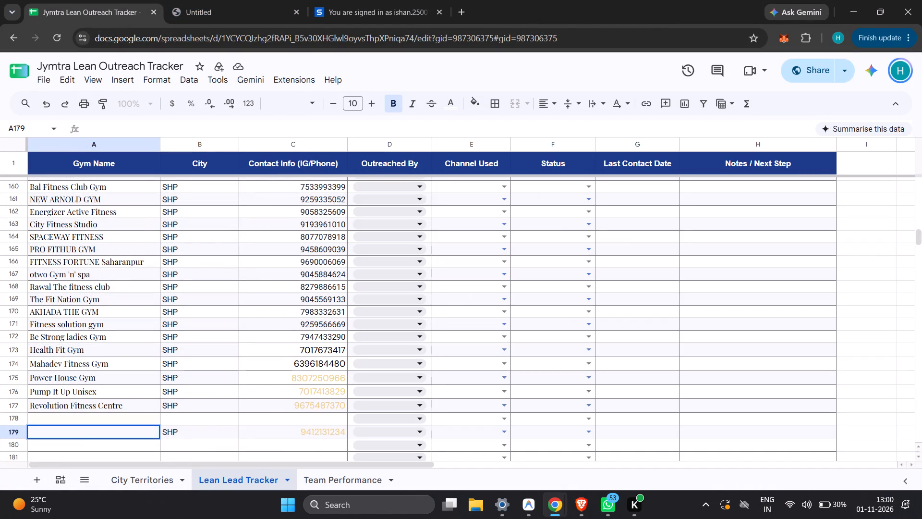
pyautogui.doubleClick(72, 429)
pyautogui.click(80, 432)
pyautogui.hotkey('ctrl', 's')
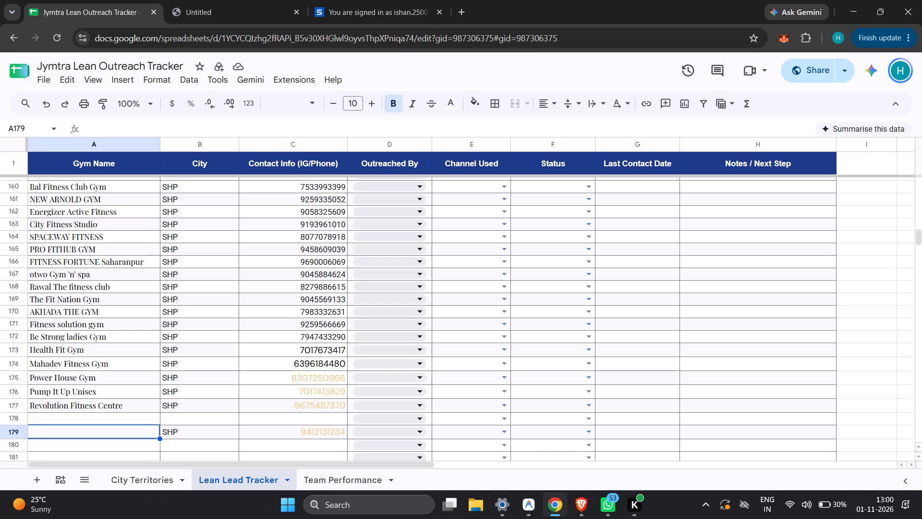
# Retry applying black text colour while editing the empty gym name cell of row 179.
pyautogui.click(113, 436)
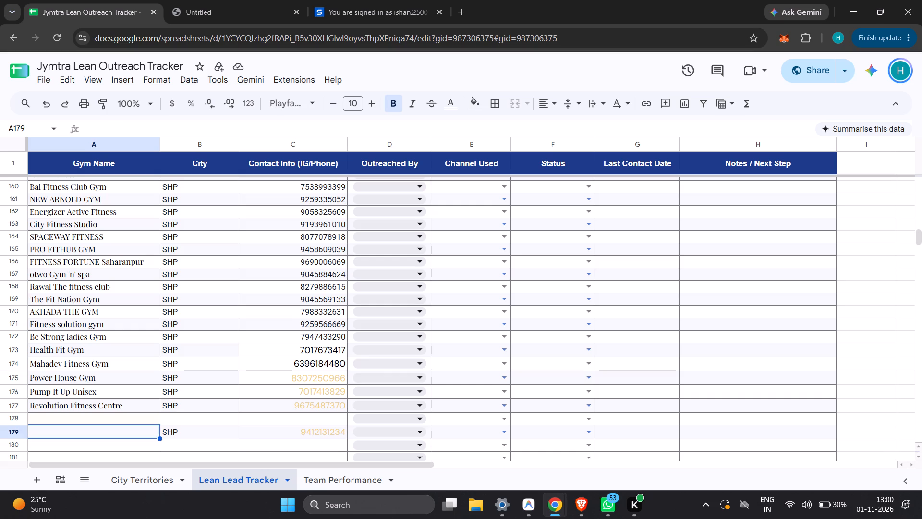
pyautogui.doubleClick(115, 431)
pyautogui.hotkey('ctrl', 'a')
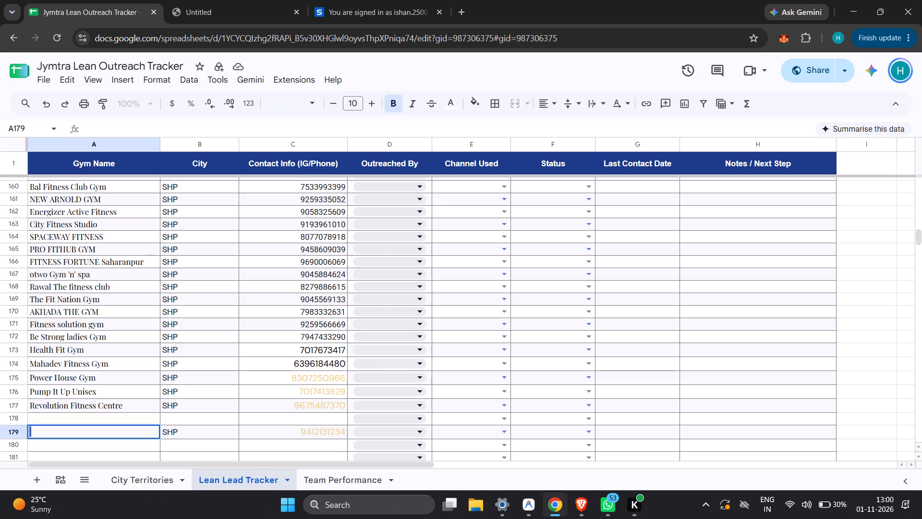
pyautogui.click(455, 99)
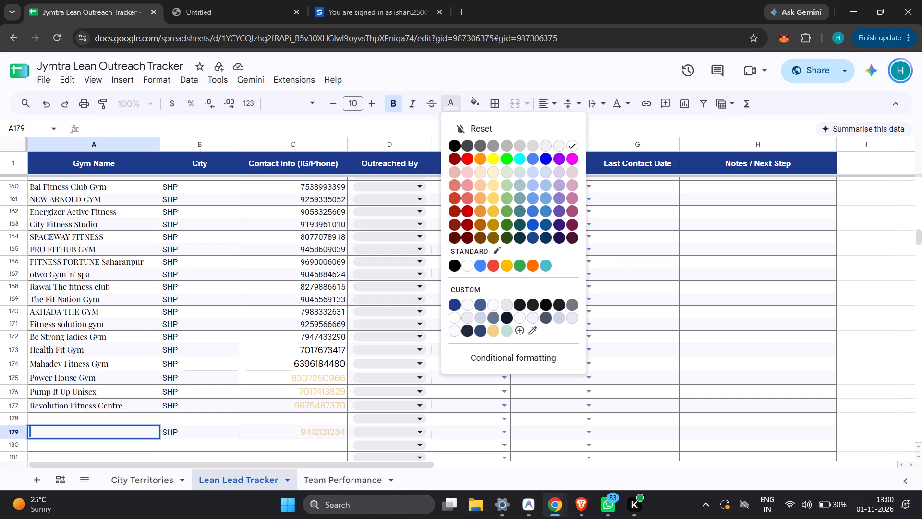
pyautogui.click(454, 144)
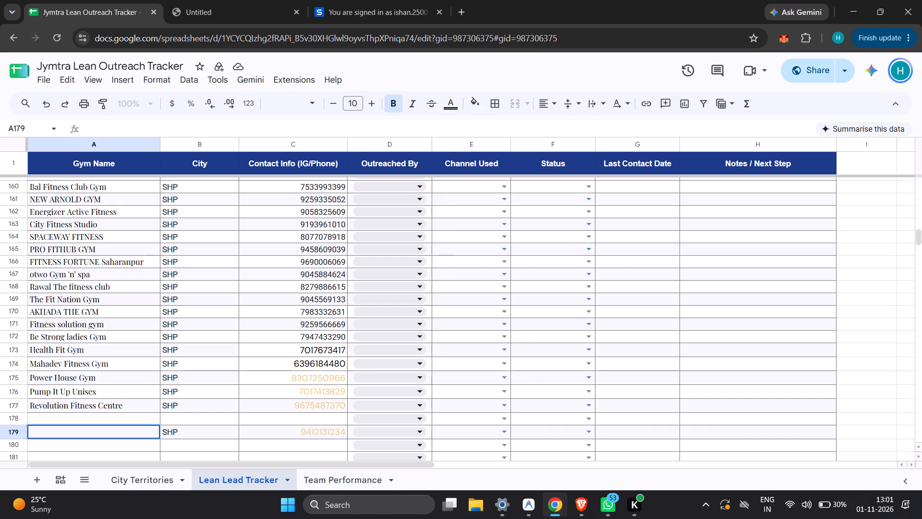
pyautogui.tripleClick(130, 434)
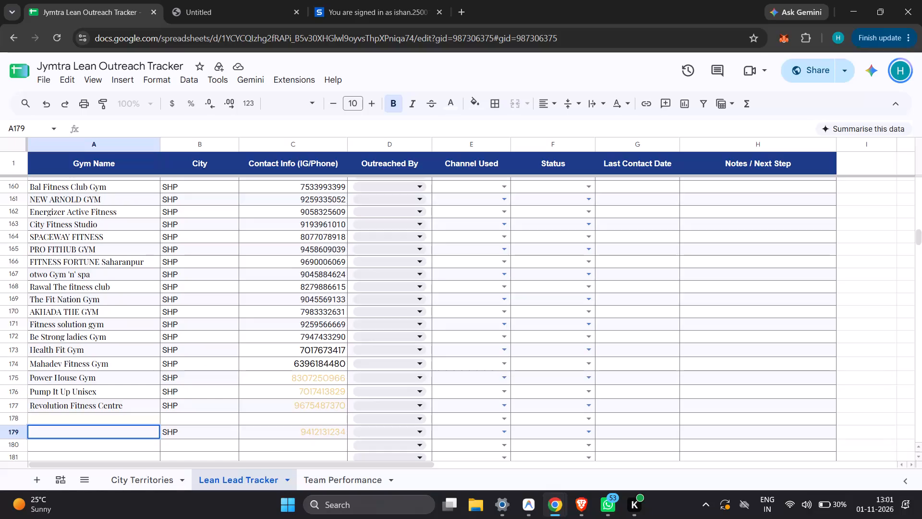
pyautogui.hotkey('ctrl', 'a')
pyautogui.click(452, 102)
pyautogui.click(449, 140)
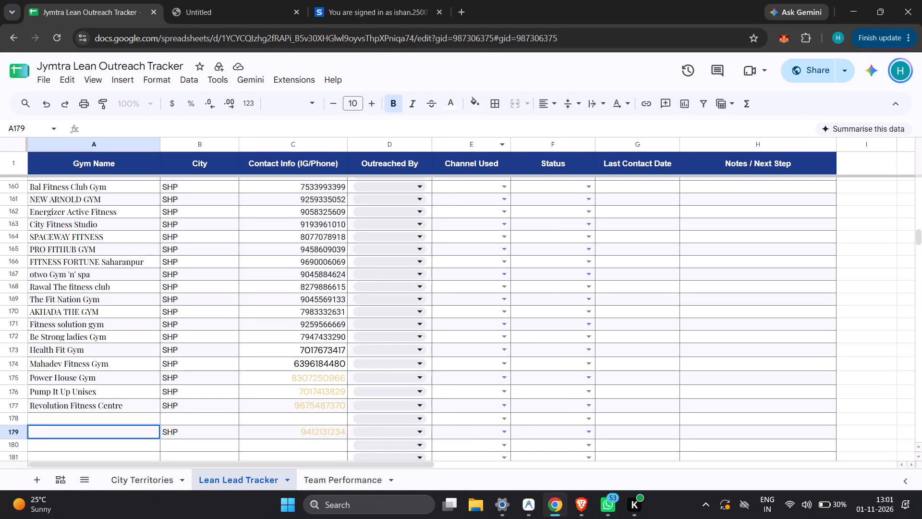
# Set the fill colour of the gym name cell in row 179 to black.
pyautogui.click(475, 102)
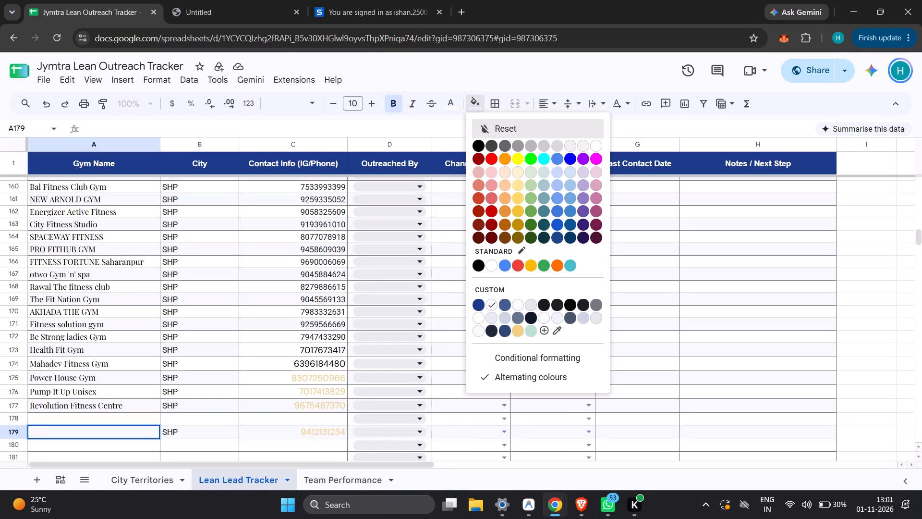
pyautogui.click(482, 265)
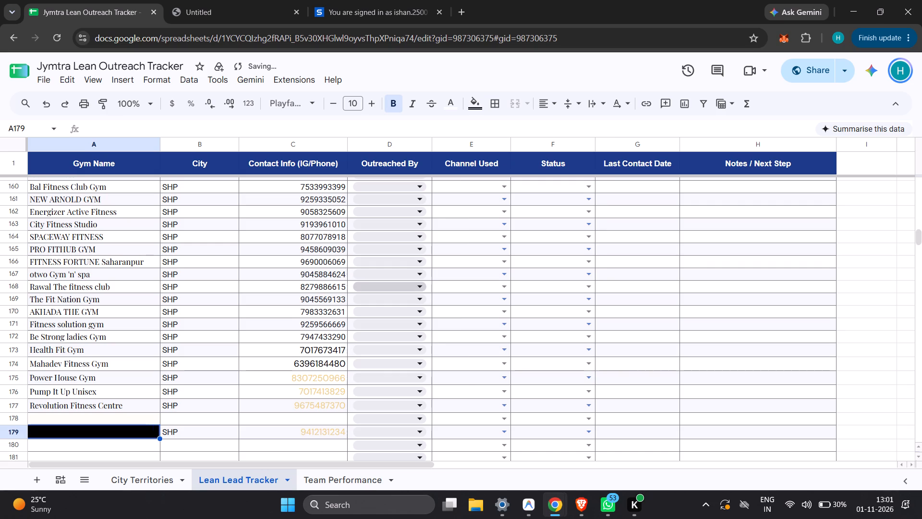
pyautogui.click(113, 434)
pyautogui.click(109, 448)
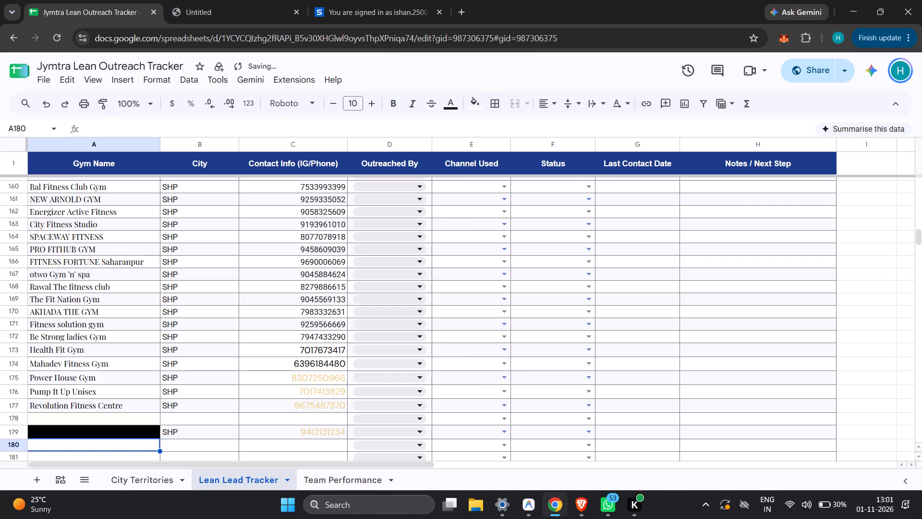
# Copy Srv Fitness Club from the listing's title into the black-filled gym name cell of row 179.
pyautogui.press('super+Left')
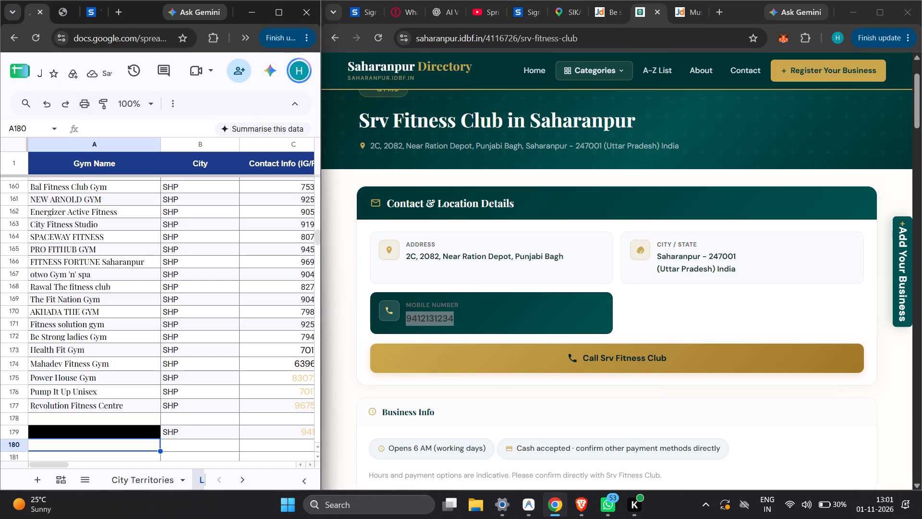
pyautogui.moveTo(353, 118); pyautogui.dragTo(456, 128)
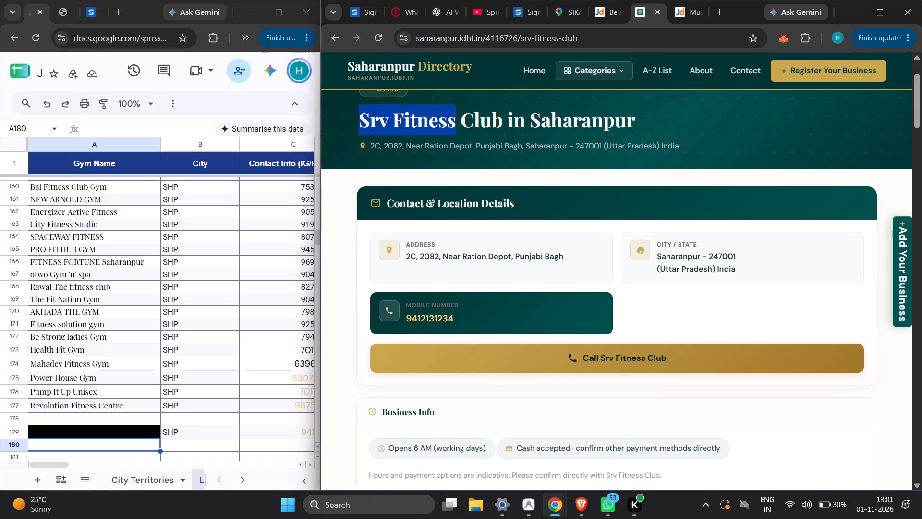
pyautogui.moveTo(456, 128); pyautogui.dragTo(499, 126)
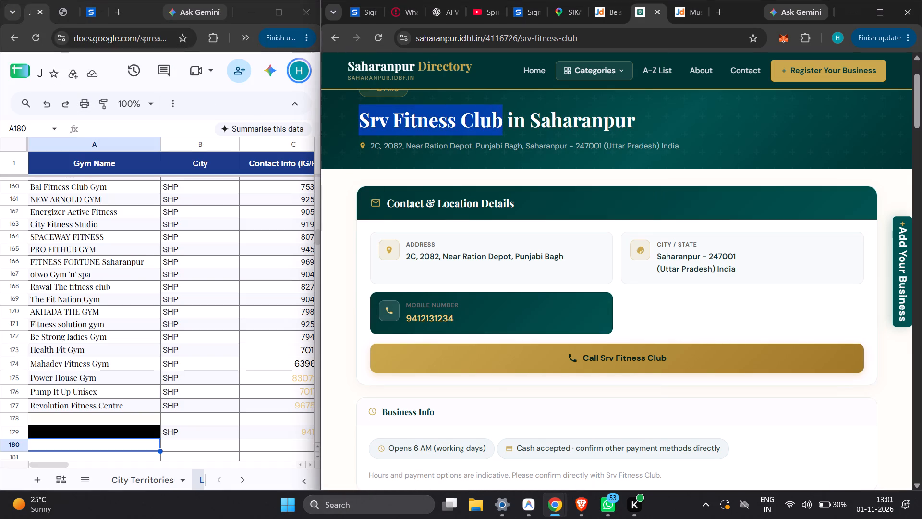
pyautogui.hotkey('ctrl', 'c')
pyautogui.doubleClick(115, 434)
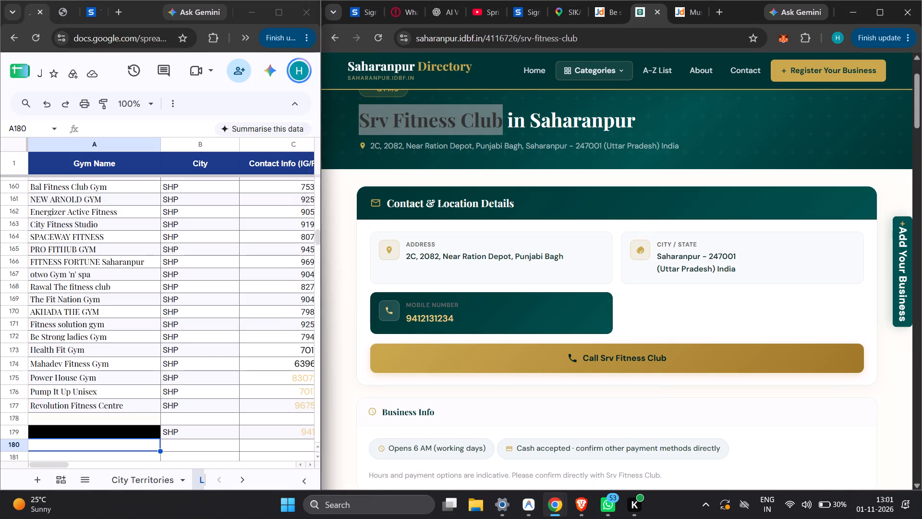
pyautogui.hotkey('ctrl', 'v')
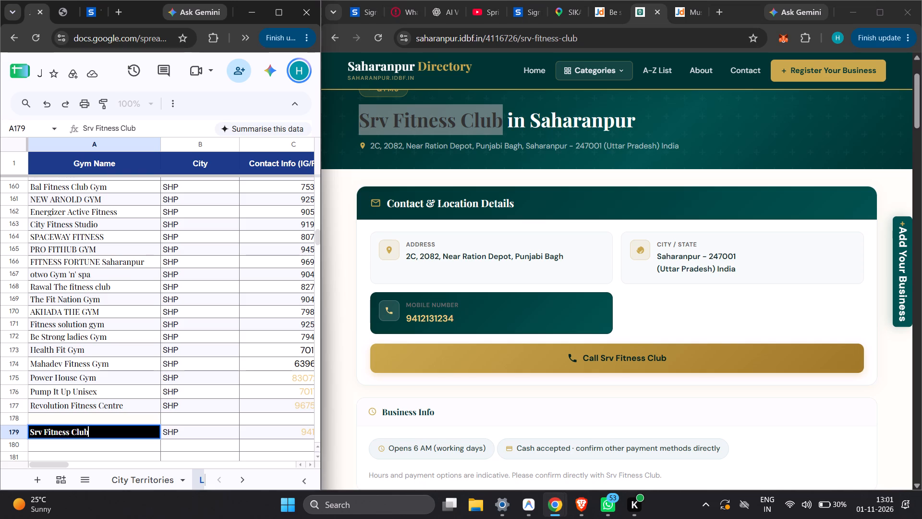
pyautogui.doubleClick(111, 443)
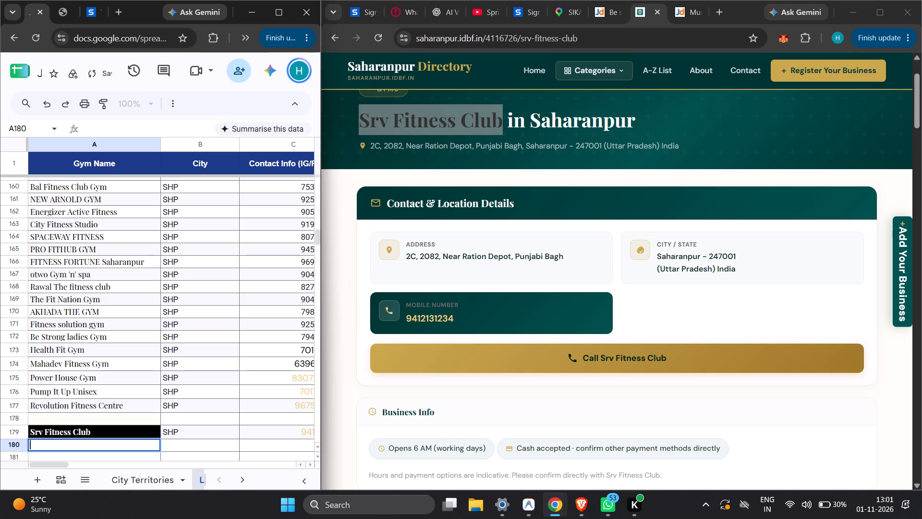
# Open the Sunny Gym listing from the directory page's More Gyms in Saharanpur section.
pyautogui.scroll(-2, 111, 443)
pyautogui.scroll(-5, 383, 380)
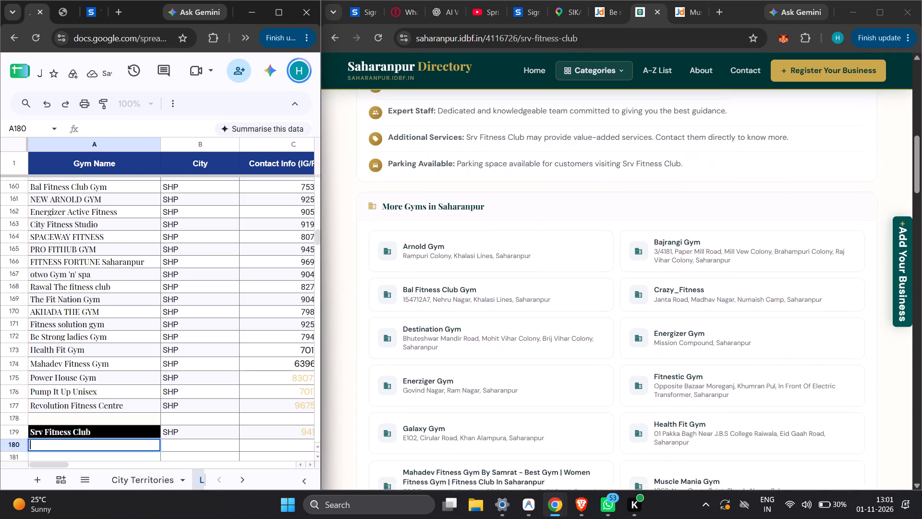
pyautogui.scroll(-5, 383, 380)
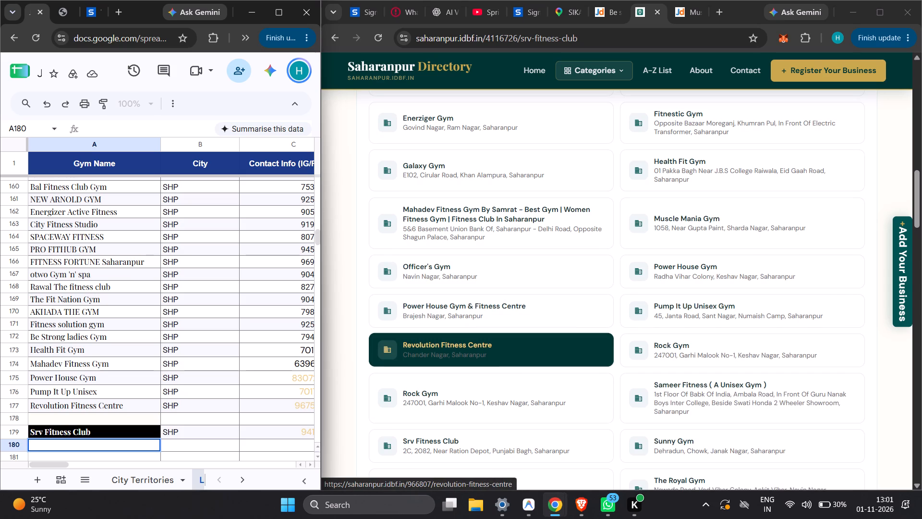
pyautogui.scroll(-1, 674, 300)
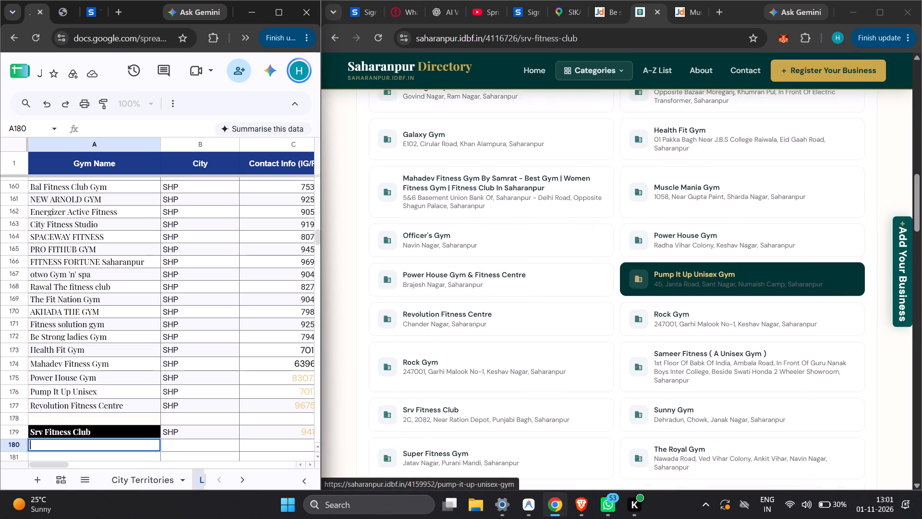
pyautogui.scroll(-1, 674, 300)
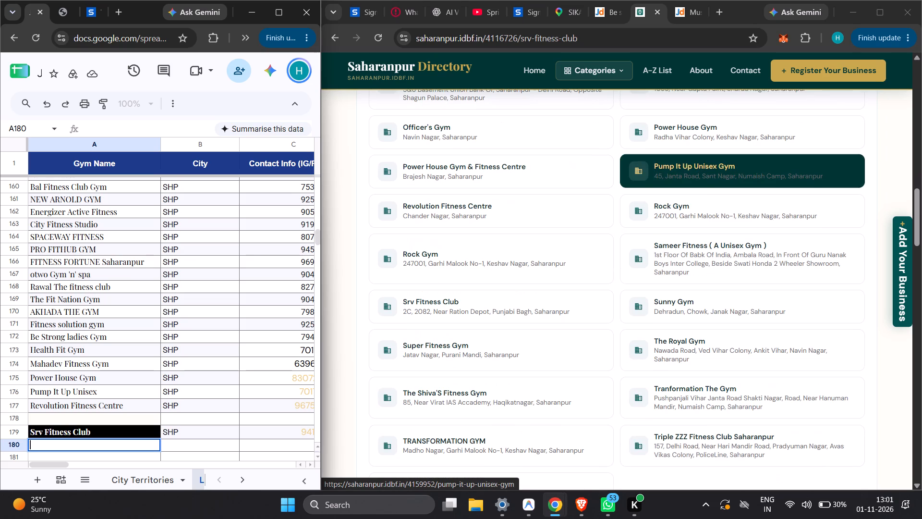
pyautogui.scroll(-3, 674, 300)
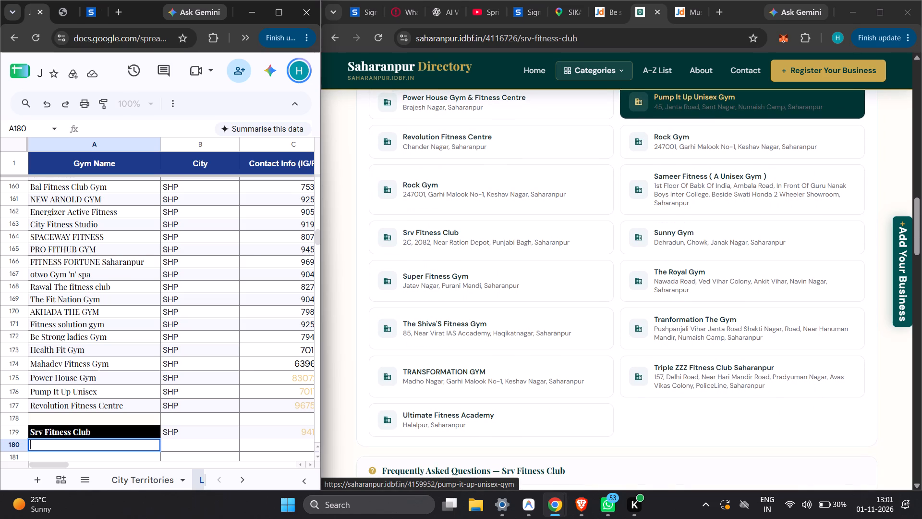
pyautogui.click(694, 247)
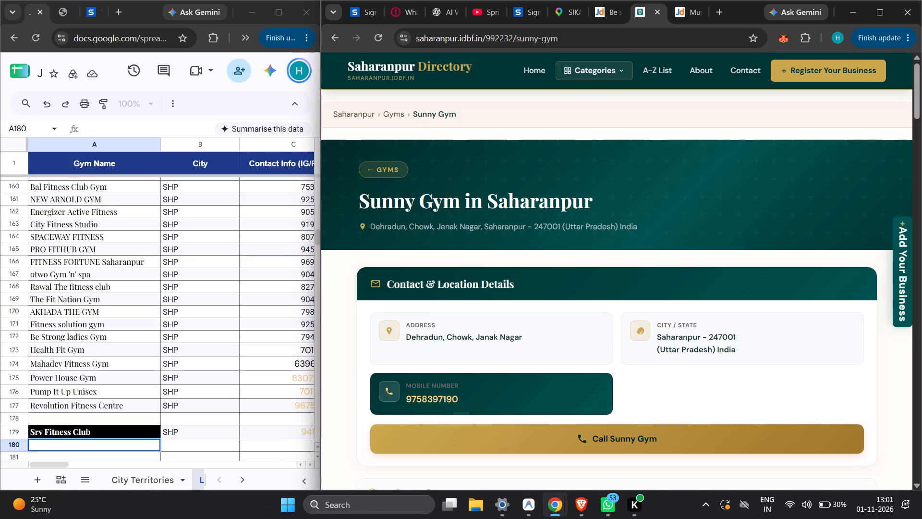
# Enter Sunny gym as the gym name and SHP as the city in row 180 of the tracker.
pyautogui.doubleClick(142, 446)
pyautogui.hotkey('shift', 's')
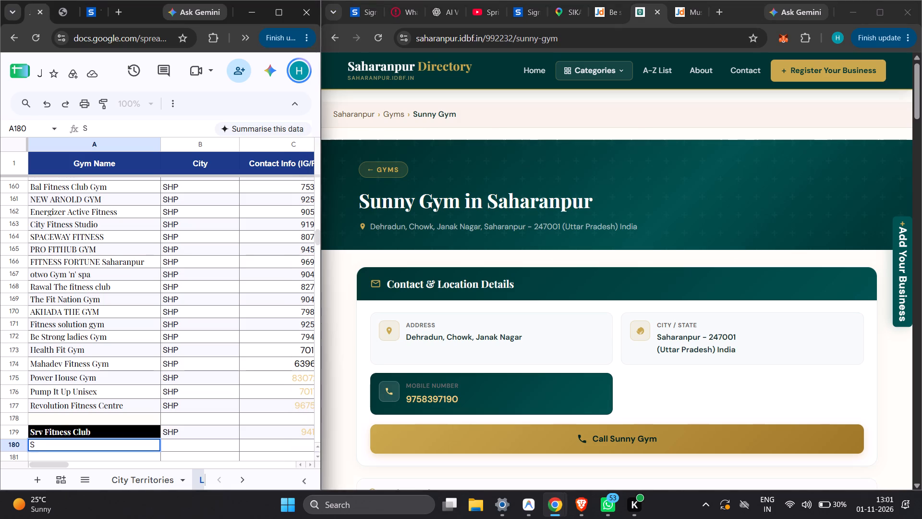
pyautogui.write('unn')
pyautogui.press('y')
pyautogui.click(255, 18)
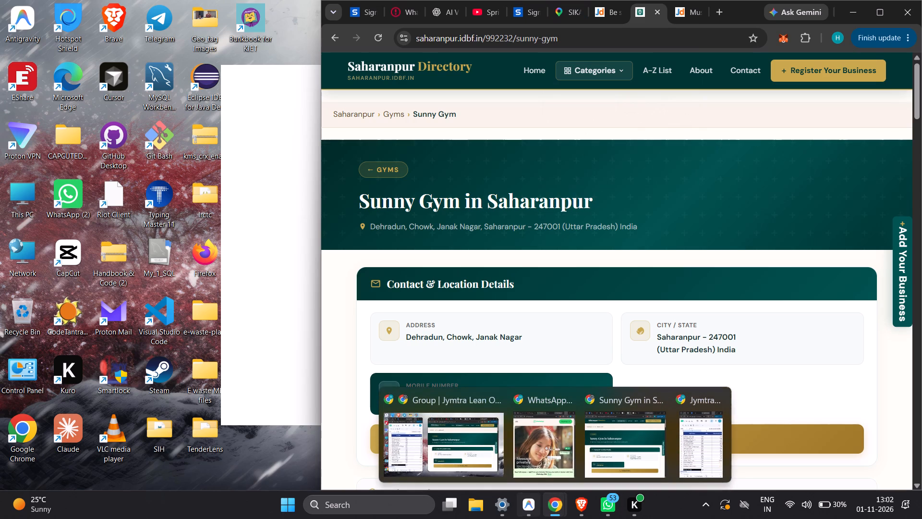
pyautogui.click(491, 444)
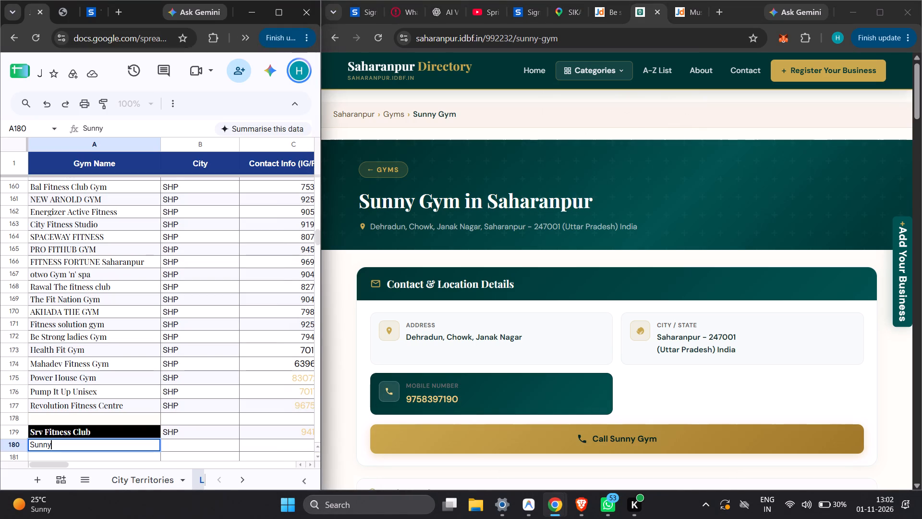
pyautogui.press('space')
pyautogui.write('gym')
pyautogui.doubleClick(206, 448)
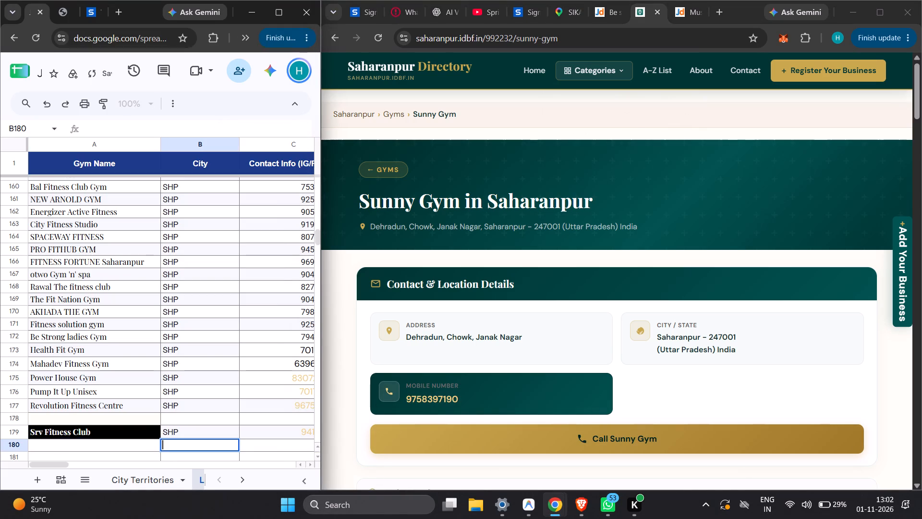
pyautogui.write('SHP')
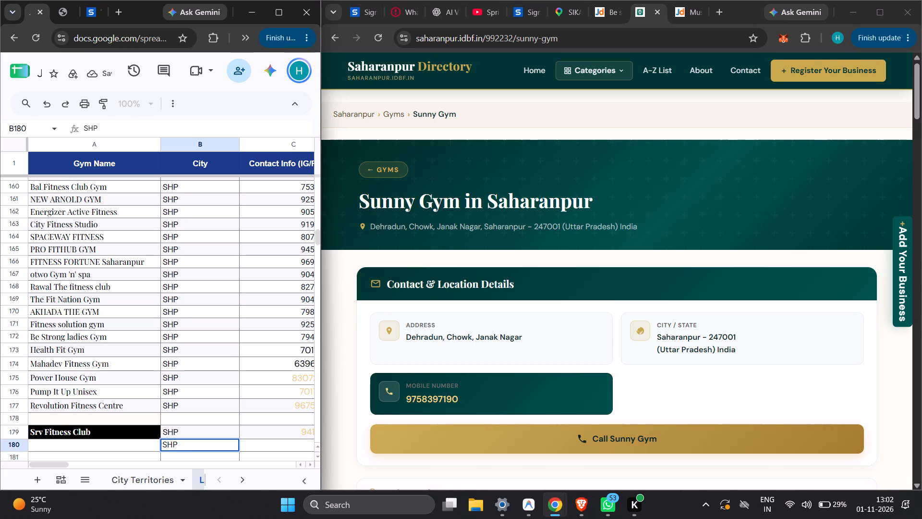
# Copy the mobile number from the Sunny Gym listing into the contact info cell of row 180.
pyautogui.moveTo(461, 397); pyautogui.dragTo(420, 396)
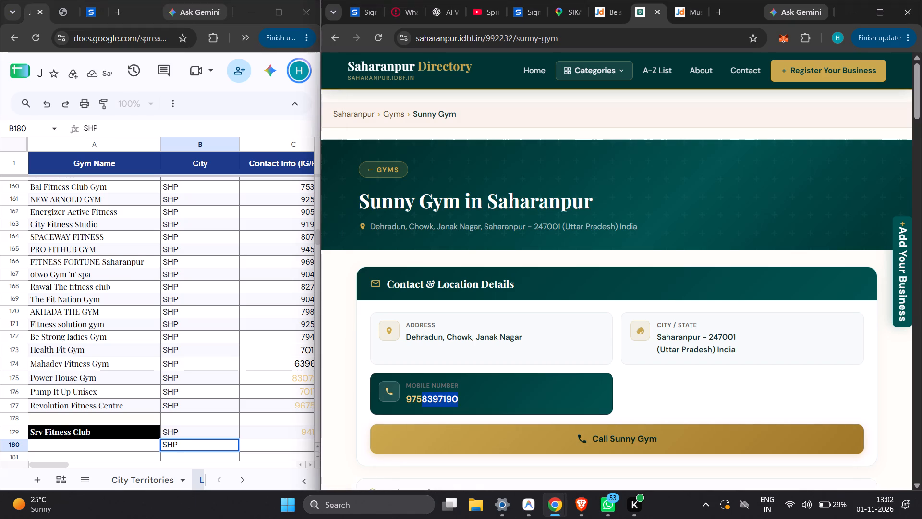
pyautogui.moveTo(420, 396); pyautogui.dragTo(405, 399)
pyautogui.hotkey('ctrl', 'c')
pyautogui.keyDown('ctrl'); pyautogui.click(405, 399); pyautogui.keyUp('ctrl')
pyautogui.doubleClick(267, 447)
pyautogui.hotkey('ctrl', 'v')
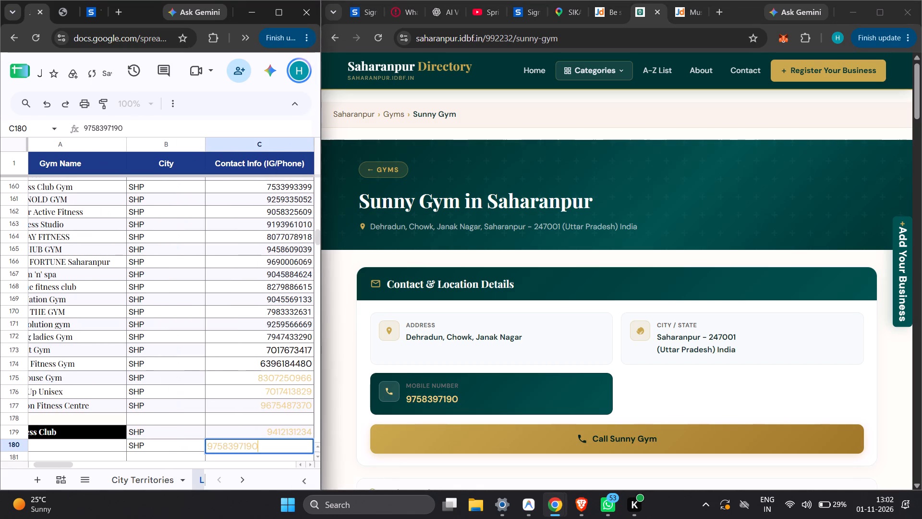
pyautogui.press('Return')
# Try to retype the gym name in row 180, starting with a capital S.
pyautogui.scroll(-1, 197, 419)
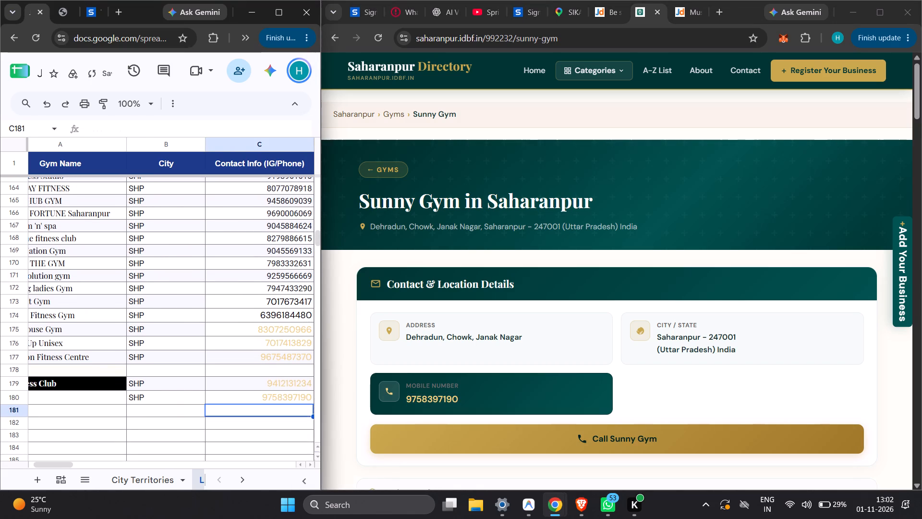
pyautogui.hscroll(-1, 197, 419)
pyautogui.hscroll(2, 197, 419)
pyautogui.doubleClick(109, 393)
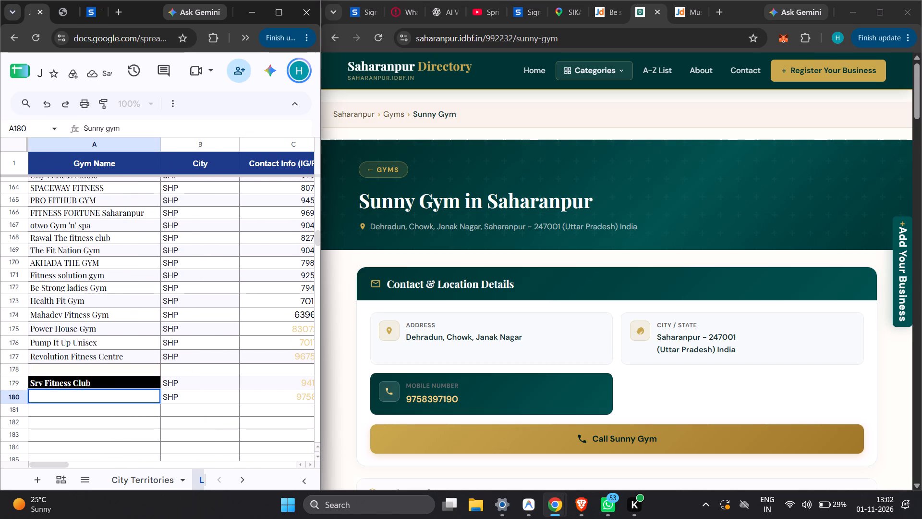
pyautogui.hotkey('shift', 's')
pyautogui.moveTo(126, 397); pyautogui.dragTo(68, 387)
pyautogui.moveTo(85, 397); pyautogui.dragTo(27, 395)
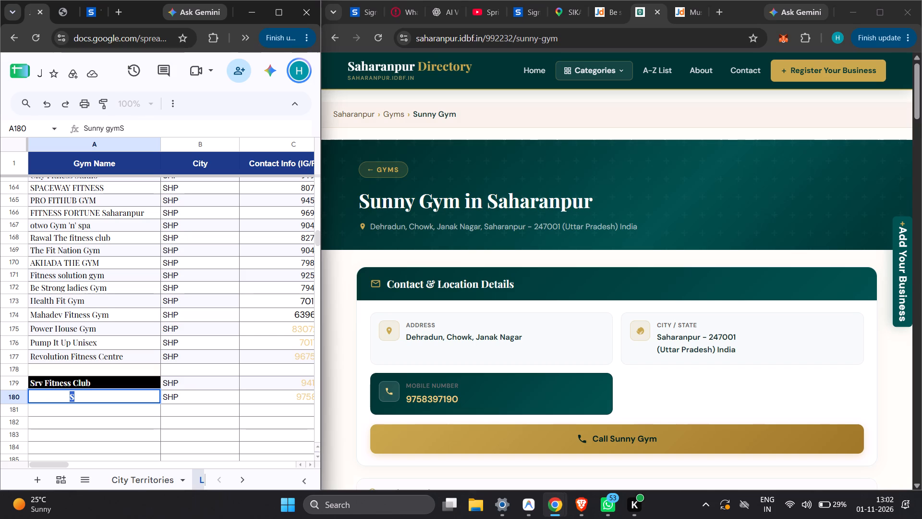
pyautogui.click(67, 406)
pyautogui.doubleClick(84, 396)
pyautogui.moveTo(84, 396); pyautogui.dragTo(15, 392)
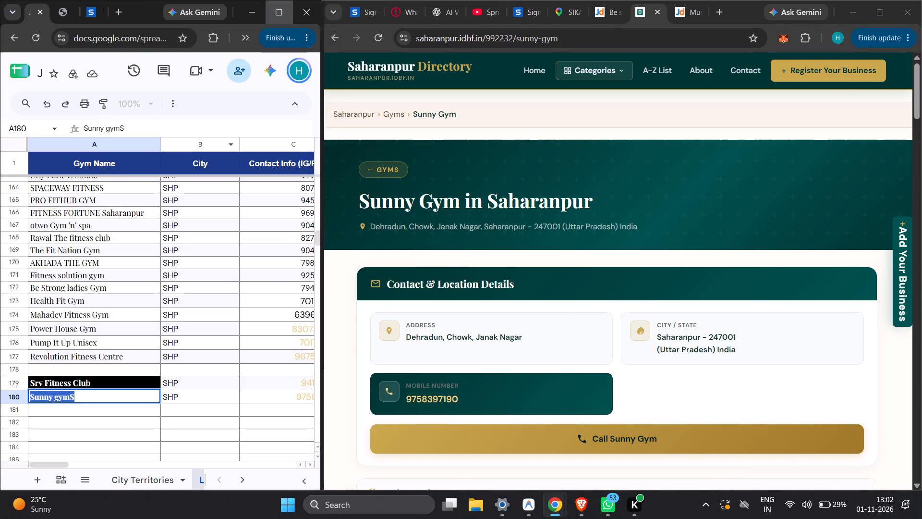
pyautogui.click(453, 108)
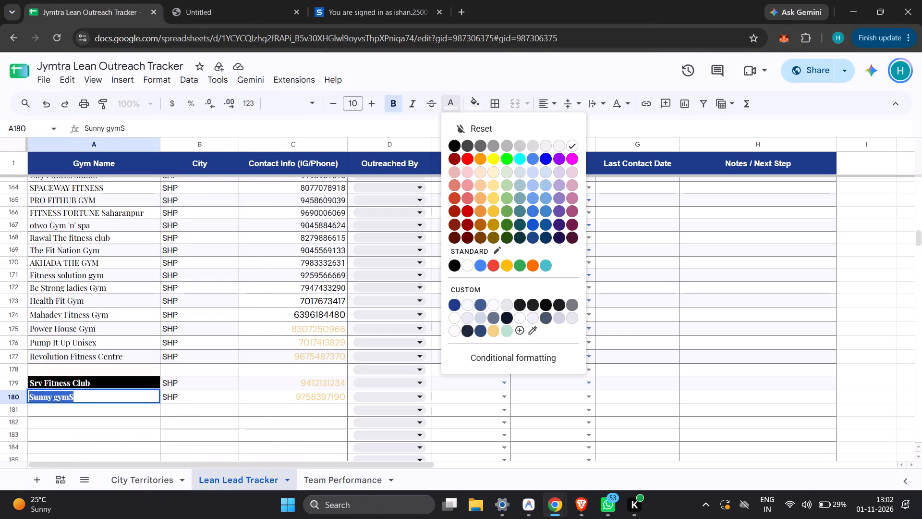
pyautogui.click(457, 150)
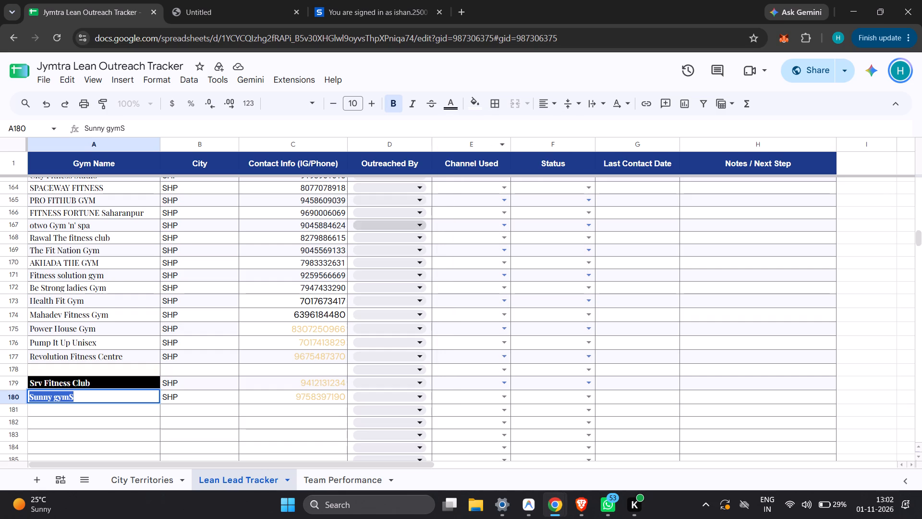
pyautogui.press('Return')
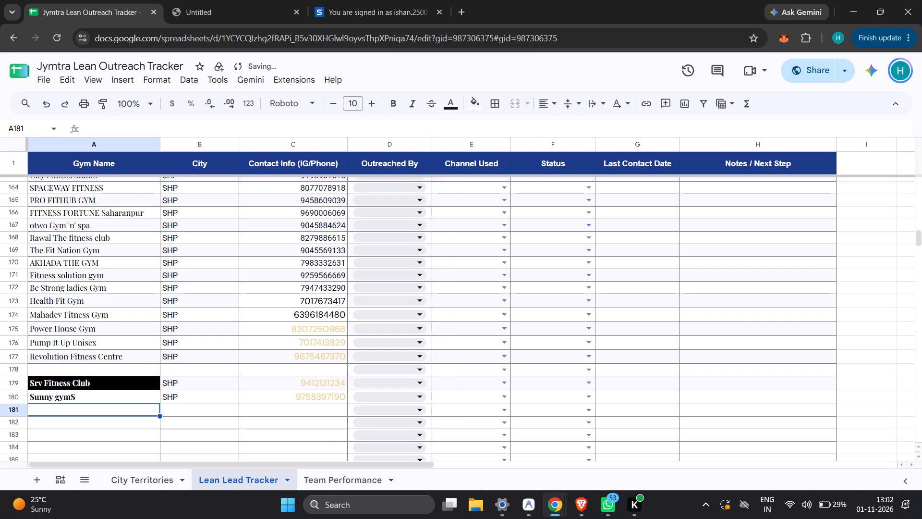
# Remove the stray trailing S from the gym name in row 180 so it reads Sunny gym.
pyautogui.click(78, 396)
pyautogui.moveTo(78, 396); pyautogui.dragTo(83, 393)
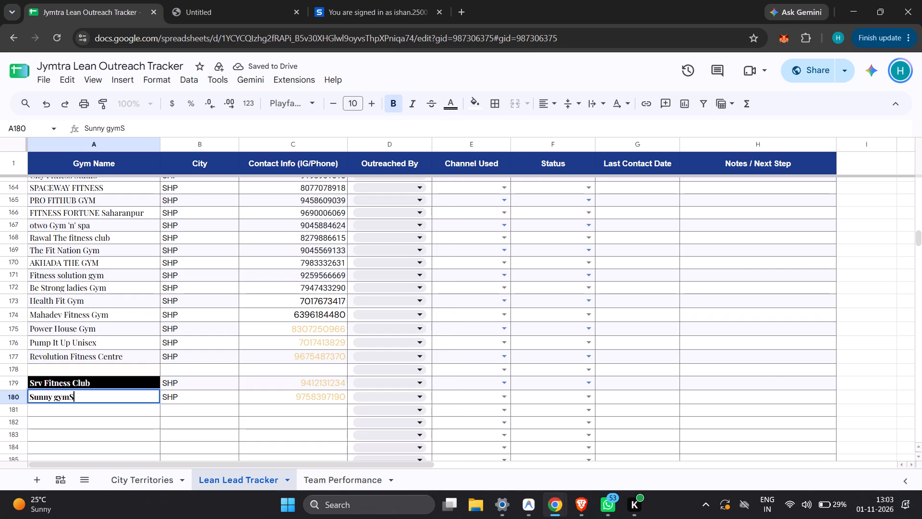
pyautogui.press('BackSpace')
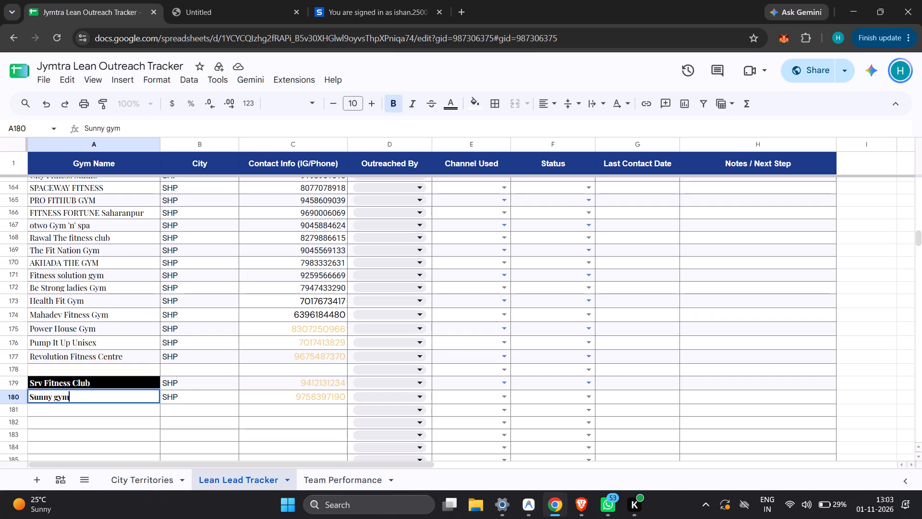
pyautogui.click(97, 415)
# Snap the tracker window to half the screen so it sits beside the Saharanpur Directory window.
pyautogui.press('super+Left')
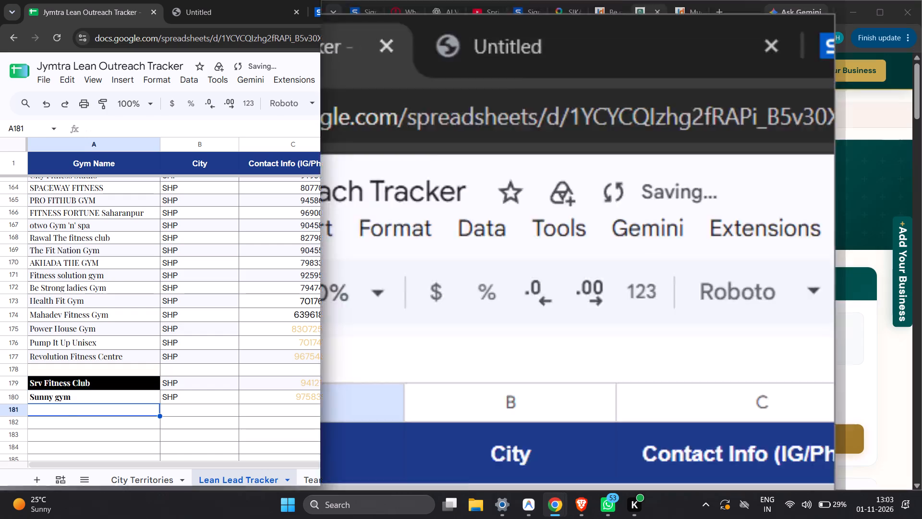
# Open the Super Fitness Gym listing from the More Gyms in Saharanpur list and check it for a contact number.
pyautogui.scroll(-3, 445, 363)
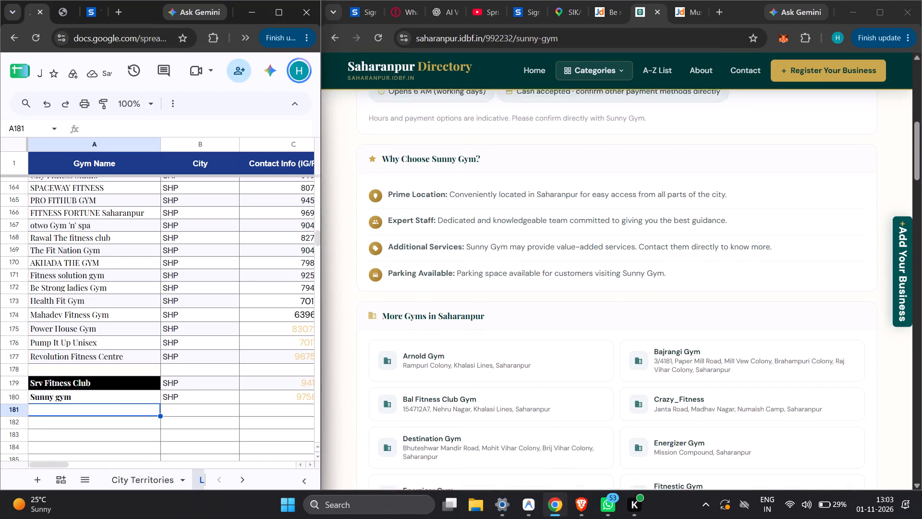
pyautogui.scroll(-7, 445, 363)
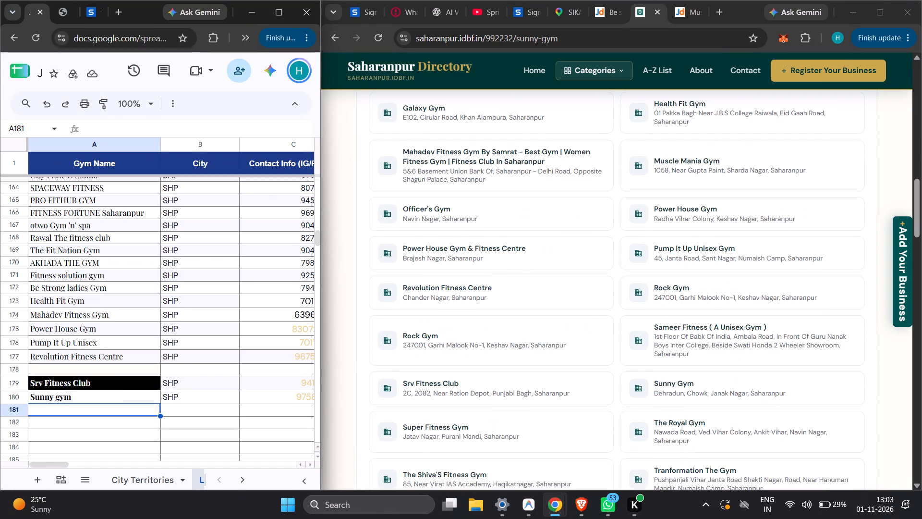
pyautogui.click(471, 425)
pyautogui.scroll(-1, 491, 366)
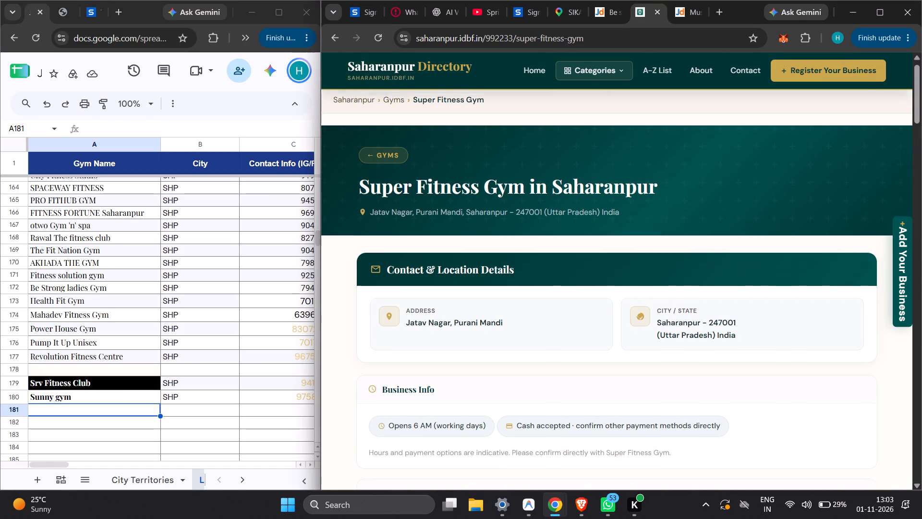
pyautogui.scroll(-4, 491, 366)
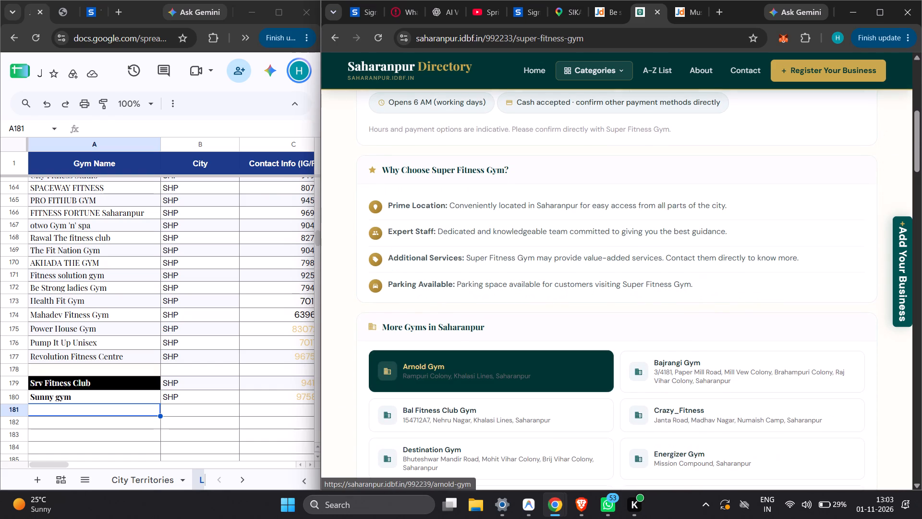
pyautogui.scroll(-1, 491, 366)
pyautogui.scroll(3, 491, 366)
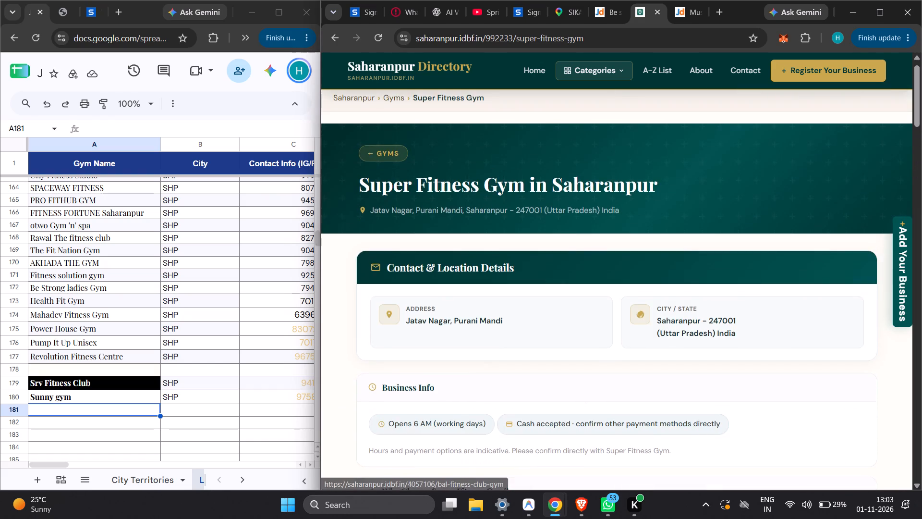
# Open The Royal Gym listing from the More Gyms in Saharanpur list and bring its contact details into view.
pyautogui.scroll(-7, 491, 366)
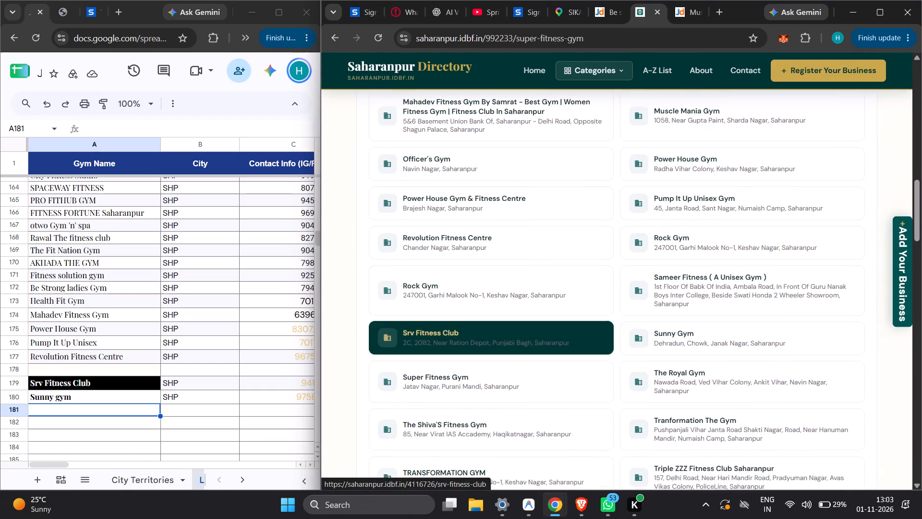
pyautogui.scroll(-1, 491, 366)
pyautogui.click(695, 323)
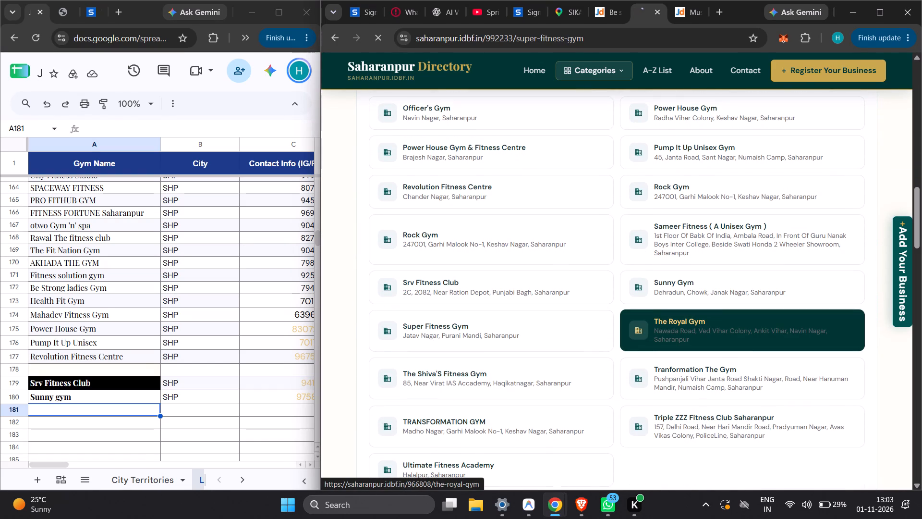
pyautogui.scroll(-1, 477, 331)
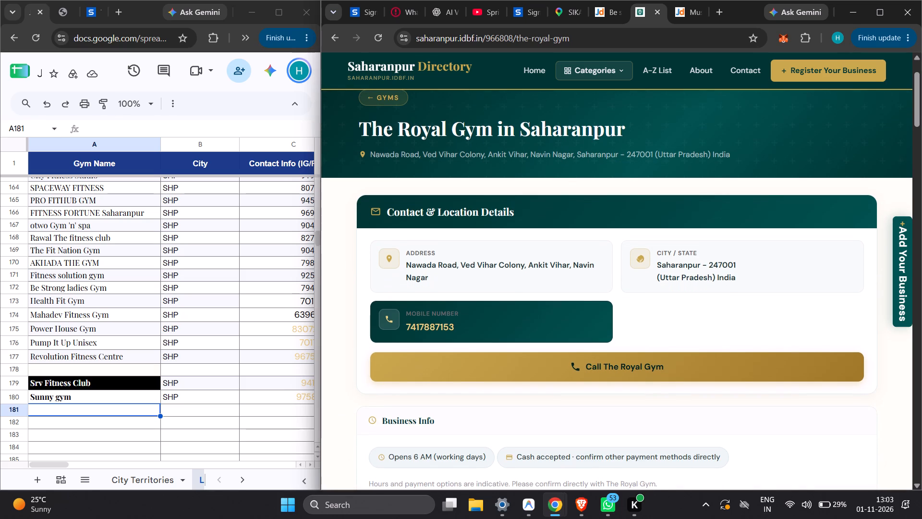
# Enter The royal gym as the gym name in row 181 of the tracker.
pyautogui.doubleClick(77, 413)
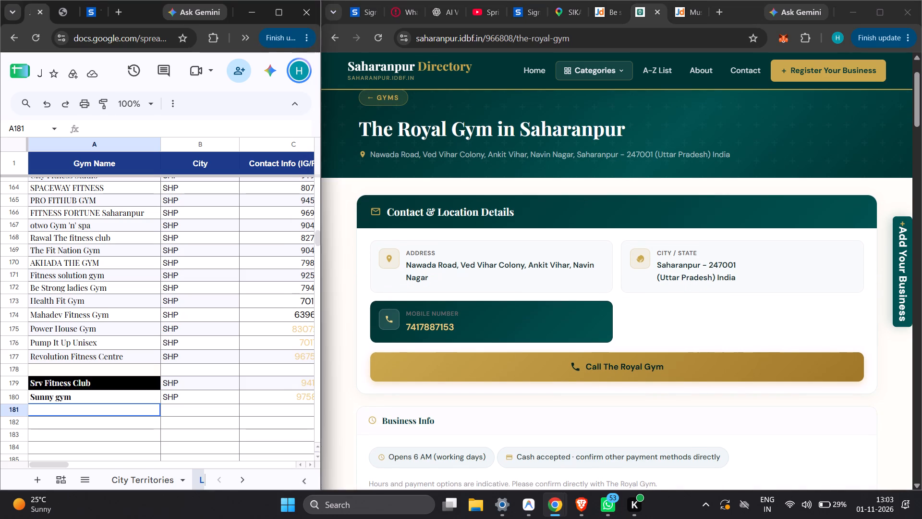
pyautogui.hotkey('shift', 't')
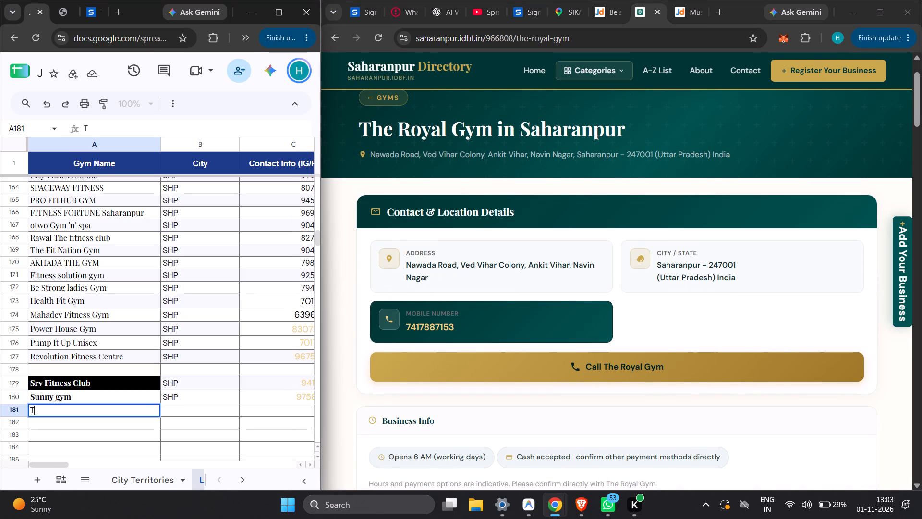
pyautogui.write('je r')
pyautogui.write('oyal')
pyautogui.press('space')
pyautogui.write('gy,')
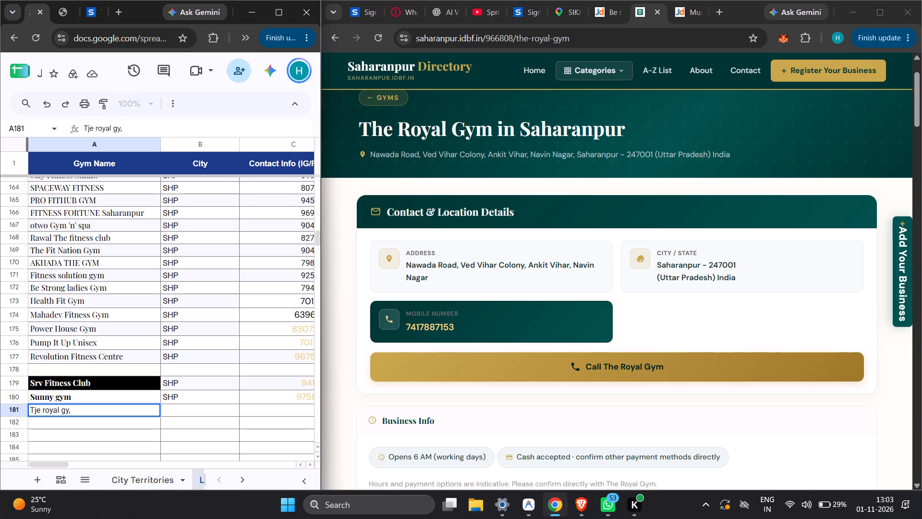
pyautogui.press('BackSpace')
pyautogui.press('m')
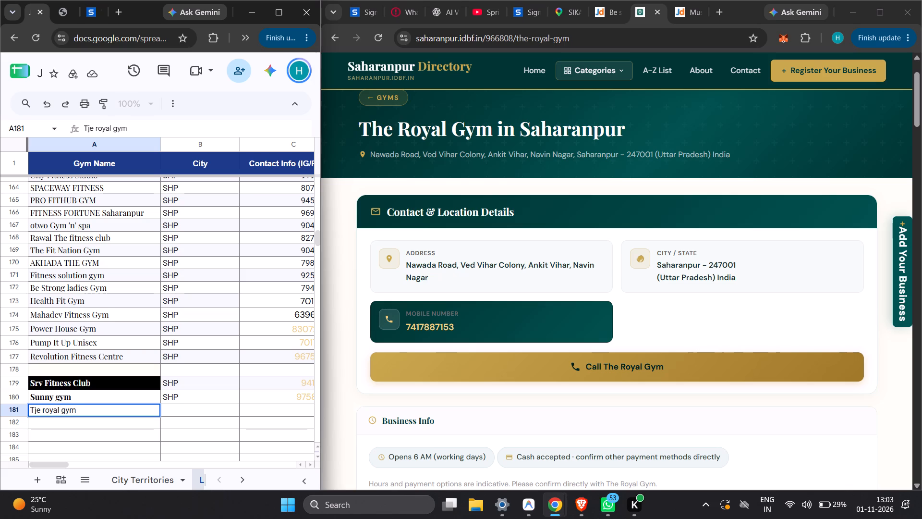
pyautogui.click(38, 412)
pyautogui.press('BackSpace')
pyautogui.press('h')
# Enter SHP in capitals as the city for The royal gym in row 181.
pyautogui.doubleClick(181, 412)
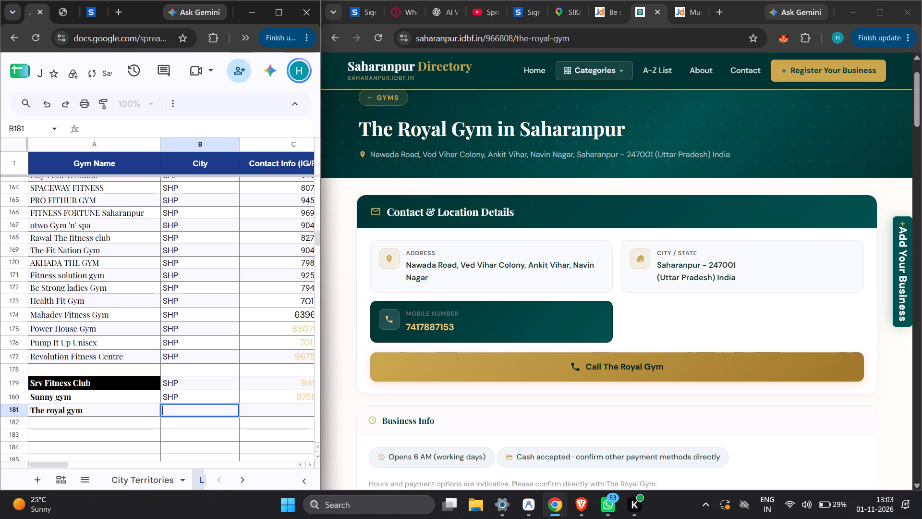
pyautogui.write('Sh')
pyautogui.press('BackSpace')
pyautogui.press('BackSpace')
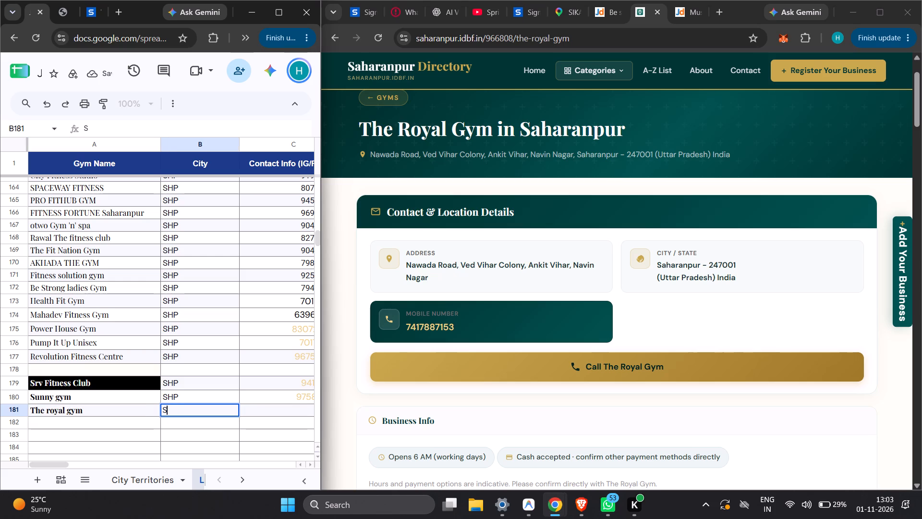
pyautogui.keyDown('shift'); pyautogui.click(181, 412); pyautogui.keyUp('shift')
pyautogui.hotkey('shift', 'h')
pyautogui.hotkey('shift', 'p')
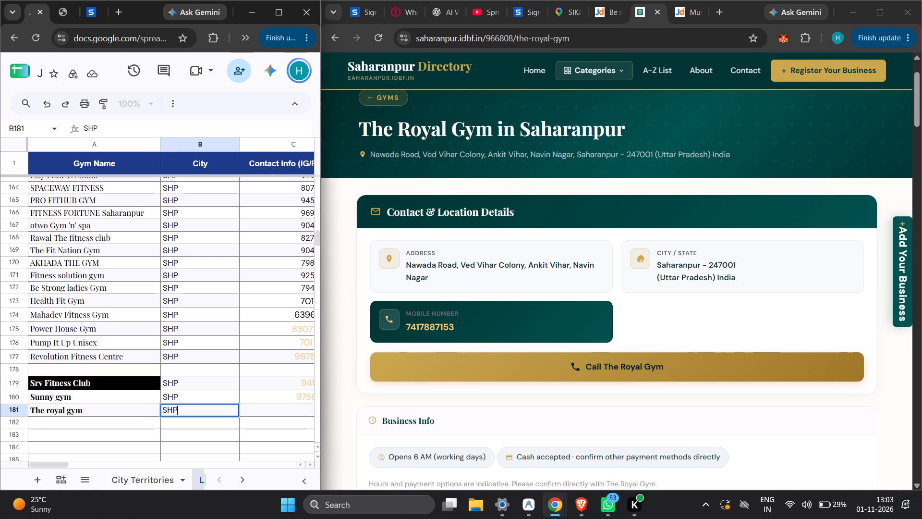
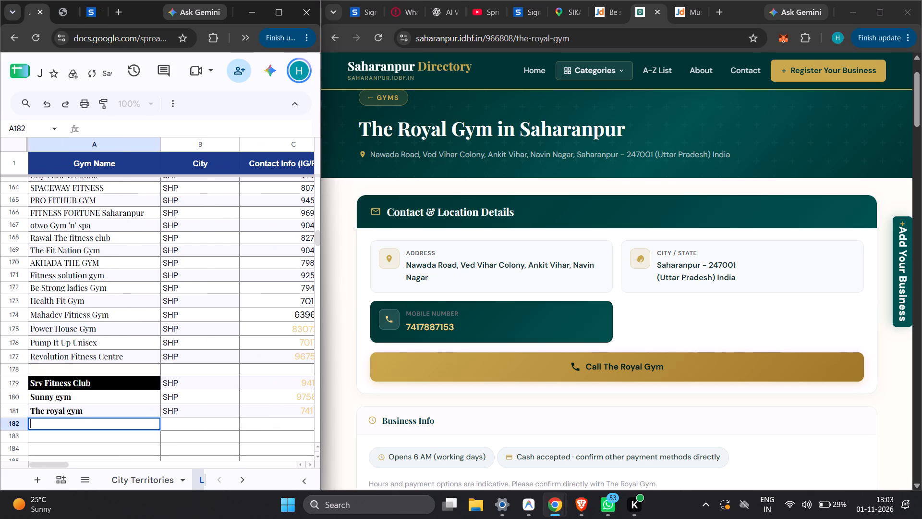
# Open The Shiva'S Fitness Gym listing from the More Gyms in Saharanpur list.
pyautogui.scroll(-7, 459, 410)
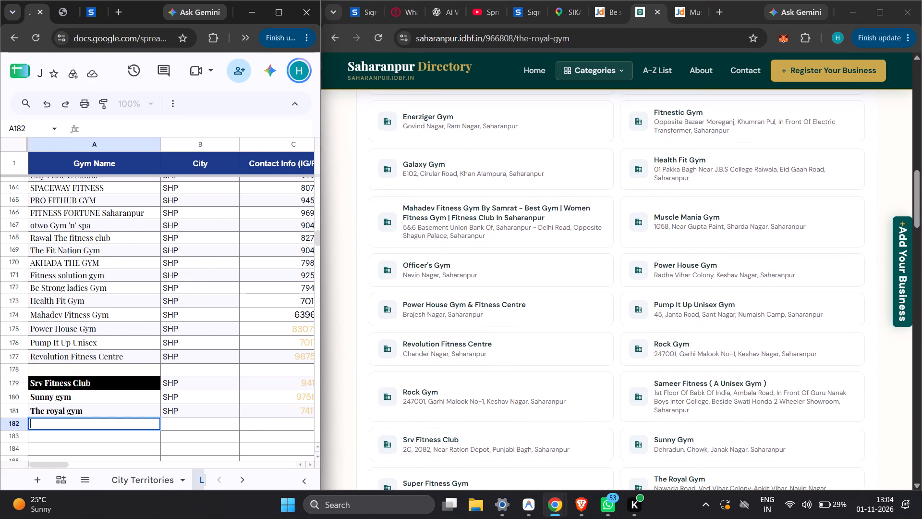
pyautogui.scroll(-1, 459, 410)
pyautogui.scroll(-1, 608, 344)
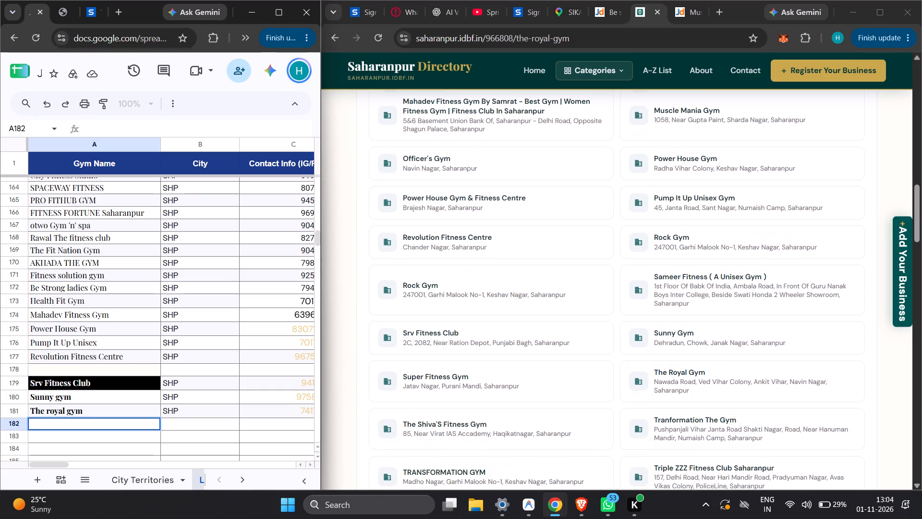
pyautogui.scroll(-2, 608, 344)
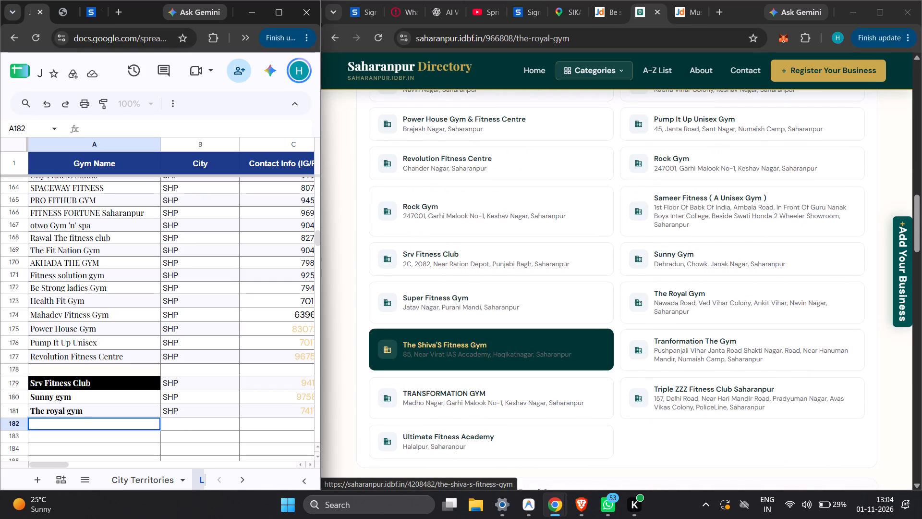
pyautogui.click(483, 356)
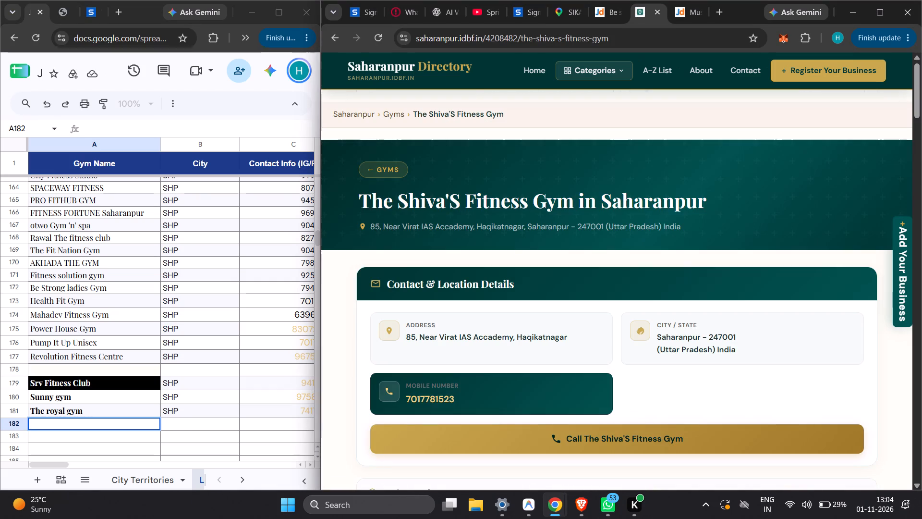
# Copy The Shiva'S Fitness from the listing heading into row 182 of the tracker as the gym name.
pyautogui.moveTo(358, 199); pyautogui.dragTo(528, 199)
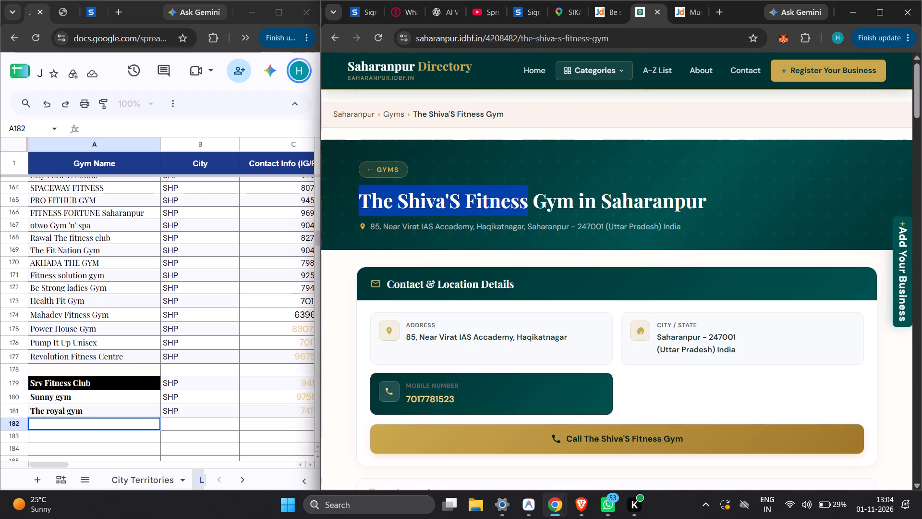
pyautogui.hotkey('ctrl', 'c')
pyautogui.doubleClick(132, 422)
pyautogui.hotkey('ctrl', 'v')
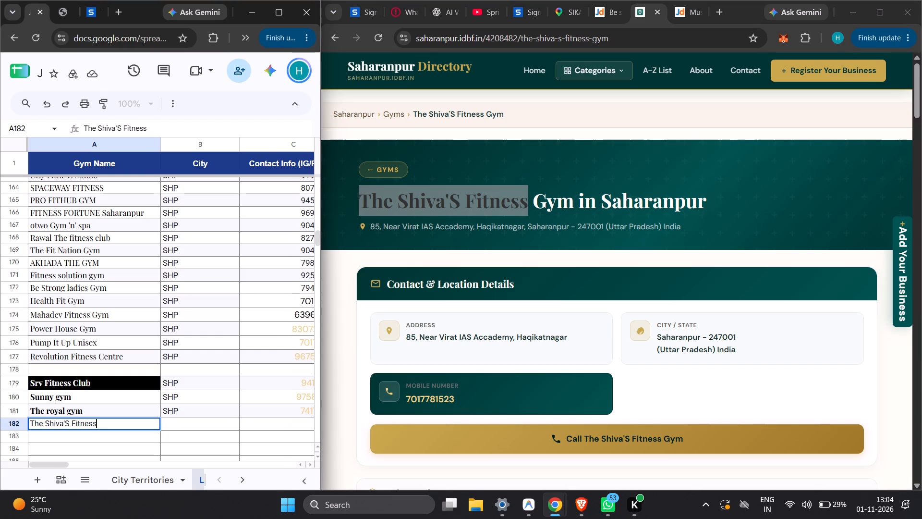
# Enter SHP as the city for The Shiva'S Fitness in row 182.
pyautogui.doubleClick(210, 420)
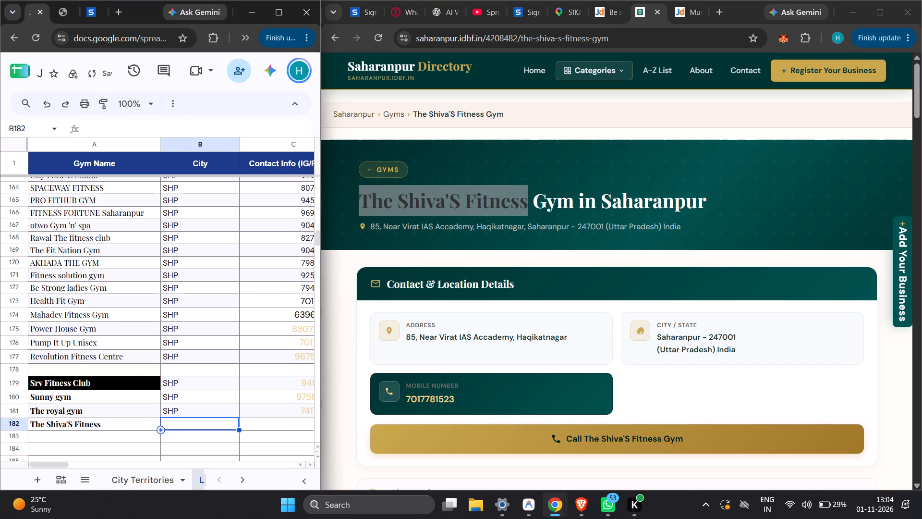
pyautogui.write('SHP')
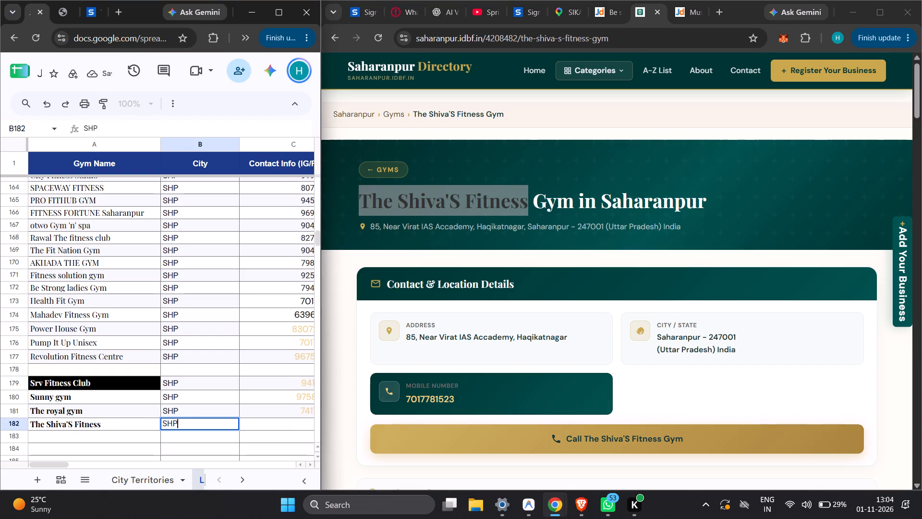
# Copy the listing's mobile number into the Contact Info cell of The Shiva'S Fitness in row 182.
pyautogui.moveTo(459, 396); pyautogui.dragTo(406, 399)
pyautogui.hotkey('ctrl', 'c')
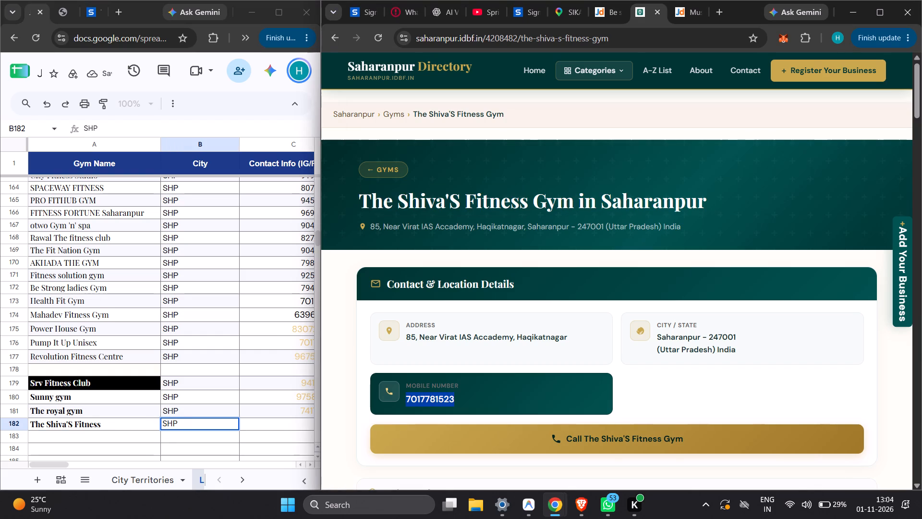
pyautogui.doubleClick(271, 420)
pyautogui.hotkey('ctrl', 'v')
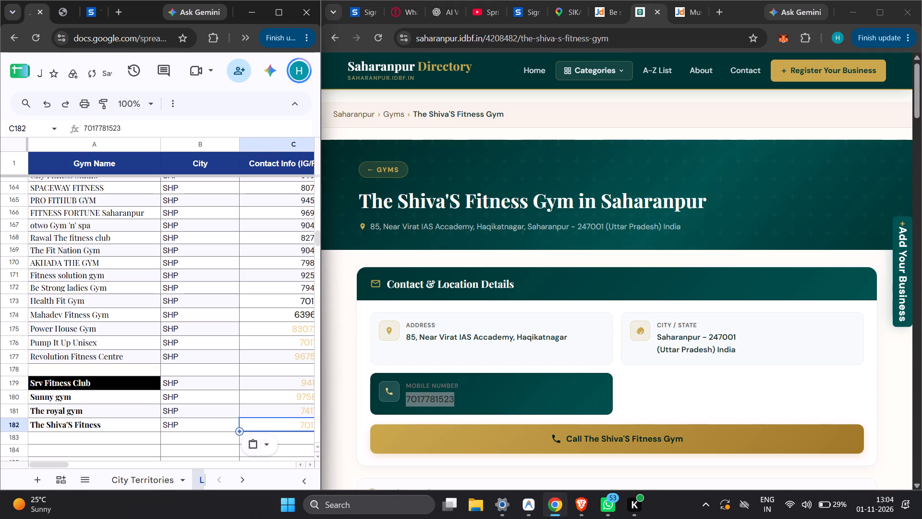
# Open the Tranformation The Gym listing from the More Gyms in Saharanpur list and check it for a contact number.
pyautogui.doubleClick(120, 442)
pyautogui.scroll(-2, 301, 407)
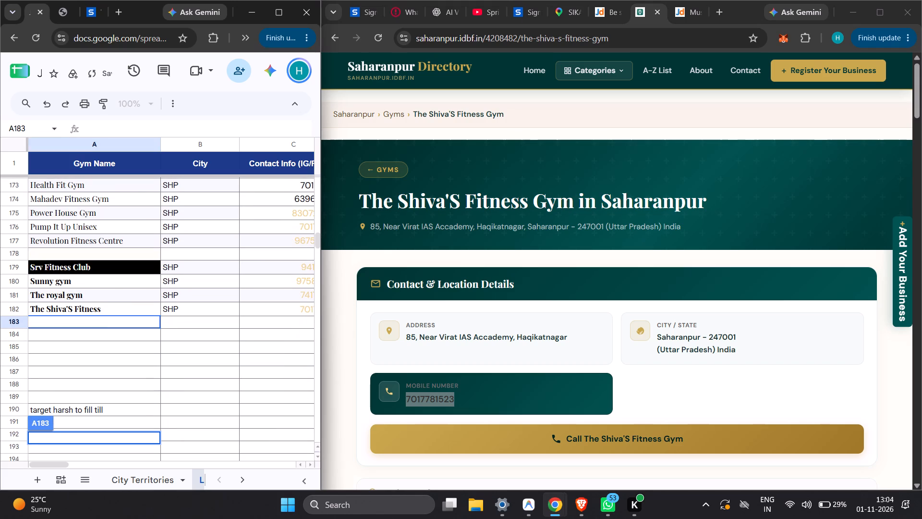
pyautogui.scroll(-1, 399, 399)
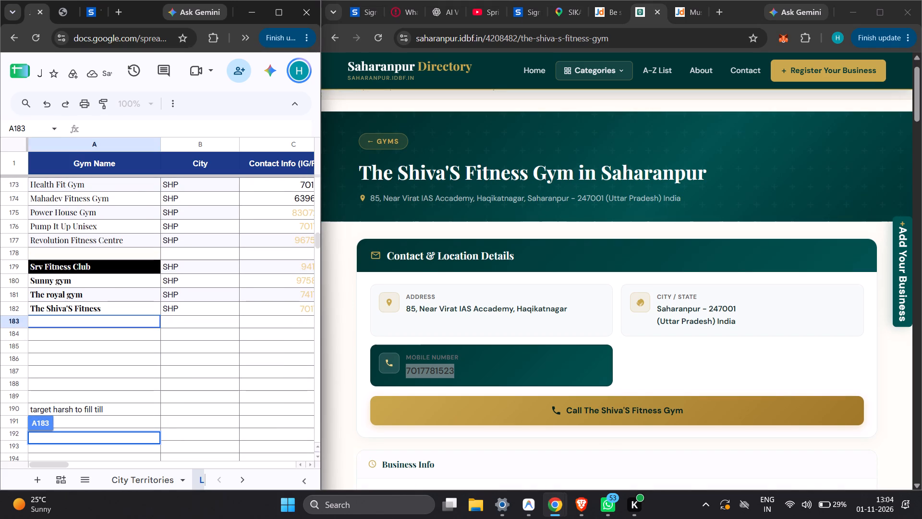
pyautogui.click(126, 318)
pyautogui.scroll(-5, 325, 388)
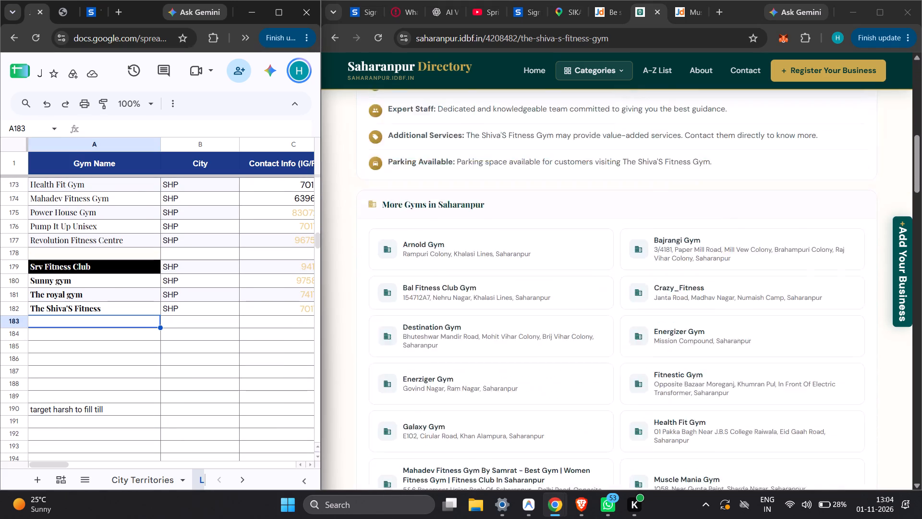
pyautogui.scroll(-5, 325, 388)
pyautogui.scroll(1, 325, 388)
pyautogui.scroll(-1, 325, 388)
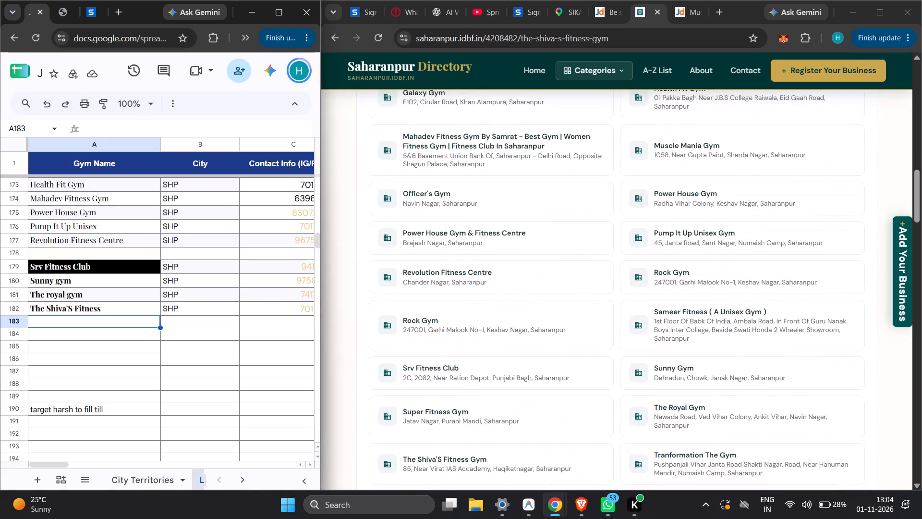
pyautogui.scroll(-2, 325, 388)
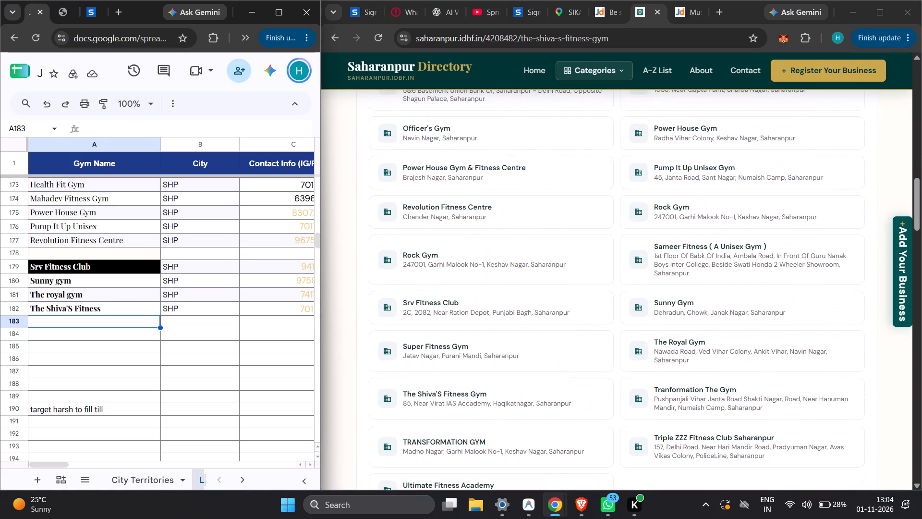
pyautogui.scroll(-1, 325, 388)
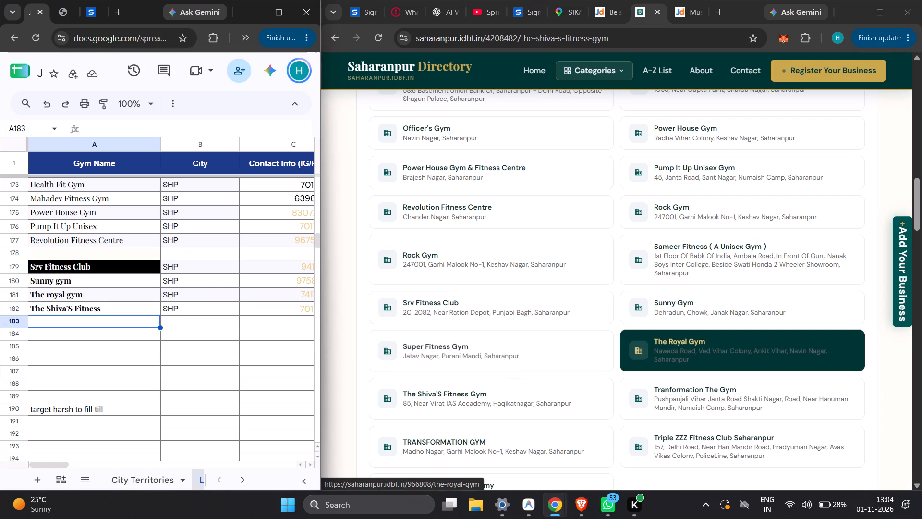
pyautogui.hscroll(1, 161, 364)
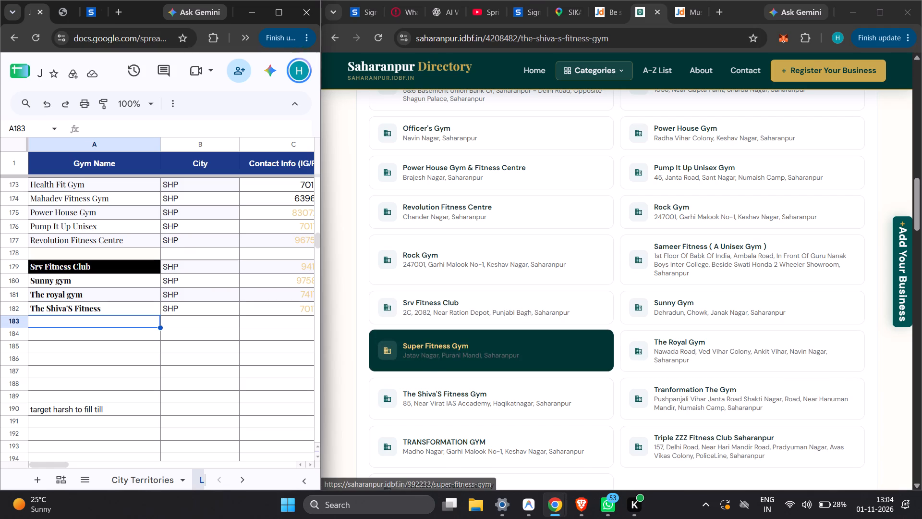
pyautogui.click(696, 403)
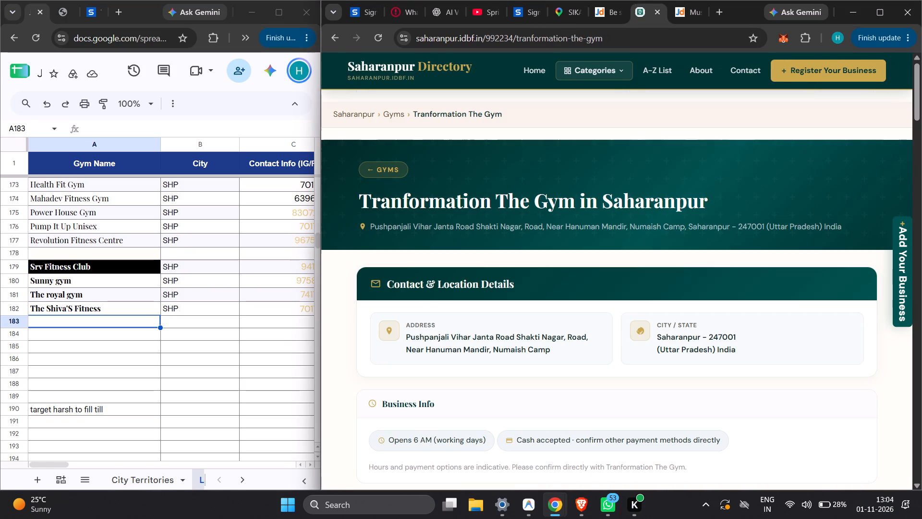
# Open the TRANSFORMATION GYM listing in Keshav Nagar from the More Gyms in Saharanpur list and check it for a contact number.
pyautogui.scroll(-3, 432, 353)
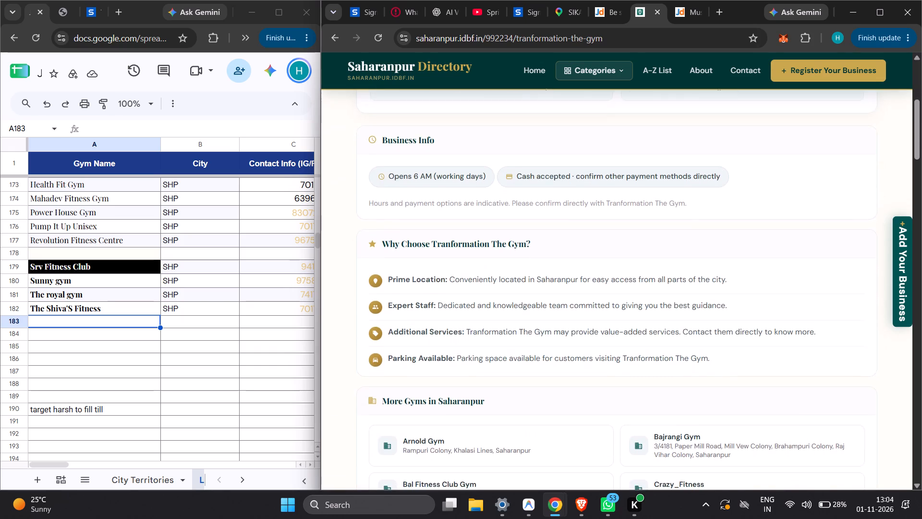
pyautogui.scroll(-4, 432, 353)
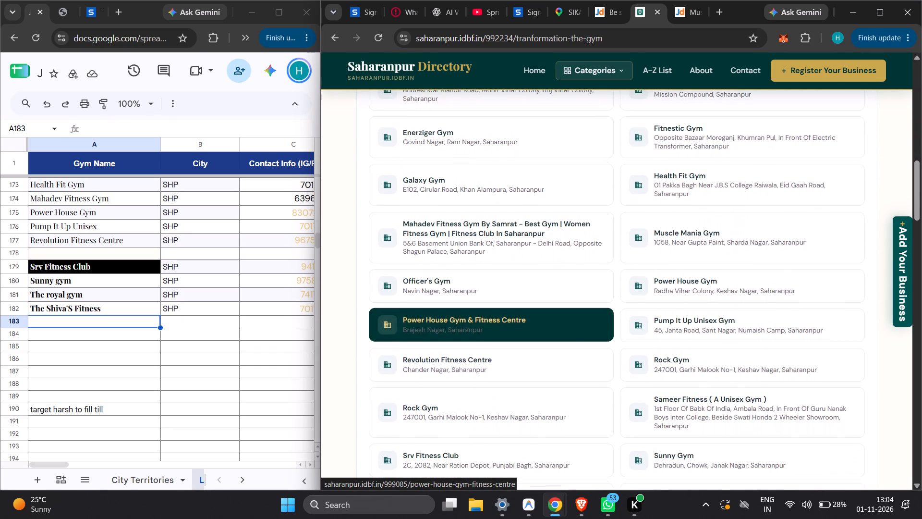
pyautogui.scroll(-1, 432, 353)
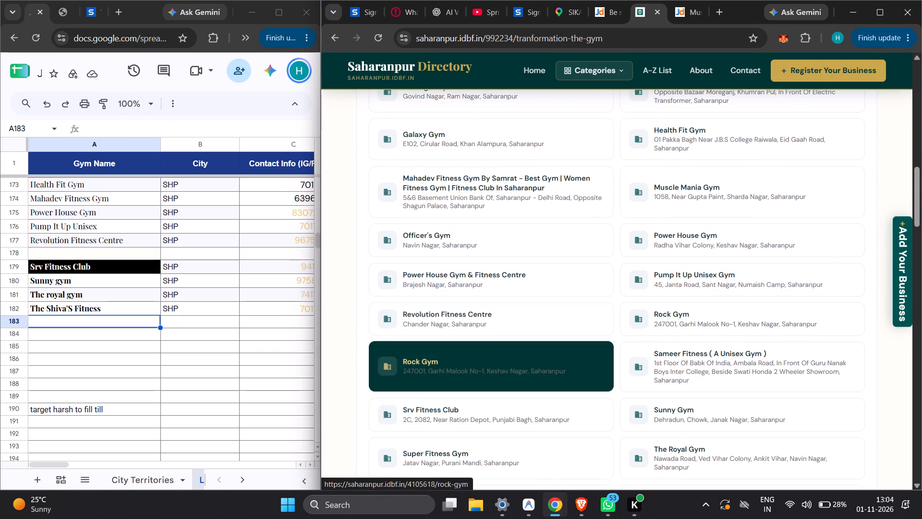
pyautogui.scroll(-2, 558, 375)
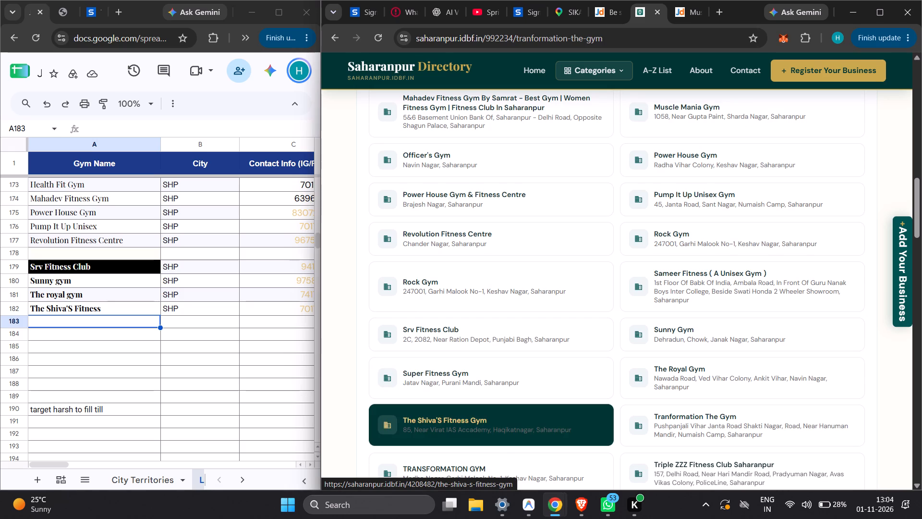
pyautogui.scroll(-1, 646, 431)
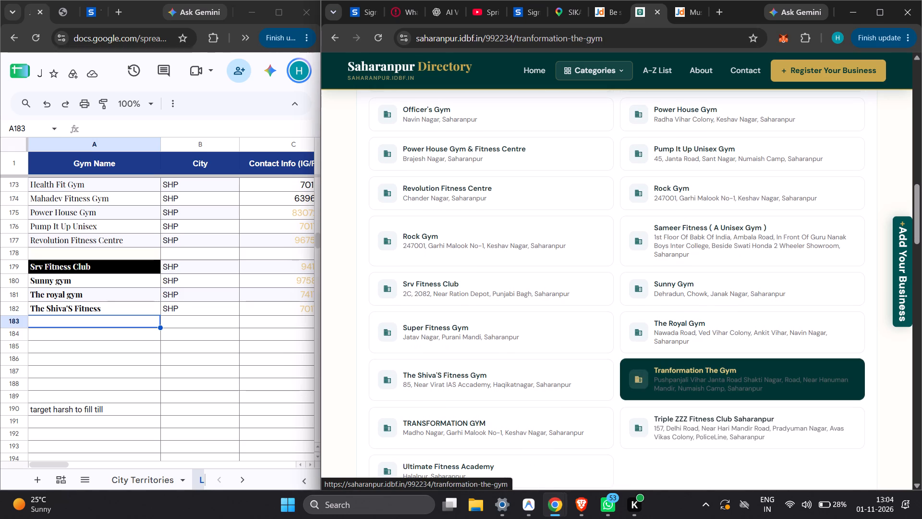
pyautogui.scroll(7, 672, 398)
pyautogui.scroll(-5, 672, 398)
pyautogui.scroll(1, 672, 398)
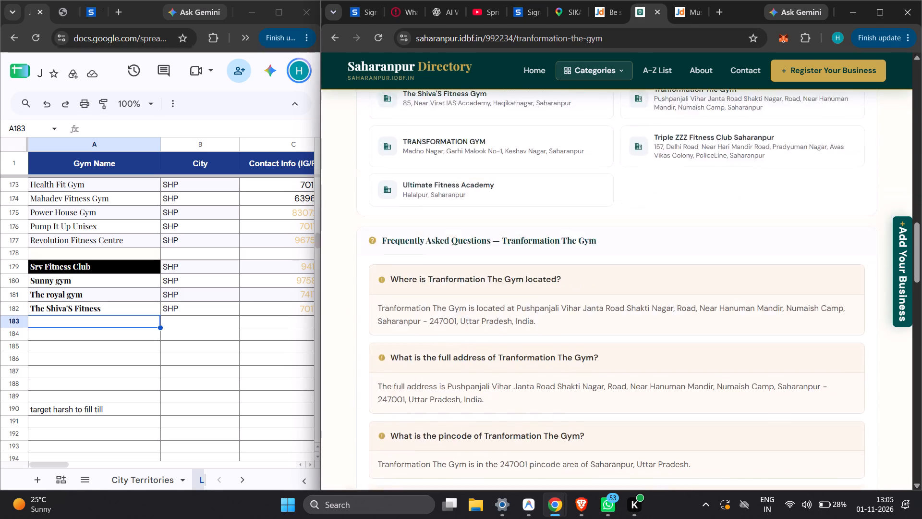
pyautogui.scroll(1, 672, 398)
pyautogui.scroll(-1, 672, 398)
pyautogui.scroll(-1, 668, 356)
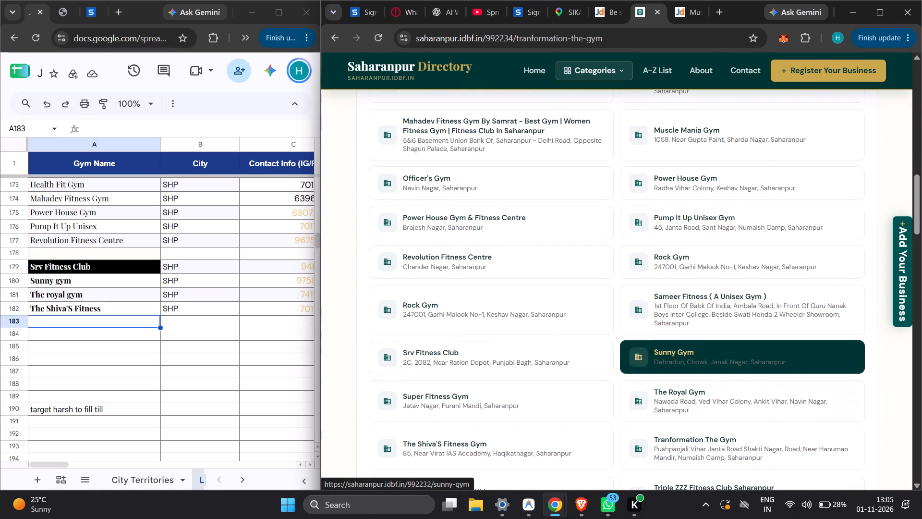
pyautogui.scroll(-1, 668, 356)
pyautogui.click(558, 440)
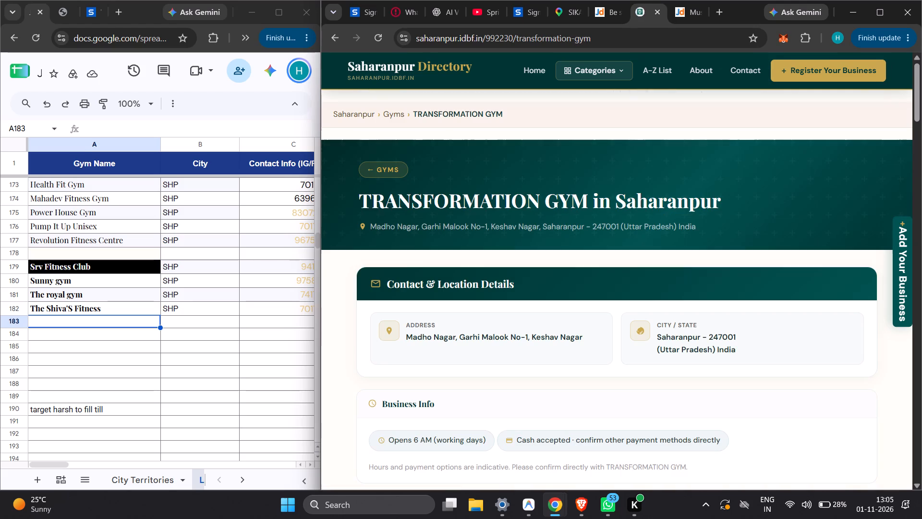
# Open the Triple ZZZ Fitness Club Saharanpur listing from the More Gyms in Saharanpur list and bring its contact details into view.
pyautogui.scroll(-7, 605, 386)
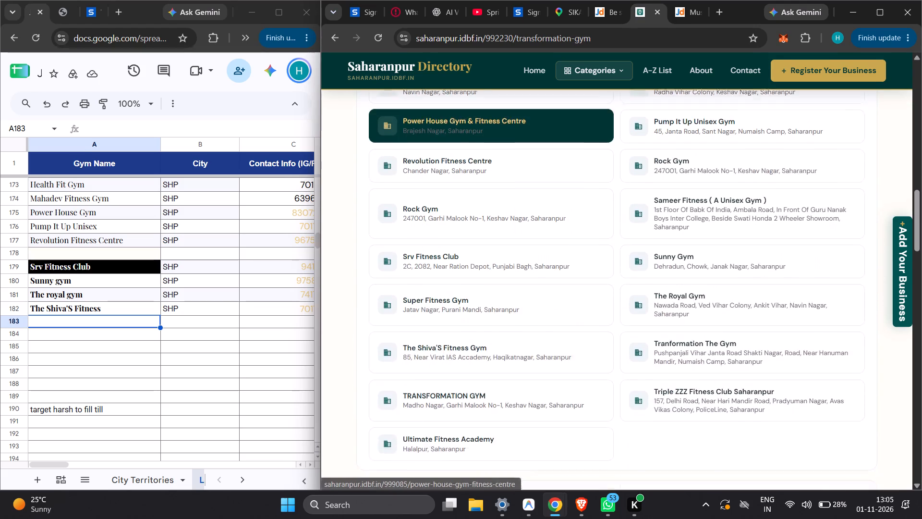
pyautogui.scroll(-1, 605, 386)
pyautogui.scroll(1, 605, 386)
pyautogui.click(716, 237)
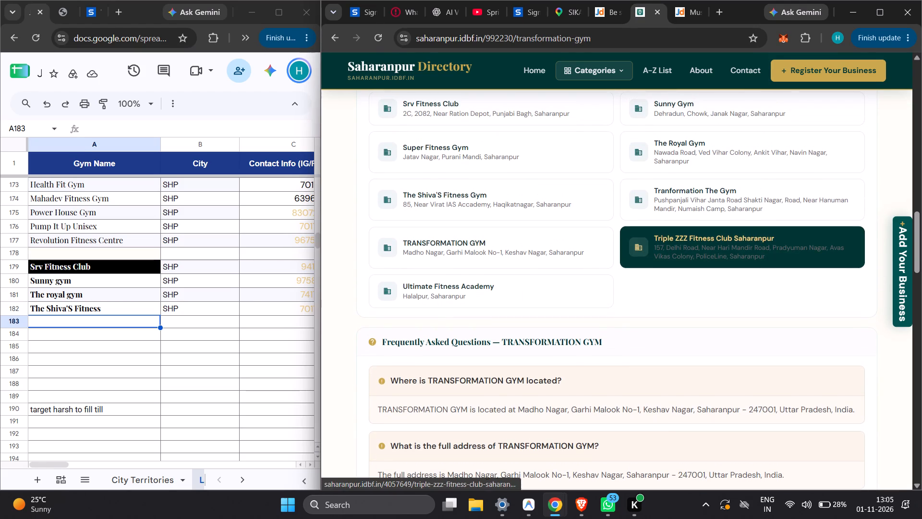
pyautogui.scroll(-1, 628, 255)
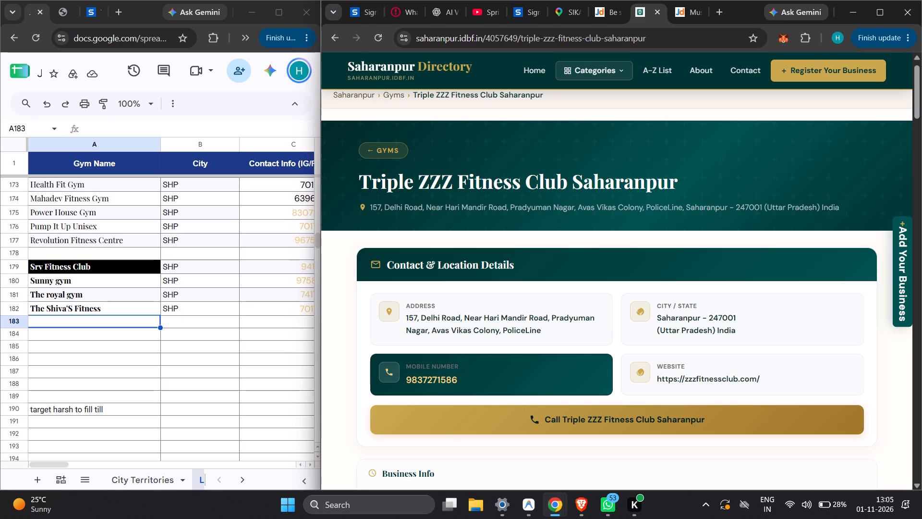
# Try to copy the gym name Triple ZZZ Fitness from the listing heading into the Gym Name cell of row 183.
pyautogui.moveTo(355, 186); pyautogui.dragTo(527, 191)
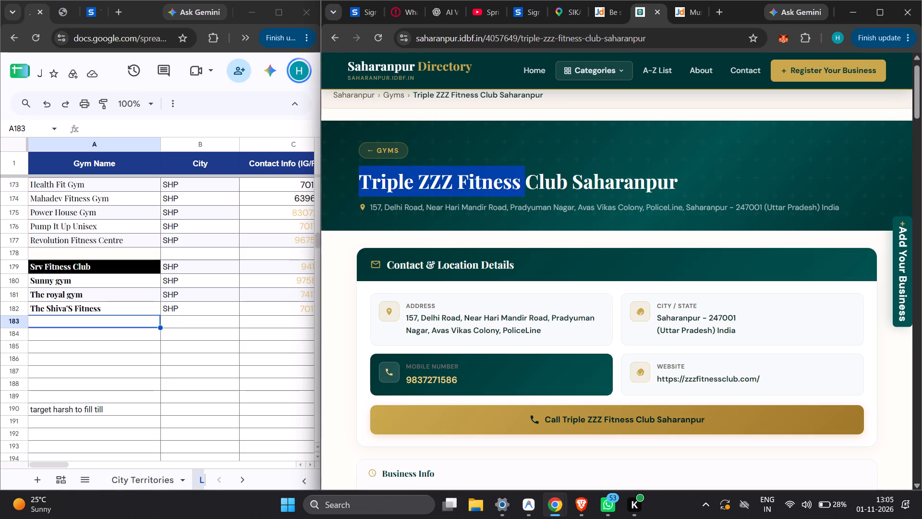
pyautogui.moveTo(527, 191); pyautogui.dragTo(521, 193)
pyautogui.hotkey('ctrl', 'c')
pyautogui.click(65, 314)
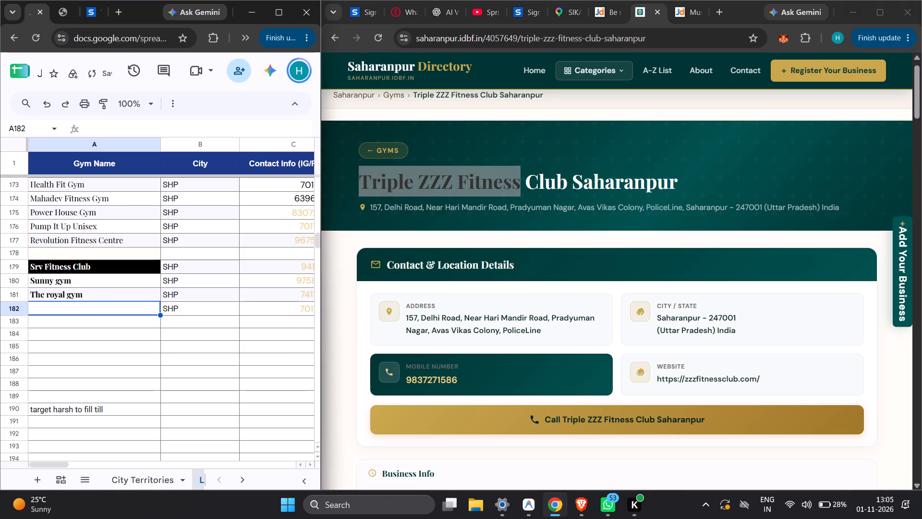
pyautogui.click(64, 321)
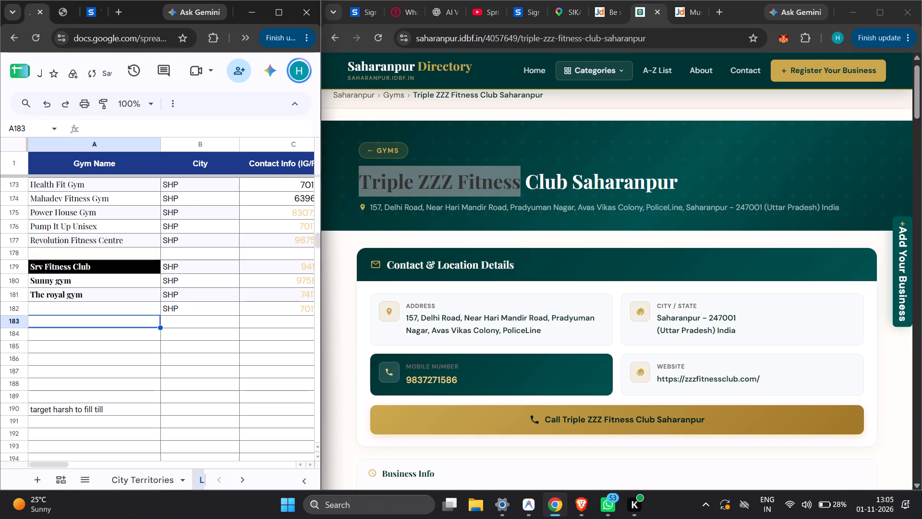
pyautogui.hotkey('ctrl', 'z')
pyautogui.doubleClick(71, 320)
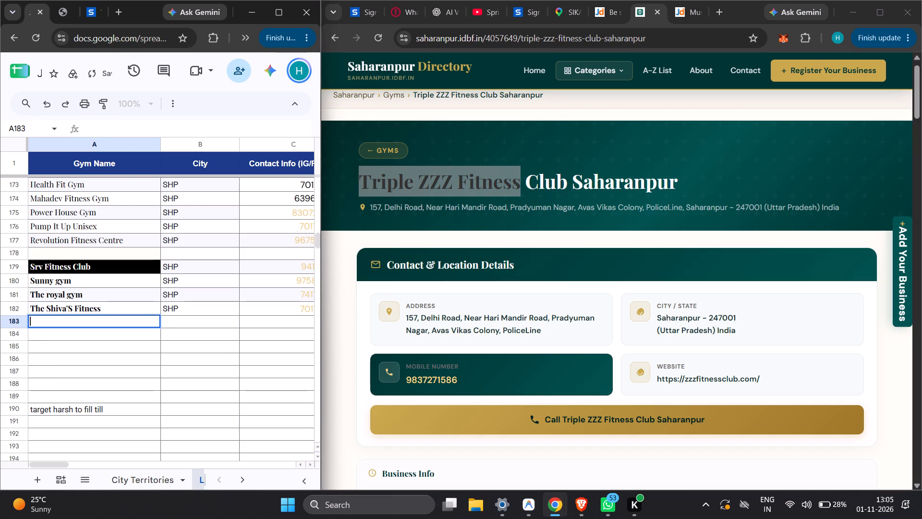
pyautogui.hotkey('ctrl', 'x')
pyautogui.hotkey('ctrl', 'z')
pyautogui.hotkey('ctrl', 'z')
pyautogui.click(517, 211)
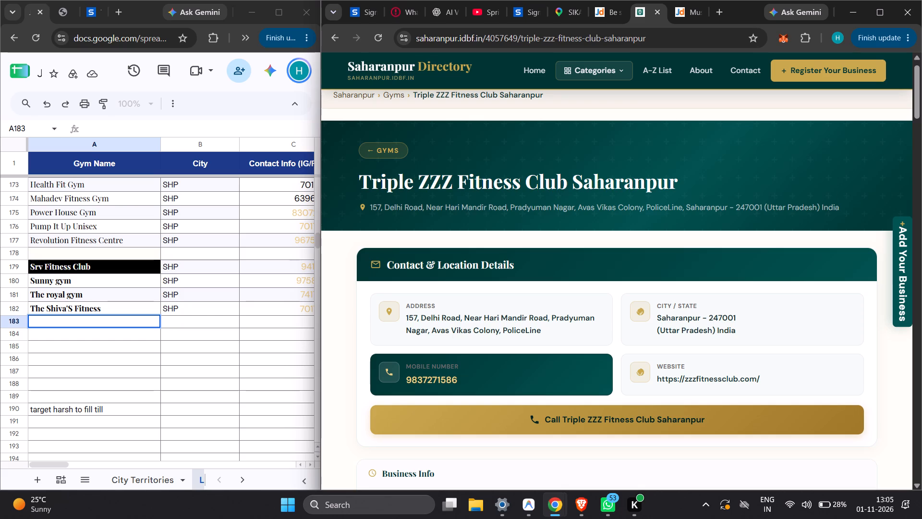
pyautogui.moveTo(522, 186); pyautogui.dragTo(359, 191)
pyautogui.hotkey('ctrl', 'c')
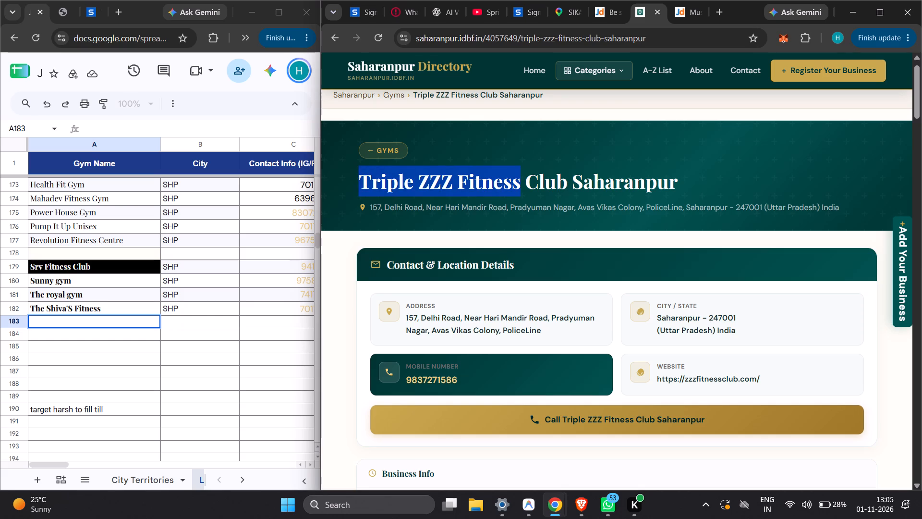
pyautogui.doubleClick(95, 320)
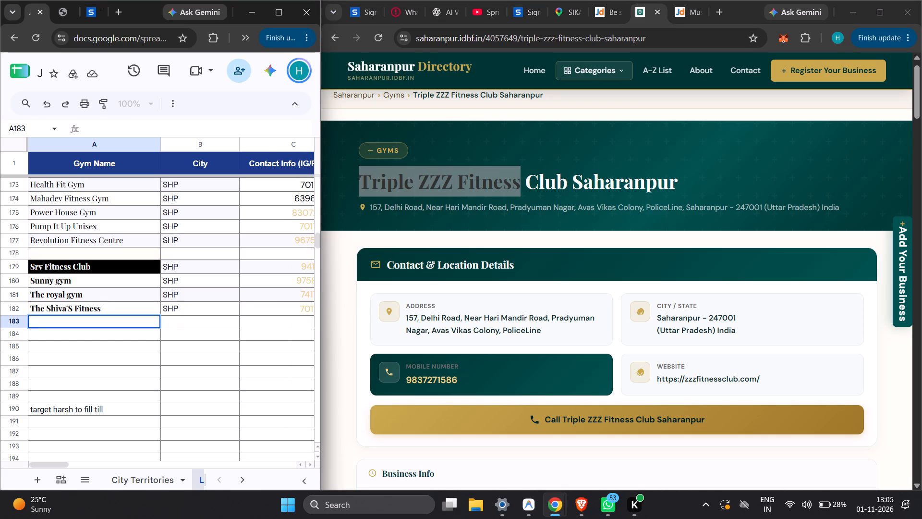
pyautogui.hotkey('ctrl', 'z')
# Enter Triple ZZZ fitness as the gym name and SHP as the city in row 183.
pyautogui.click(95, 320)
pyautogui.hotkey('shift', 't')
pyautogui.write('riple')
pyautogui.press('space')
pyautogui.write('ZZZ')
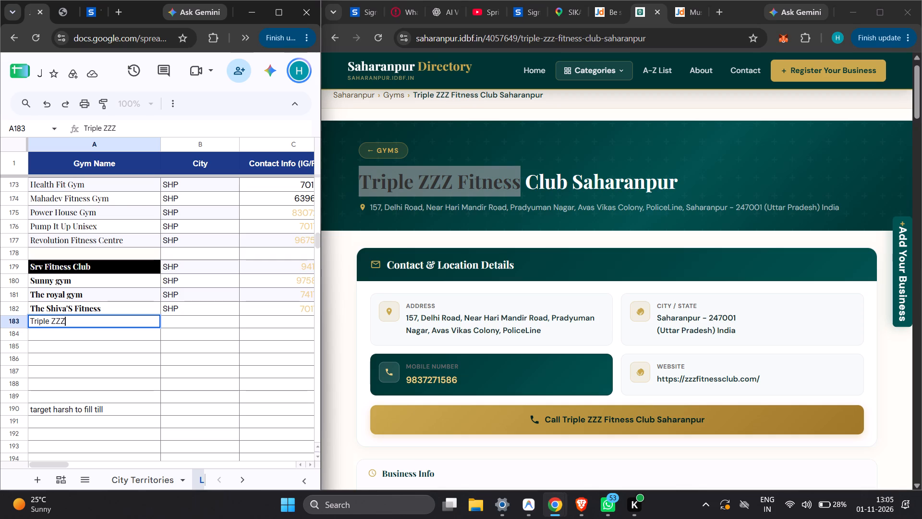
pyautogui.press('space')
pyautogui.write('fitness')
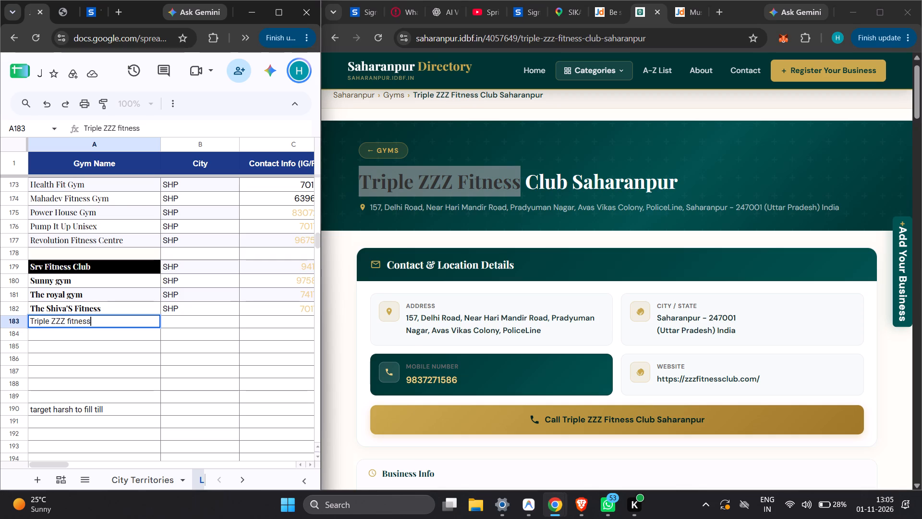
pyautogui.doubleClick(182, 324)
pyautogui.write('SHP')
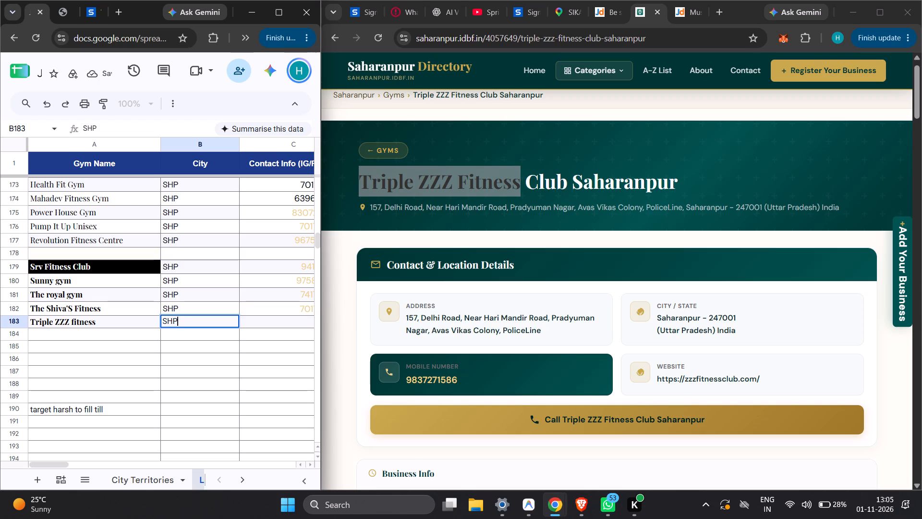
# Copy the listing's mobile number into the Contact Info cell of Triple ZZZ fitness in row 183.
pyautogui.rightClick(272, 321)
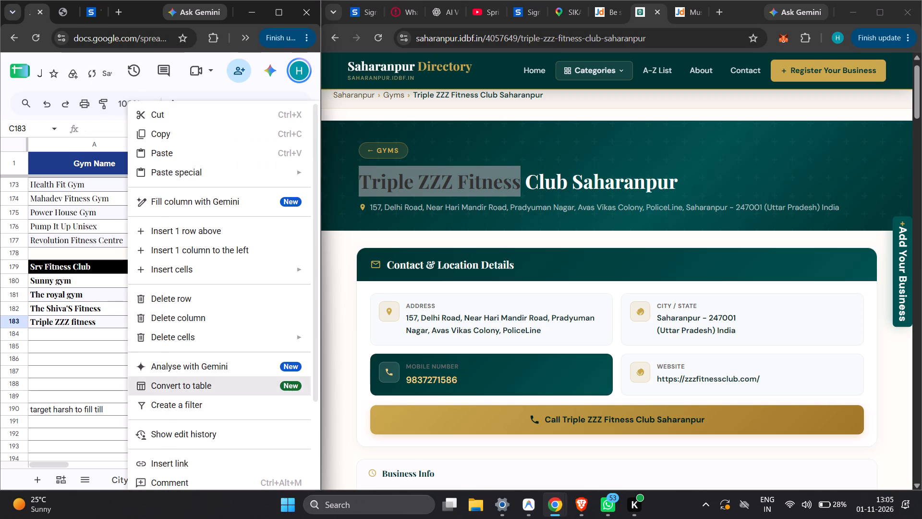
pyautogui.click(28, 375)
pyautogui.moveTo(465, 378); pyautogui.dragTo(404, 385)
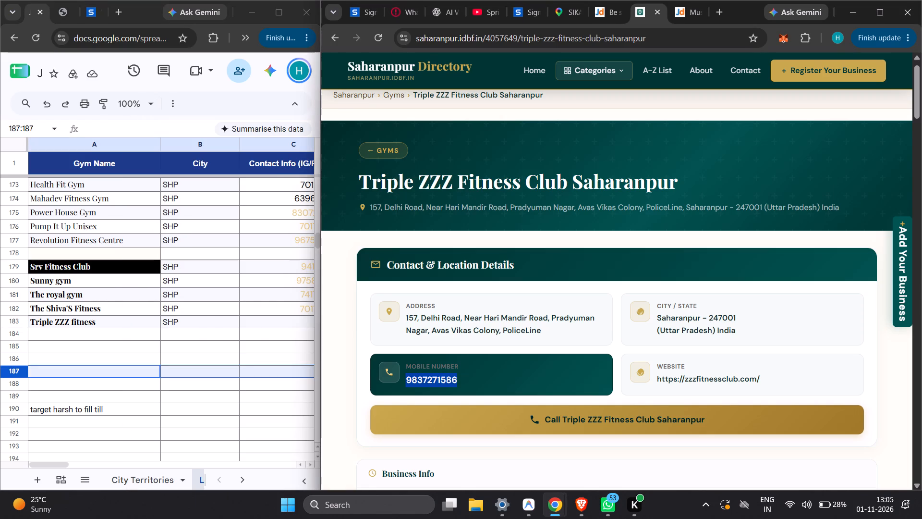
pyautogui.hotkey('ctrl', 'c')
pyautogui.doubleClick(276, 320)
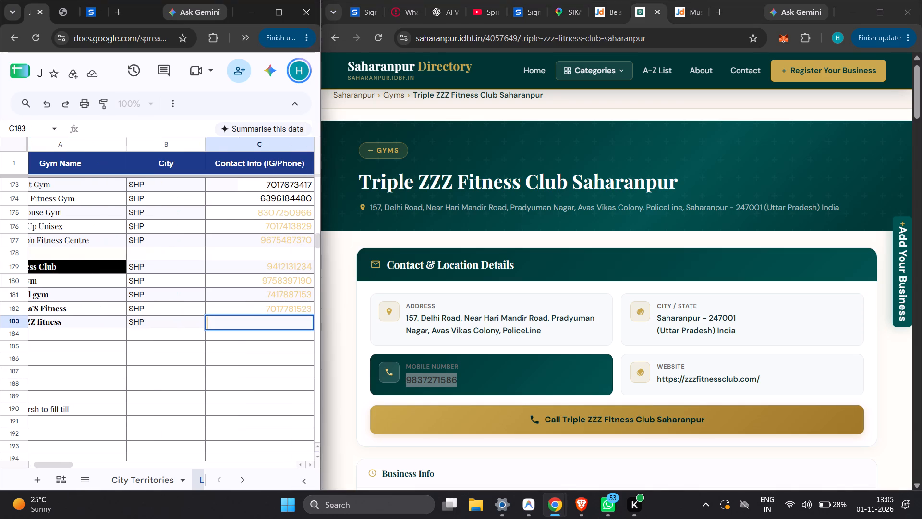
pyautogui.hotkey('ctrl', 'v')
pyautogui.doubleClick(74, 337)
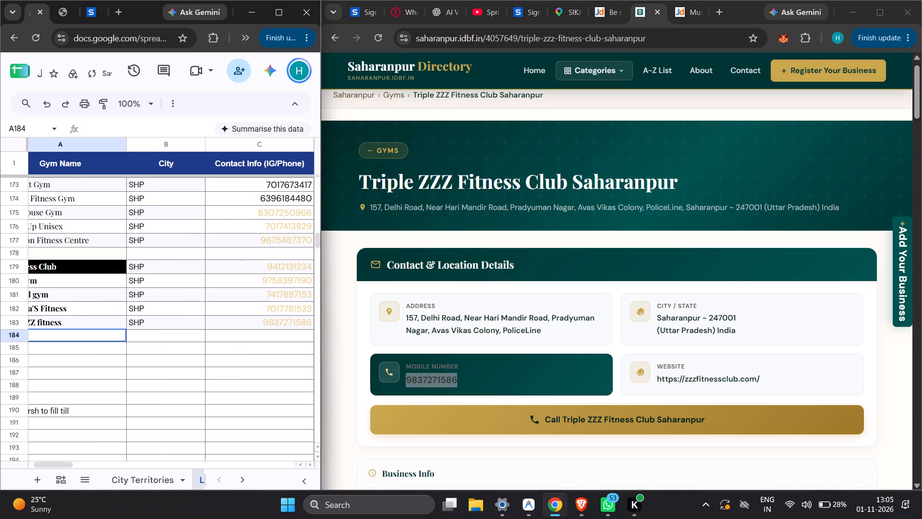
# Open the Ultimate Fitness Academy listing from the More Gyms in Saharanpur list and check it for a contact number.
pyautogui.scroll(-5, 434, 396)
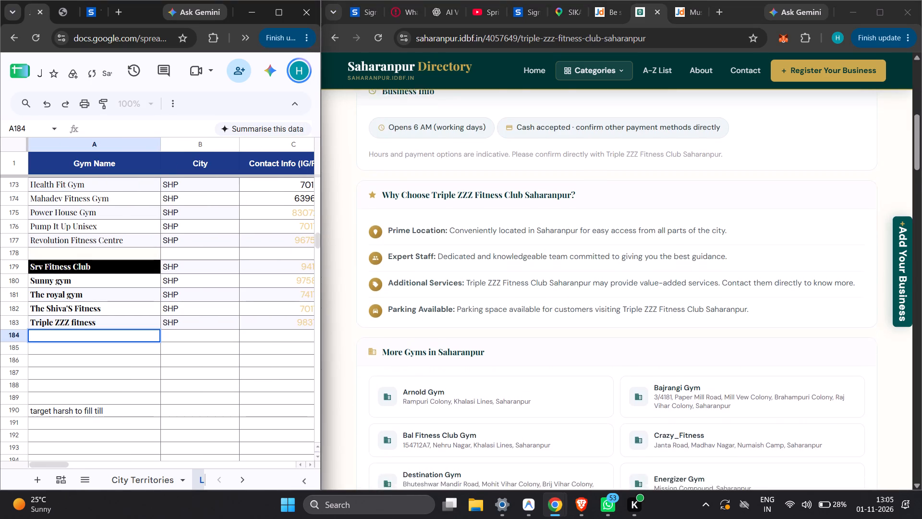
pyautogui.scroll(-7, 434, 396)
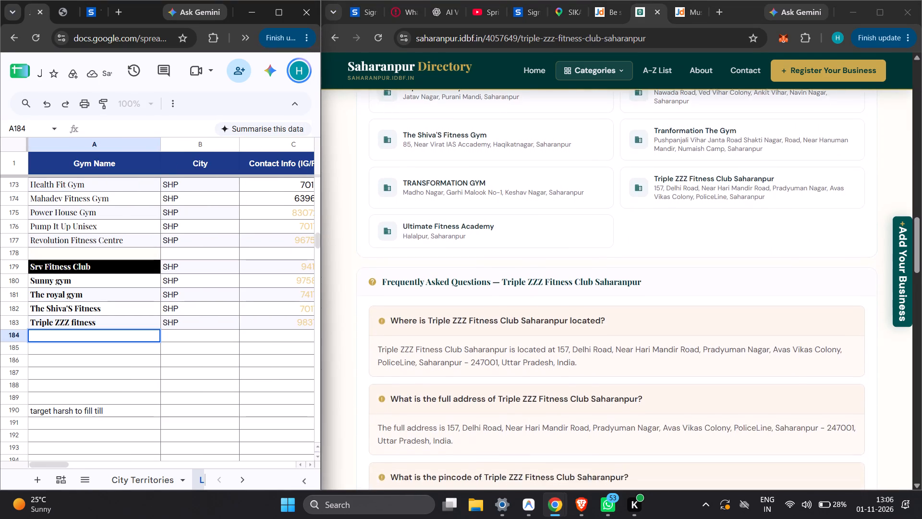
pyautogui.click(511, 239)
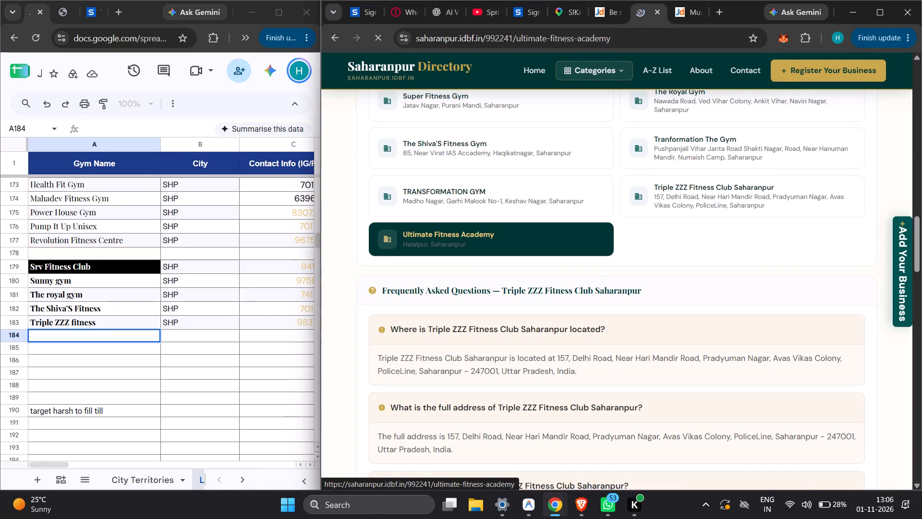
pyautogui.scroll(-1, 479, 408)
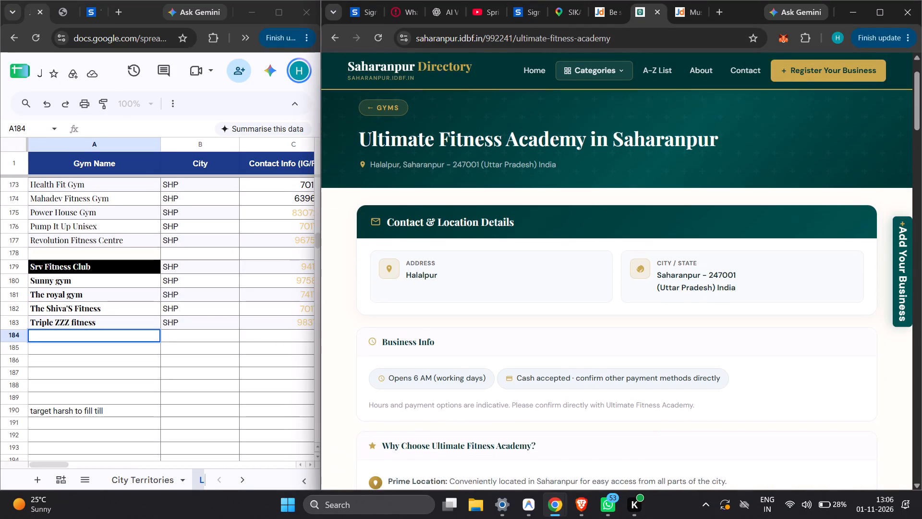
# Look through the Ultimate Fitness Academy page's More Gyms in Saharanpur list and frequently asked questions for further gyms or contact details.
pyautogui.scroll(-4, 479, 408)
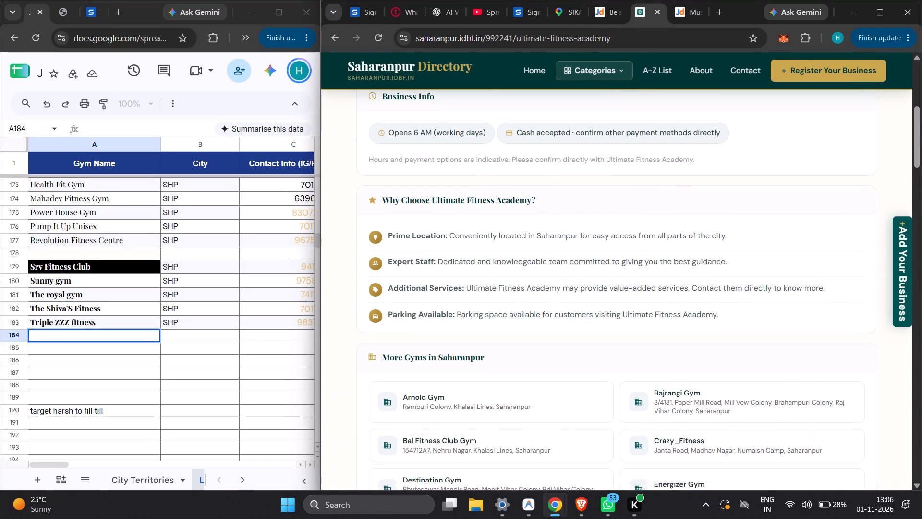
pyautogui.scroll(-7, 479, 408)
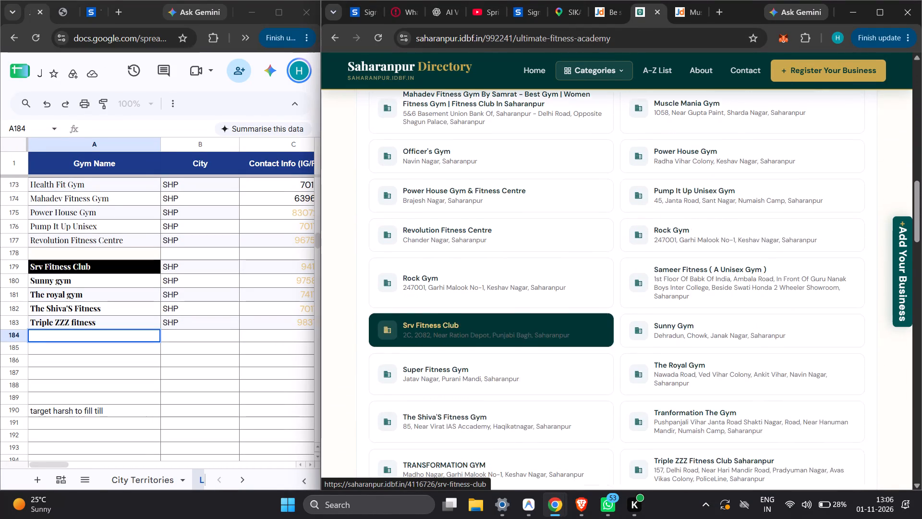
pyautogui.scroll(-4, 479, 408)
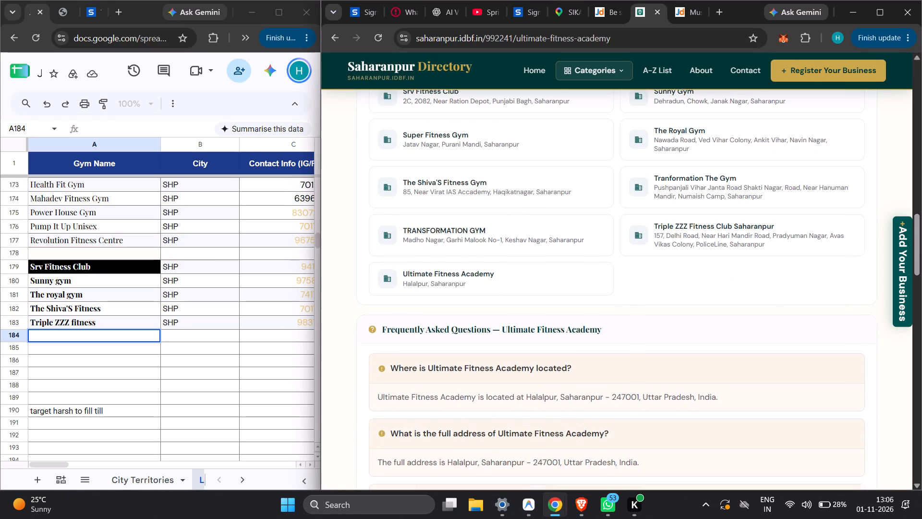
pyautogui.scroll(-3, 479, 408)
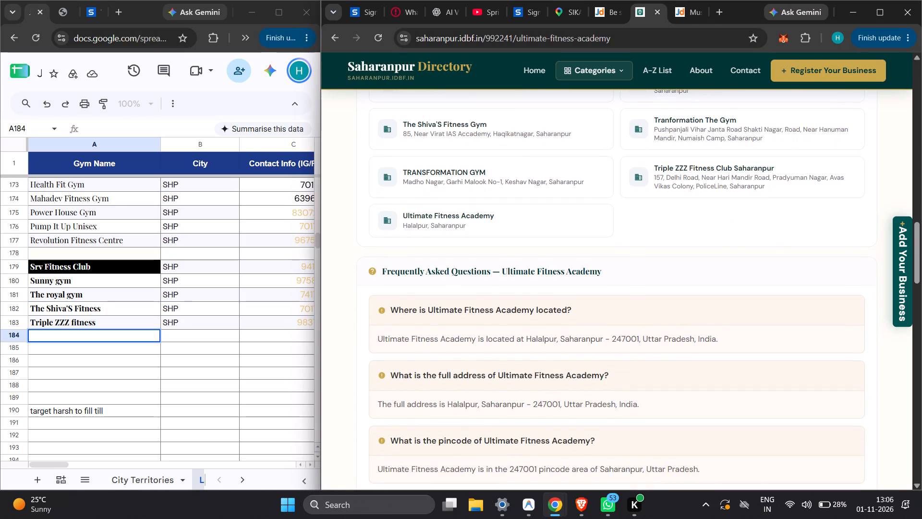
pyautogui.scroll(-2, 479, 408)
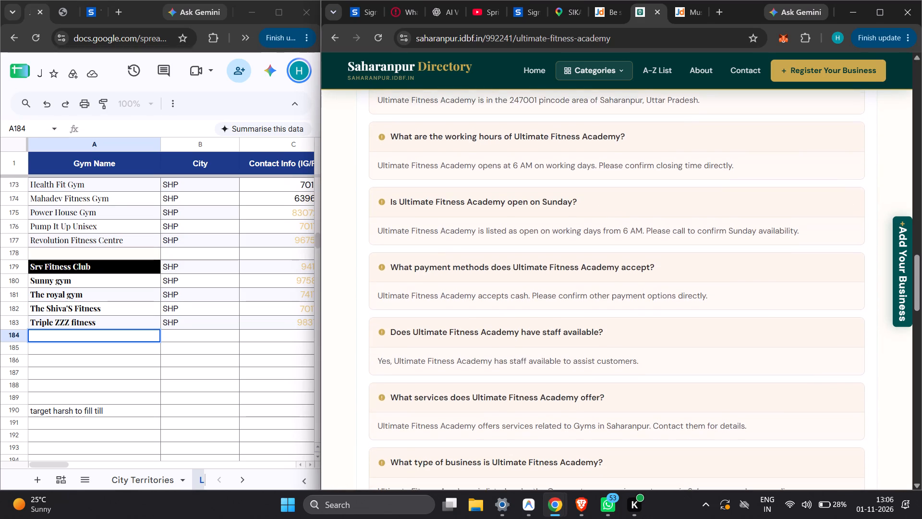
pyautogui.scroll(-3, 479, 408)
# Copy the name Ultimate Fitness Academy from the listing heading and search for it in Google Maps.
pyautogui.scroll(12, 479, 408)
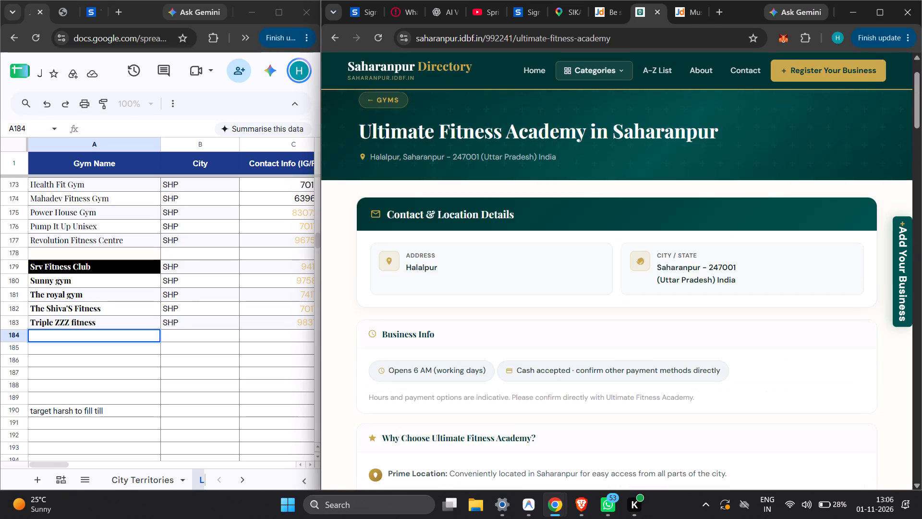
pyautogui.scroll(1, 479, 408)
pyautogui.moveTo(354, 204); pyautogui.dragTo(564, 190)
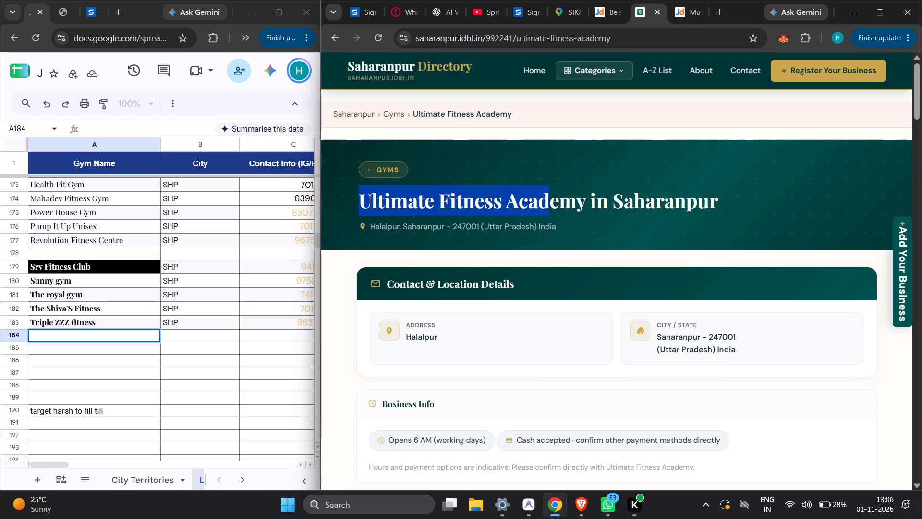
pyautogui.moveTo(564, 190); pyautogui.dragTo(582, 189)
pyautogui.hotkey('ctrl', 'c')
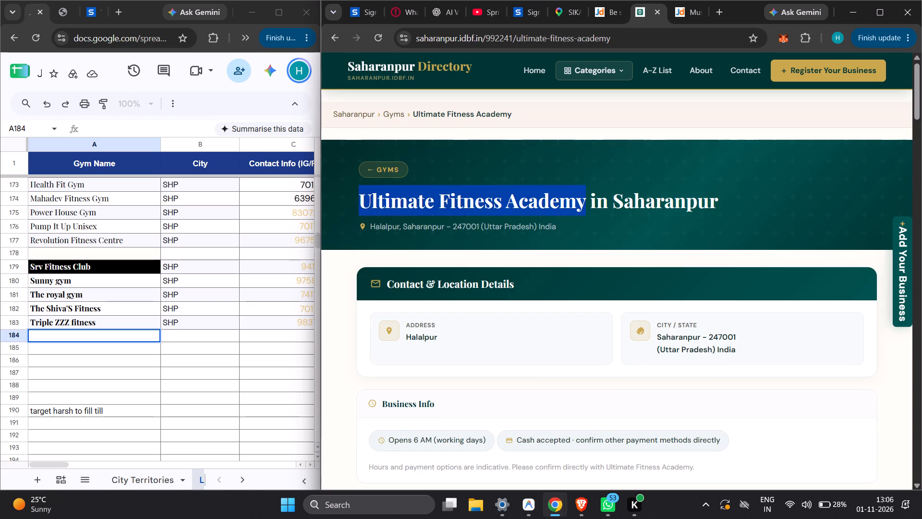
pyautogui.click(570, 10)
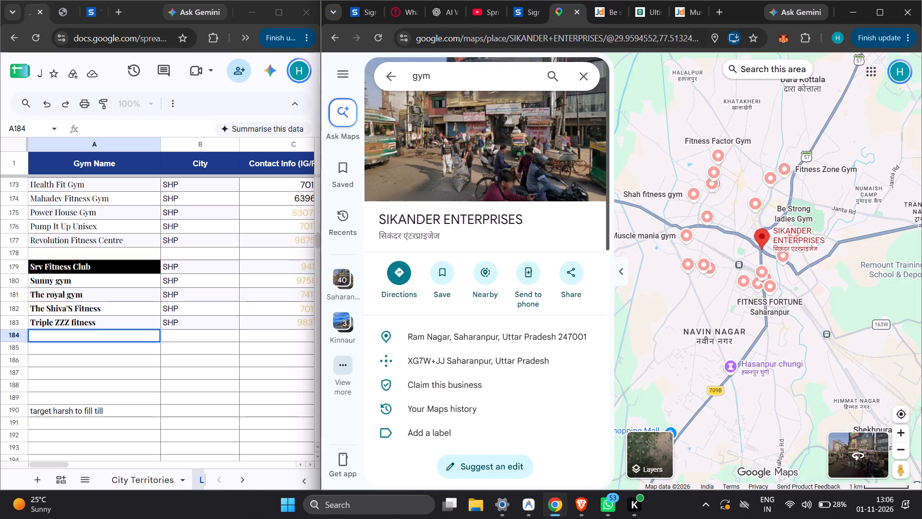
pyautogui.moveTo(436, 78); pyautogui.dragTo(409, 78)
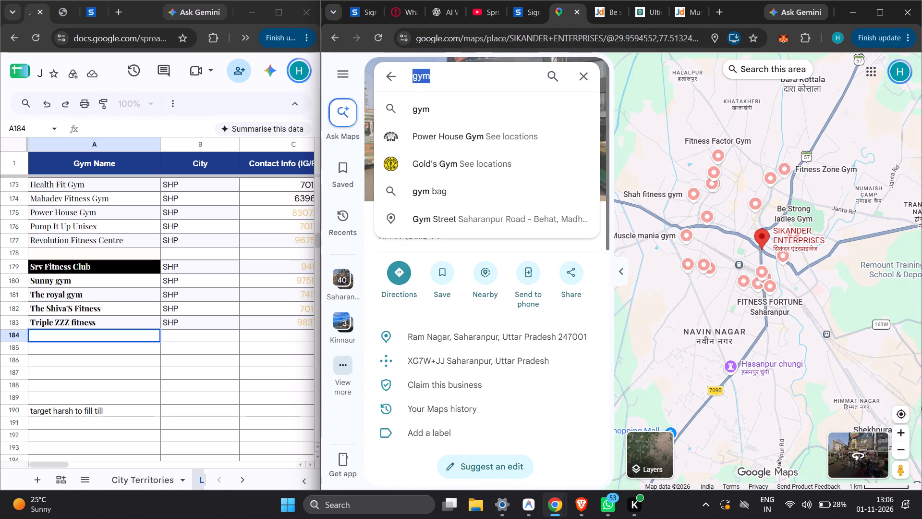
pyautogui.press('BackSpace')
pyautogui.hotkey('ctrl', 'v')
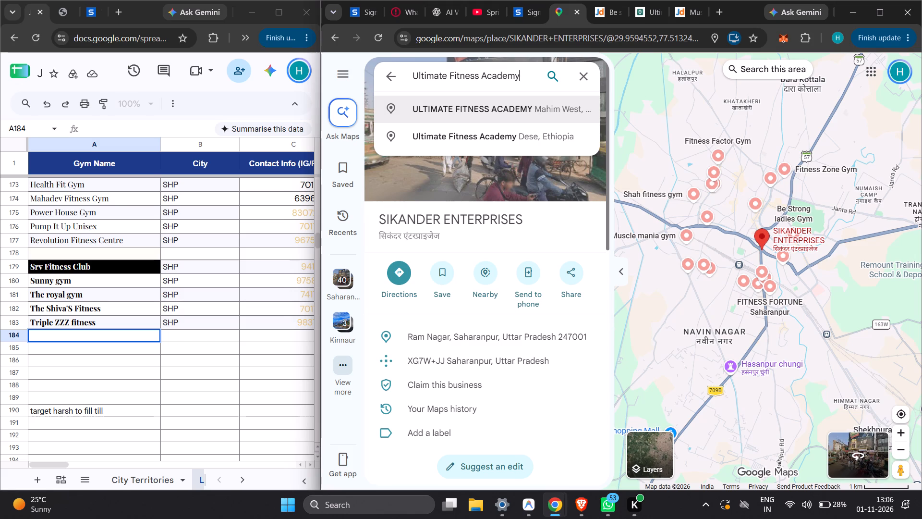
pyautogui.press('Return')
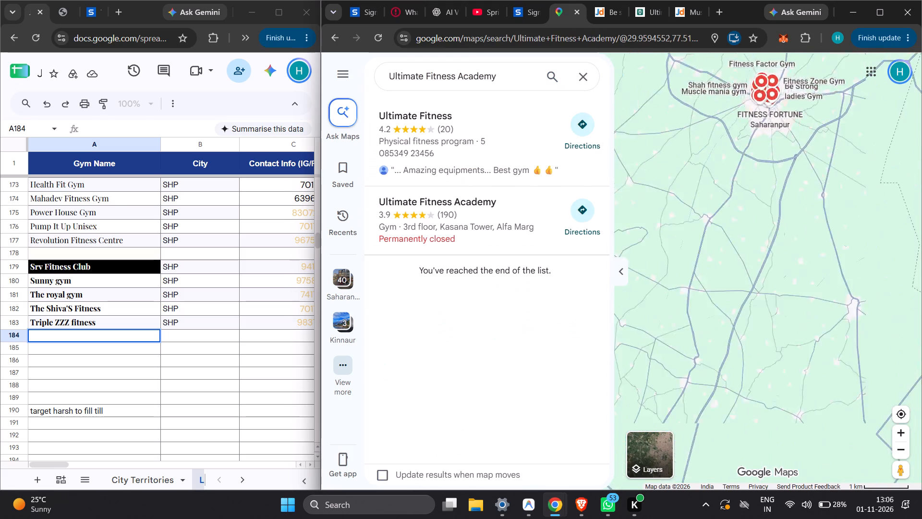
# Extend the Google Maps search to Ultimate Fitness Academy sahranpur.
pyautogui.click(505, 78)
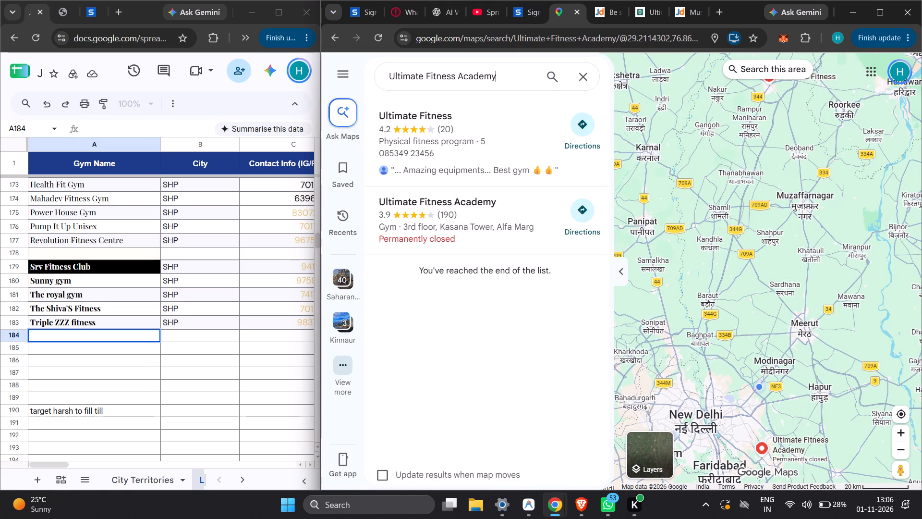
pyautogui.press('space')
pyautogui.write('sahran')
pyautogui.write('pur')
pyautogui.press('Return')
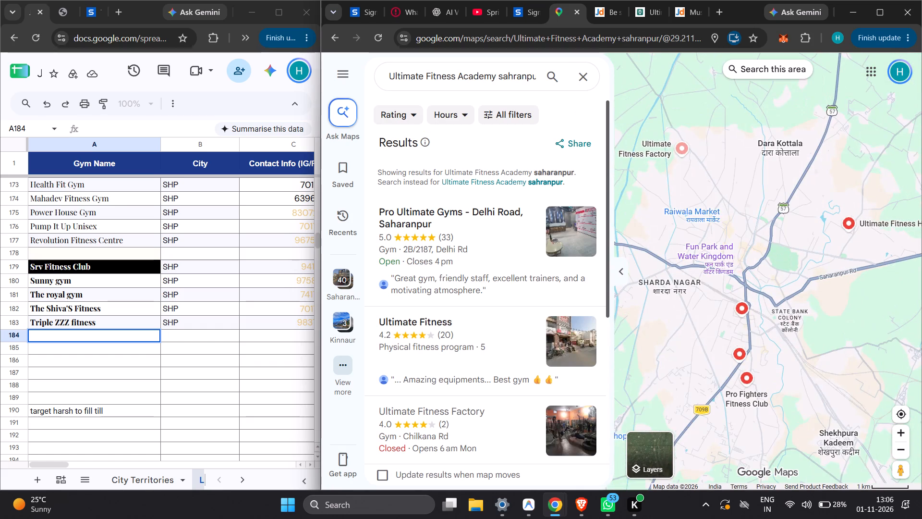
# Open the Pro Ultimate Gyms - Delhi Road, Saharanpur result and check it for a phone number.
pyautogui.click(505, 211)
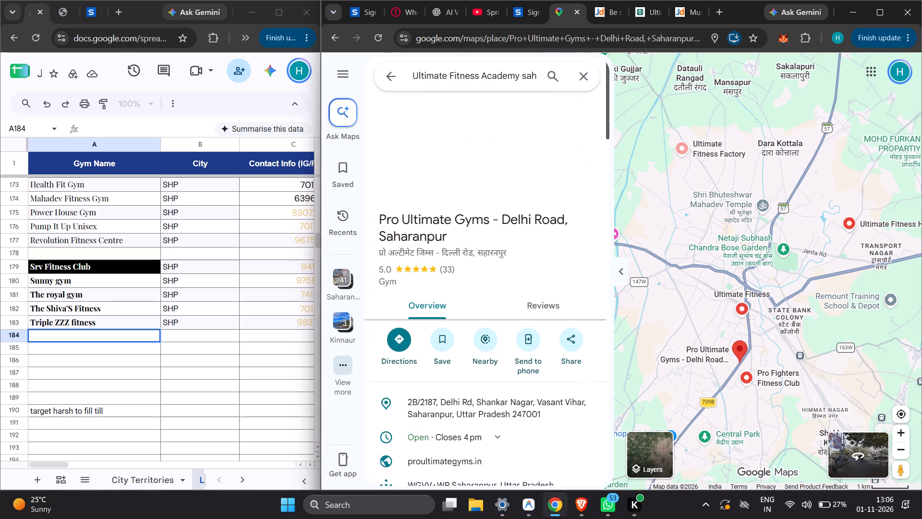
pyautogui.scroll(-3, 502, 257)
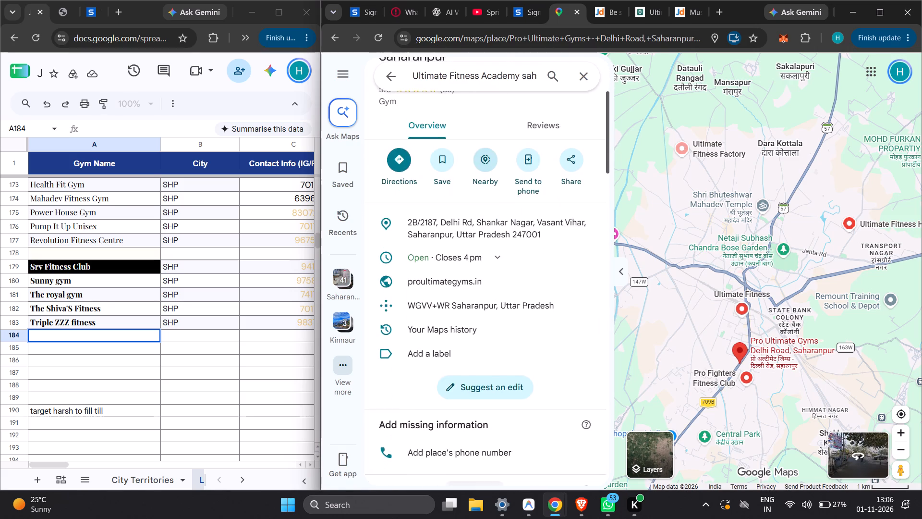
pyautogui.scroll(-2, 502, 257)
pyautogui.scroll(4, 502, 257)
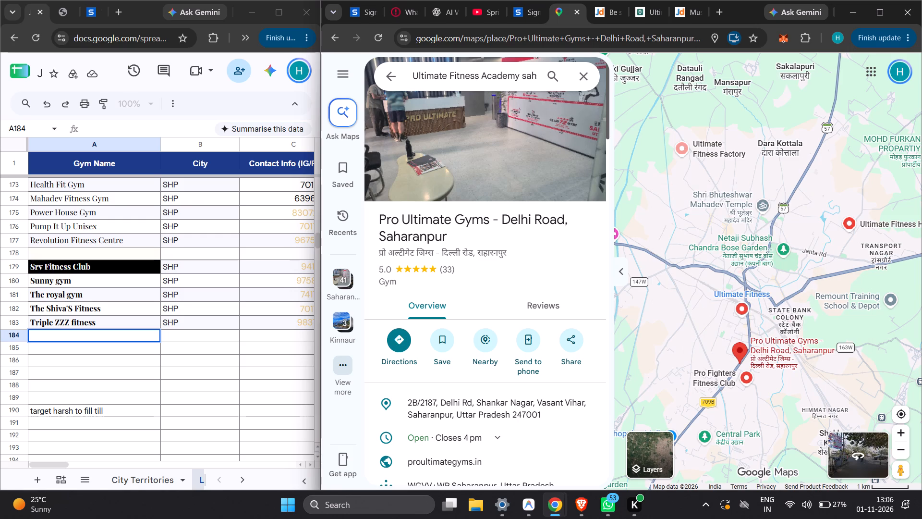
# Check the Ultimate Fitness and Ultimate Fitness Hub listings on the map for phone numbers.
pyautogui.click(740, 308)
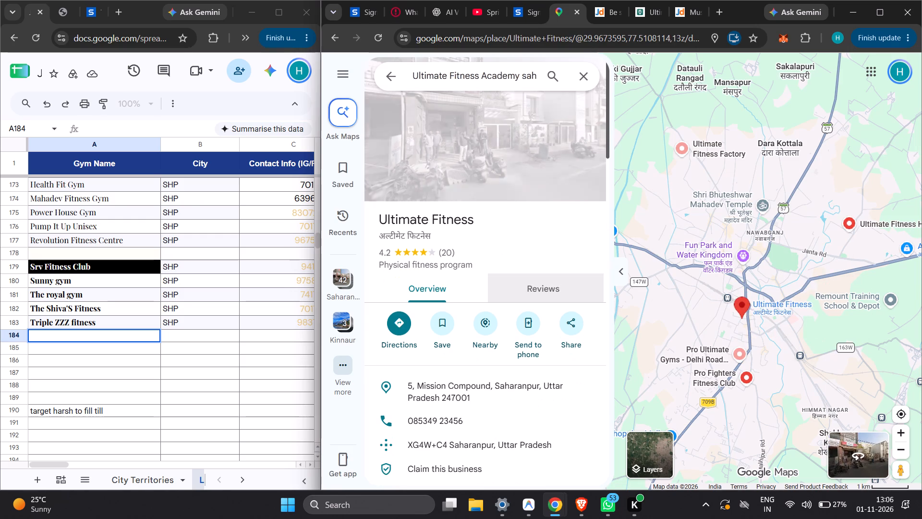
pyautogui.scroll(-1, 462, 338)
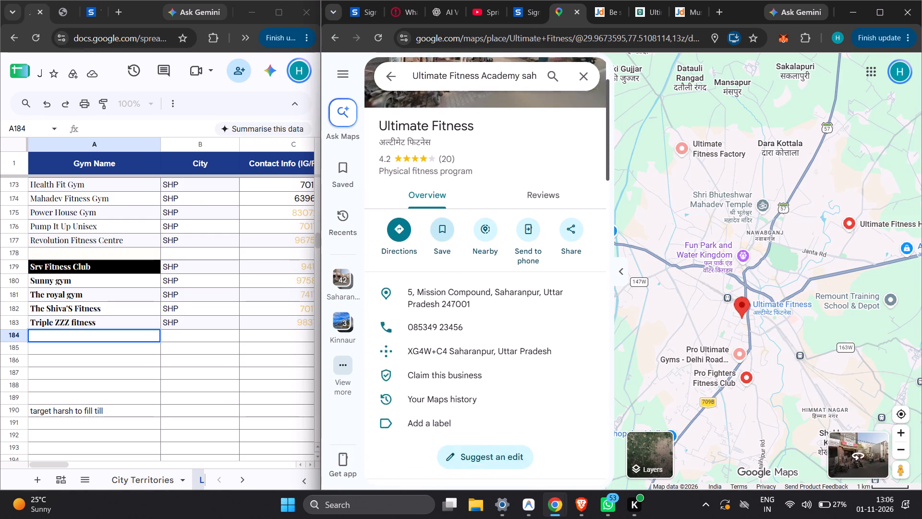
pyautogui.scroll(-1, 462, 338)
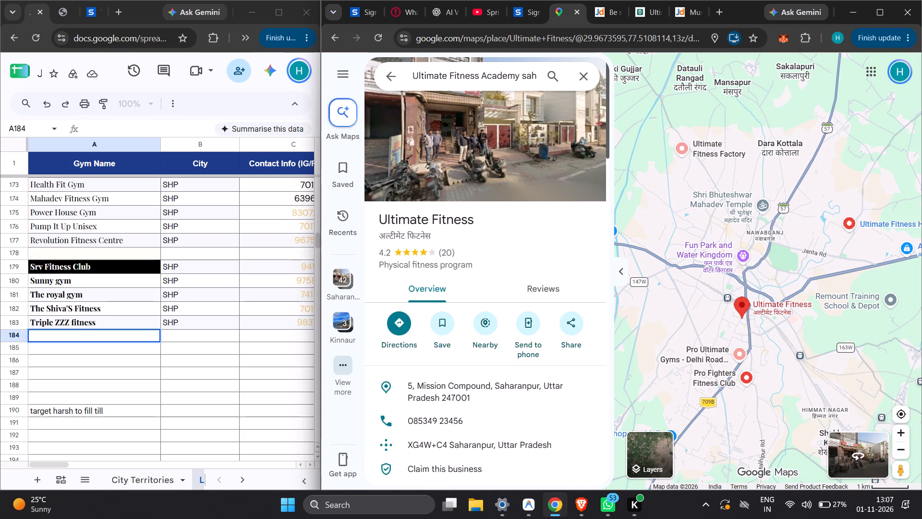
pyautogui.click(849, 221)
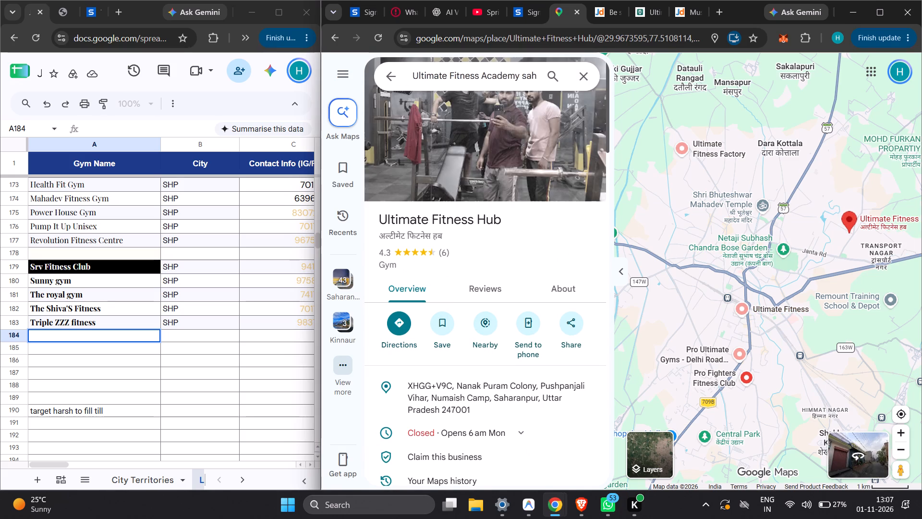
pyautogui.scroll(-4, 539, 327)
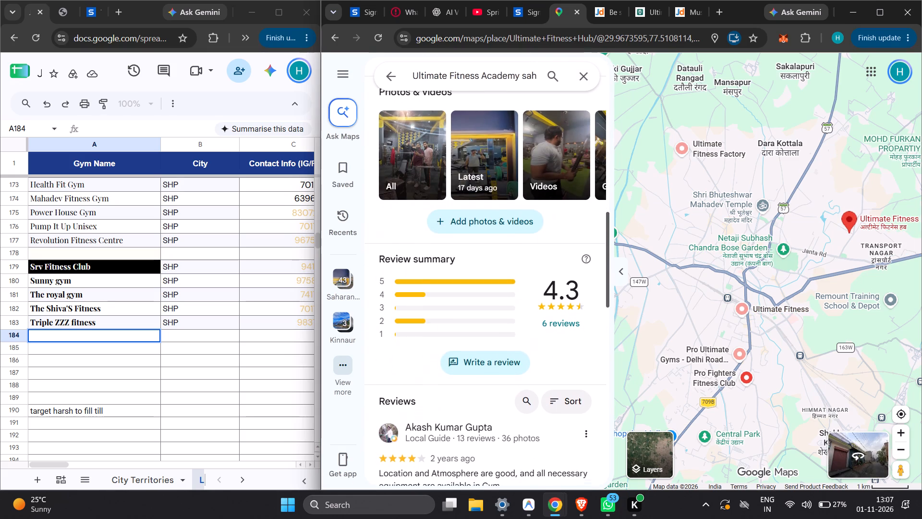
# Open the Pro Fighters Fitness Club listing on the map and check its contact details.
pyautogui.click(746, 378)
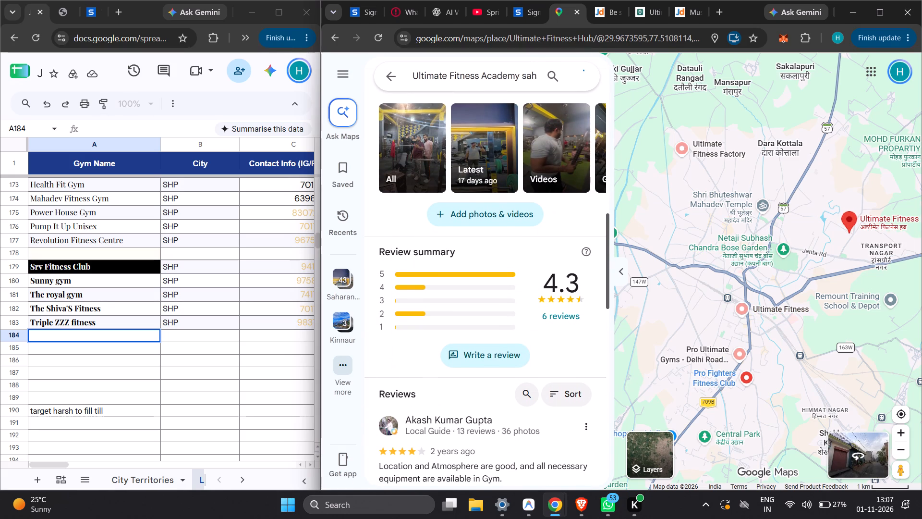
pyautogui.scroll(-1, 529, 350)
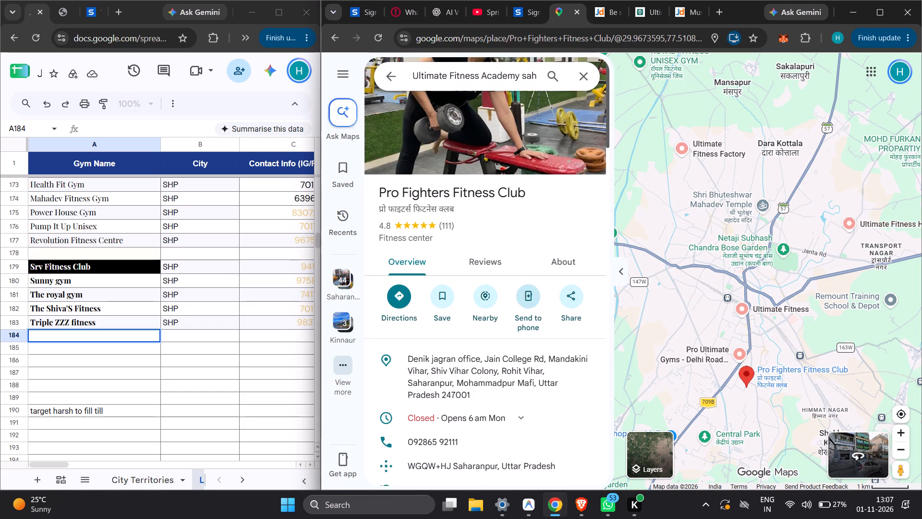
pyautogui.scroll(-1, 529, 350)
pyautogui.scroll(2, 433, 350)
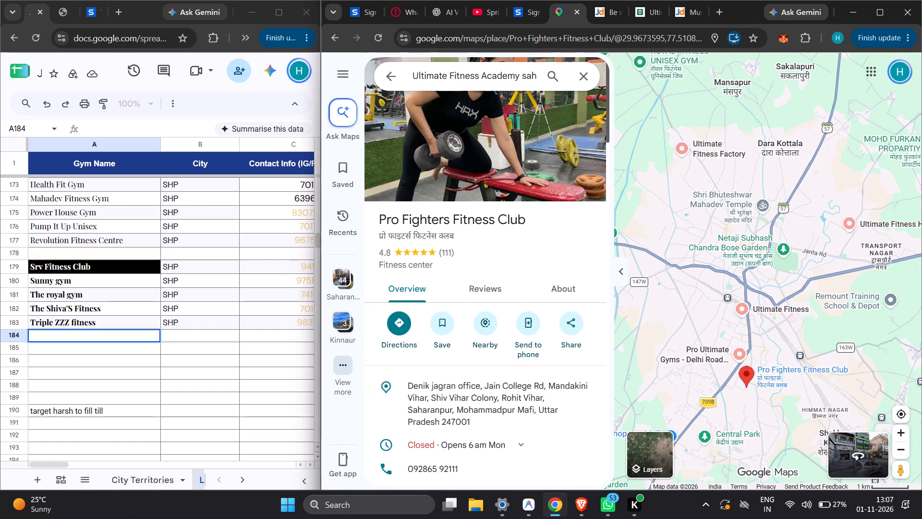
# Look through the tracker's existing SHP gym names for an entry matching Pro Fighters Fitness Club.
pyautogui.scroll(2, 208, 333)
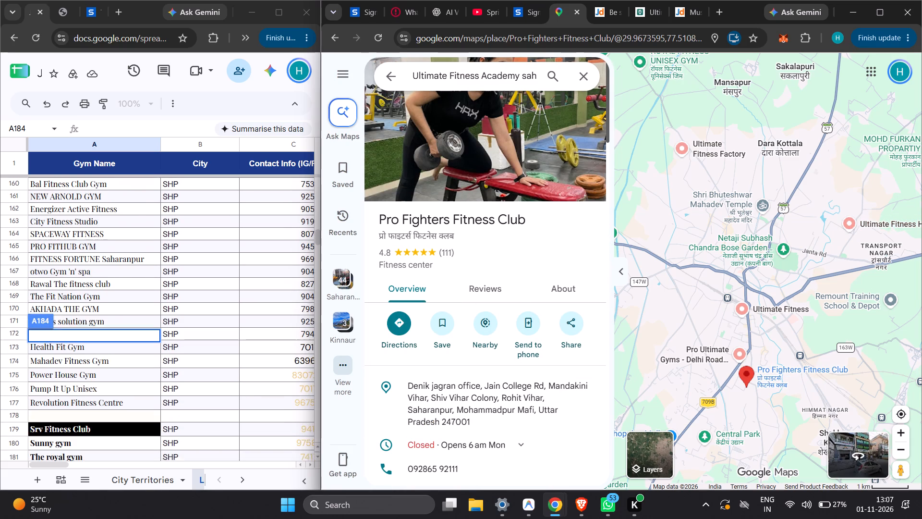
pyautogui.scroll(1, 208, 333)
pyautogui.scroll(-2, 208, 333)
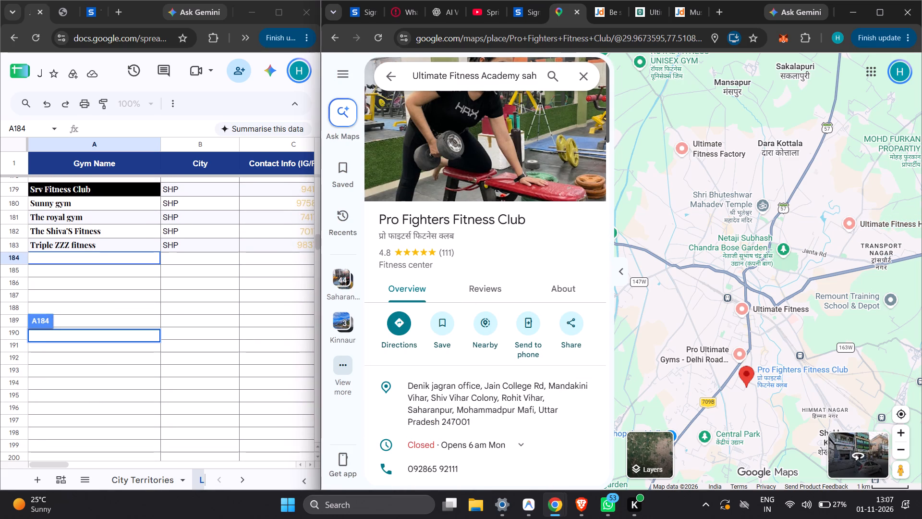
pyautogui.click(190, 347)
pyautogui.scroll(4, 190, 347)
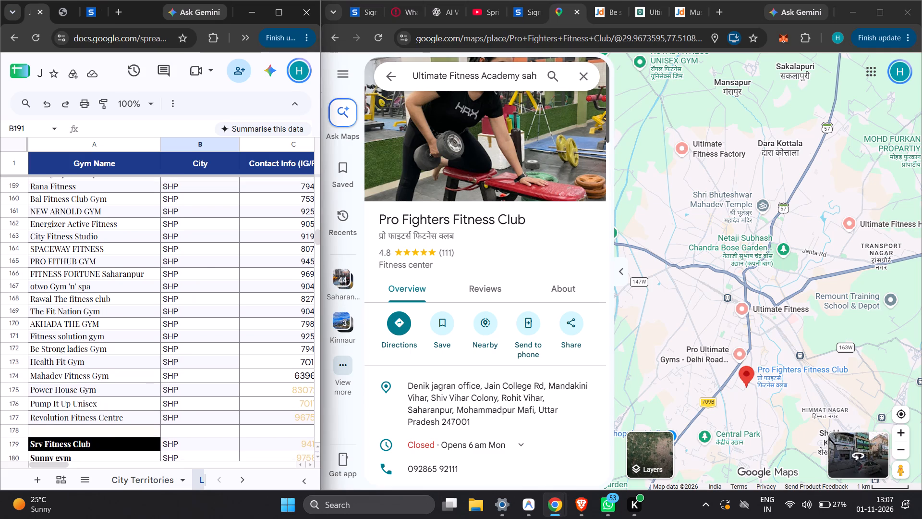
pyautogui.scroll(1, 190, 347)
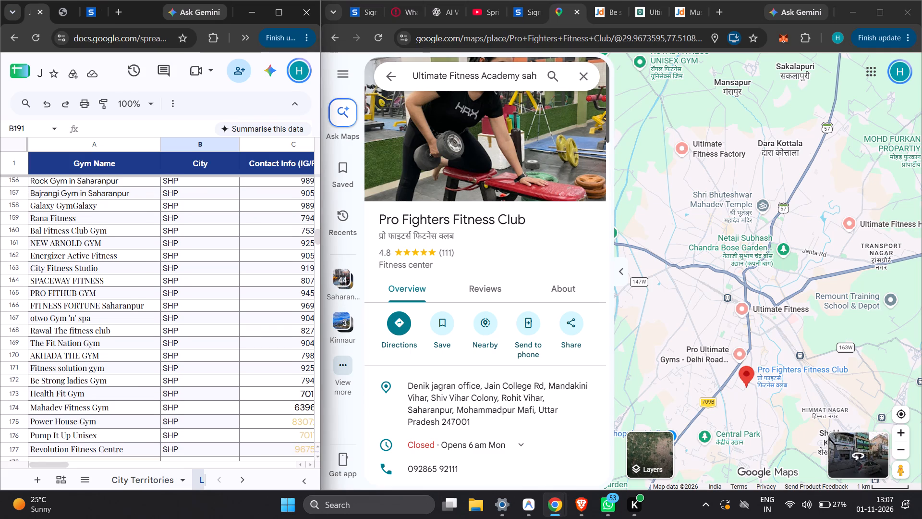
pyautogui.scroll(1, 190, 347)
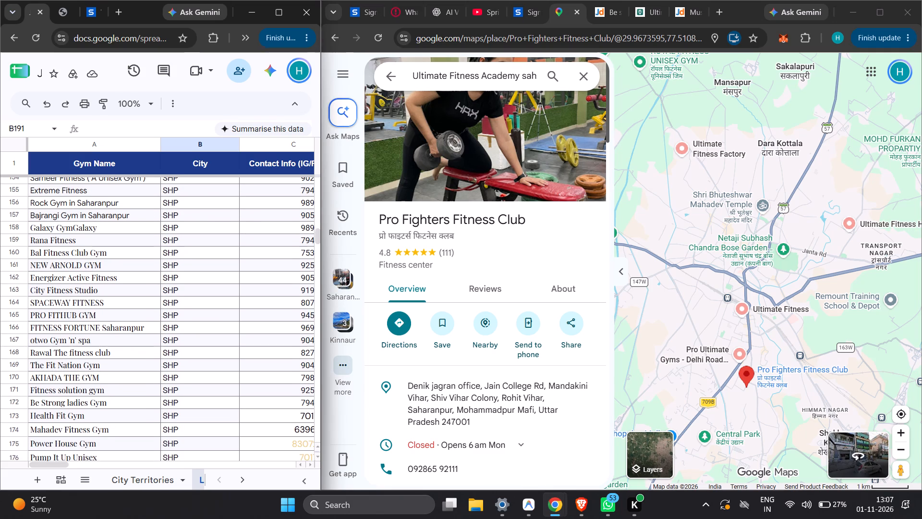
pyautogui.scroll(1, 190, 347)
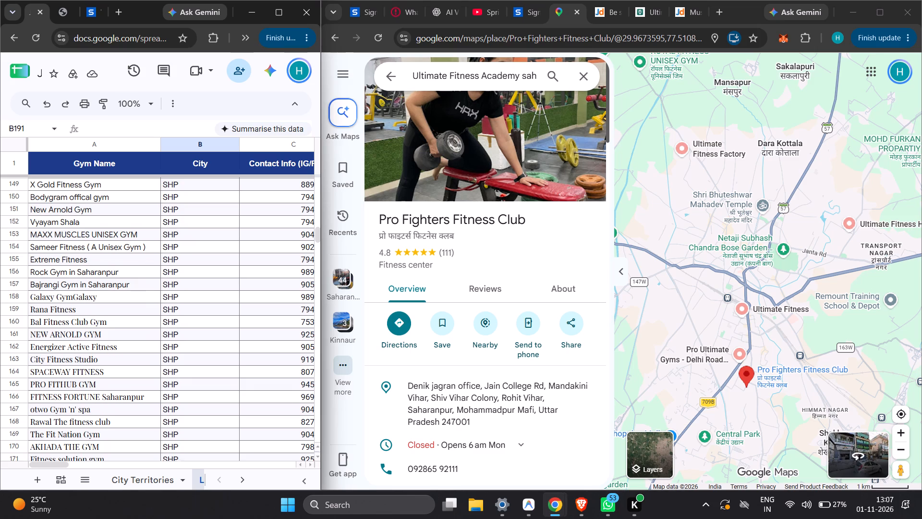
pyautogui.scroll(1, 190, 347)
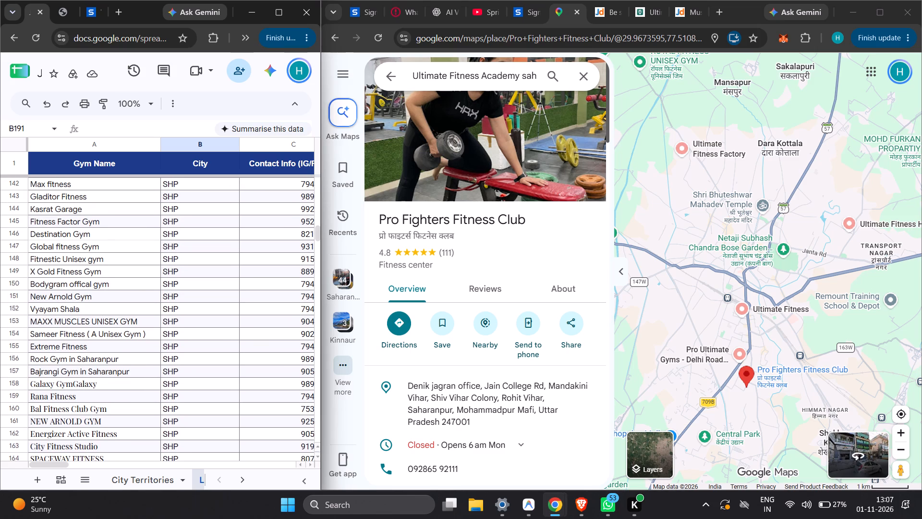
pyautogui.scroll(2, 190, 347)
pyautogui.hscroll(1, 190, 347)
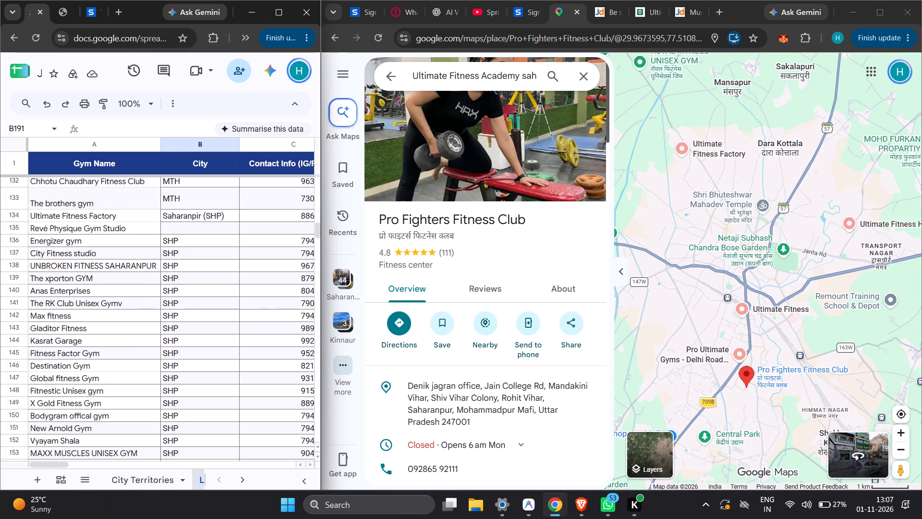
pyautogui.hscroll(1, 190, 347)
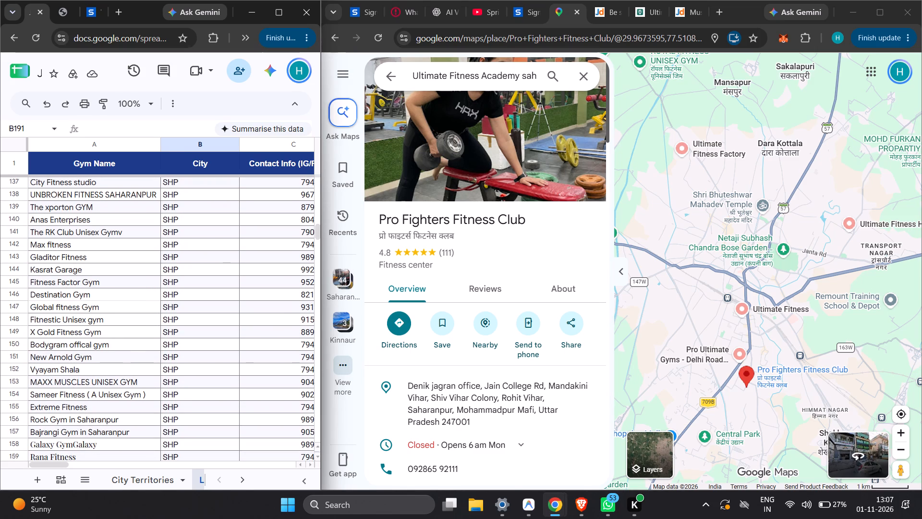
# Copy the name Pro Fighters Fitness from the listing heading into row 184 of the tracker and enter city SHP.
pyautogui.moveTo(381, 223); pyautogui.dragTo(501, 221)
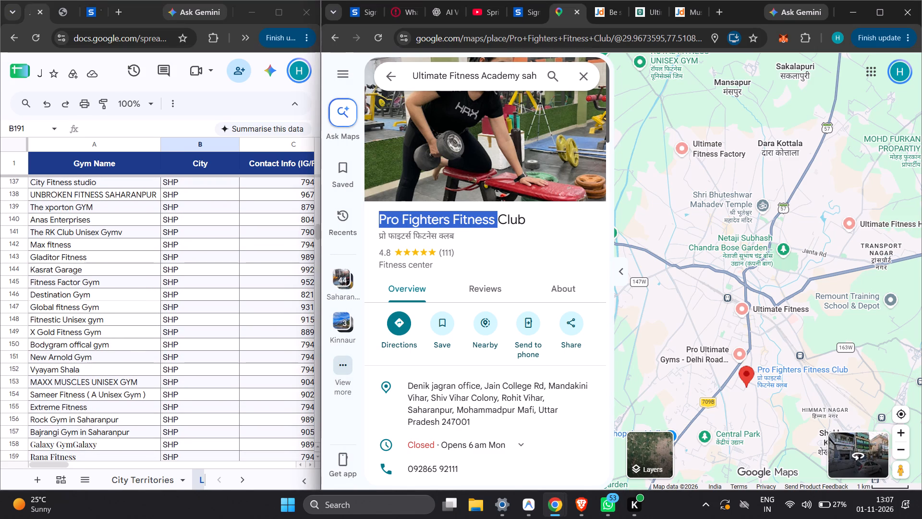
pyautogui.moveTo(501, 221); pyautogui.dragTo(497, 221)
pyautogui.hotkey('ctrl', 'c')
pyautogui.scroll(-2, 226, 340)
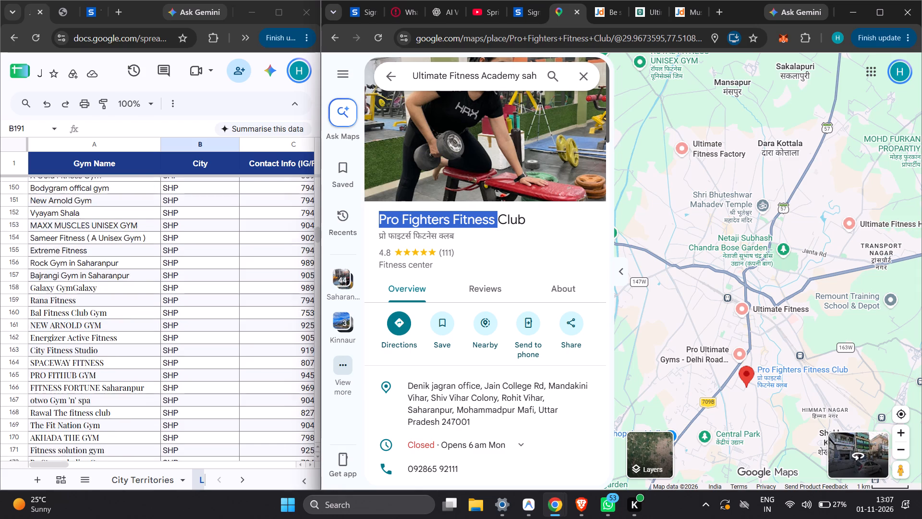
pyautogui.scroll(-2, 226, 340)
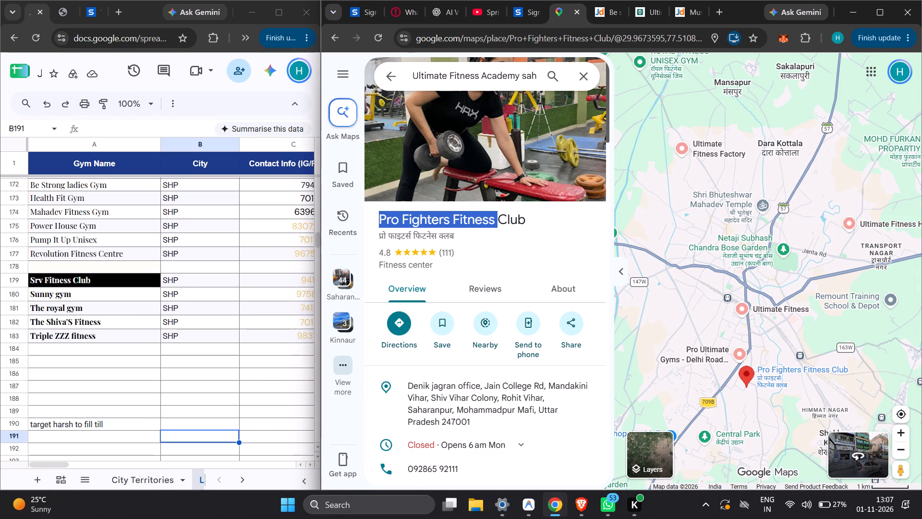
pyautogui.doubleClick(93, 346)
pyautogui.hotkey('ctrl', 'v')
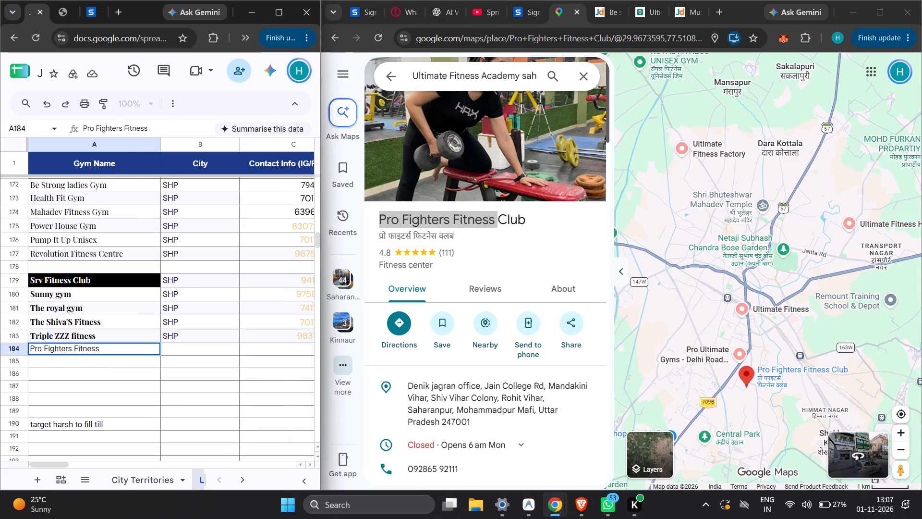
pyautogui.doubleClick(177, 346)
pyautogui.write('SHP')
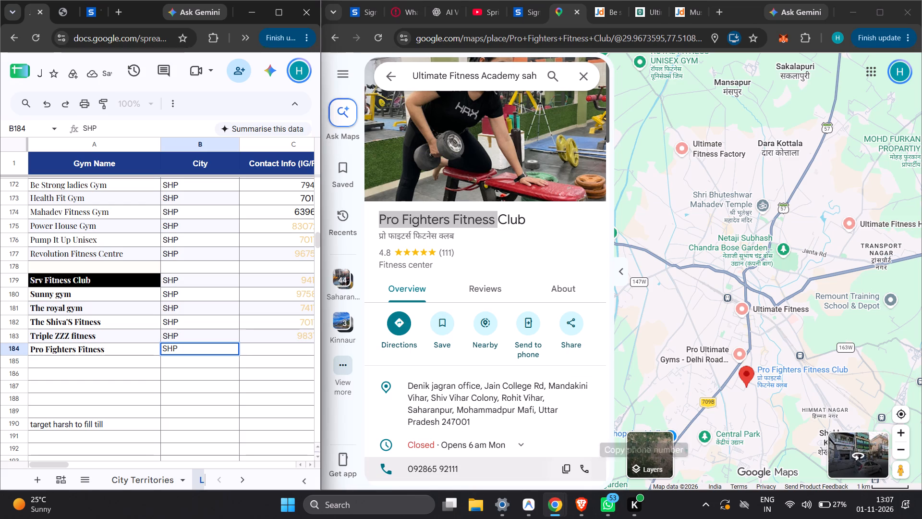
# Copy the listing's phone number into the Contact Info cell of Pro Fighters Fitness in row 184.
pyautogui.click(558, 467)
pyautogui.doubleClick(279, 347)
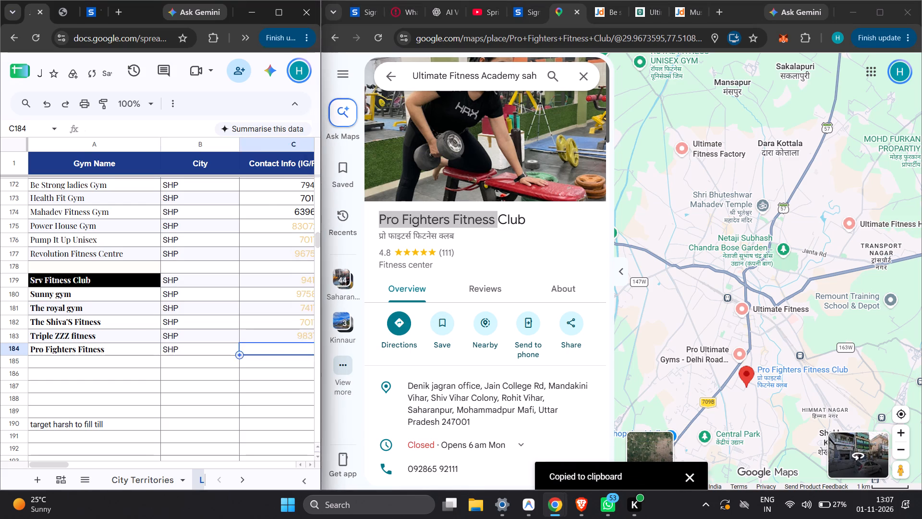
pyautogui.hotkey('ctrl', 'v')
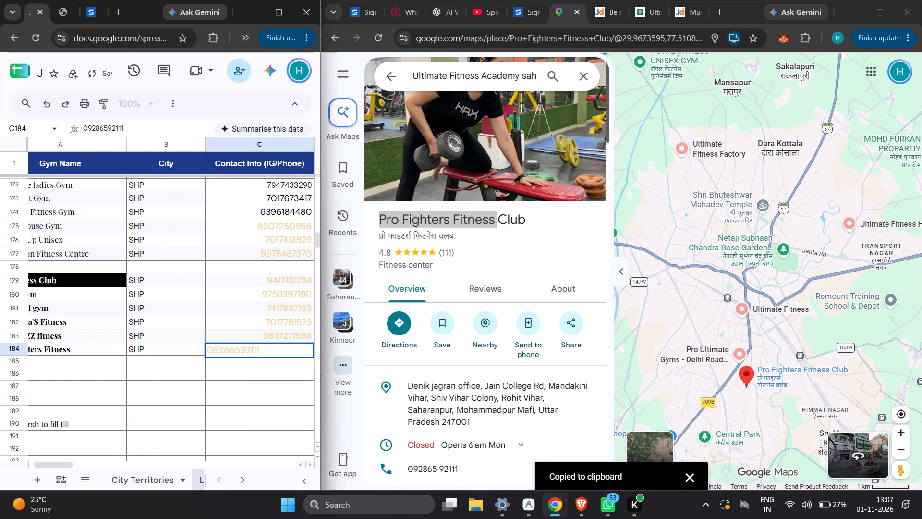
pyautogui.doubleClick(93, 357)
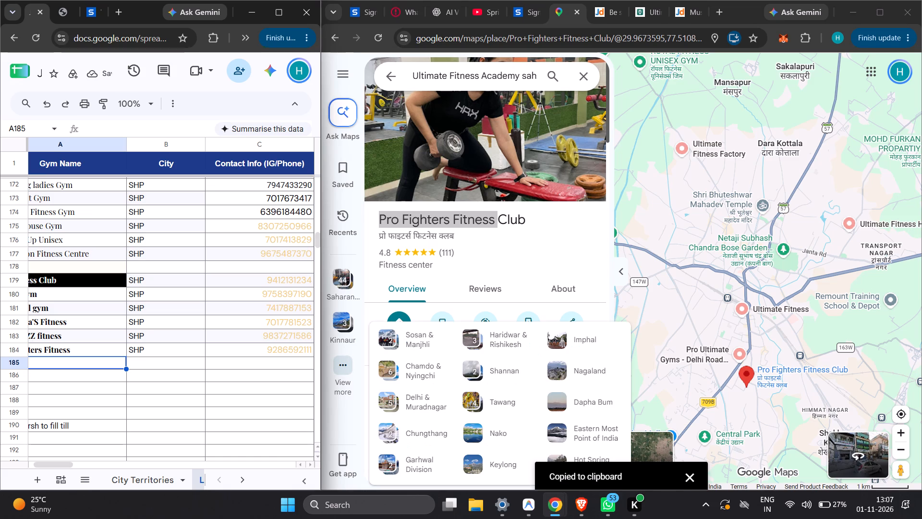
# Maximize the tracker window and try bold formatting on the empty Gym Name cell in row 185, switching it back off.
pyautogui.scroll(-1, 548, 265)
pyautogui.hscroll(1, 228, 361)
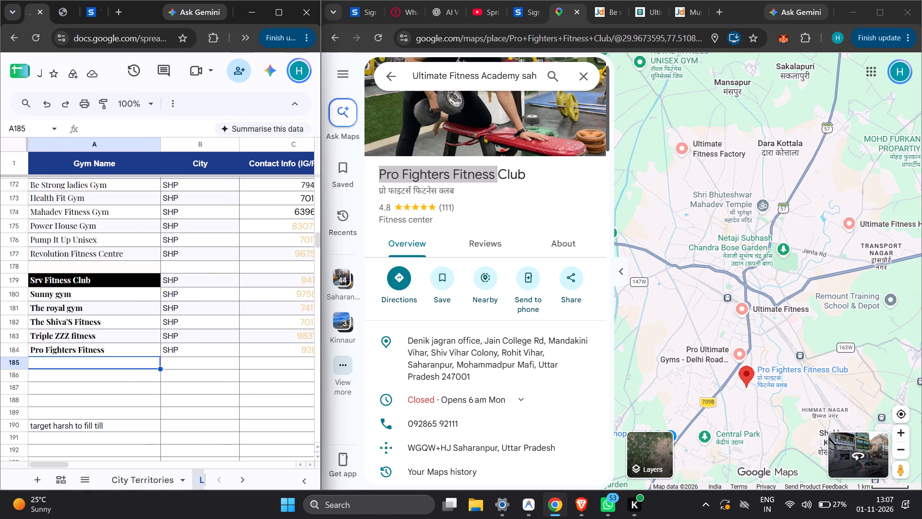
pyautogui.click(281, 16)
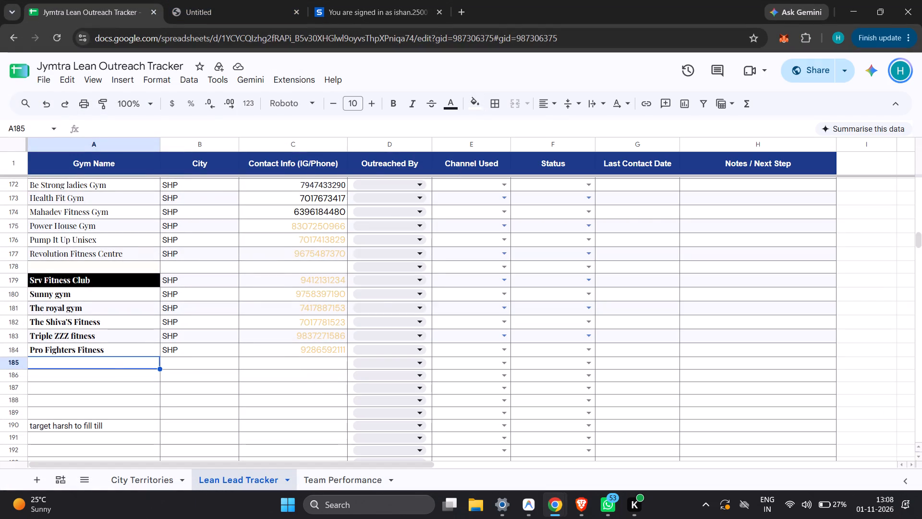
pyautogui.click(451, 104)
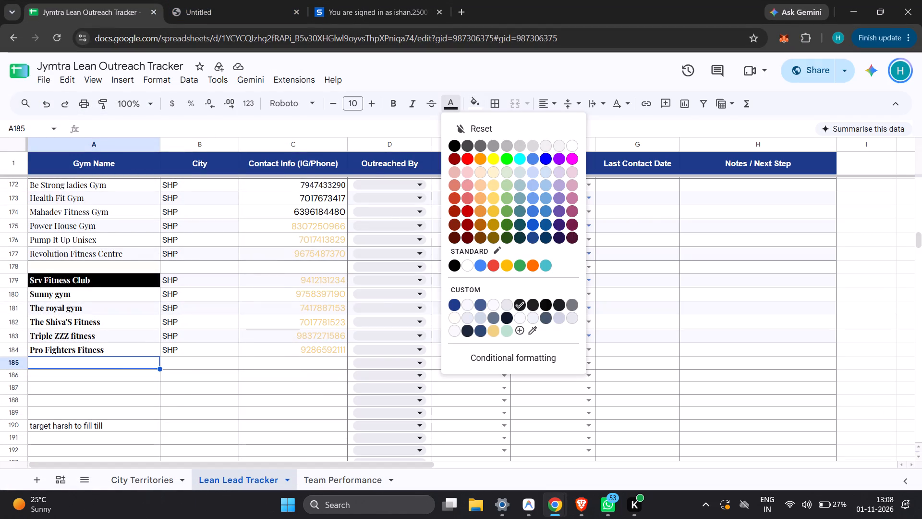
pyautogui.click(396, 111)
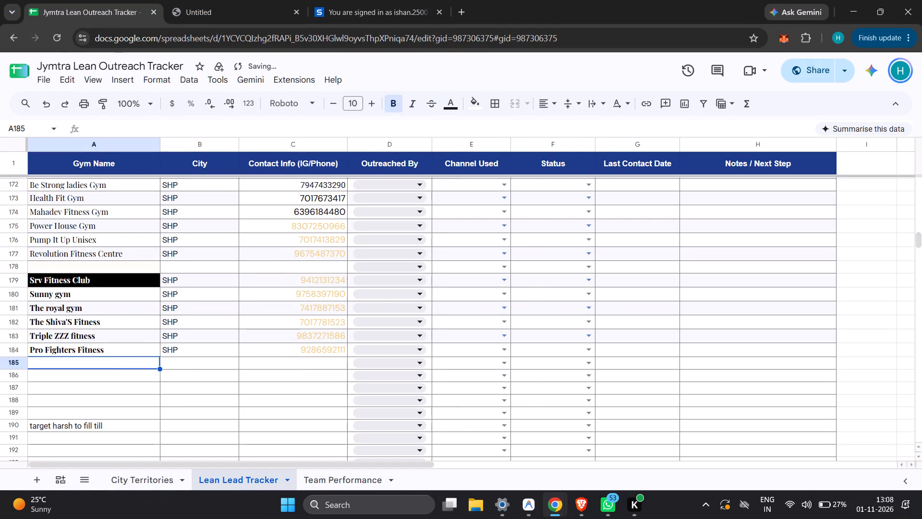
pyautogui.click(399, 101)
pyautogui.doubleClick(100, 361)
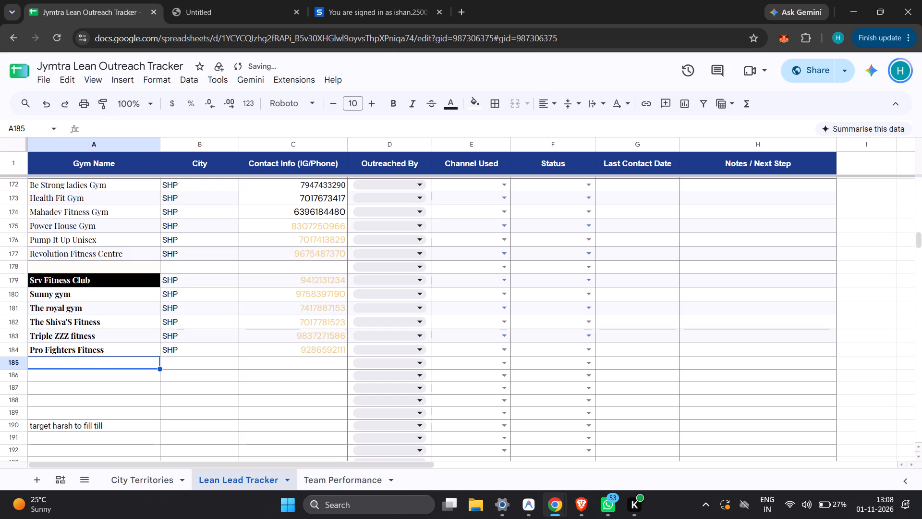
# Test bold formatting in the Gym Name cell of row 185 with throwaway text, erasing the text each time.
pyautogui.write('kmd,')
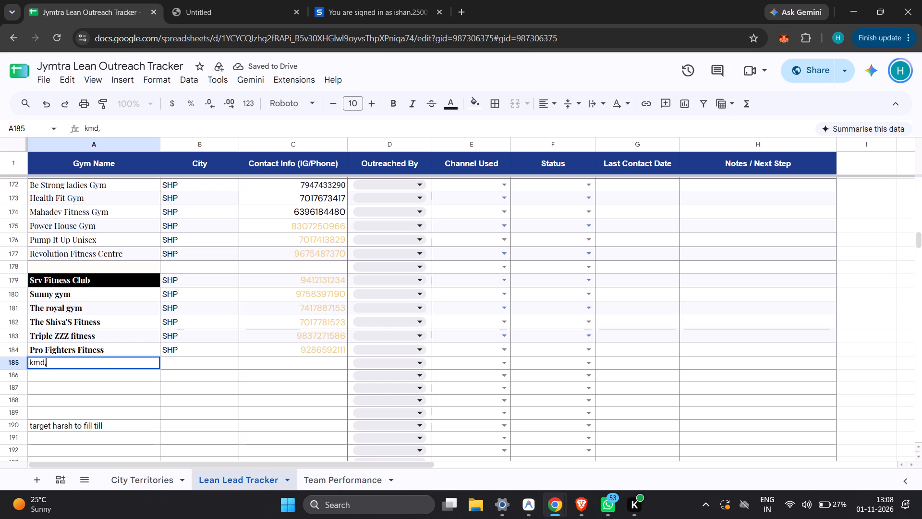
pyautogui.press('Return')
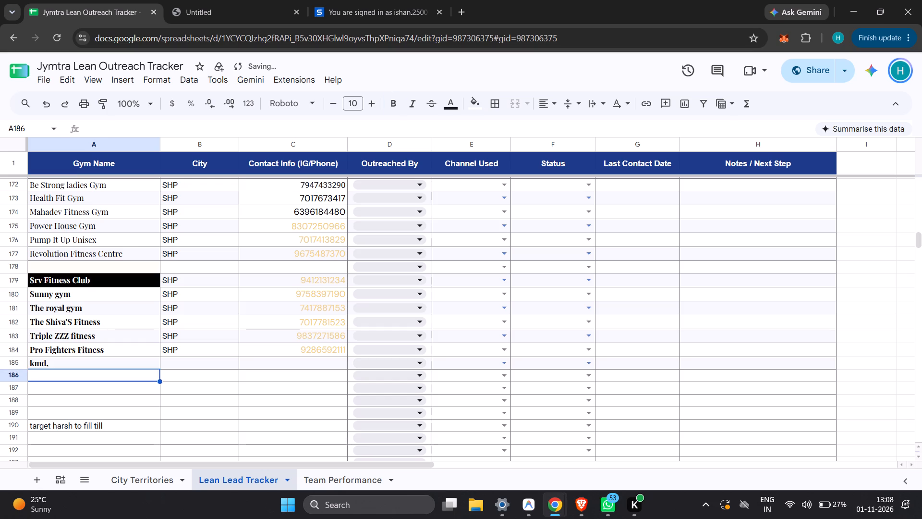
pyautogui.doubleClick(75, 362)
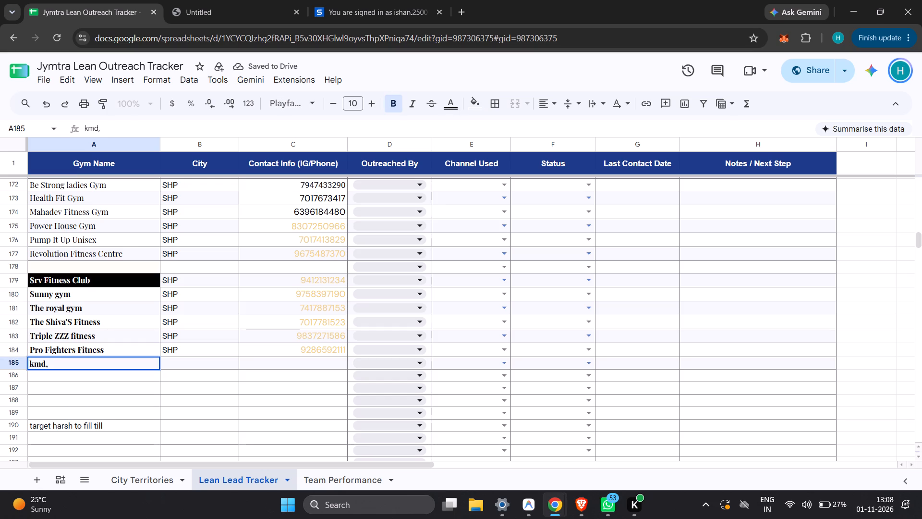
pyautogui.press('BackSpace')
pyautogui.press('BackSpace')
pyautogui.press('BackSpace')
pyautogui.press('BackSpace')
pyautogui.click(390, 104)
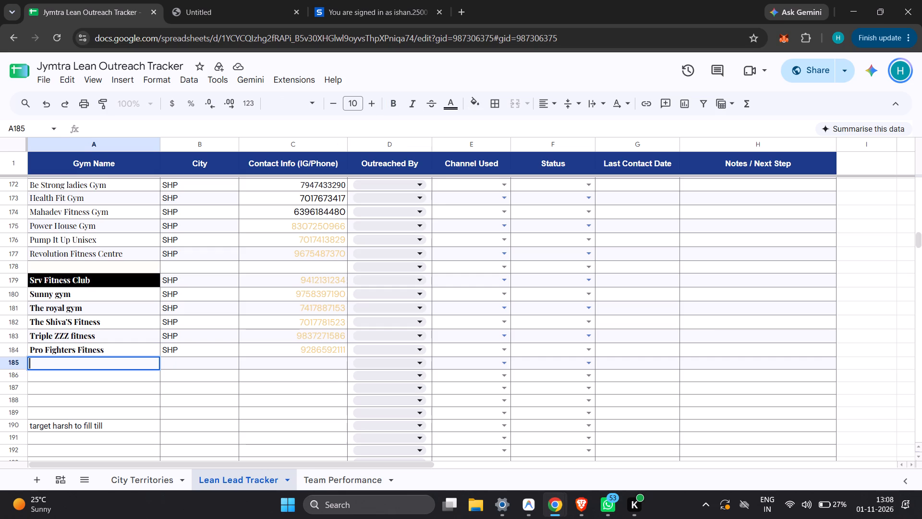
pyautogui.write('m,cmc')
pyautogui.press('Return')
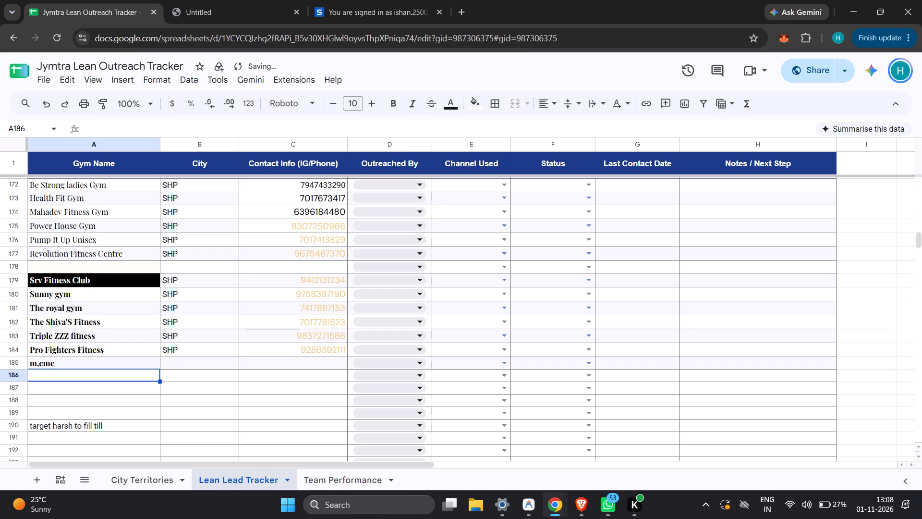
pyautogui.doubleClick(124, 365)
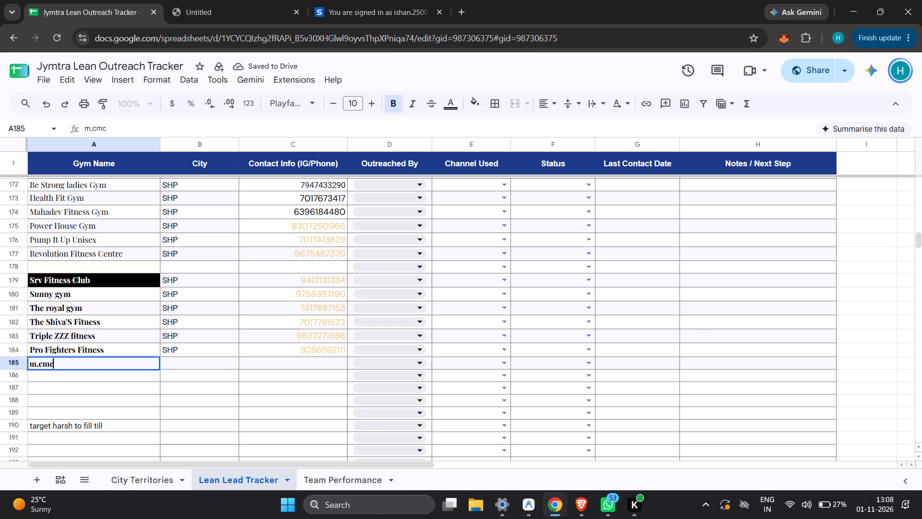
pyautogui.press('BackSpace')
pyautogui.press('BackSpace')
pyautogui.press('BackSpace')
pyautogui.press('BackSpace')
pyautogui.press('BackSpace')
# Set the text colour of the empty Contact Info cell in row 185 to black.
pyautogui.click(310, 361)
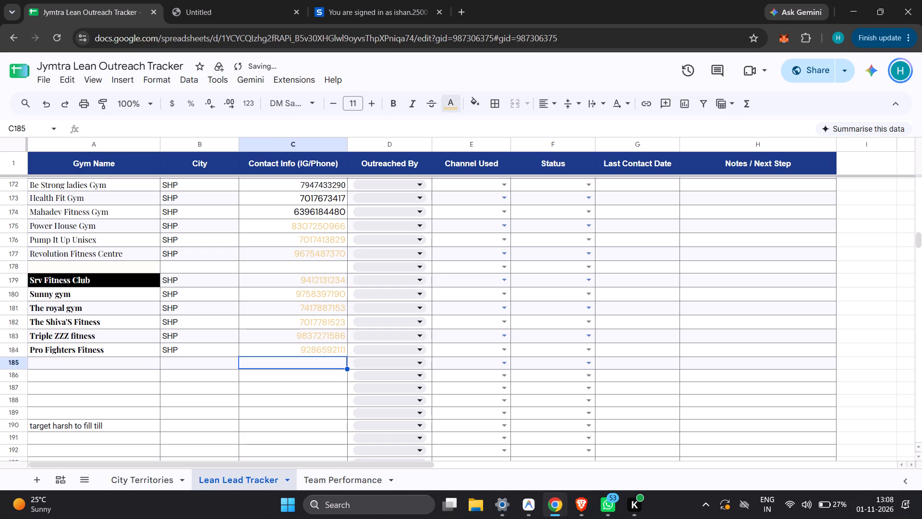
pyautogui.click(455, 113)
pyautogui.click(458, 148)
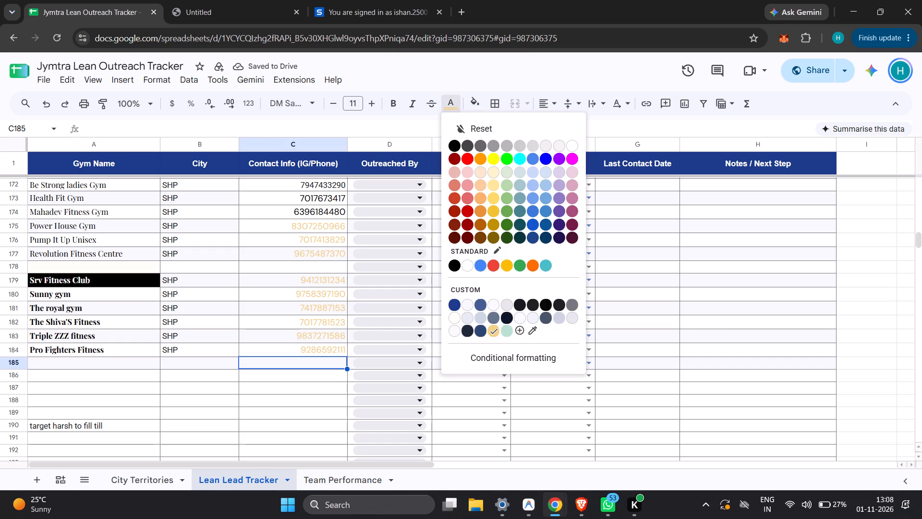
# Change the phone numbers of Power House Gym, Pump It Up Unisex and Revolution Fitness Centre (rows 175–177) to black text.
pyautogui.doubleClick(285, 225)
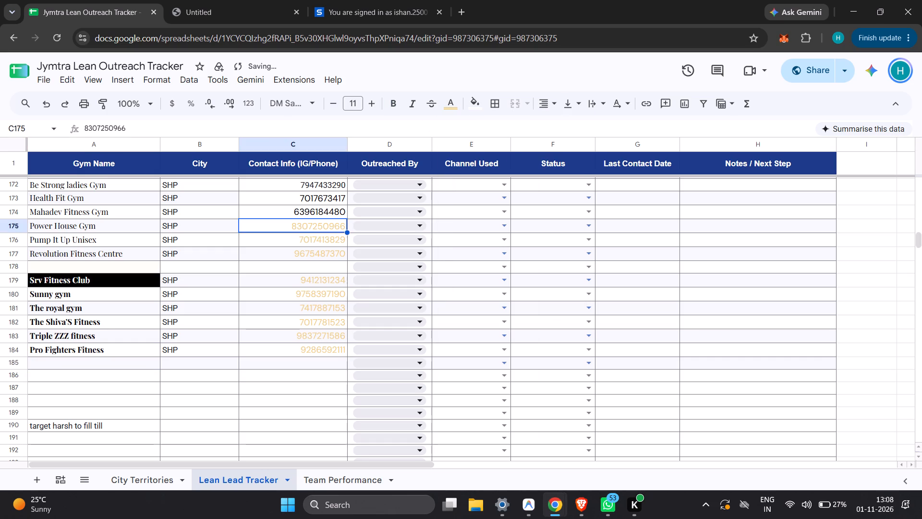
pyautogui.doubleClick(285, 225)
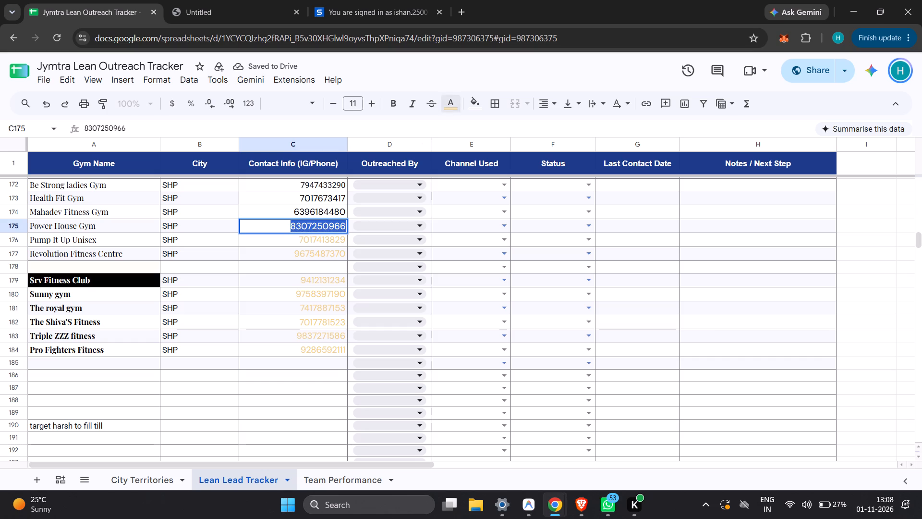
pyautogui.click(450, 103)
pyautogui.click(457, 144)
pyautogui.tripleClick(287, 241)
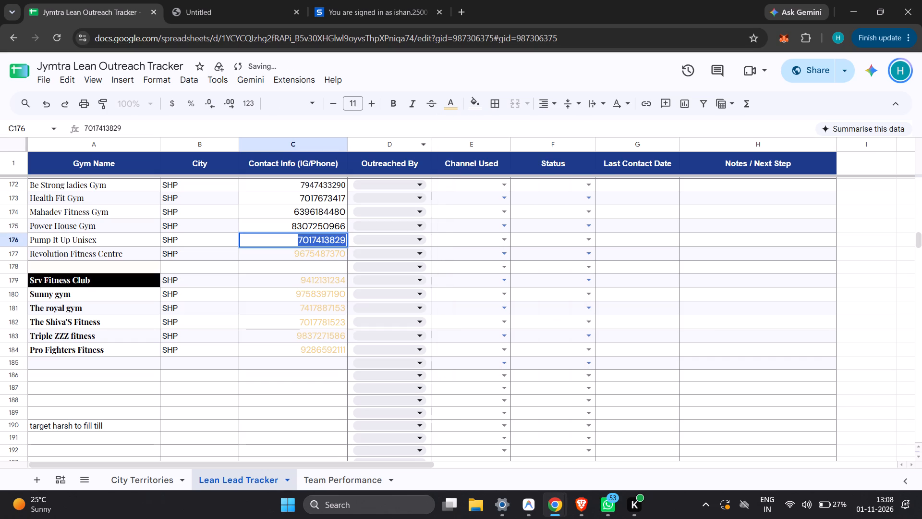
pyautogui.click(442, 109)
pyautogui.click(453, 140)
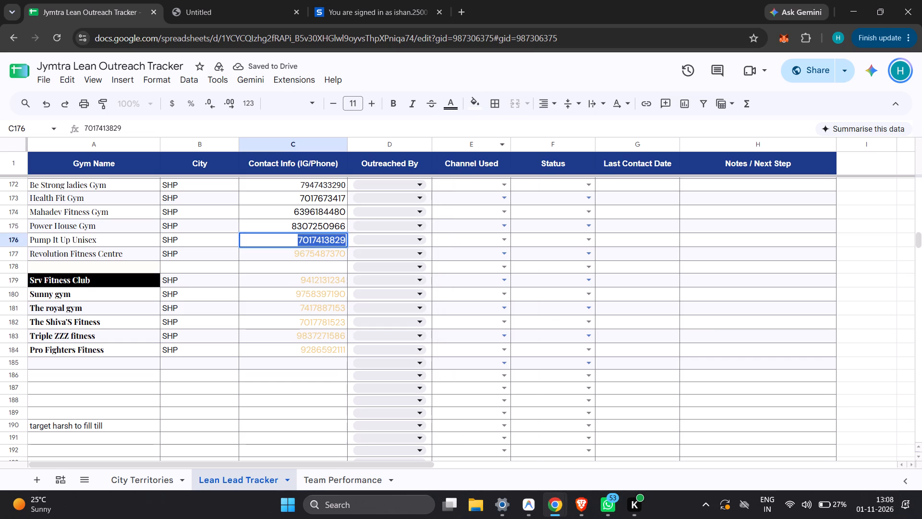
pyautogui.tripleClick(310, 254)
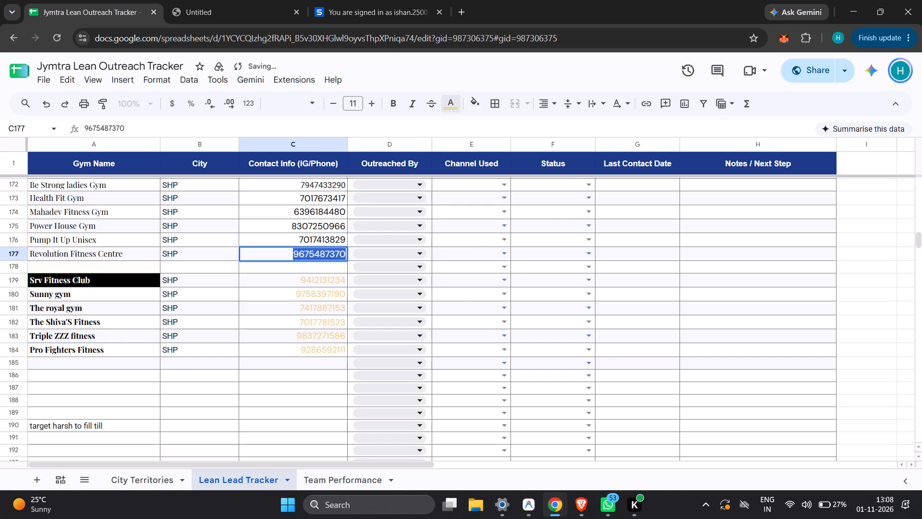
pyautogui.click(454, 107)
pyautogui.click(453, 142)
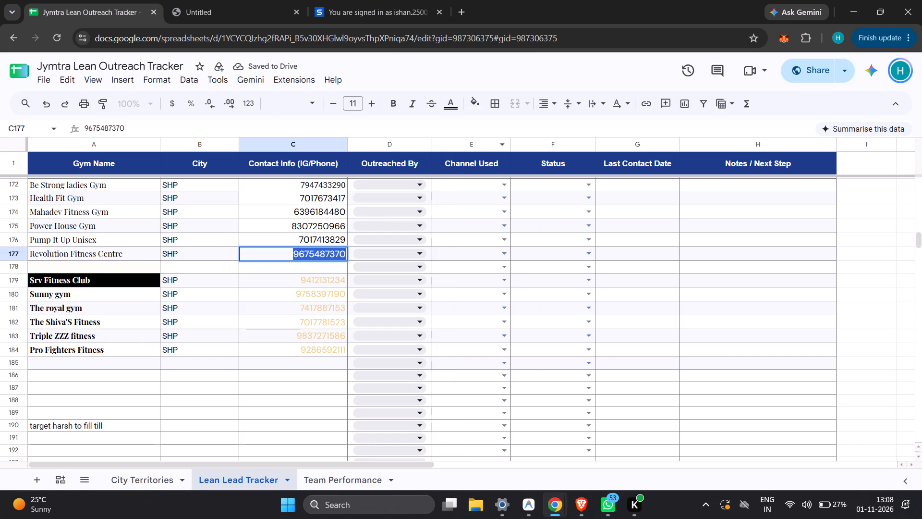
# Change the phone numbers of Srv Fitness Club, Sunny gym and The royal gym (rows 179–181) to black text.
pyautogui.doubleClick(319, 287)
pyautogui.doubleClick(323, 279)
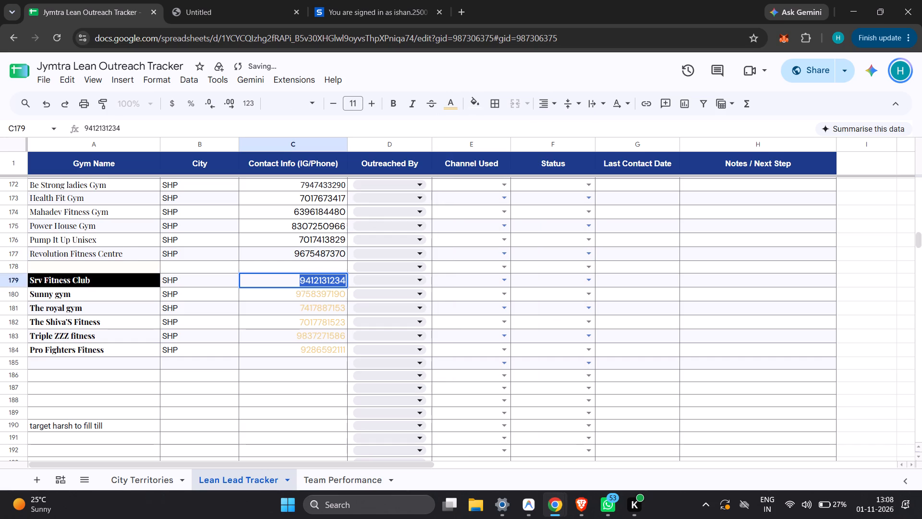
pyautogui.click(457, 108)
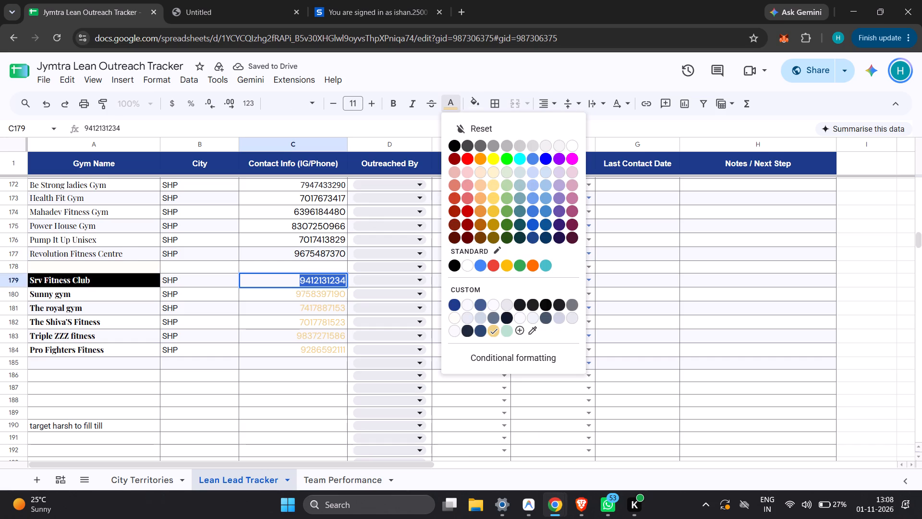
pyautogui.click(453, 143)
pyautogui.tripleClick(331, 292)
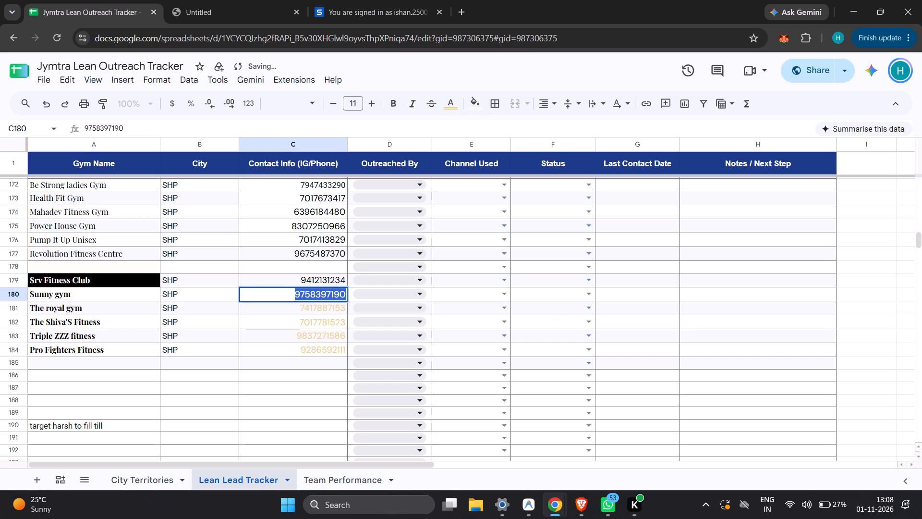
pyautogui.click(457, 109)
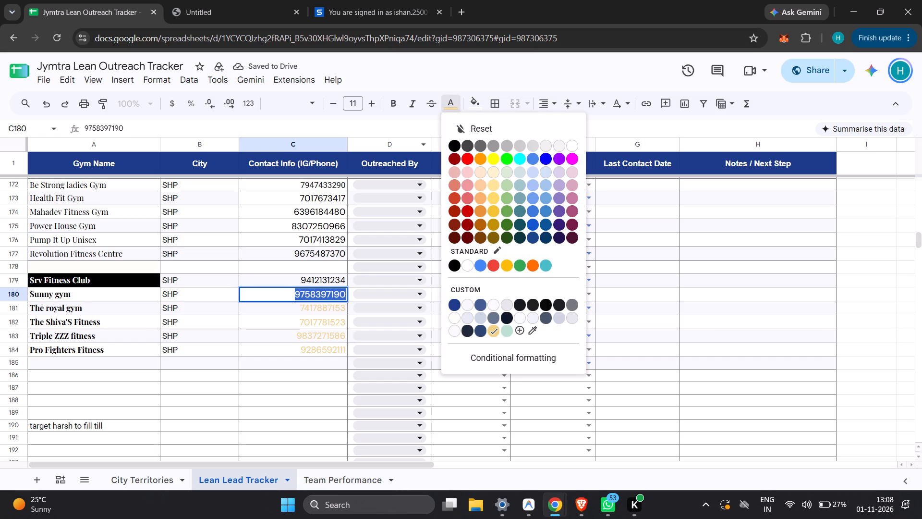
pyautogui.click(454, 141)
pyautogui.tripleClick(323, 306)
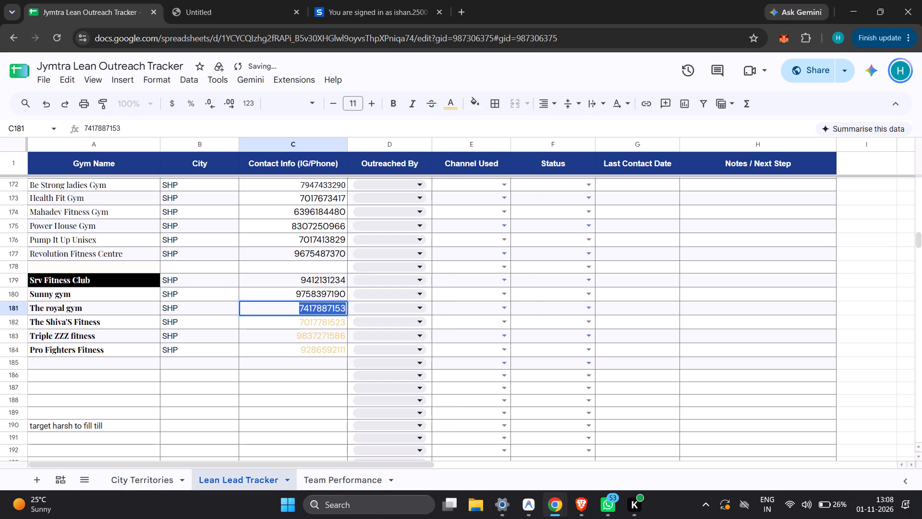
pyautogui.click(452, 103)
pyautogui.click(452, 149)
# Change the phone numbers of The Shiva'S Fitness, Triple ZZZ fitness and Pro Fighters Fitness (rows 182–184) to black text.
pyautogui.tripleClick(324, 328)
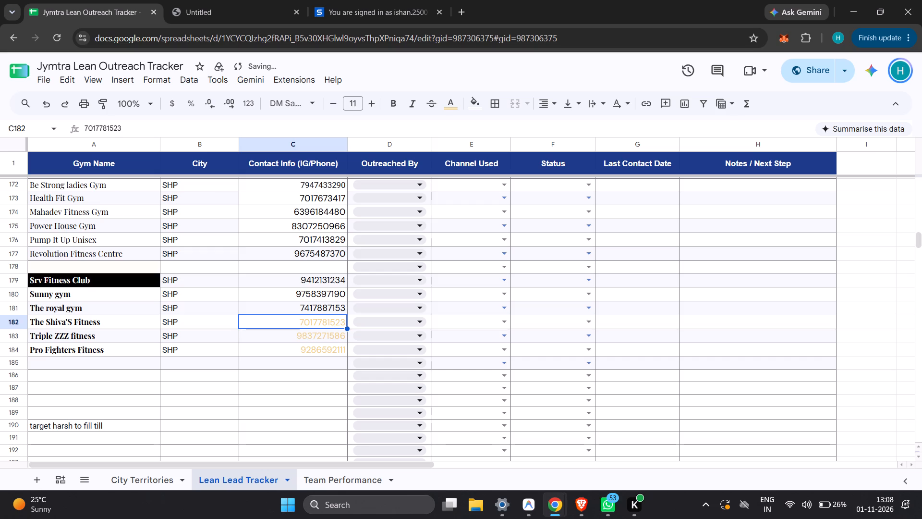
pyautogui.doubleClick(328, 322)
pyautogui.doubleClick(333, 321)
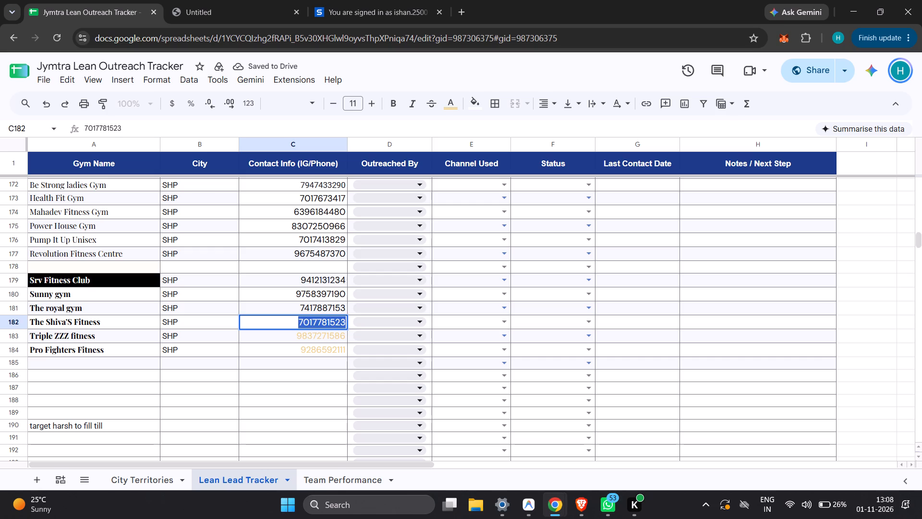
pyautogui.click(451, 104)
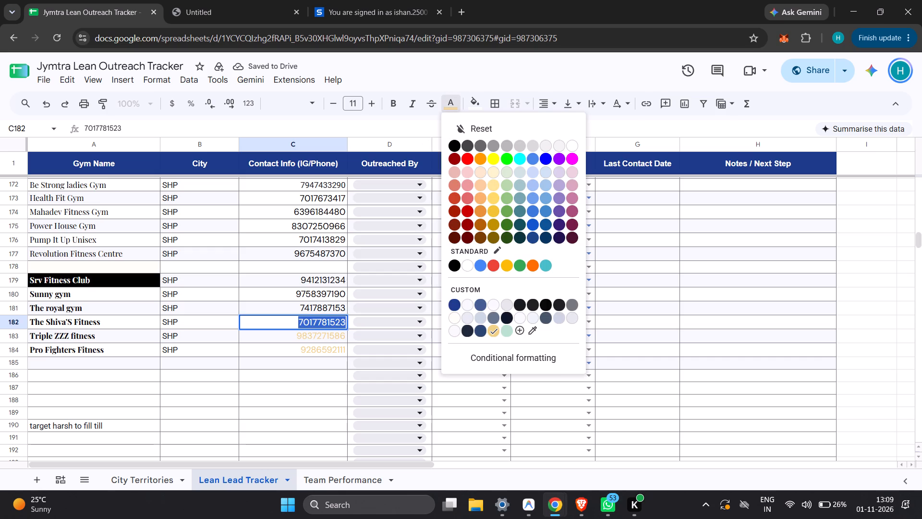
pyautogui.click(454, 146)
pyautogui.tripleClick(319, 338)
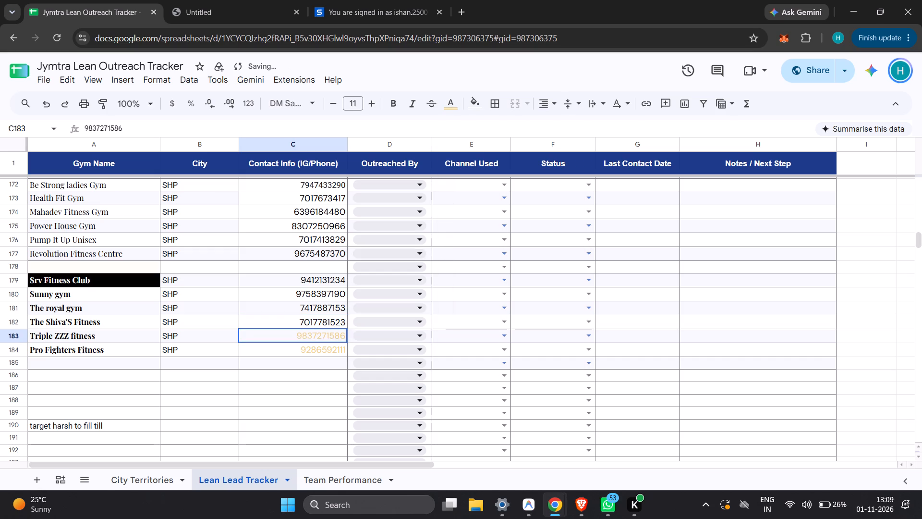
pyautogui.click(452, 112)
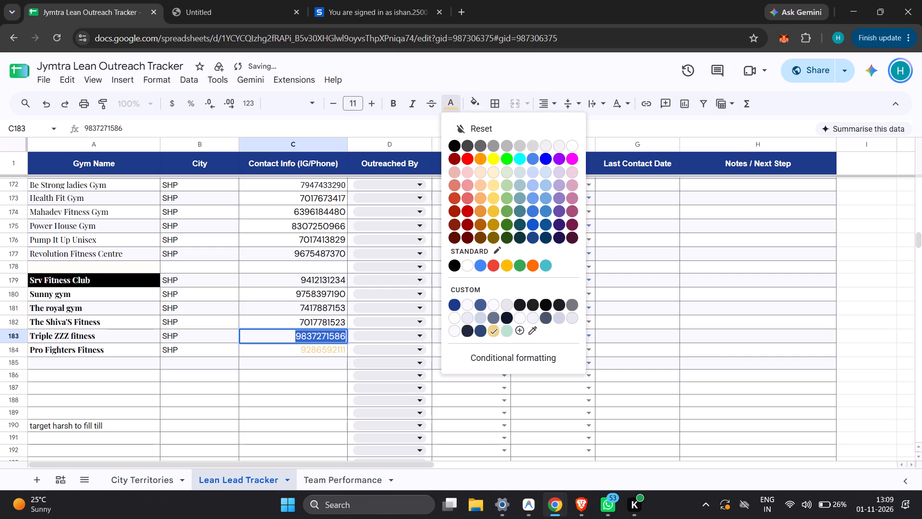
pyautogui.click(451, 149)
pyautogui.doubleClick(326, 349)
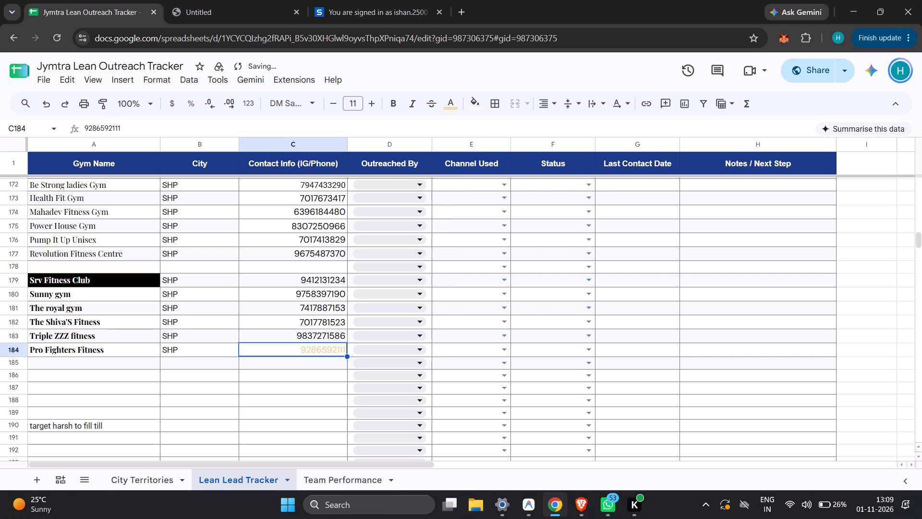
pyautogui.doubleClick(326, 349)
pyautogui.click(448, 108)
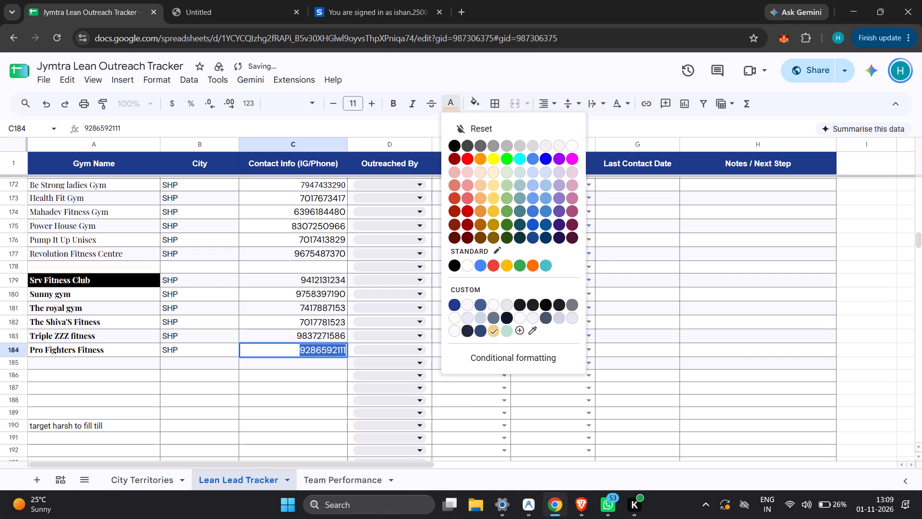
pyautogui.click(453, 147)
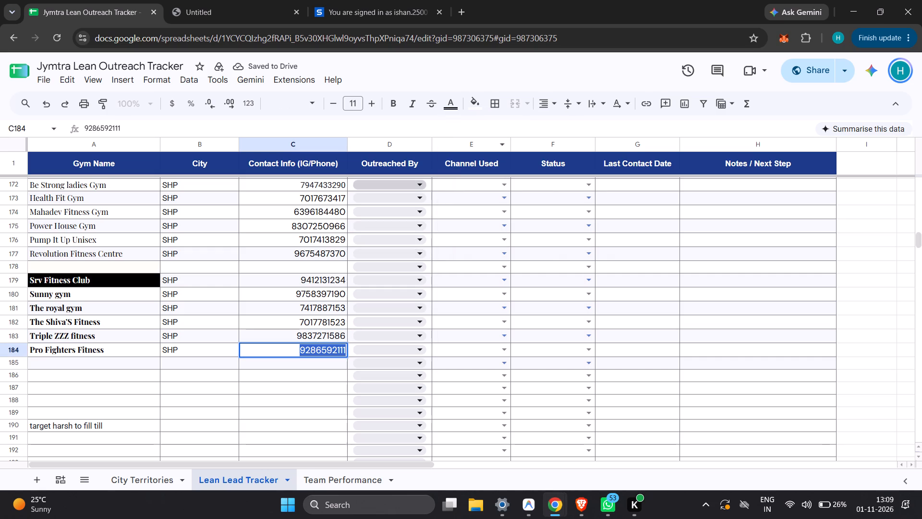
# Format the Srv Fitness Club name cell in row 179 with black non-bold text and a white fill.
pyautogui.tripleClick(135, 278)
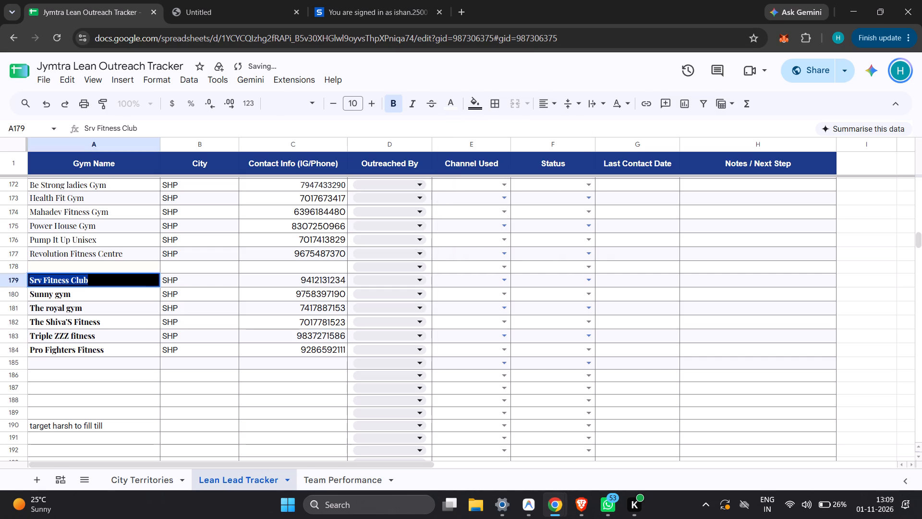
pyautogui.click(447, 110)
pyautogui.click(454, 141)
pyautogui.click(398, 103)
pyautogui.click(481, 106)
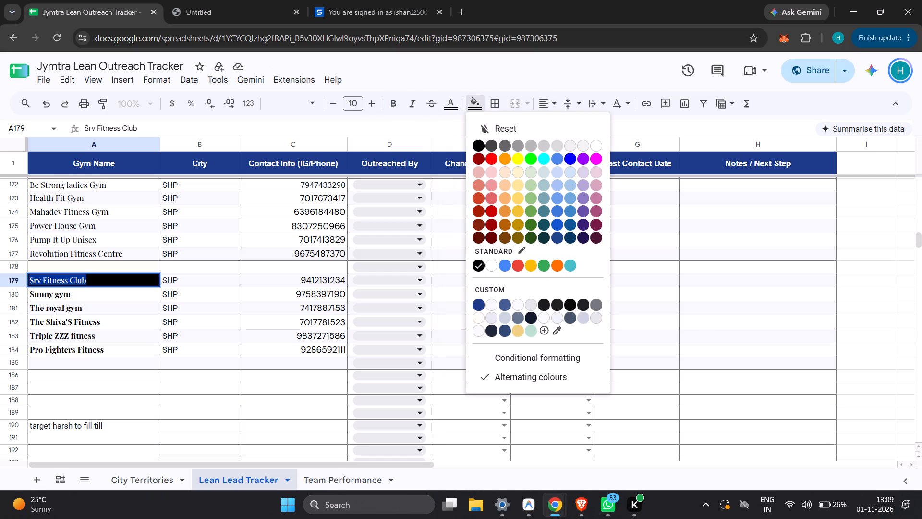
pyautogui.click(593, 150)
pyautogui.click(593, 150)
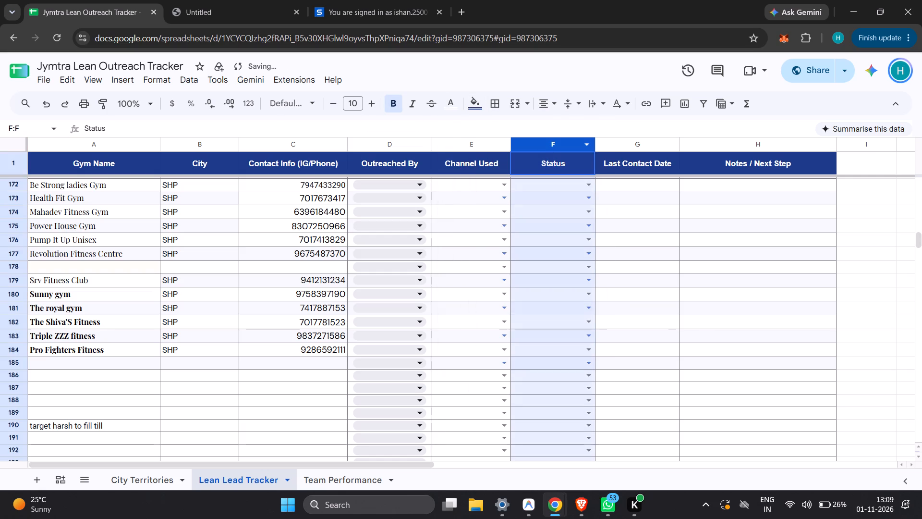
# Remove the bold formatting from the gym names Sunny gym and The royal gym in rows 180–181.
pyautogui.doubleClick(144, 296)
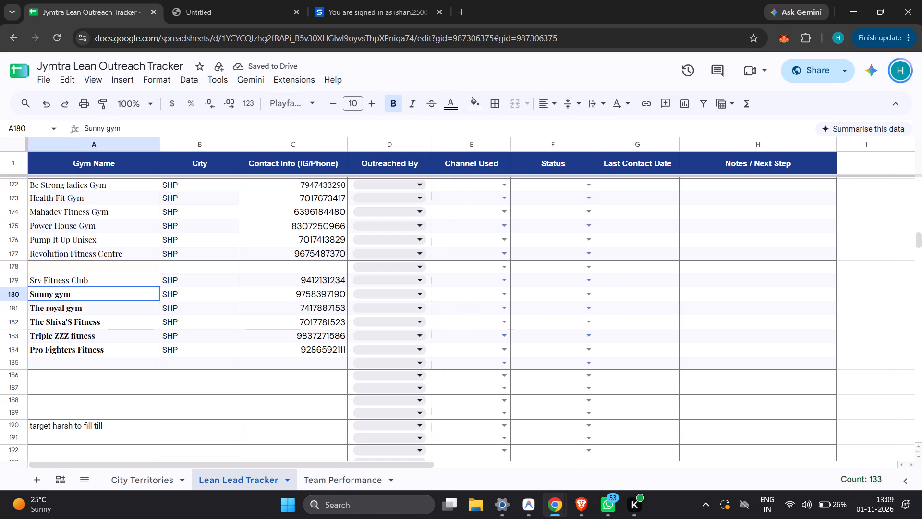
pyautogui.doubleClick(144, 296)
pyautogui.doubleClick(144, 296)
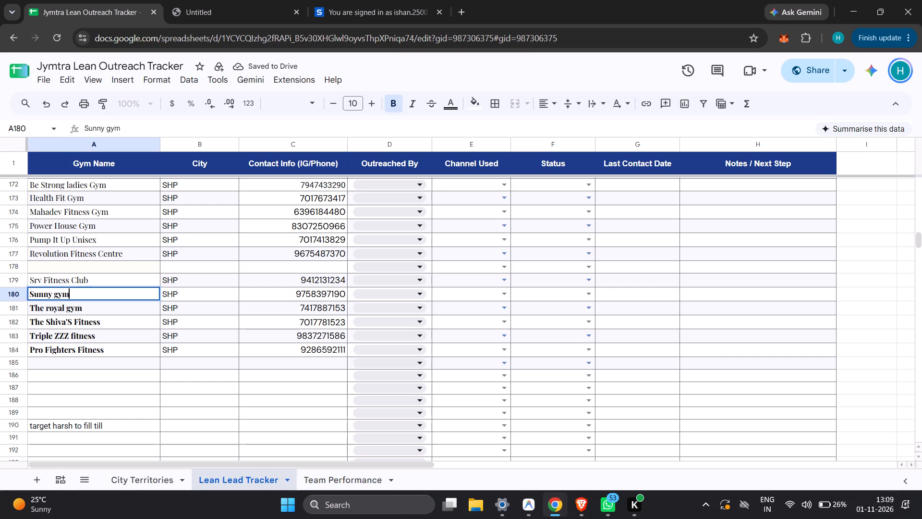
pyautogui.tripleClick(144, 296)
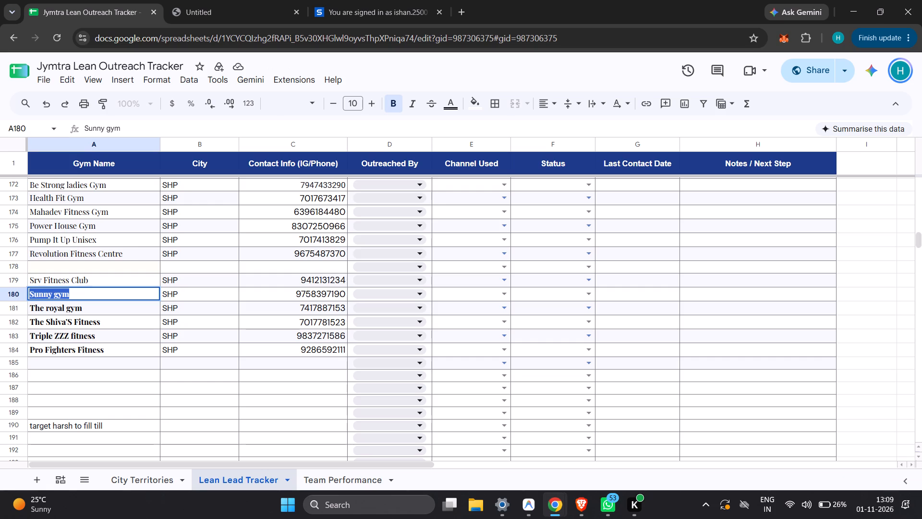
pyautogui.click(394, 106)
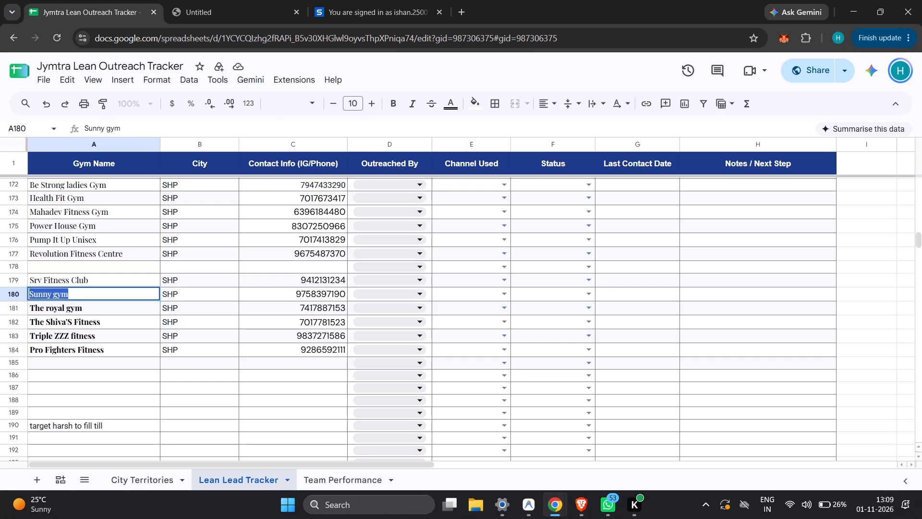
pyautogui.tripleClick(104, 304)
pyautogui.click(394, 107)
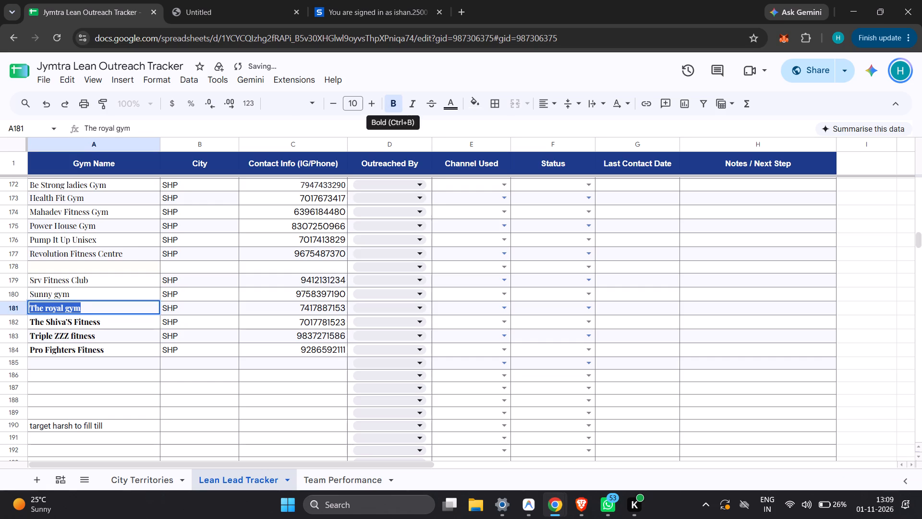
# Remove the bold formatting from the gym names The Shiva'S Fitness, Triple ZZZ fitness and Pro Fighters Fitness in rows 182–184.
pyautogui.tripleClick(135, 321)
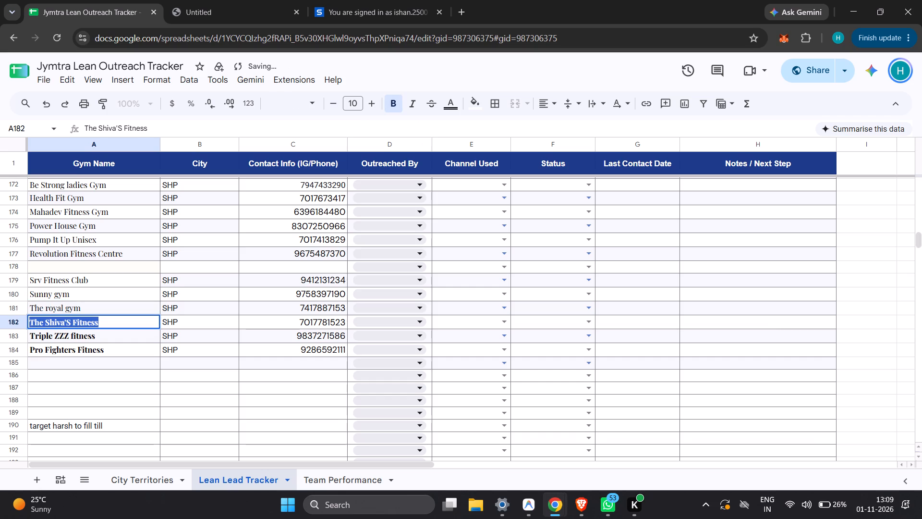
pyautogui.click(391, 112)
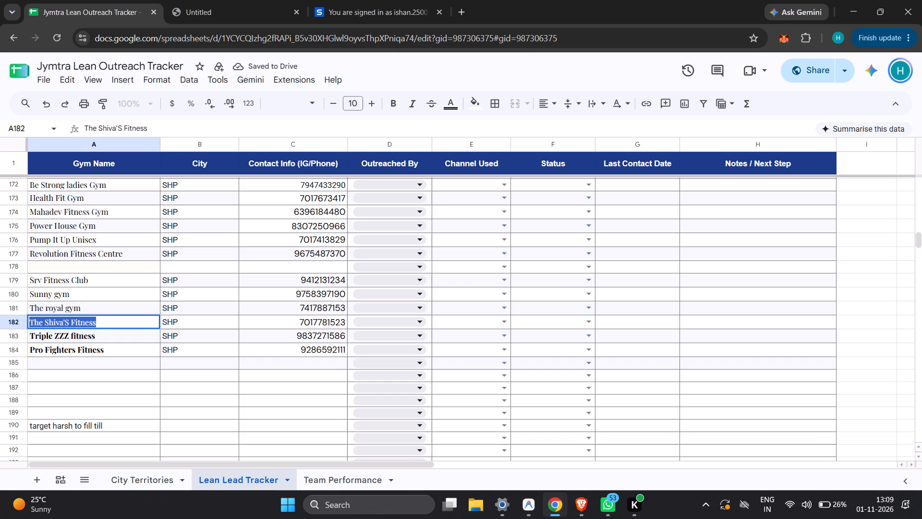
pyautogui.tripleClick(133, 337)
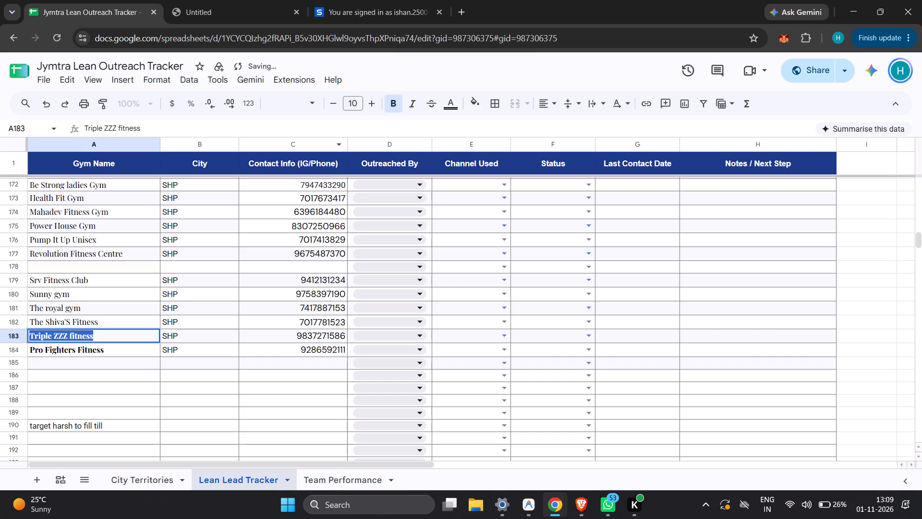
pyautogui.click(400, 105)
pyautogui.tripleClick(134, 344)
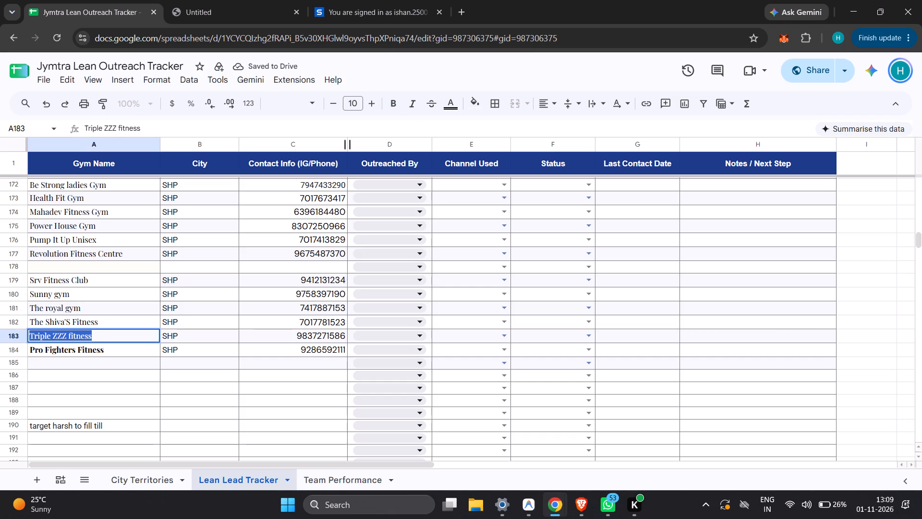
pyautogui.doubleClick(125, 349)
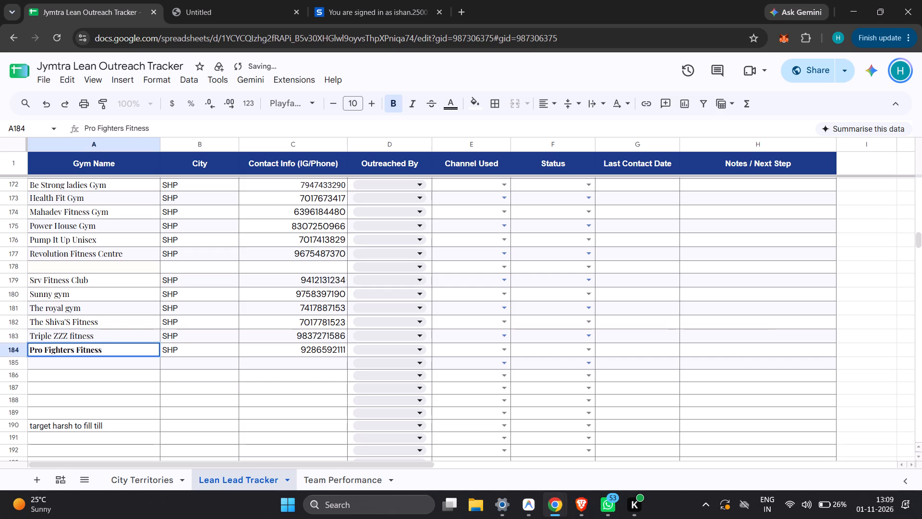
pyautogui.click(395, 104)
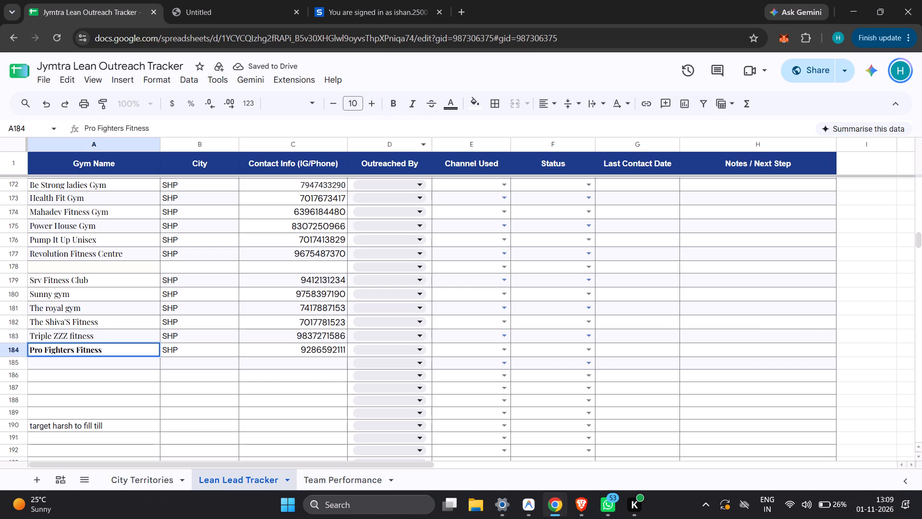
pyautogui.tripleClick(115, 351)
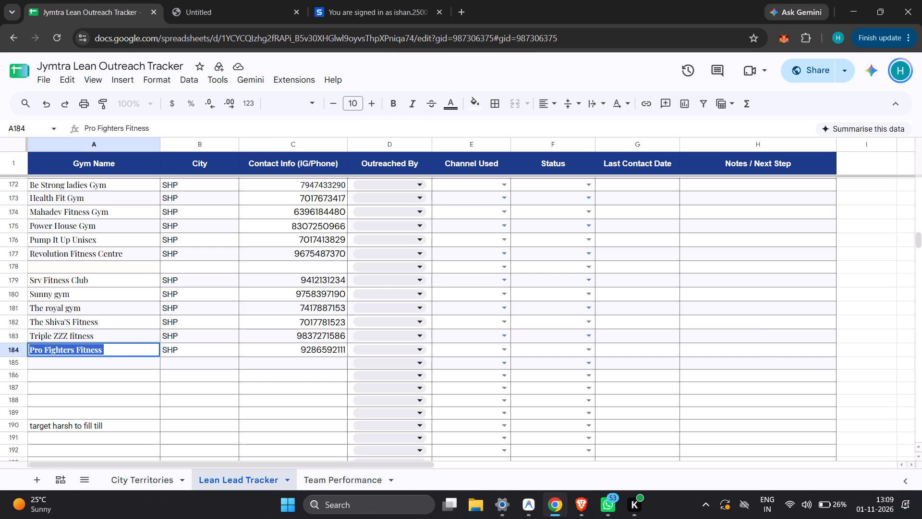
pyautogui.click(396, 106)
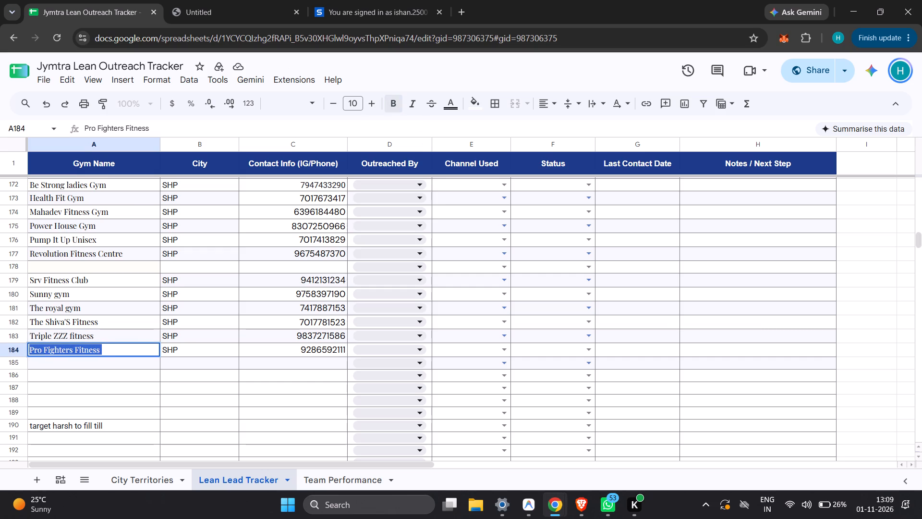
# Open empty gym name cell A185 for entry and place the tracker side by side with the Google Maps window.
pyautogui.doubleClick(123, 361)
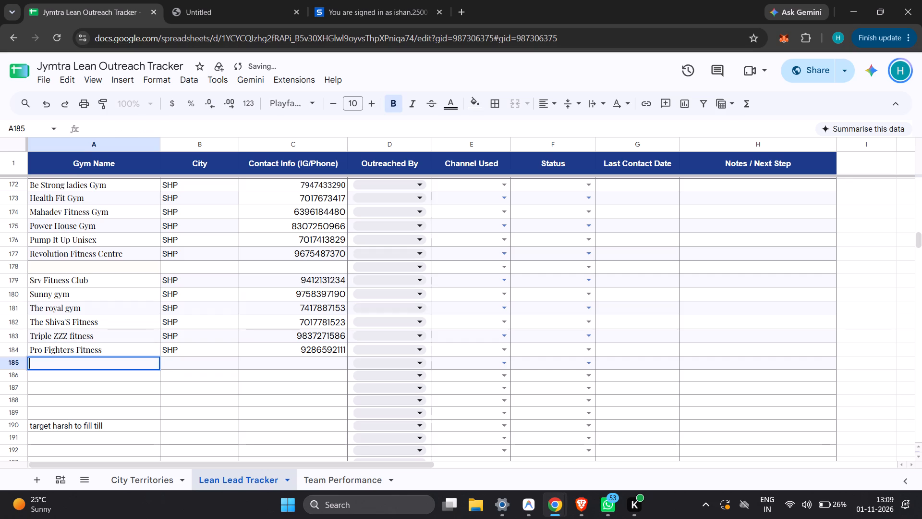
pyautogui.press('super+Left')
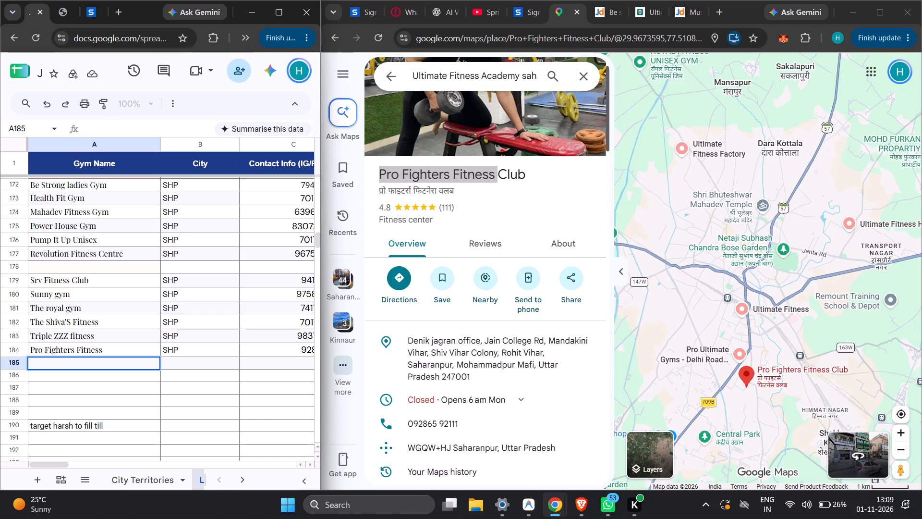
# Open the Bal Fitness Club Gym listing on the map and check the tracker's gym names for an existing entry.
pyautogui.scroll(-2, 738, 332)
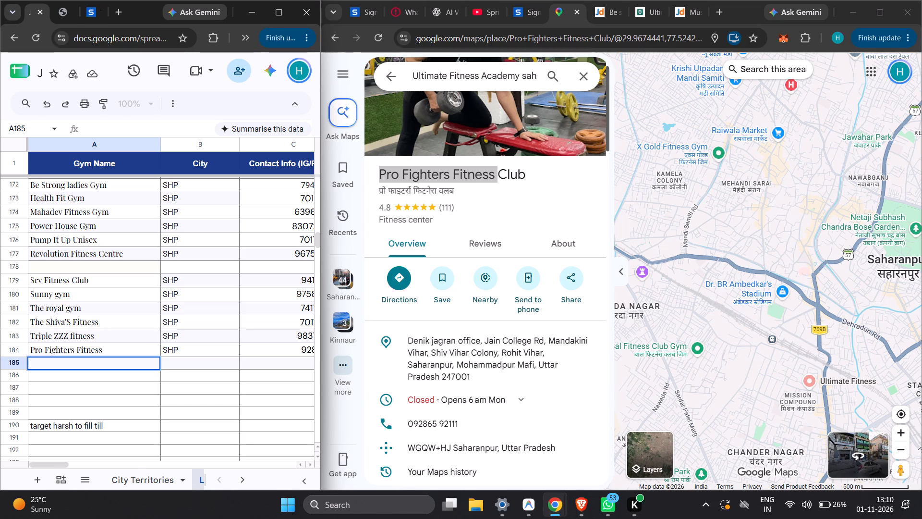
pyautogui.scroll(-1, 722, 296)
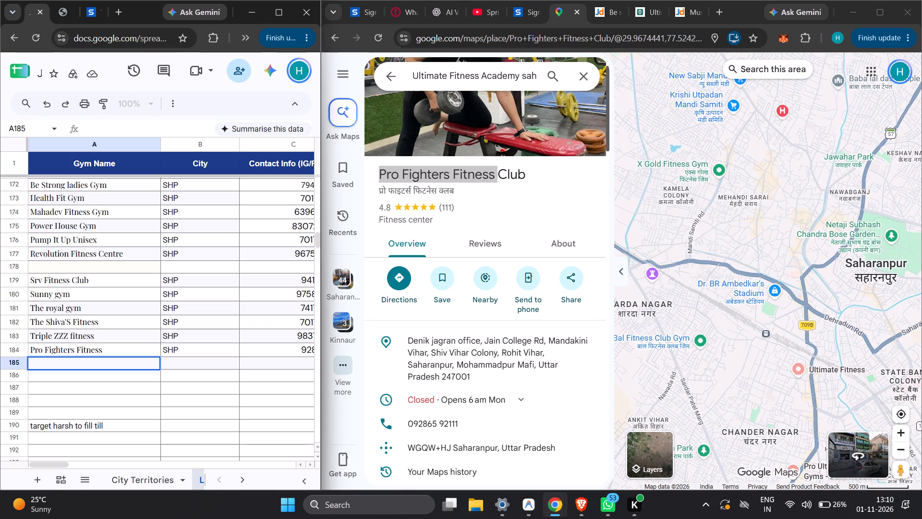
pyautogui.click(698, 345)
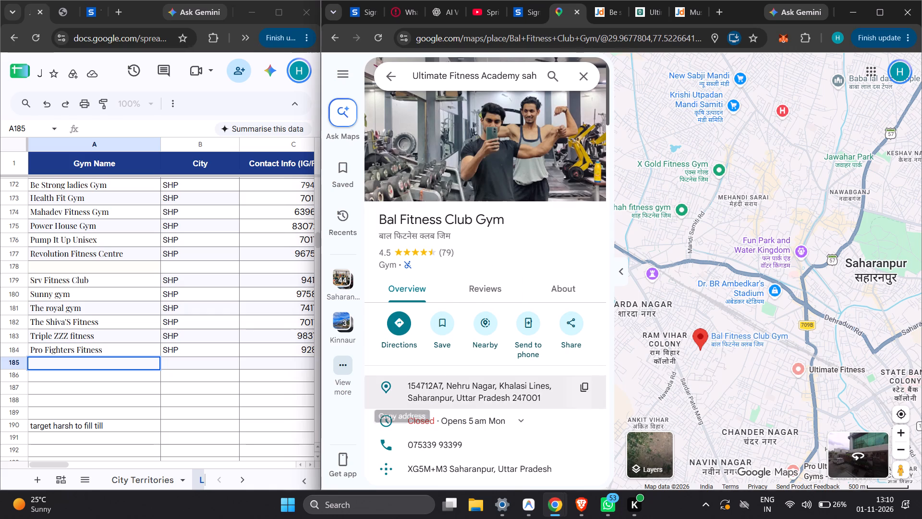
pyautogui.scroll(1, 184, 345)
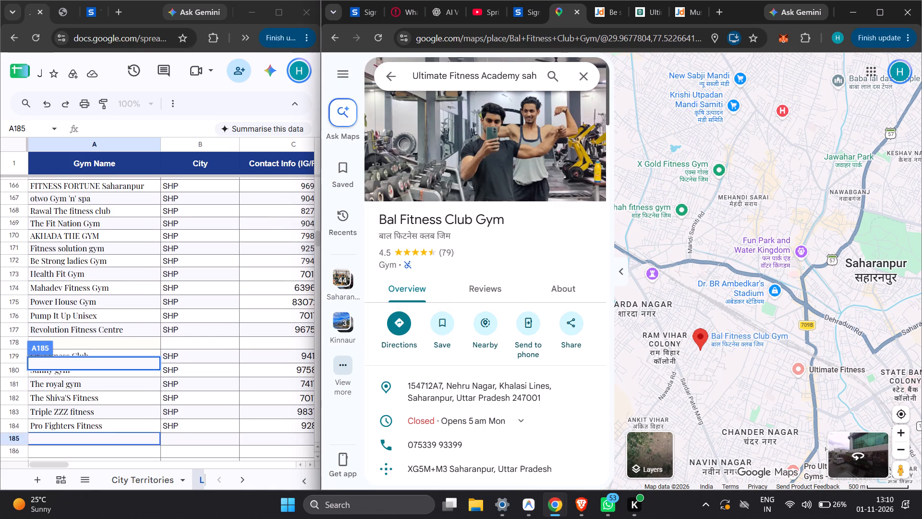
pyautogui.scroll(3, 184, 345)
pyautogui.hscroll(1, 184, 345)
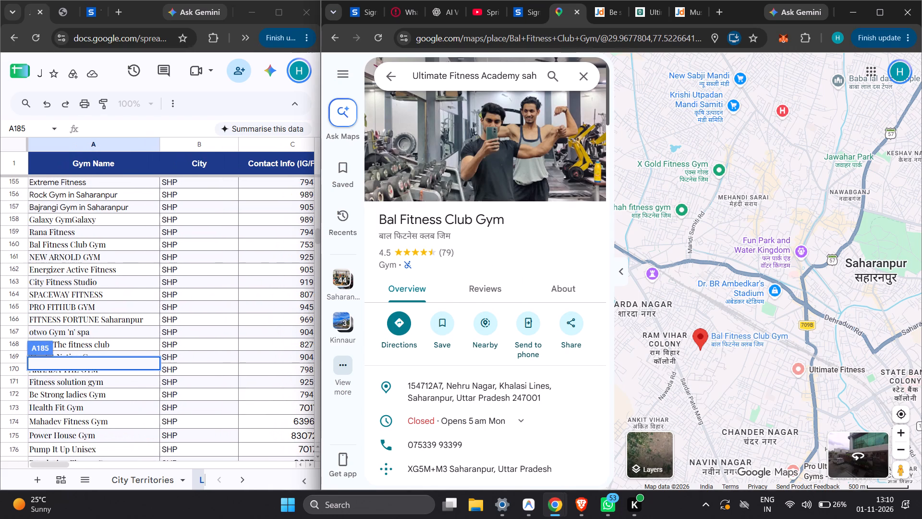
pyautogui.hscroll(1, 184, 345)
pyautogui.scroll(-3, 184, 345)
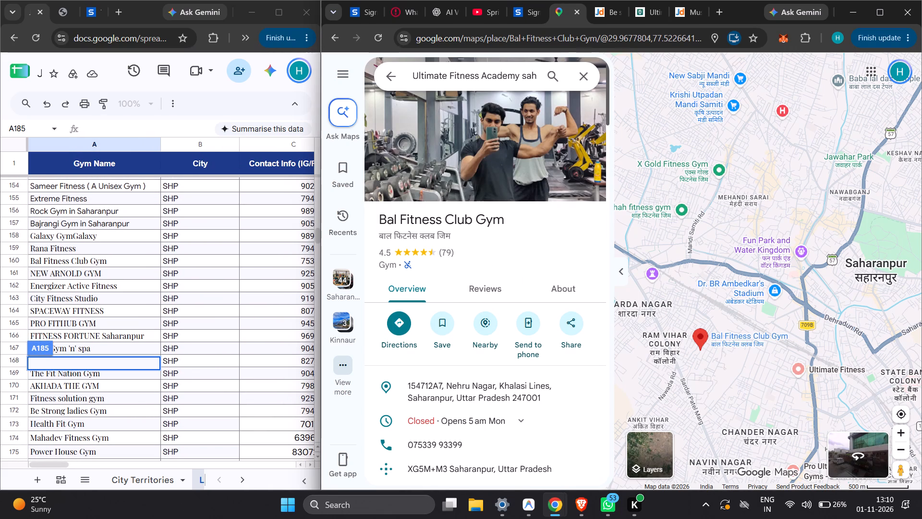
pyautogui.scroll(-1, 184, 345)
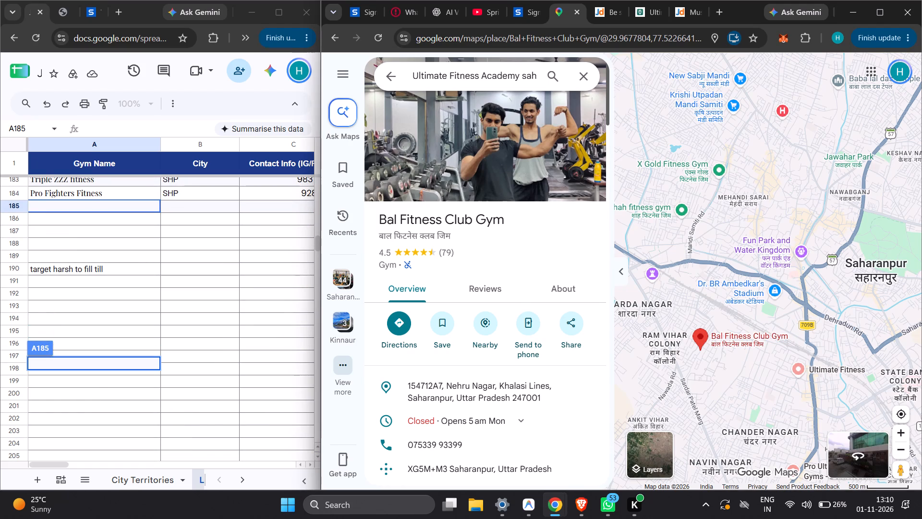
# Examine the Shah fitness gym listing in Kamela Colony for a contact number and look over the surrounding map for other gyms.
pyautogui.moveTo(680, 240); pyautogui.dragTo(739, 256)
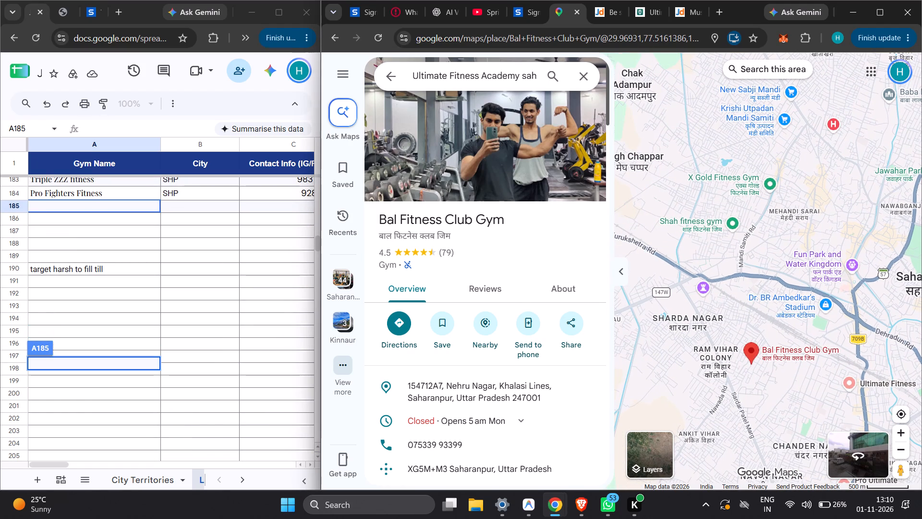
pyautogui.click(733, 224)
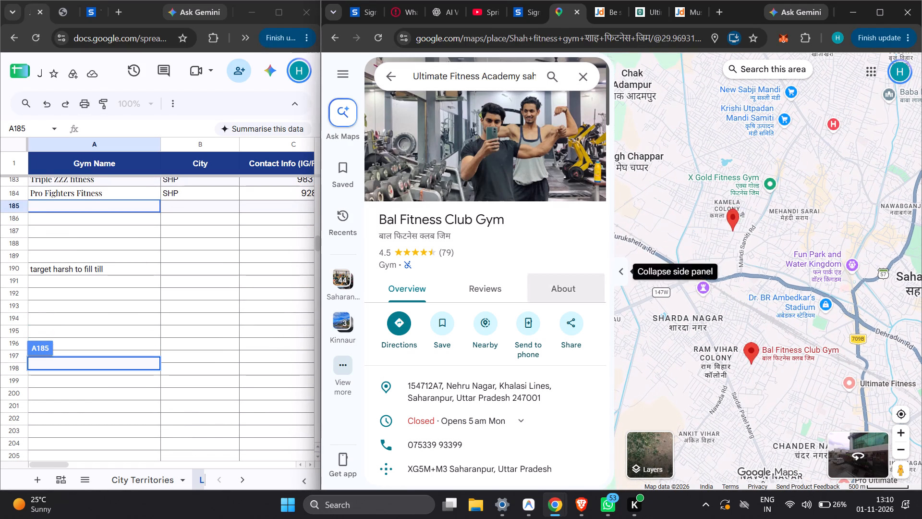
pyautogui.scroll(-4, 486, 407)
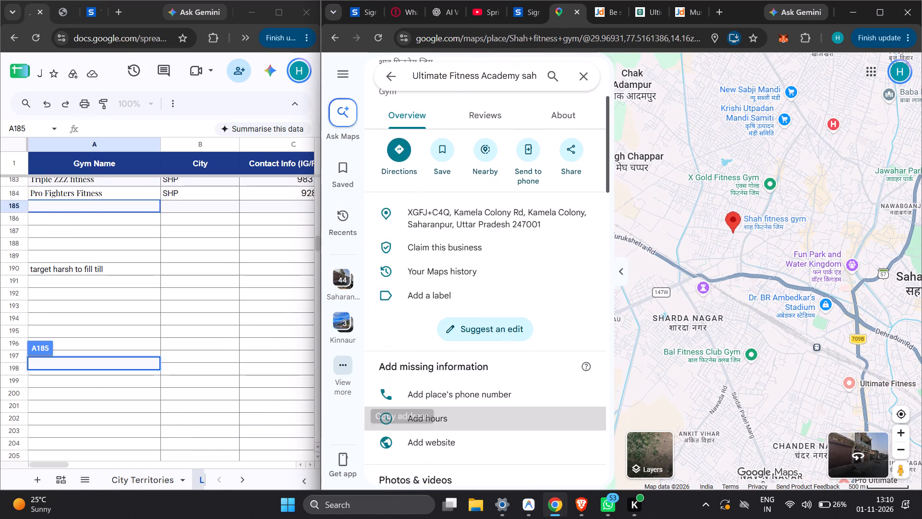
pyautogui.hscroll(1, 486, 407)
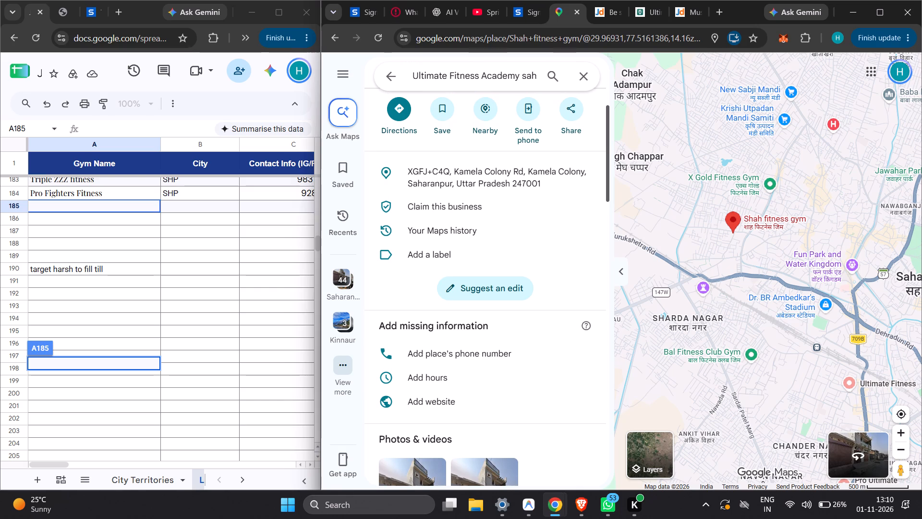
pyautogui.moveTo(744, 313); pyautogui.dragTo(598, 282)
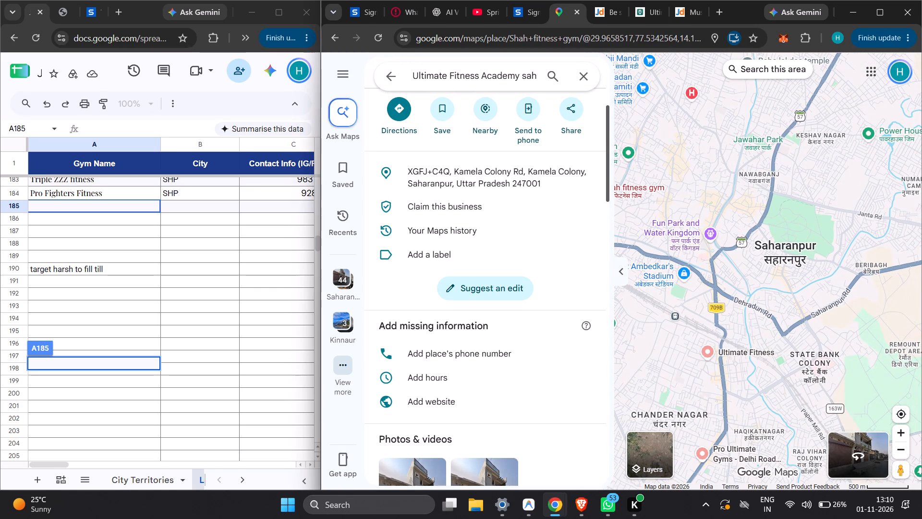
pyautogui.moveTo(675, 194); pyautogui.dragTo(641, 197)
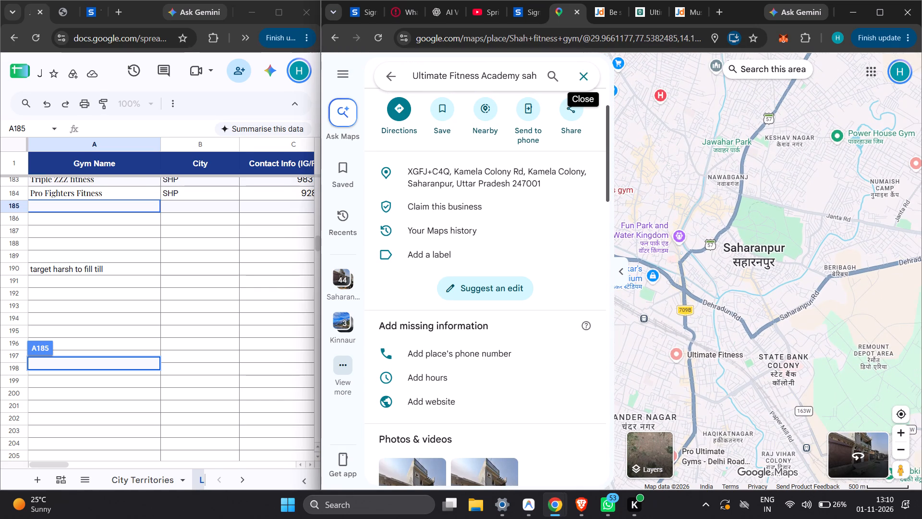
# Search Google Maps for "saharanpur gym" and open the suggested Power House Gym in Radha Vihar Colony.
pyautogui.click(589, 74)
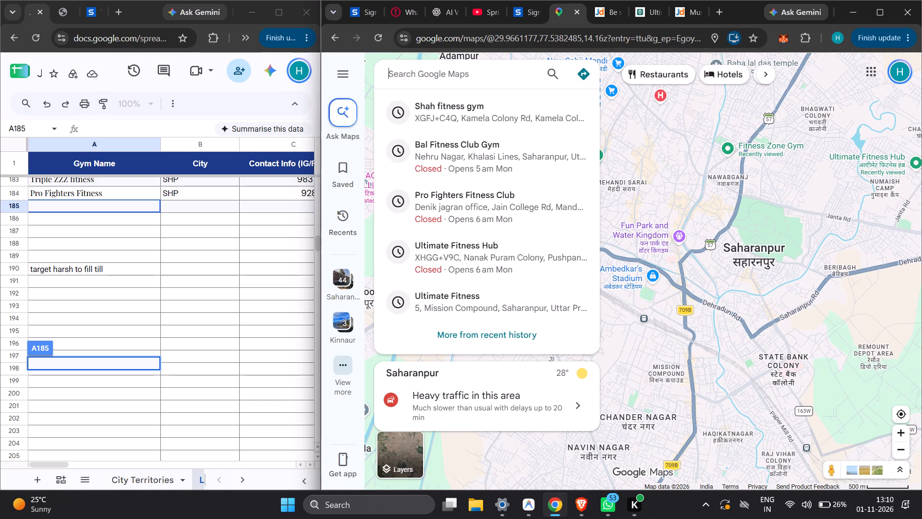
pyautogui.write('saharan')
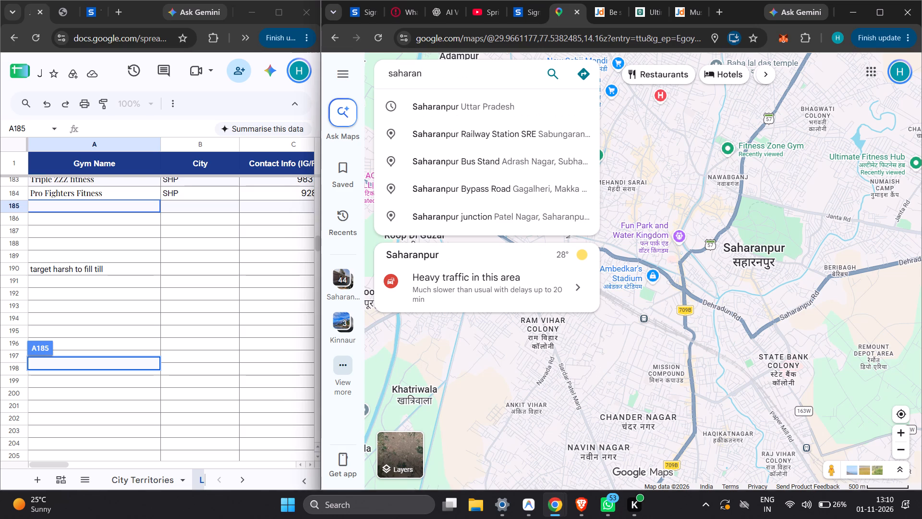
pyautogui.write('pur')
pyautogui.press('space')
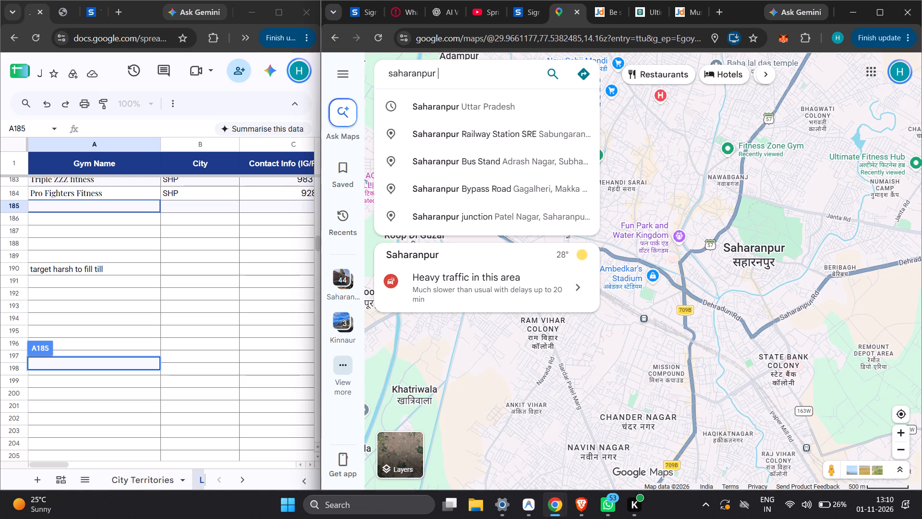
pyautogui.write('gym')
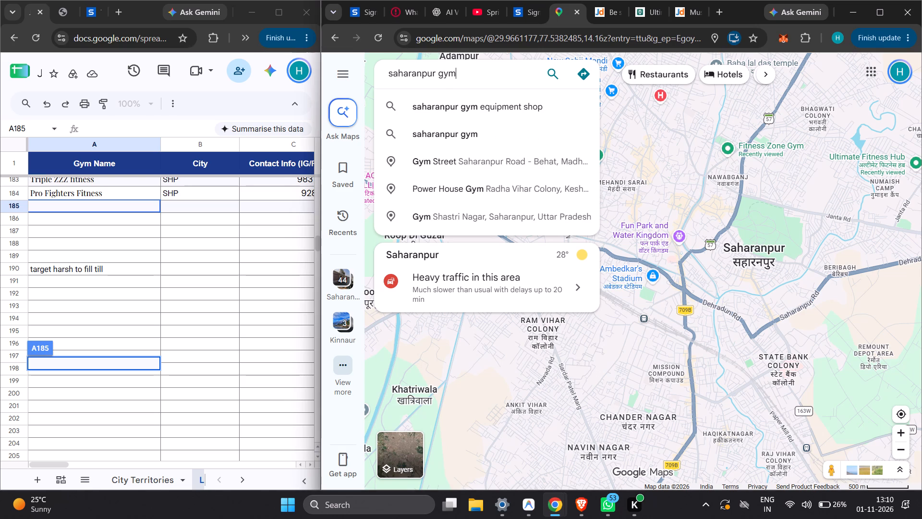
pyautogui.click(475, 191)
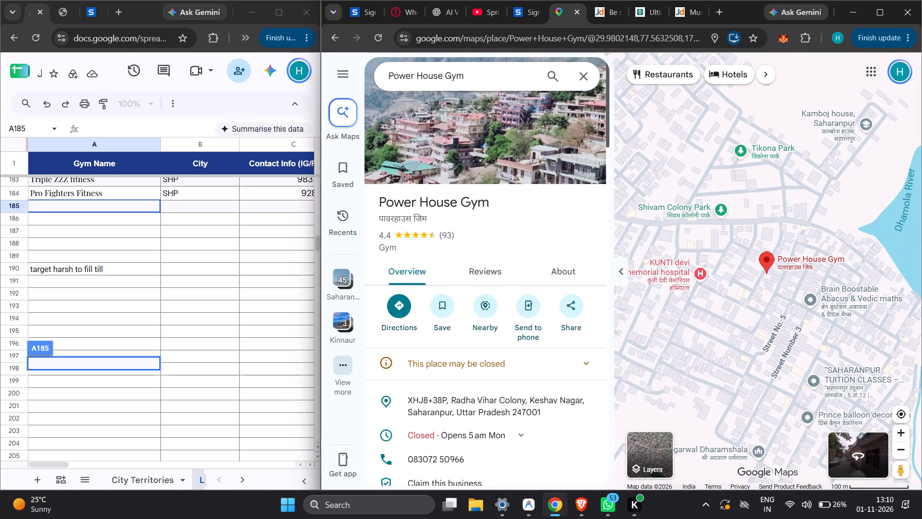
# Record Power House Gym in tracker row 185 with city SHP and the phone number from its map listing.
pyautogui.scroll(1, 537, 395)
pyautogui.click(486, 214)
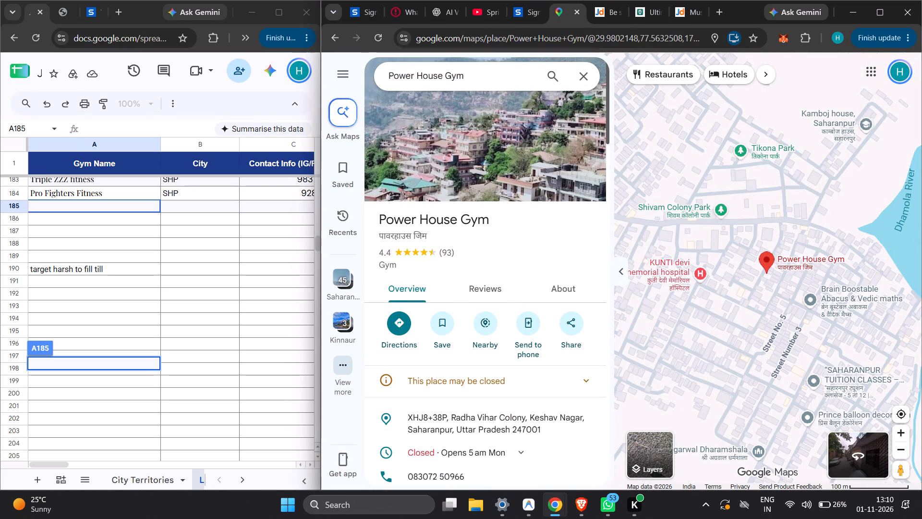
pyautogui.moveTo(492, 216); pyautogui.dragTo(371, 214)
pyautogui.hotkey('ctrl', 'c')
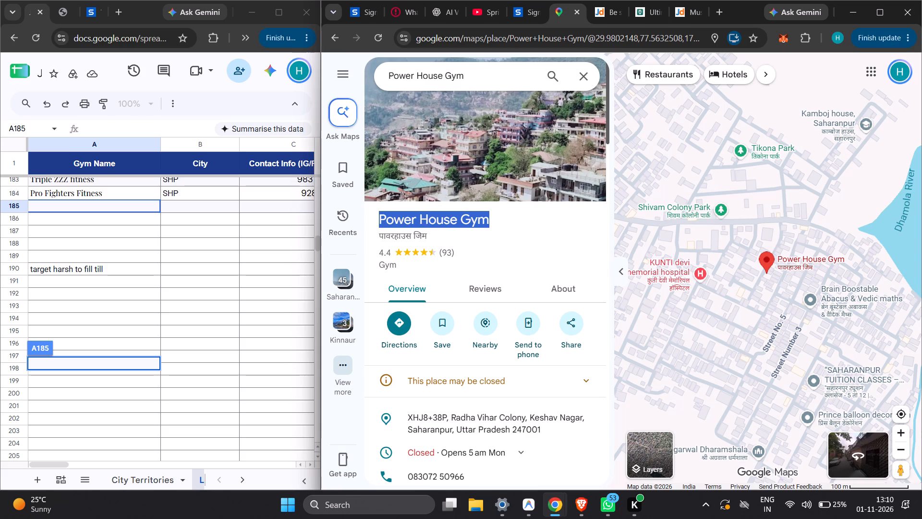
pyautogui.doubleClick(94, 202)
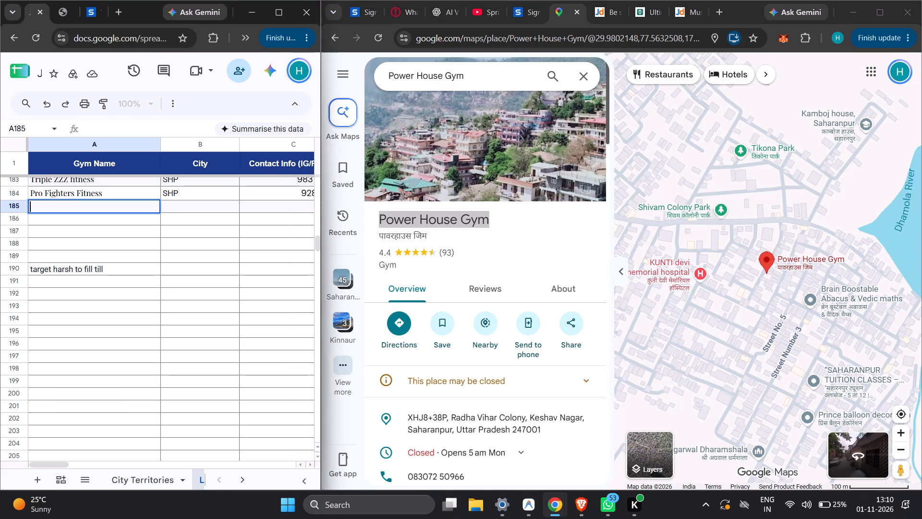
pyautogui.hotkey('ctrl', 'v')
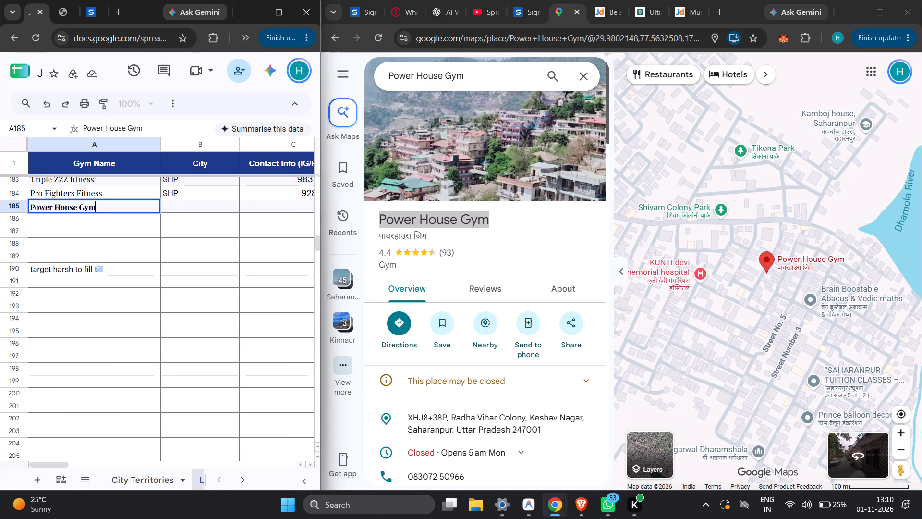
pyautogui.doubleClick(201, 207)
pyautogui.write('SHP')
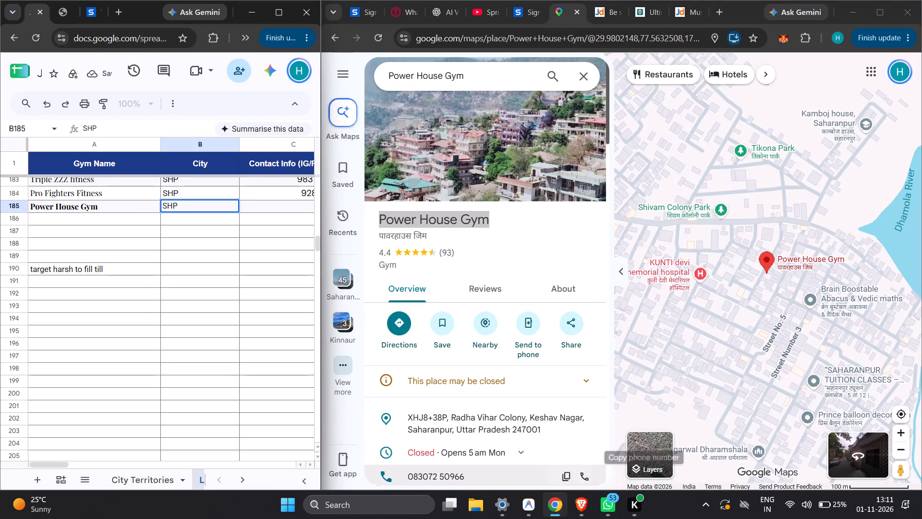
pyautogui.click(564, 480)
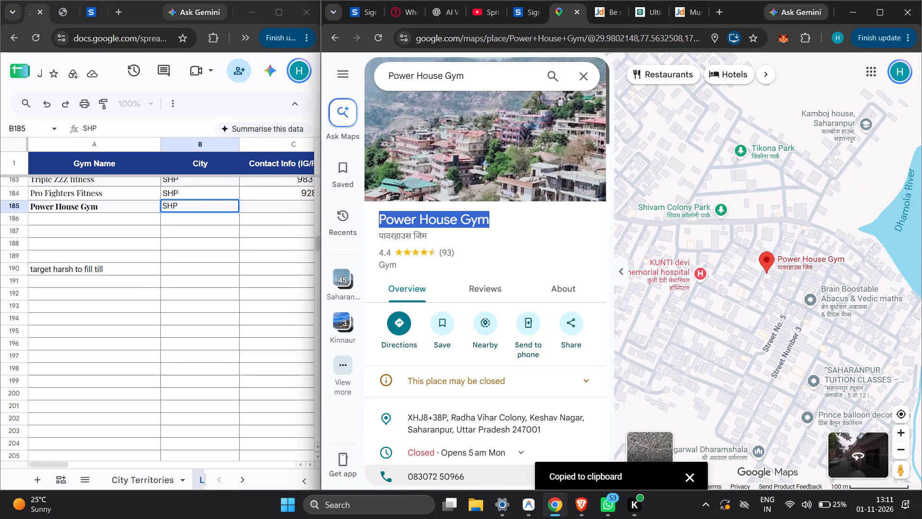
pyautogui.doubleClick(293, 205)
pyautogui.hotkey('ctrl', 'v')
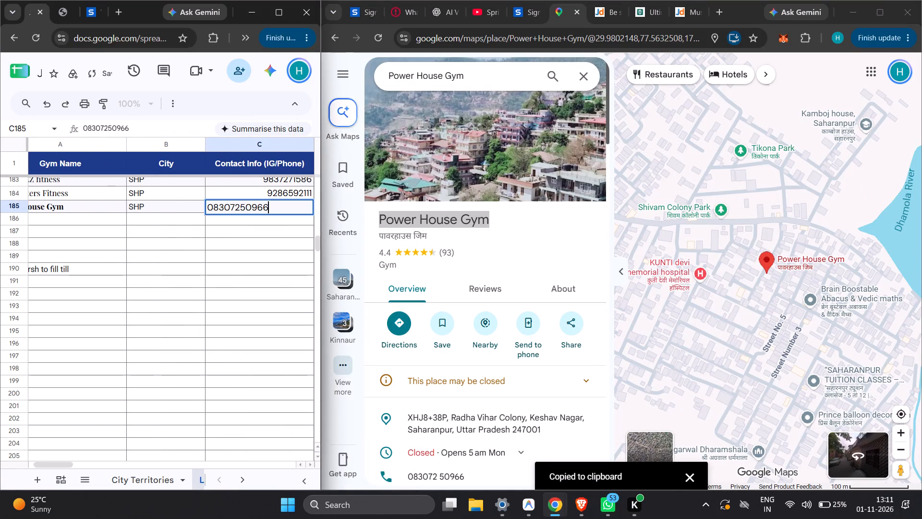
pyautogui.press('Return')
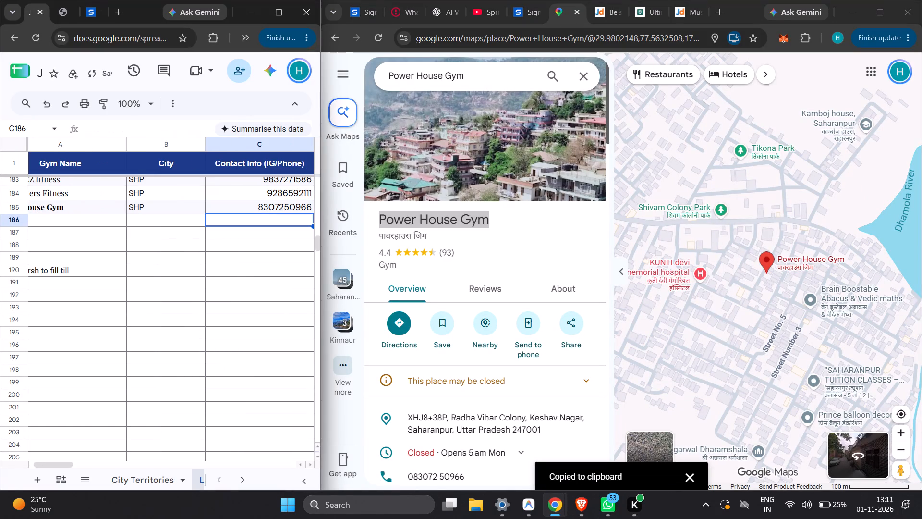
# Look through the recently viewed Saharanpur places on the map, including Fitness solution gym and otwo Gym 'n' spa, for the A186 entry.
pyautogui.doubleClick(107, 219)
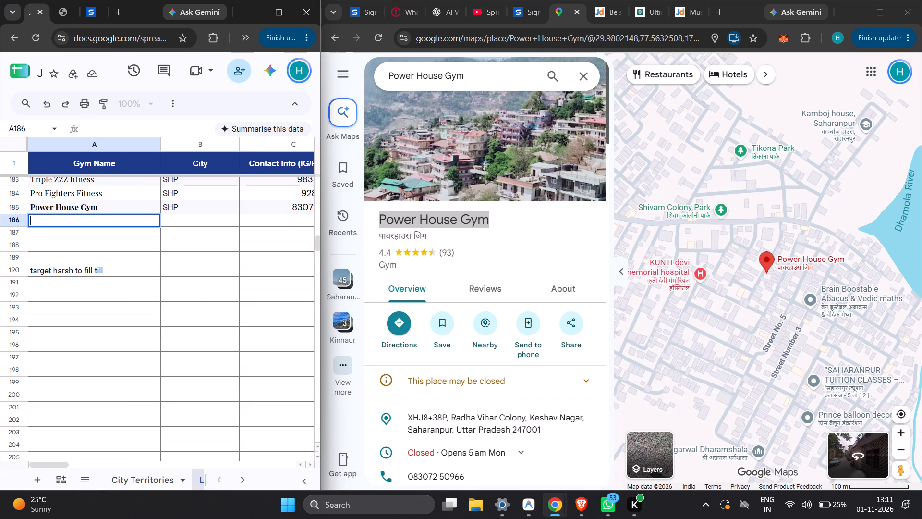
pyautogui.scroll(-1, 494, 459)
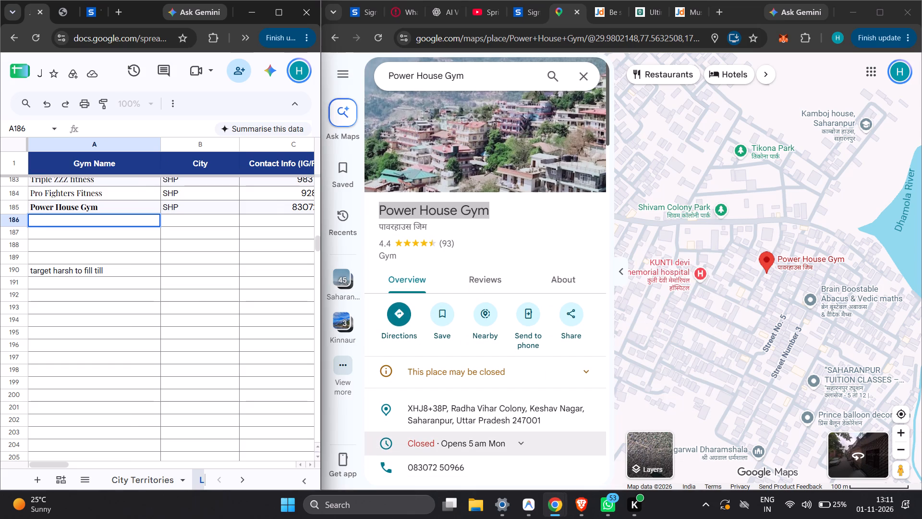
pyautogui.scroll(-3, 494, 459)
pyautogui.scroll(1, 494, 459)
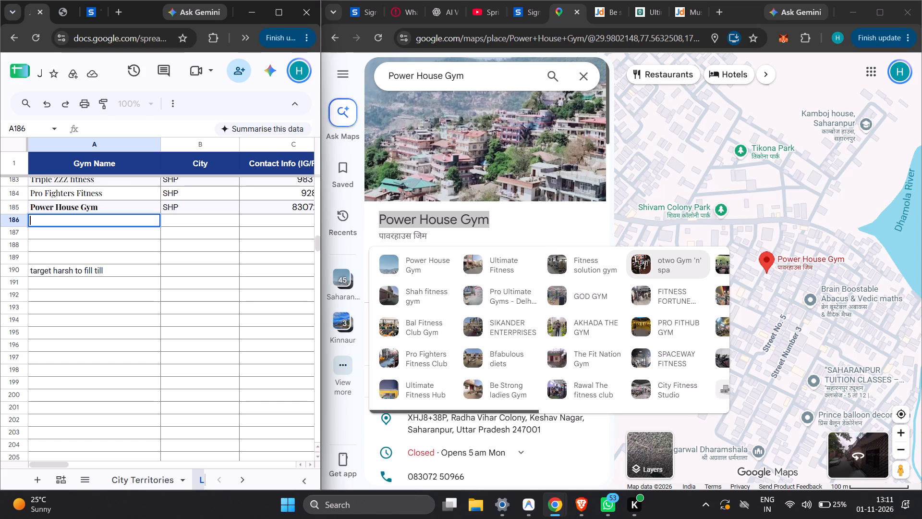
pyautogui.click(588, 261)
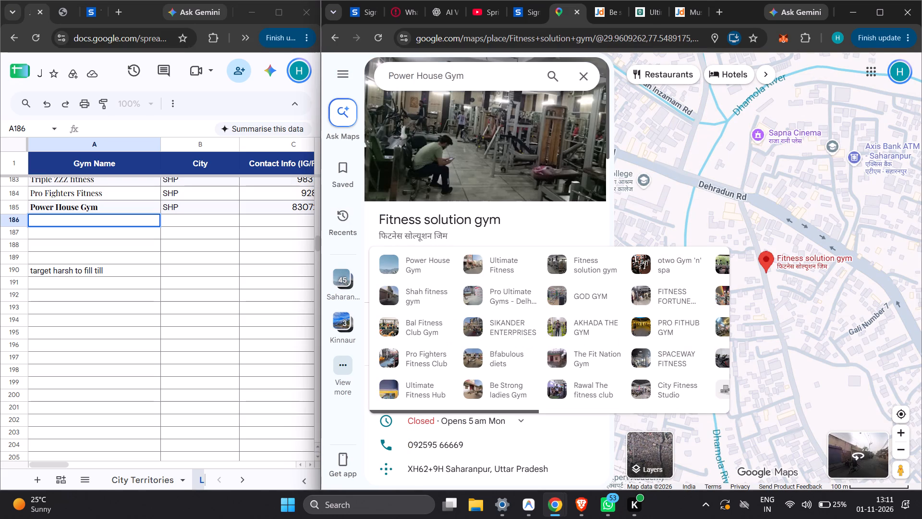
pyautogui.click(674, 269)
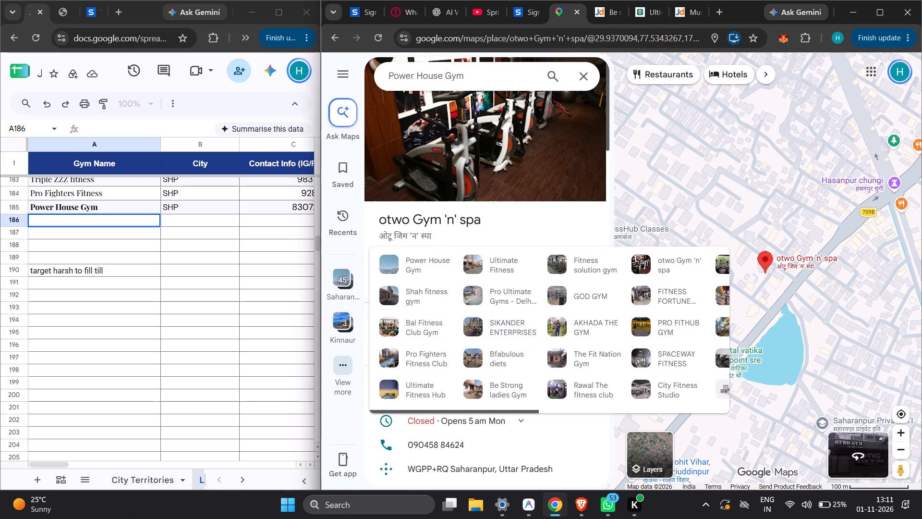
pyautogui.hscroll(-2, 572, 358)
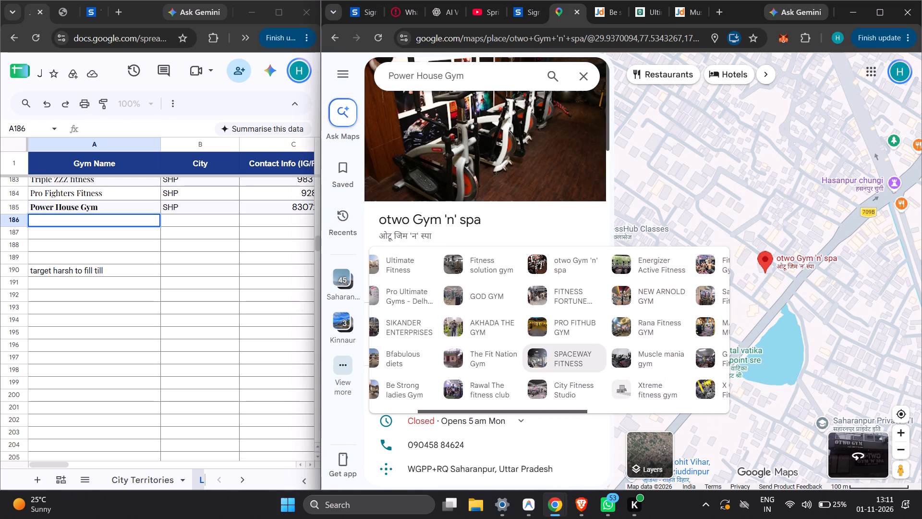
pyautogui.hscroll(-4, 572, 358)
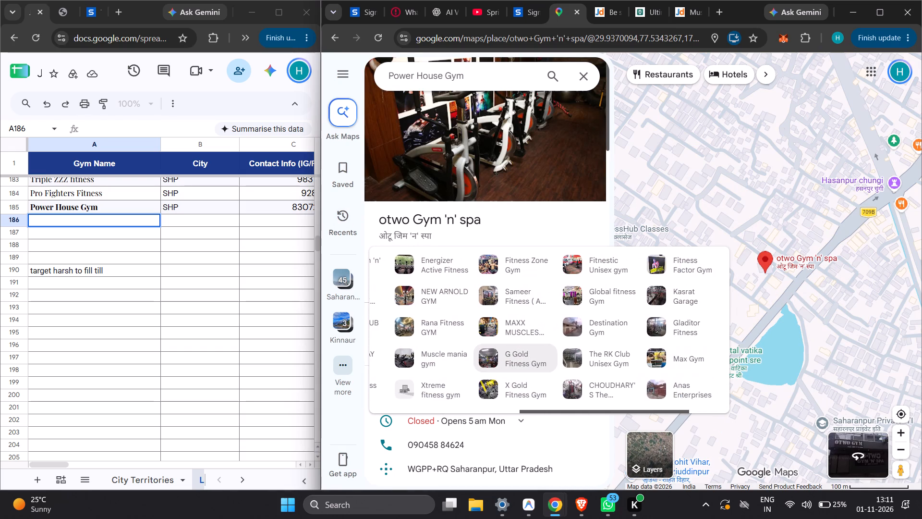
pyautogui.hscroll(-1, 572, 358)
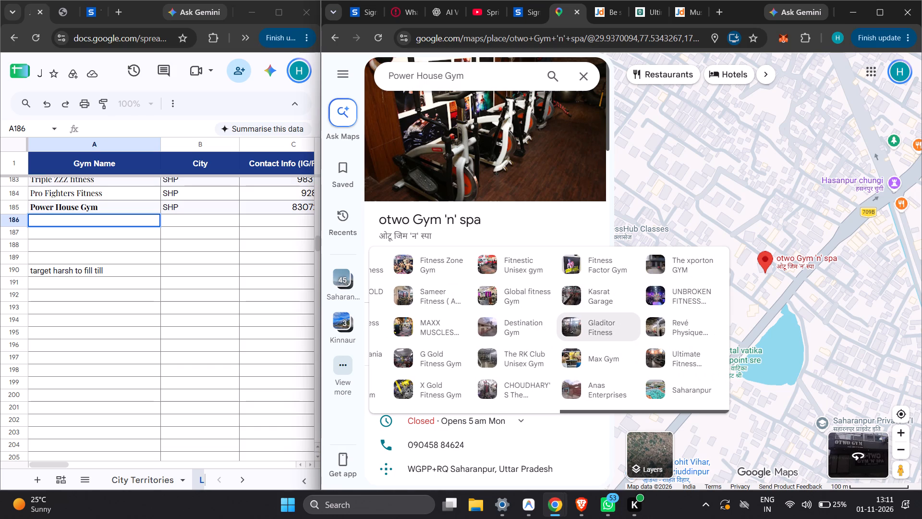
# Open the Gladitor Fitness listing from the recent places and check the tracker's gym names for an existing entry.
pyautogui.click(611, 333)
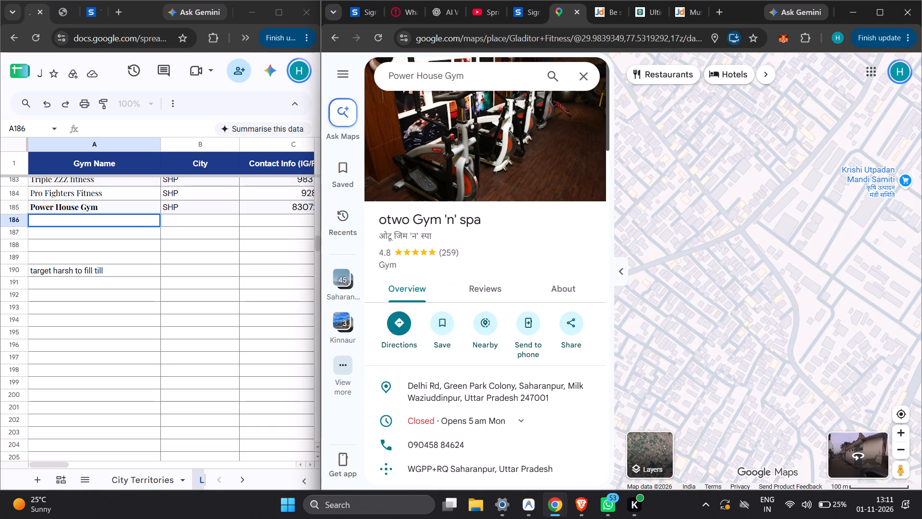
pyautogui.scroll(1, 213, 231)
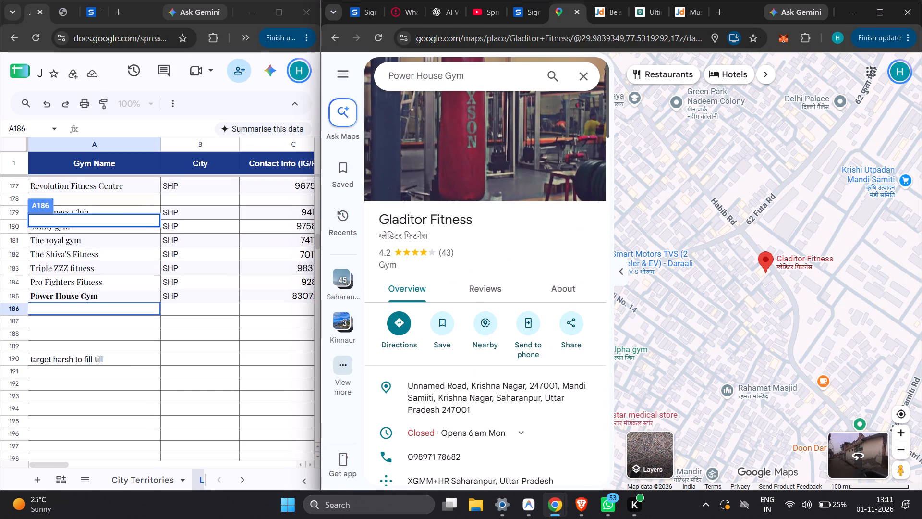
pyautogui.scroll(3, 213, 231)
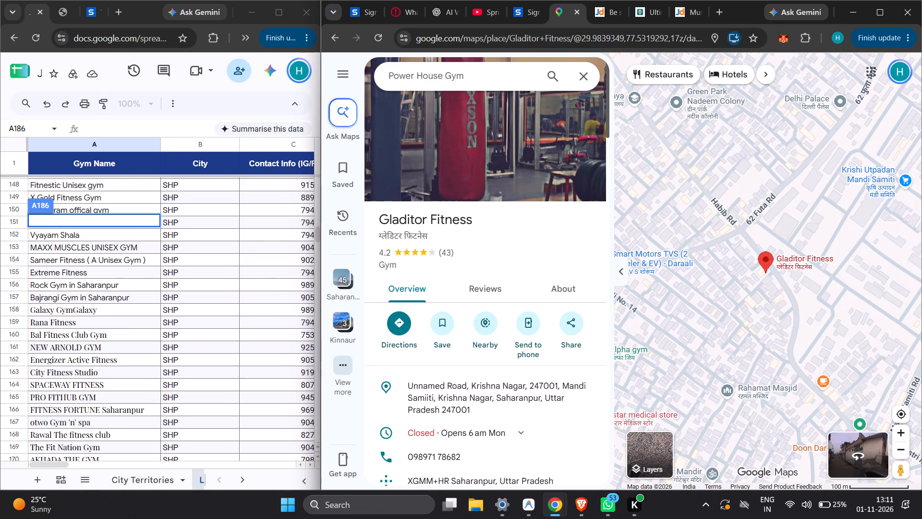
pyautogui.scroll(3, 213, 231)
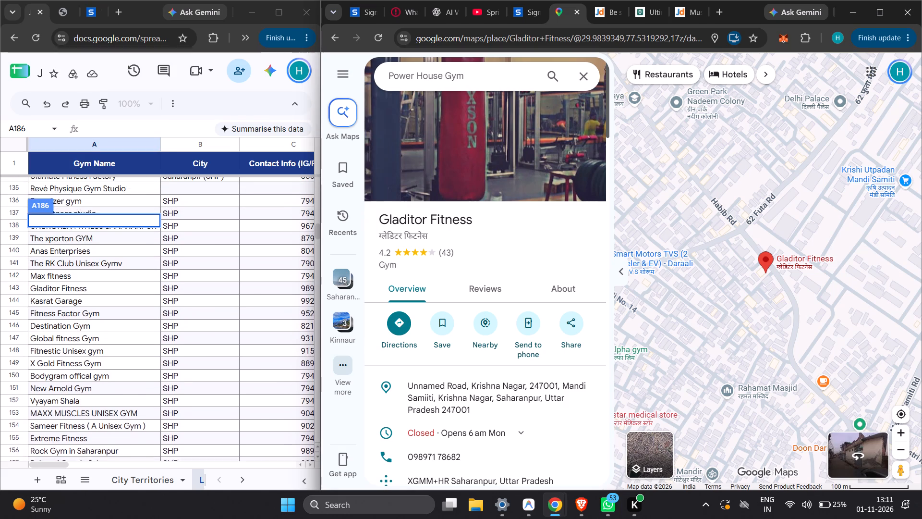
pyautogui.scroll(3, 213, 231)
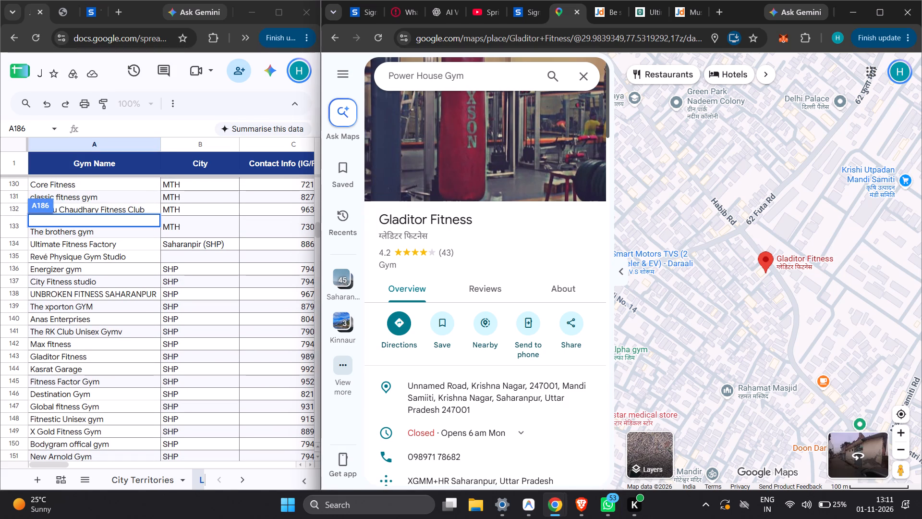
# Search Google Maps for "Power House Gym saharanpur" and look through the results.
pyautogui.click(490, 78)
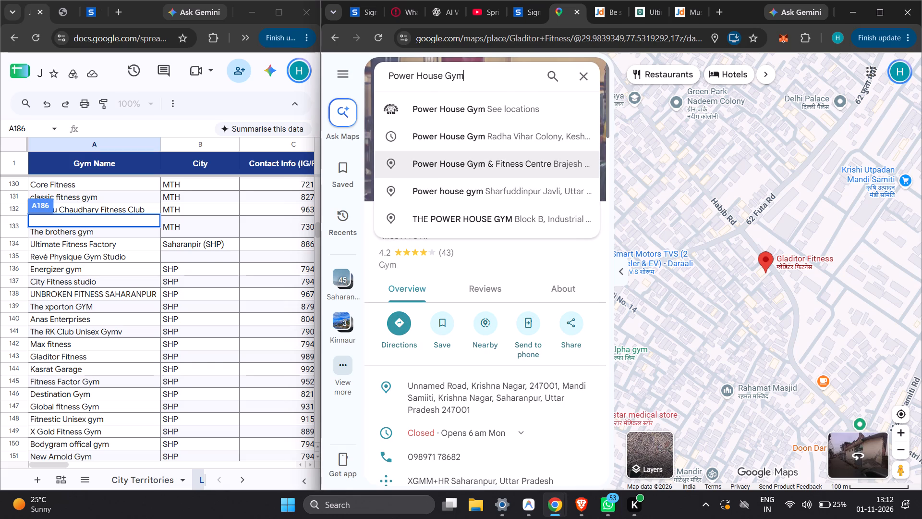
pyautogui.click(473, 73)
pyautogui.press('space')
pyautogui.write('saharanpur')
pyautogui.press('Return')
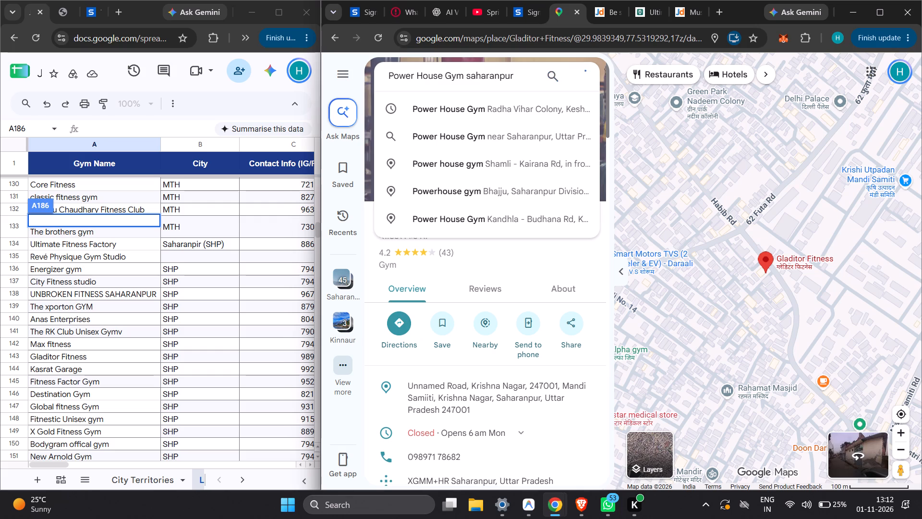
pyautogui.scroll(-1, 434, 312)
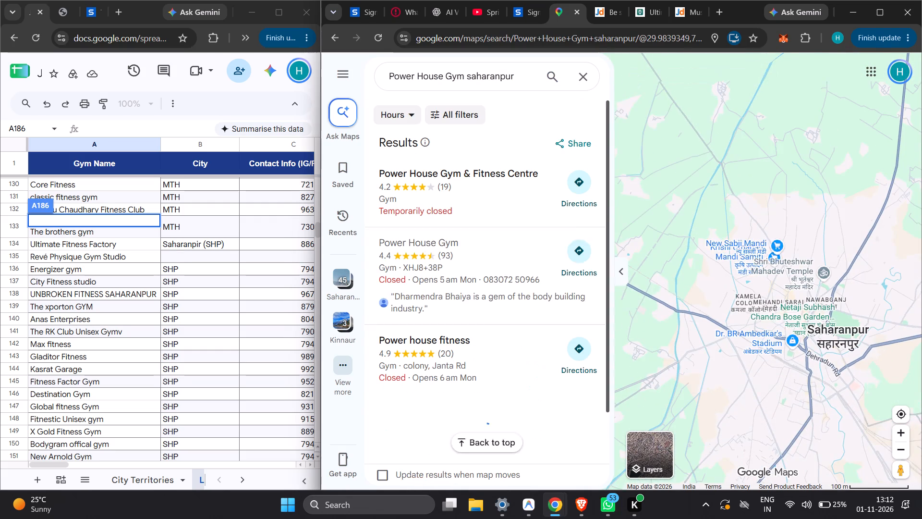
pyautogui.scroll(-1, 434, 312)
# Examine the Power House Gym, Power house fitness, and Power House Gym & Fitness Centre listings on the map for contact numbers.
pyautogui.moveTo(789, 281); pyautogui.dragTo(732, 280)
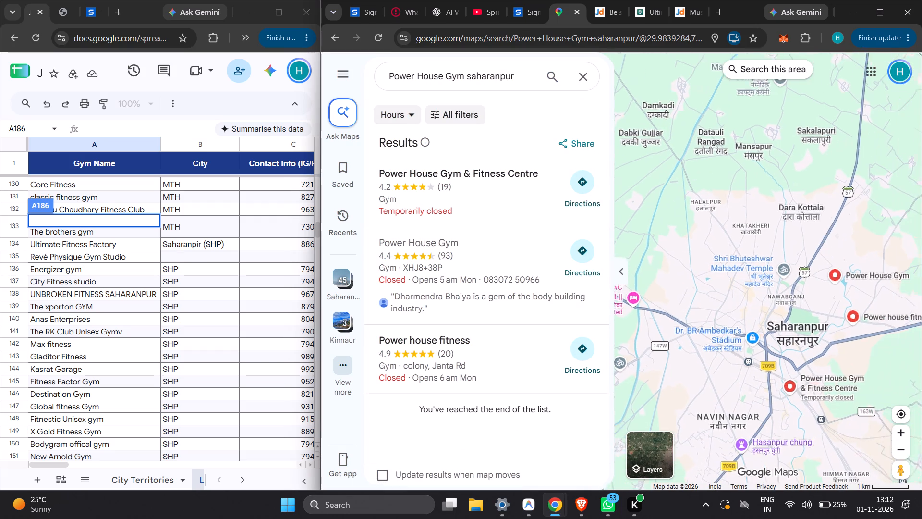
pyautogui.moveTo(732, 280); pyautogui.dragTo(695, 273)
pyautogui.click(795, 268)
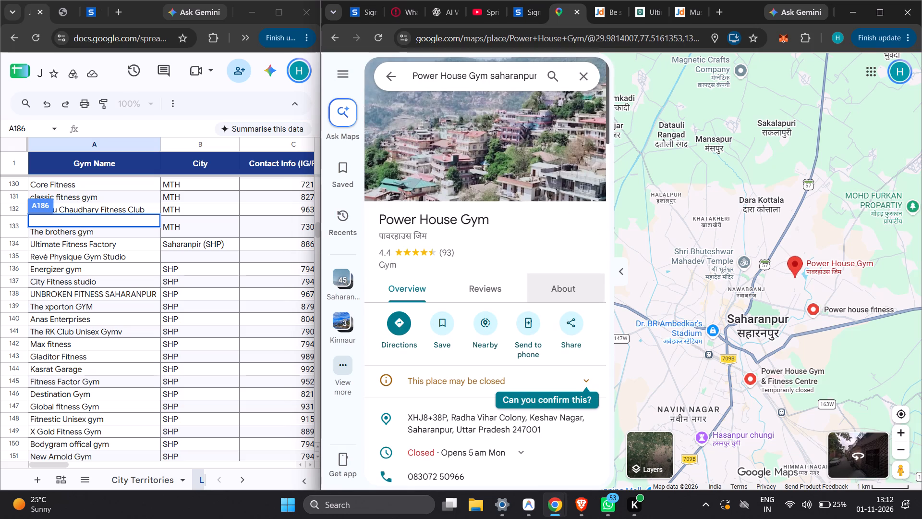
pyautogui.click(818, 311)
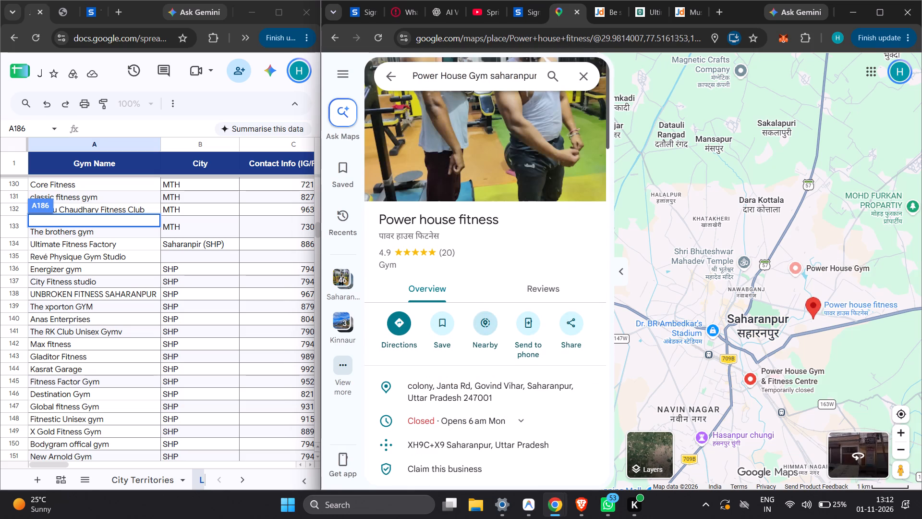
pyautogui.scroll(-8, 476, 317)
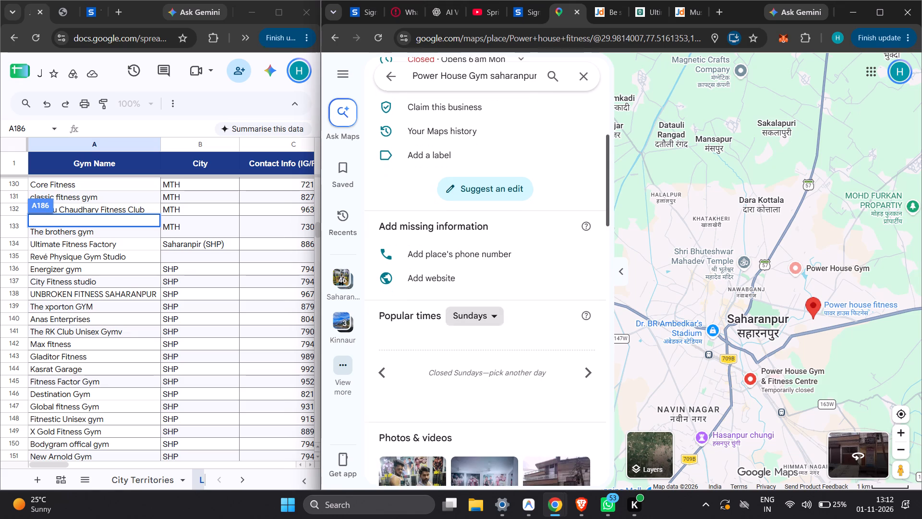
pyautogui.click(748, 378)
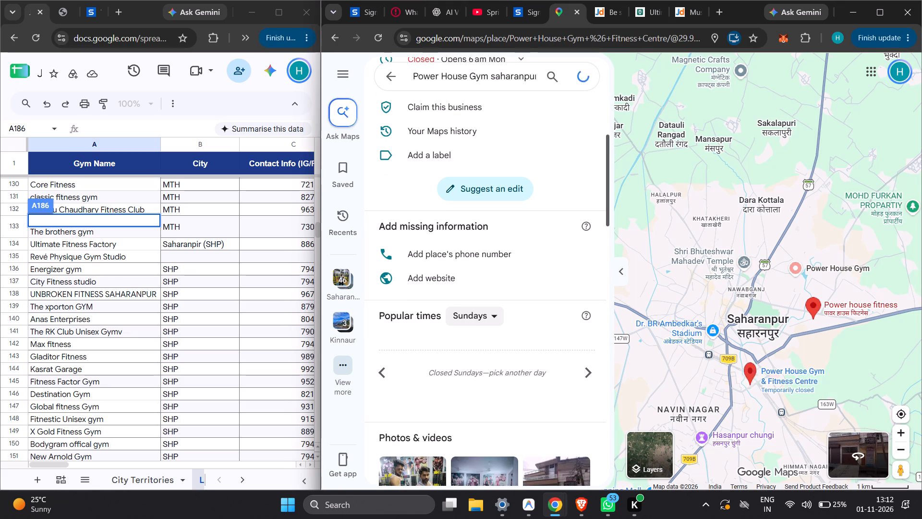
pyautogui.scroll(-4, 455, 374)
pyautogui.scroll(2, 455, 374)
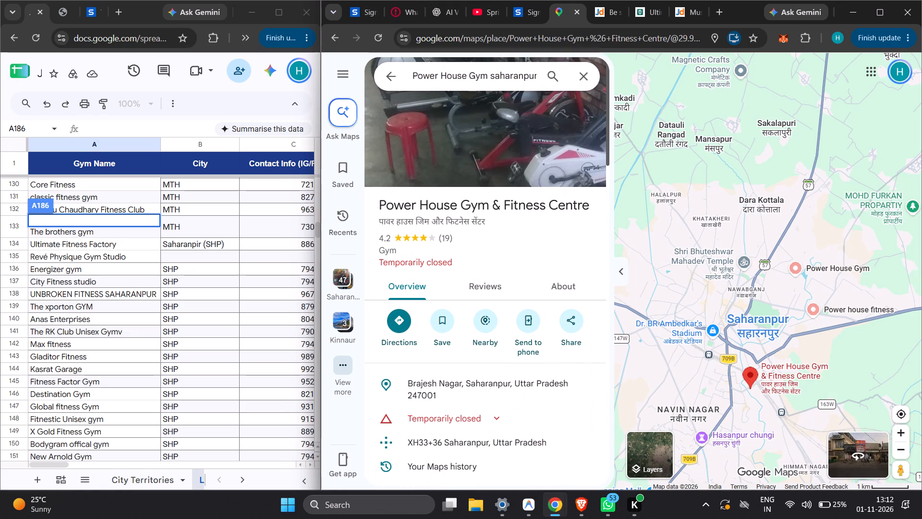
pyautogui.moveTo(765, 312); pyautogui.dragTo(754, 303)
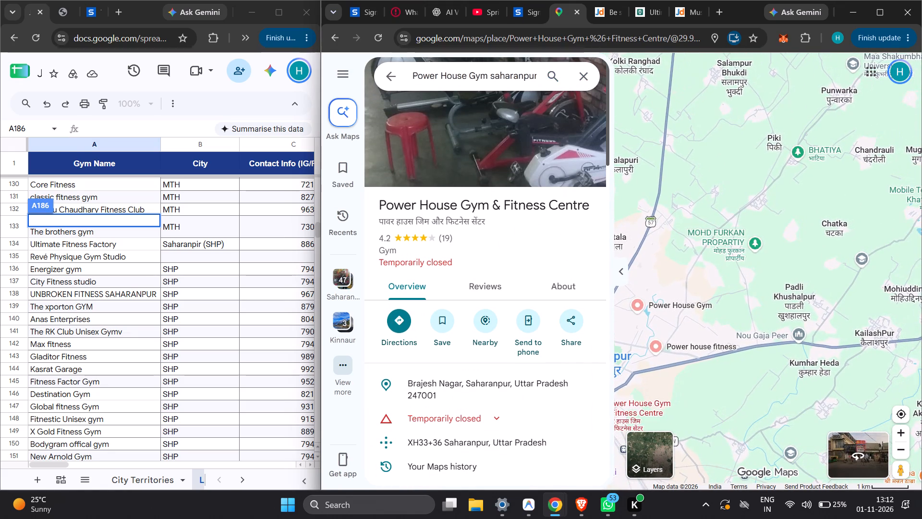
# Search Google Maps for "fitness factory gym saharanpur".
pyautogui.moveTo(486, 74); pyautogui.dragTo(400, 74)
pyautogui.press('BackSpace')
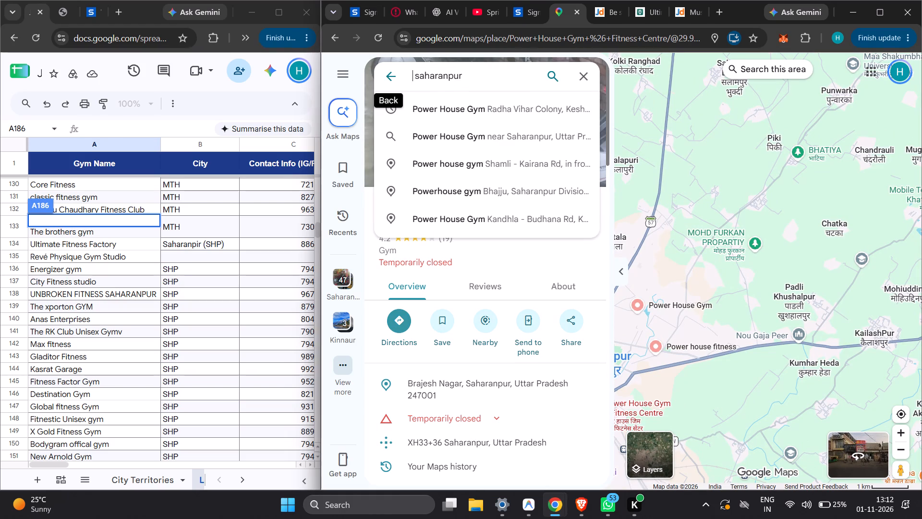
pyautogui.write('fitness factor')
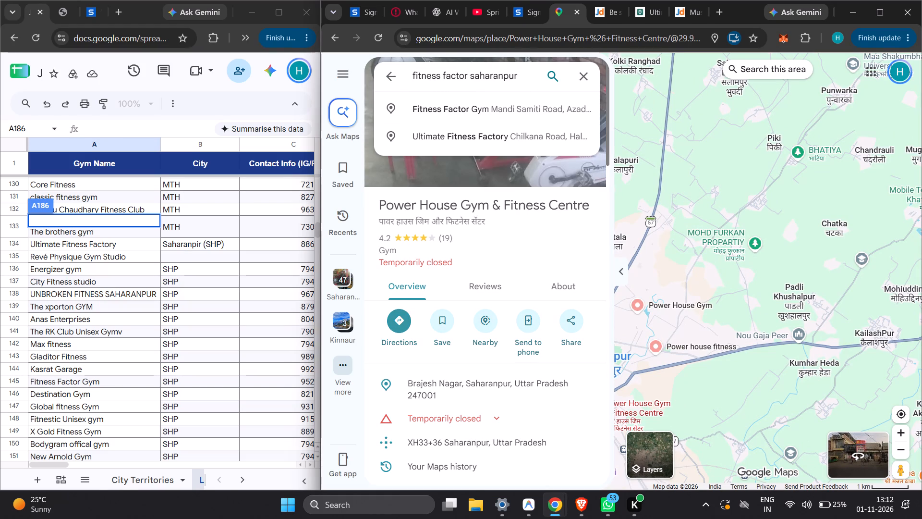
pyautogui.write('y')
pyautogui.press('space')
pyautogui.write('gym')
pyautogui.press('Return')
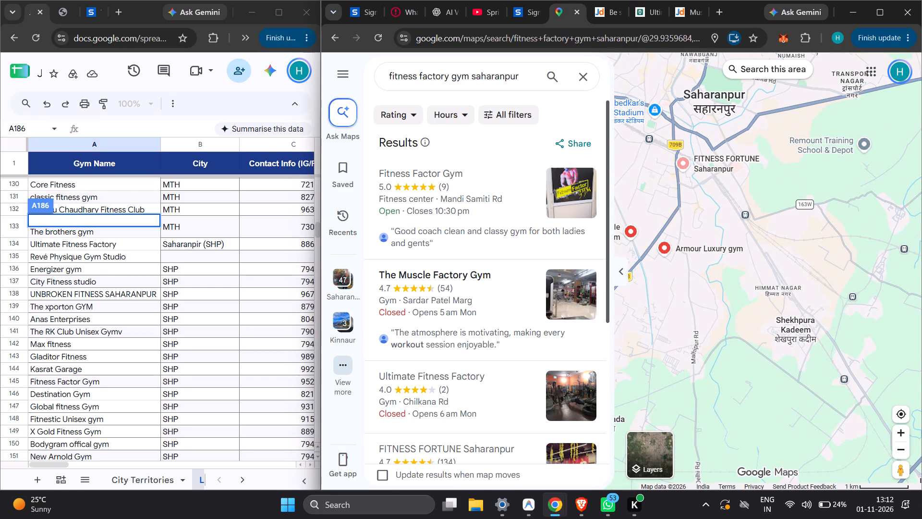
# Add Armour Luxury gym from its map listing to tracker row 186, with city SHP and its listed phone number.
pyautogui.click(666, 252)
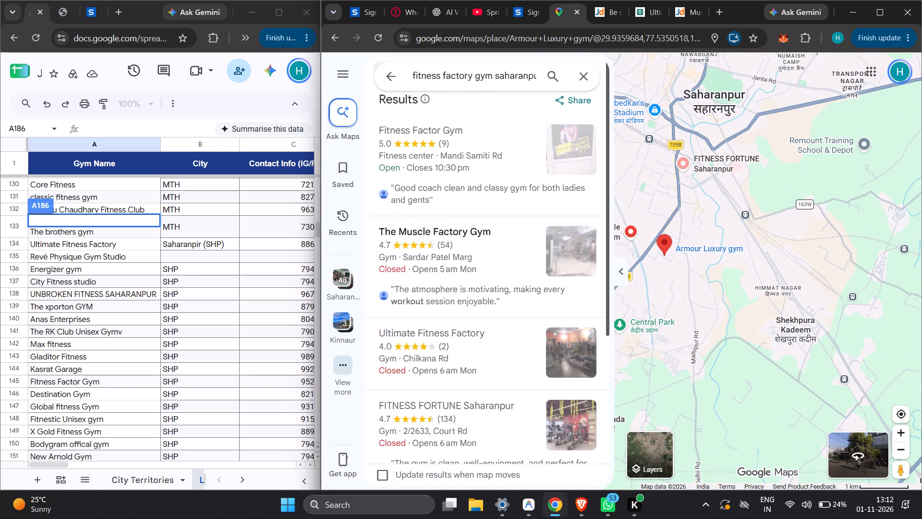
pyautogui.scroll(-1, 461, 365)
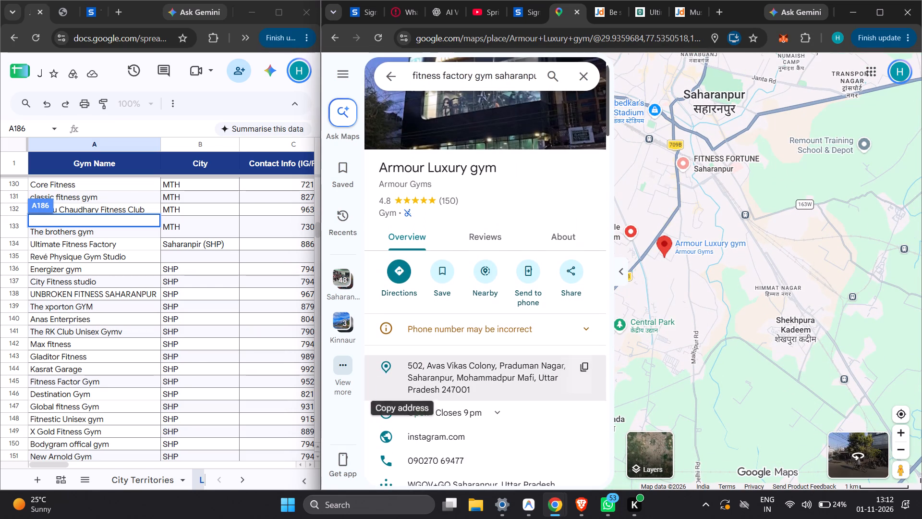
pyautogui.moveTo(505, 166); pyautogui.dragTo(366, 164)
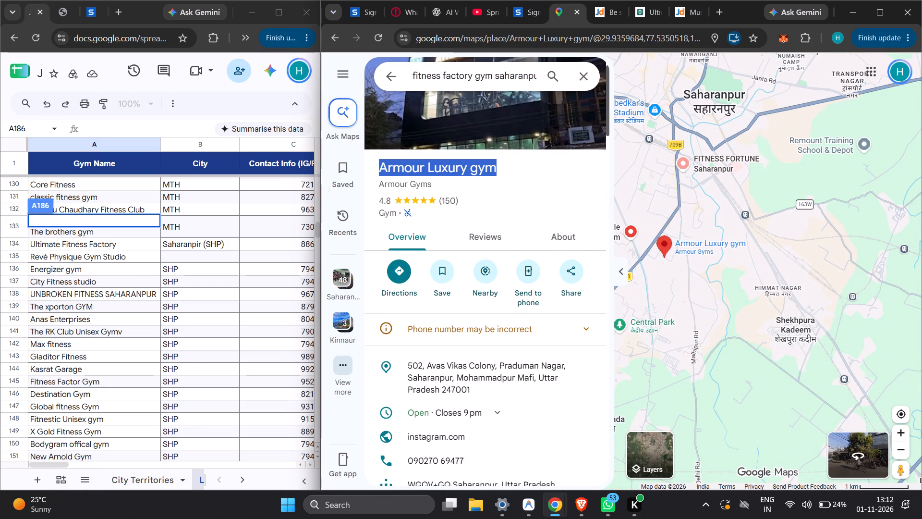
pyautogui.hotkey('ctrl', 'c')
pyautogui.scroll(-5, 206, 362)
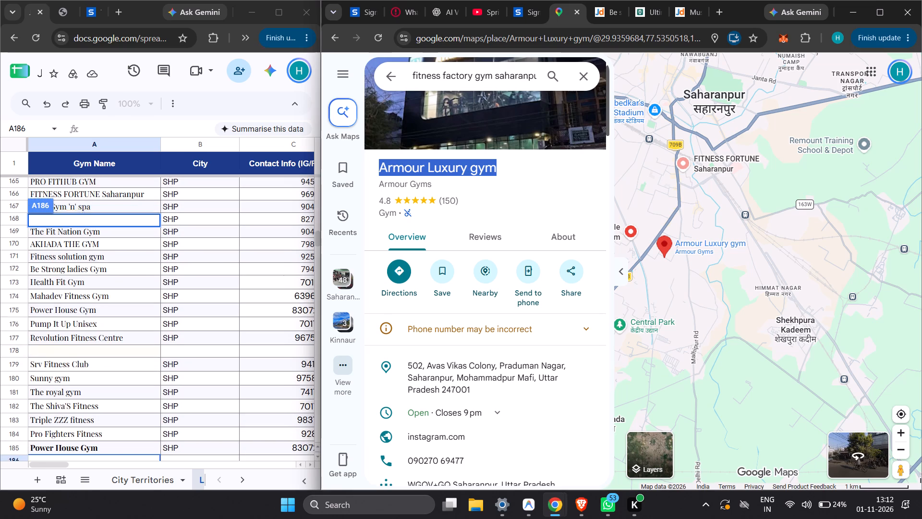
pyautogui.scroll(-1, 206, 362)
pyautogui.doubleClick(97, 365)
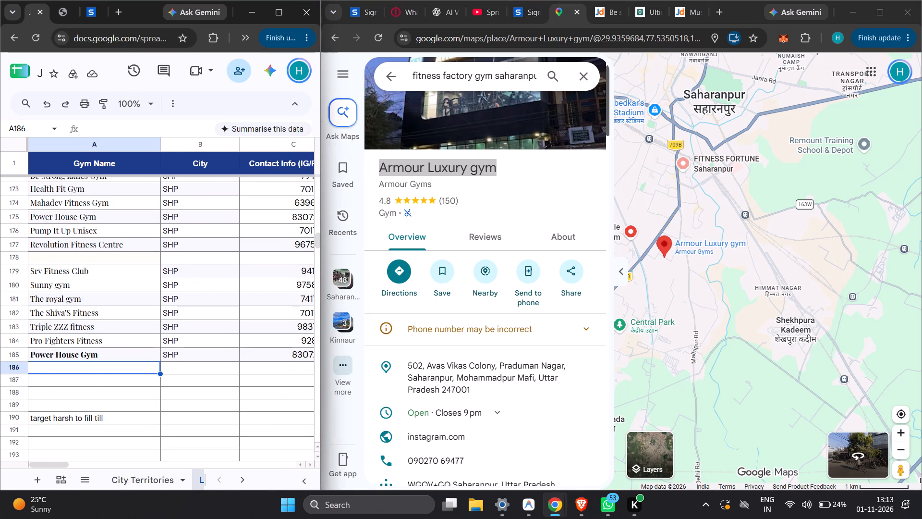
pyautogui.hotkey('ctrl', 'v')
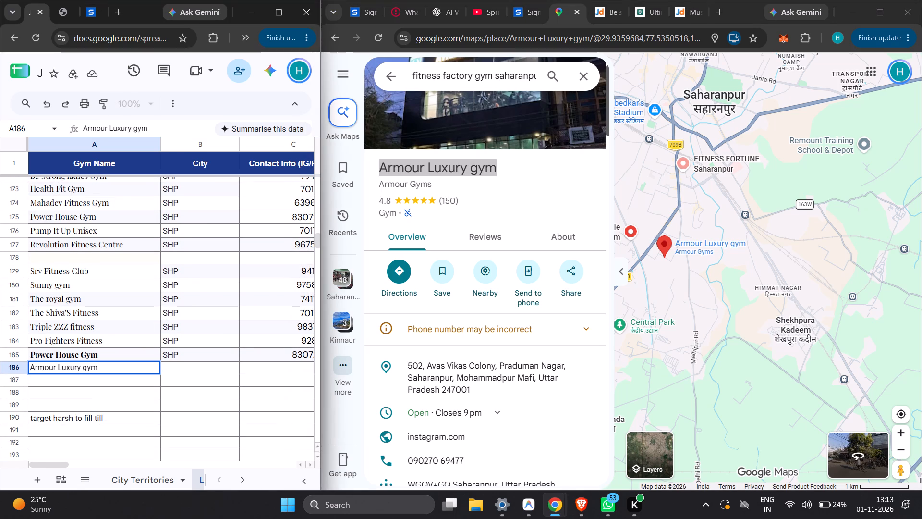
pyautogui.doubleClick(204, 367)
pyautogui.write('SHP')
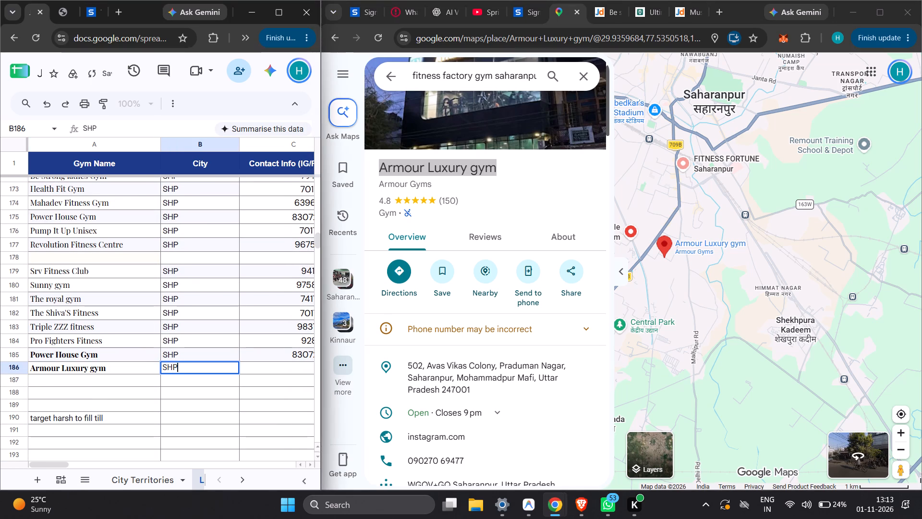
pyautogui.click(569, 458)
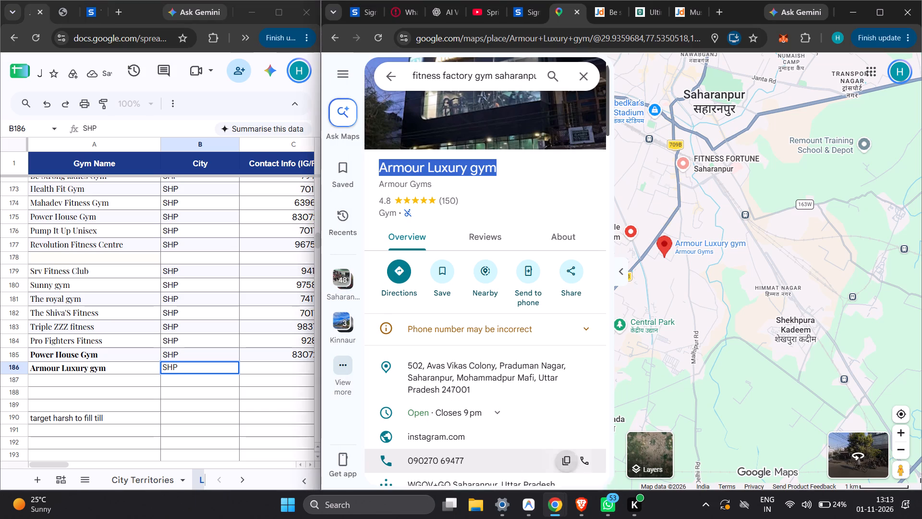
pyautogui.doubleClick(275, 368)
pyautogui.hotkey('ctrl', 'v')
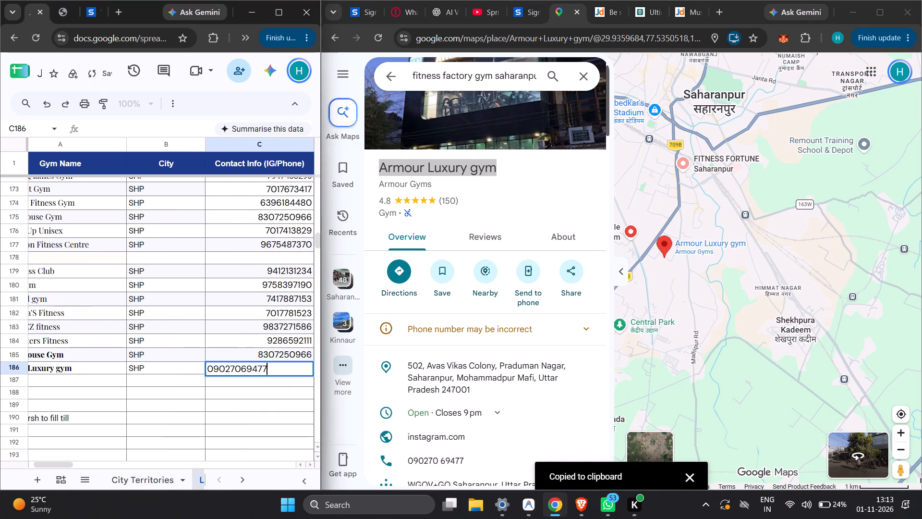
# Enter The Muscle Factory Gym from its map listing in tracker row 187, with city SHP.
pyautogui.doubleClick(98, 381)
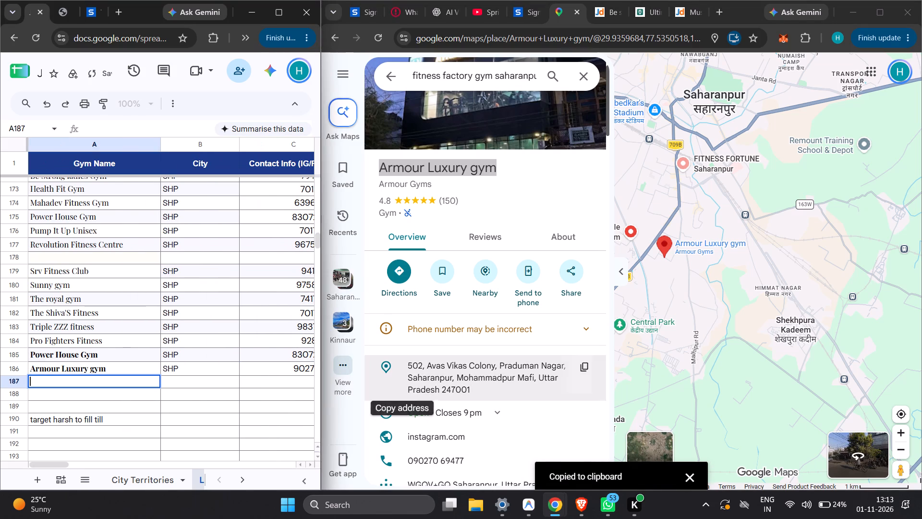
pyautogui.hscroll(1, 641, 239)
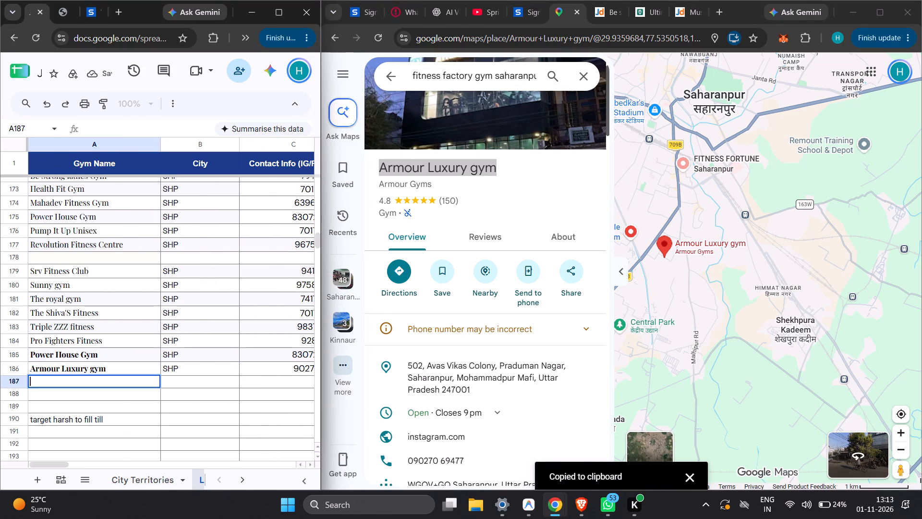
pyautogui.click(628, 232)
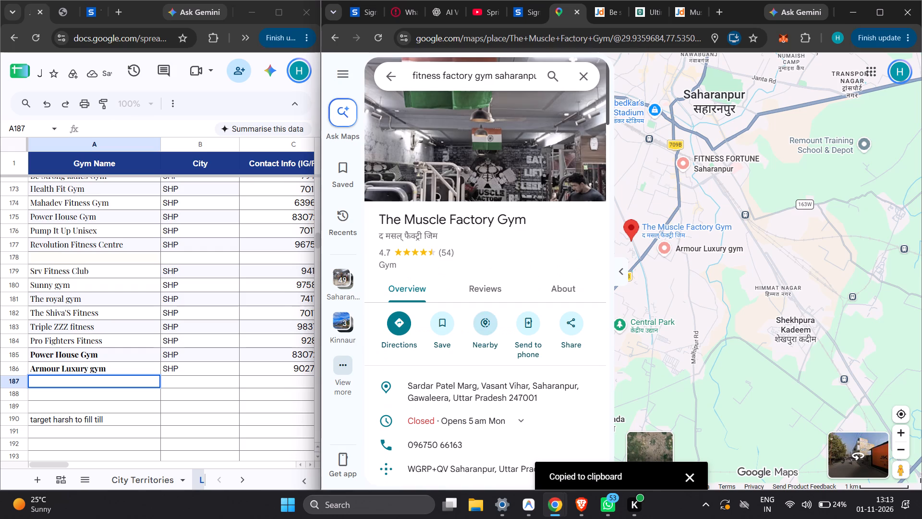
pyautogui.moveTo(528, 221); pyautogui.dragTo(375, 221)
pyautogui.hotkey('ctrl', 'c')
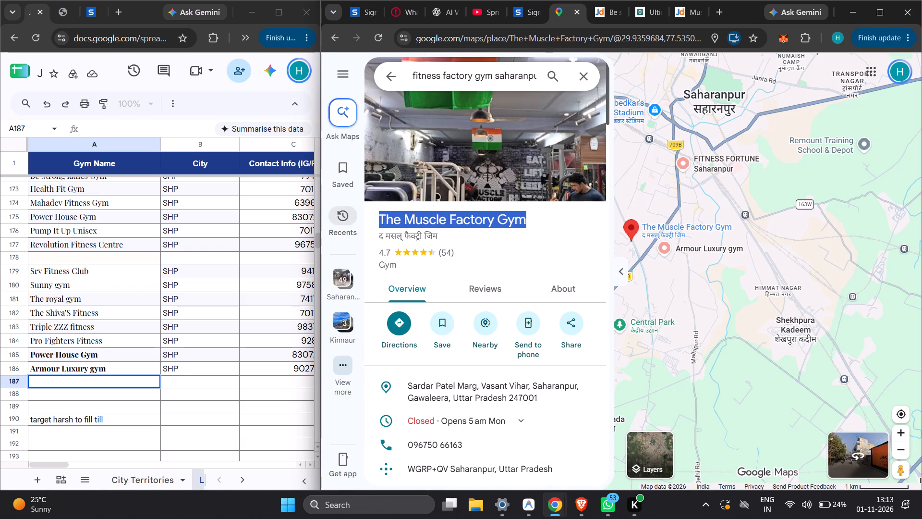
pyautogui.doubleClick(141, 376)
pyautogui.hotkey('ctrl', 'v')
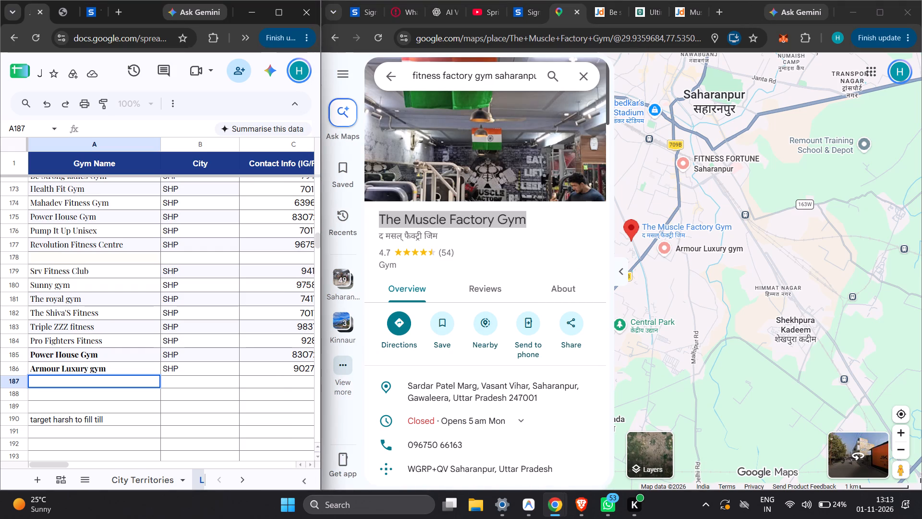
pyautogui.doubleClick(119, 384)
pyautogui.hotkey('ctrl', 'v')
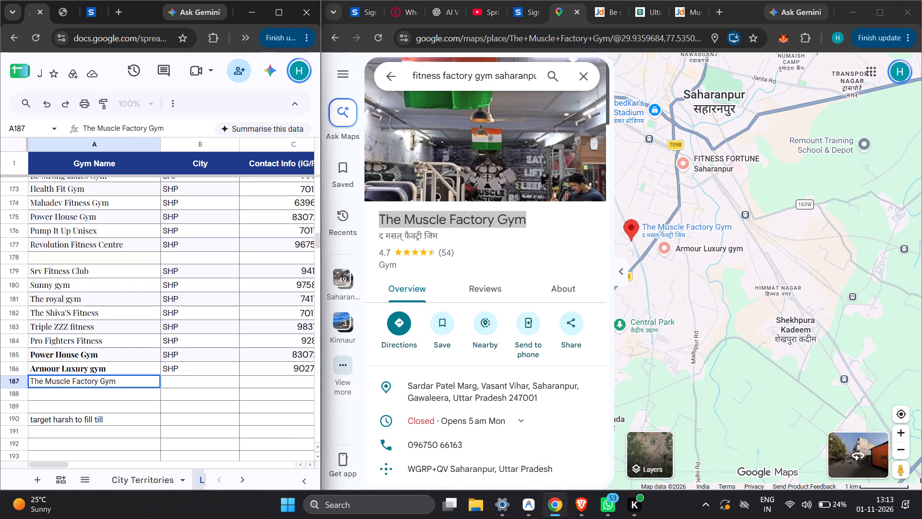
pyautogui.doubleClick(181, 382)
pyautogui.write('SHP')
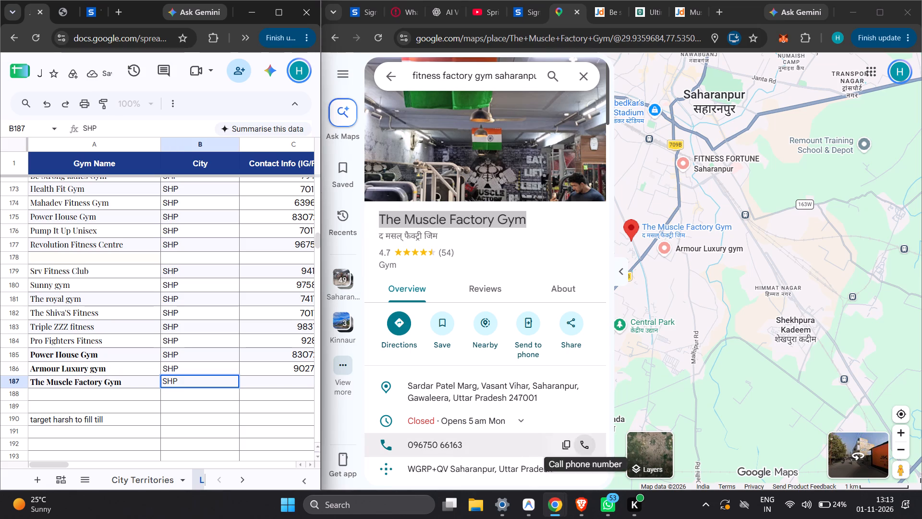
# Copy The Muscle Factory Gym's listed phone number into the Contact Info cell of row 187.
pyautogui.click(576, 439)
pyautogui.click(559, 445)
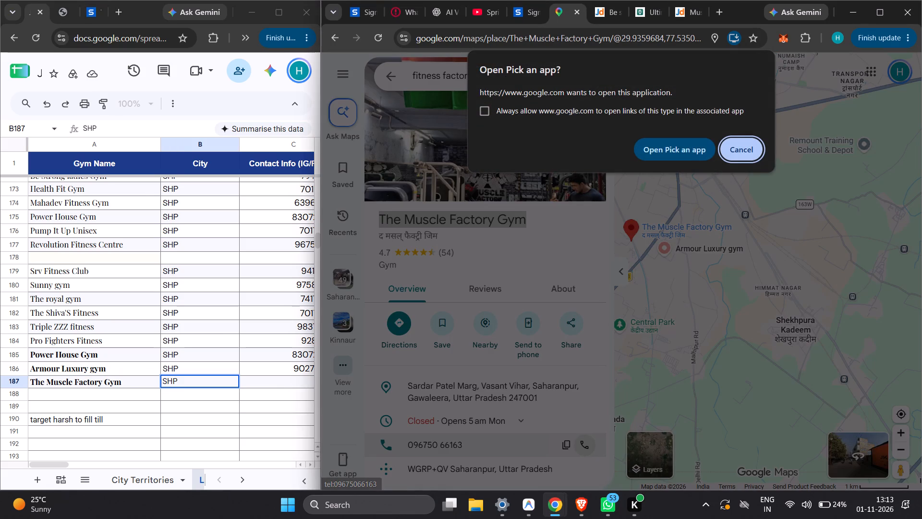
pyautogui.click(740, 146)
pyautogui.click(565, 446)
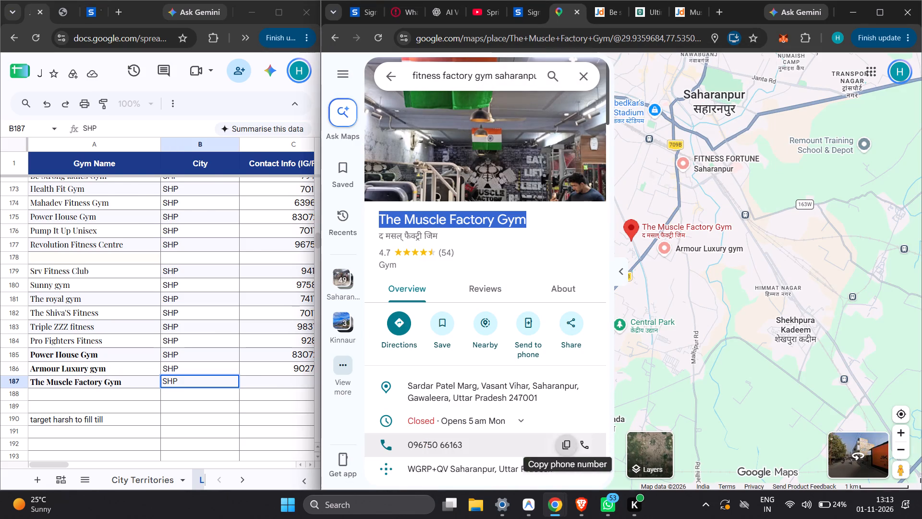
pyautogui.doubleClick(291, 383)
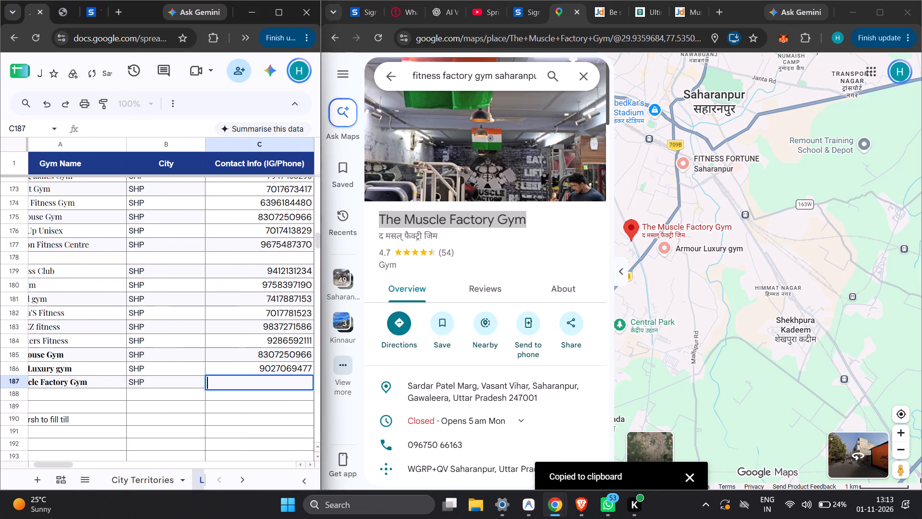
pyautogui.hotkey('ctrl', 'v')
pyautogui.press('Return')
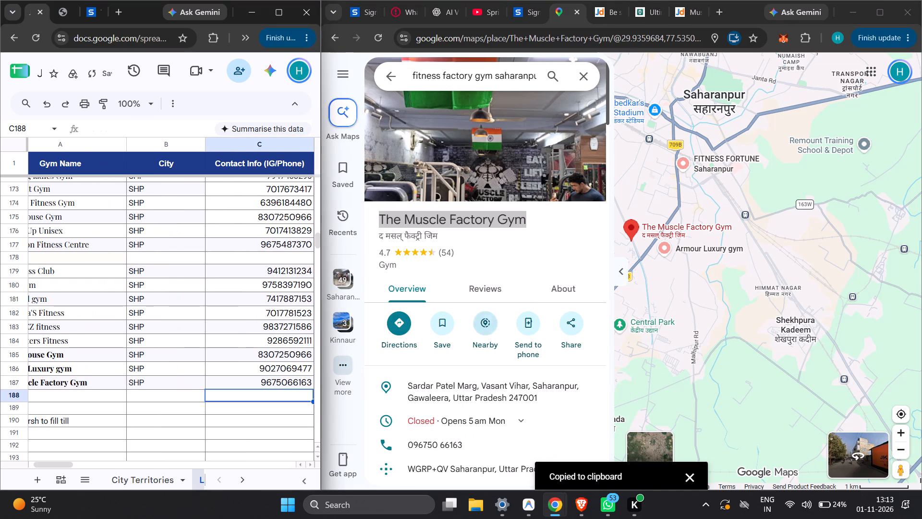
# Search Google Maps for "bobs gym saharanpur".
pyautogui.moveTo(691, 342); pyautogui.dragTo(831, 339)
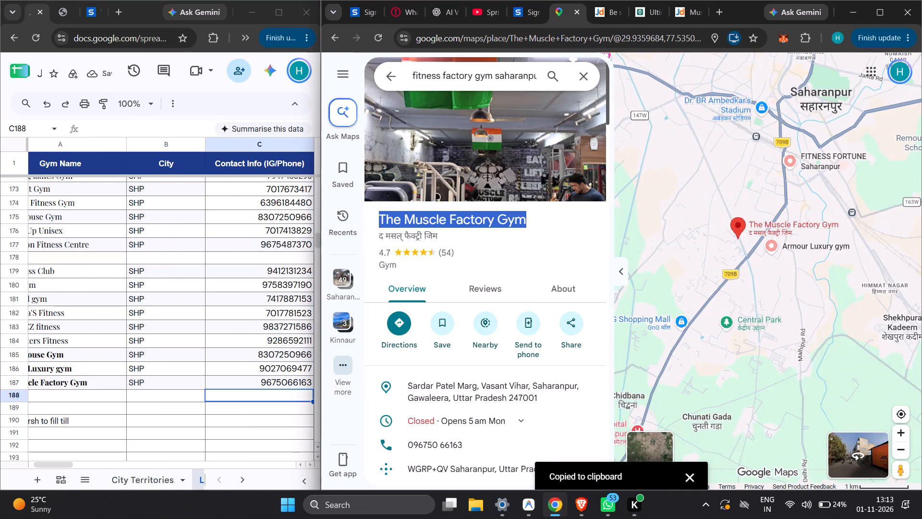
pyautogui.moveTo(831, 339); pyautogui.dragTo(832, 518)
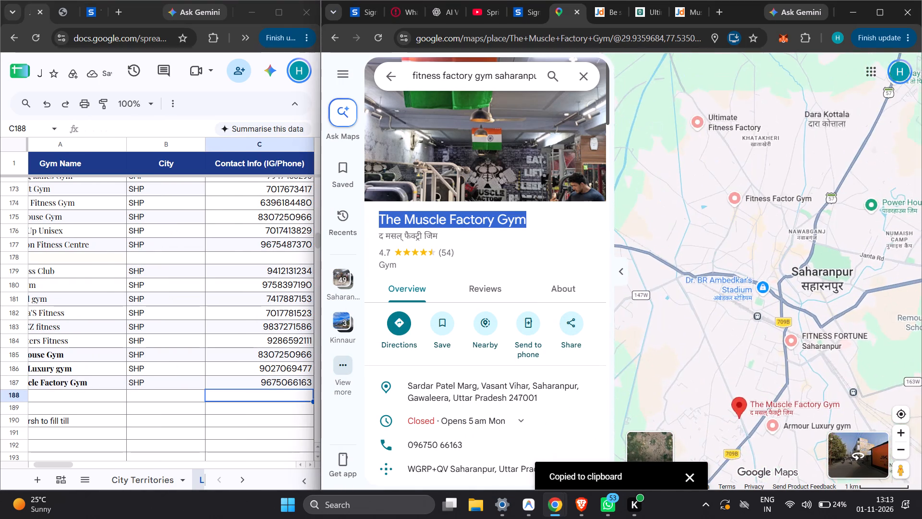
pyautogui.moveTo(832, 518); pyautogui.dragTo(798, 443)
pyautogui.moveTo(760, 292); pyautogui.dragTo(798, 424)
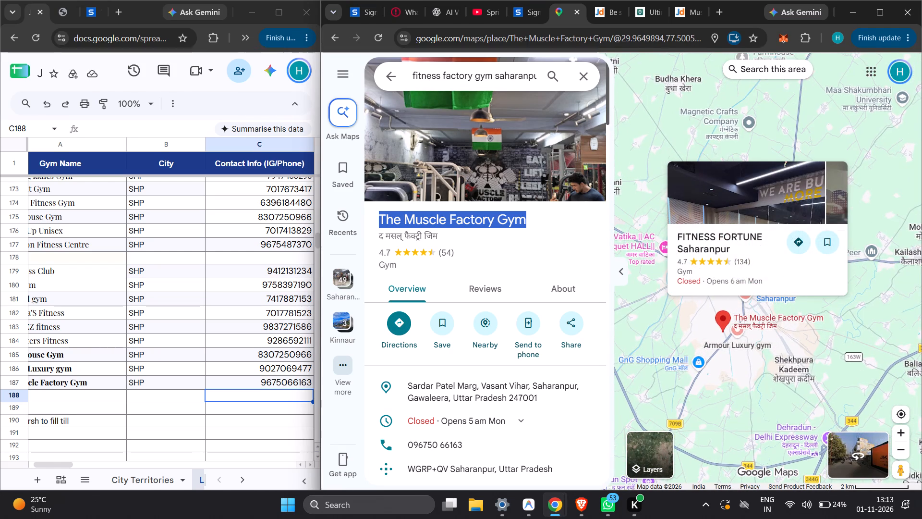
pyautogui.click(521, 73)
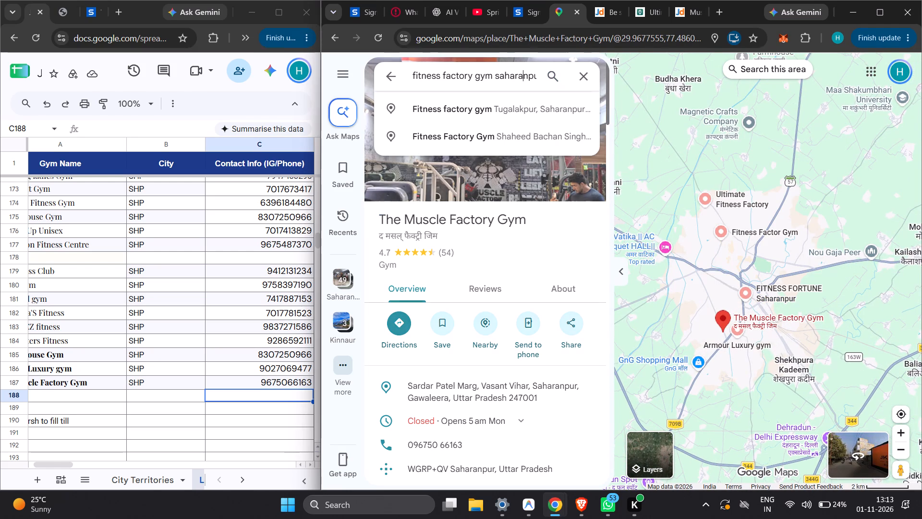
pyautogui.moveTo(472, 77); pyautogui.dragTo(376, 74)
pyautogui.press('BackSpace')
pyautogui.write('bob')
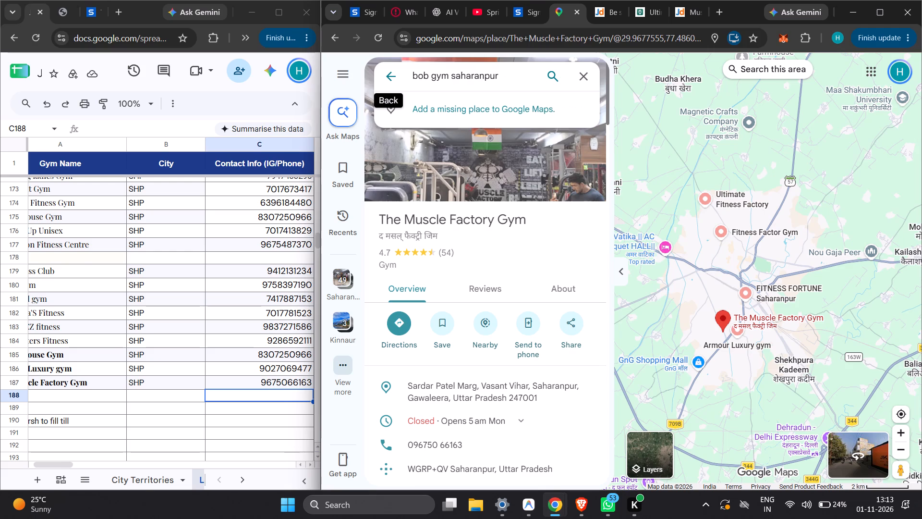
pyautogui.press('s')
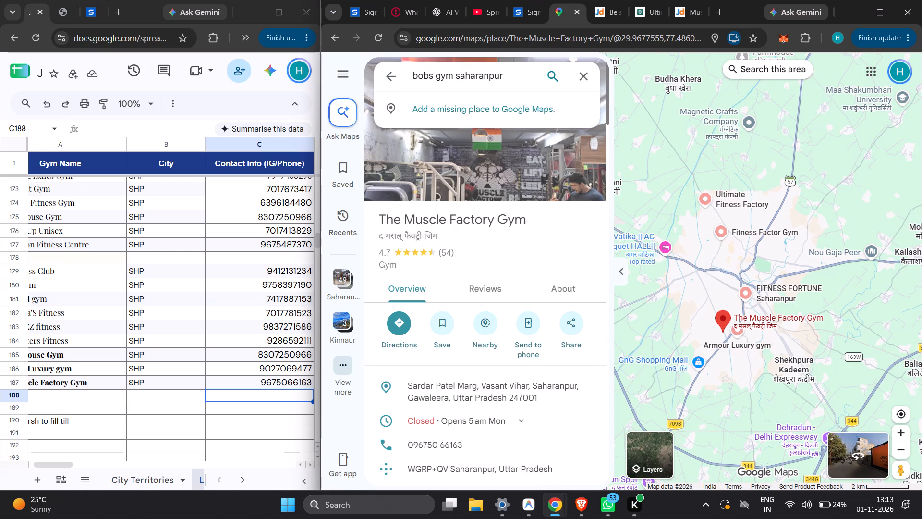
pyautogui.click(545, 78)
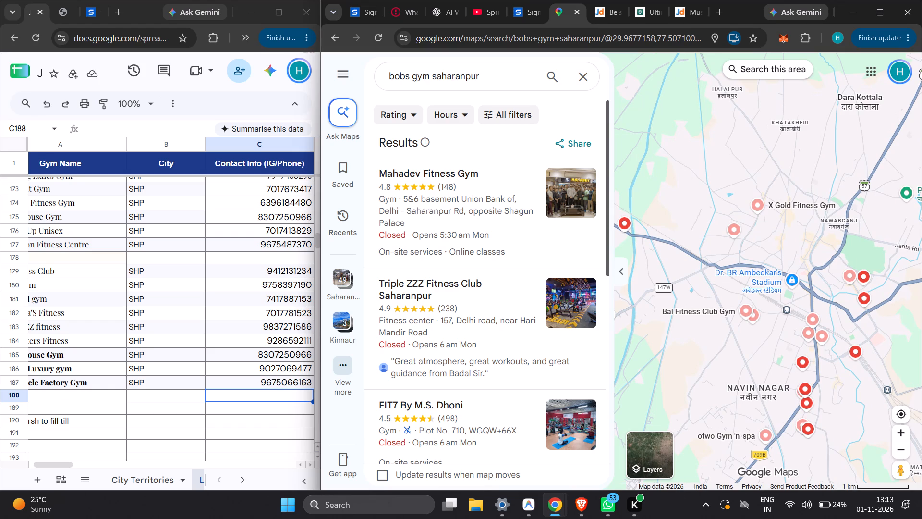
# Add Shivaay Muscle Masters from its map listing to tracker row 188, with city SHP and its listed phone number.
pyautogui.click(626, 224)
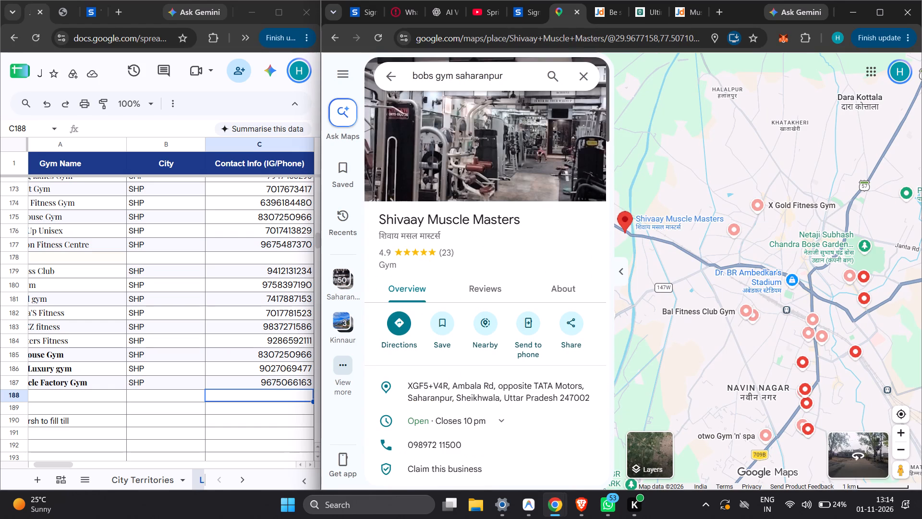
pyautogui.scroll(-1, 498, 307)
pyautogui.moveTo(527, 192); pyautogui.dragTo(387, 204)
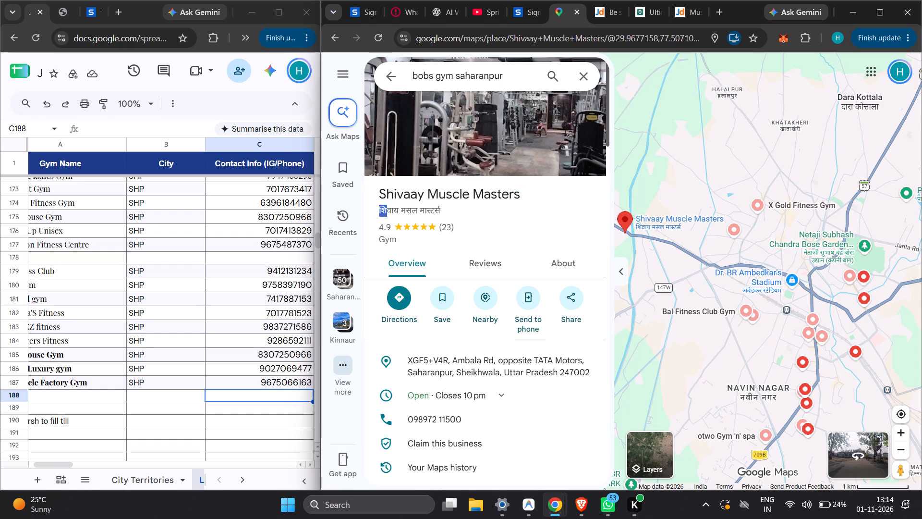
pyautogui.moveTo(387, 204); pyautogui.dragTo(380, 194)
pyautogui.hotkey('ctrl', 'c')
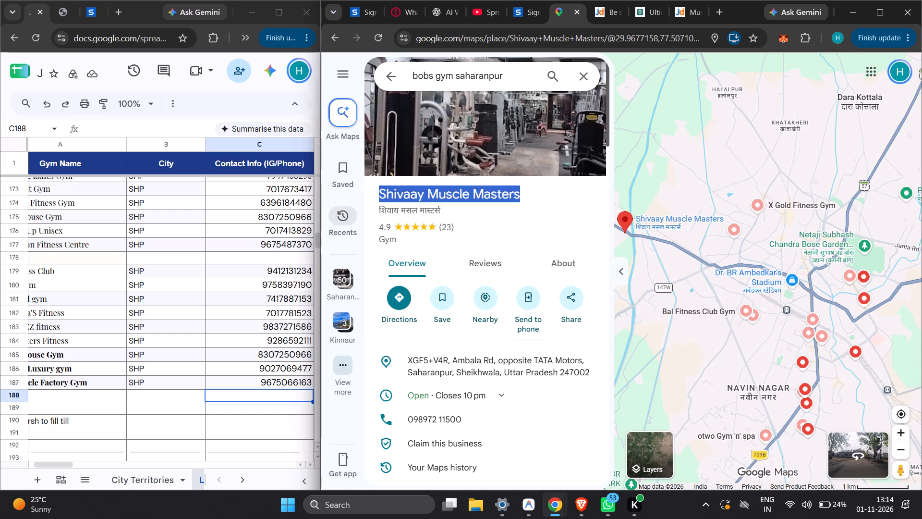
pyautogui.doubleClick(101, 397)
pyautogui.hotkey('ctrl', 'v')
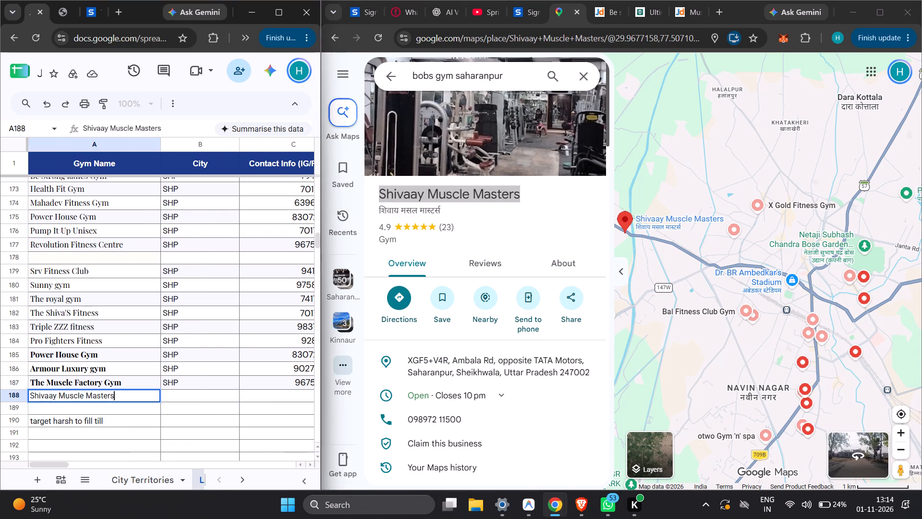
pyautogui.doubleClick(183, 392)
pyautogui.write('SHP')
pyautogui.doubleClick(261, 395)
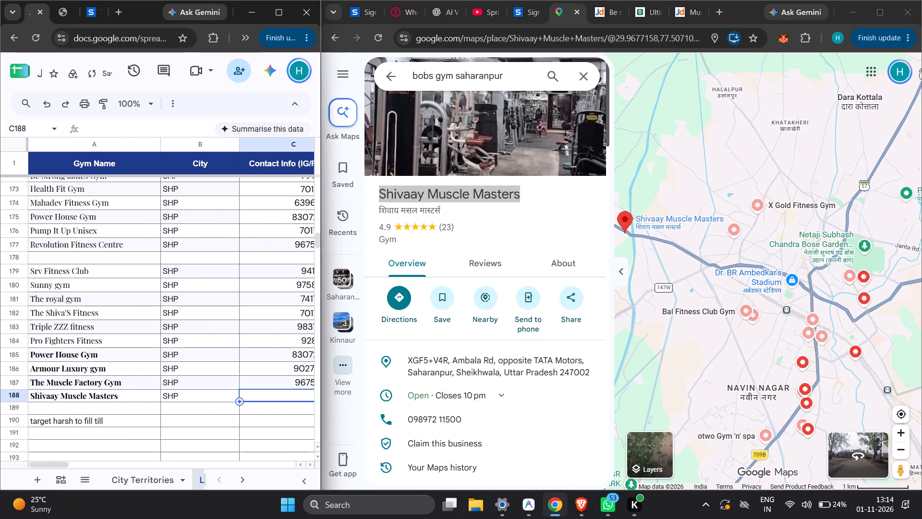
pyautogui.click(556, 415)
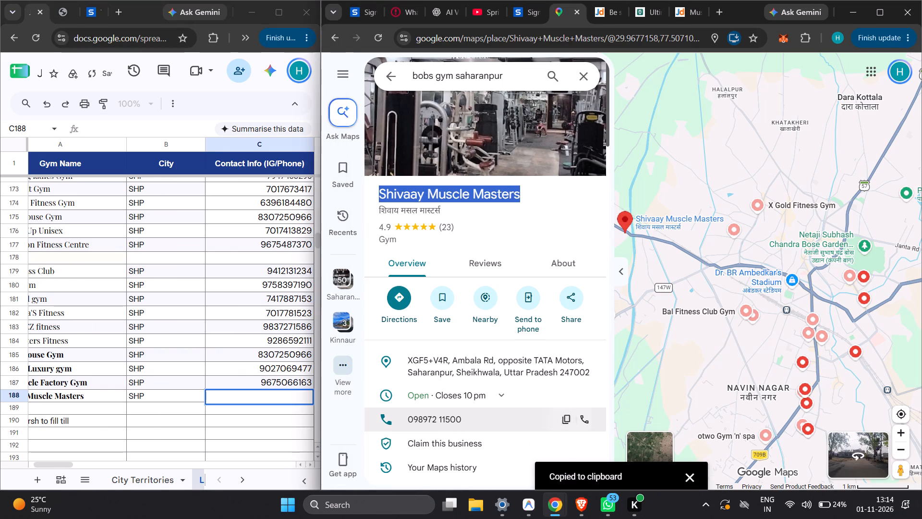
pyautogui.click(281, 397)
pyautogui.hotkey('ctrl', 'v')
pyautogui.press('Return')
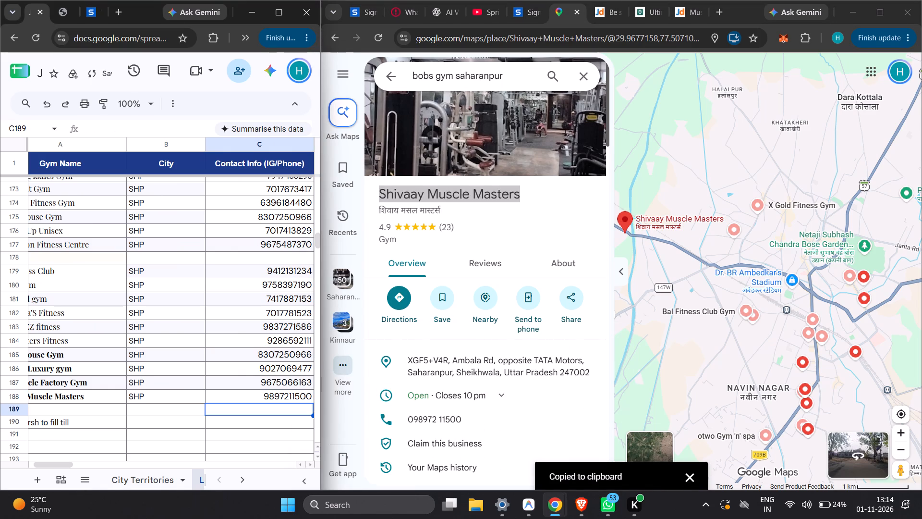
# Add ZOOM23 FITNESS CLUB from its map listing to tracker row 189, with city SHP and its listed phone number.
pyautogui.click(804, 359)
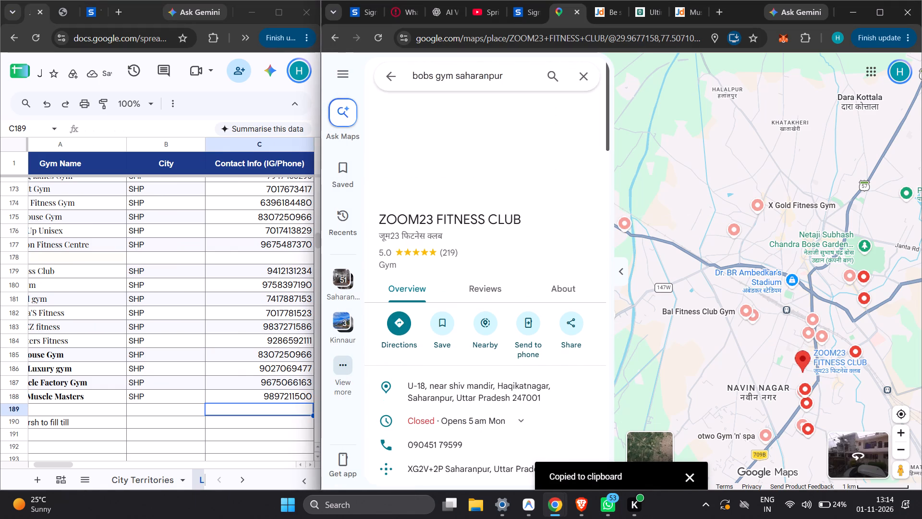
pyautogui.moveTo(524, 218); pyautogui.dragTo(379, 212)
pyautogui.hotkey('ctrl', 'c')
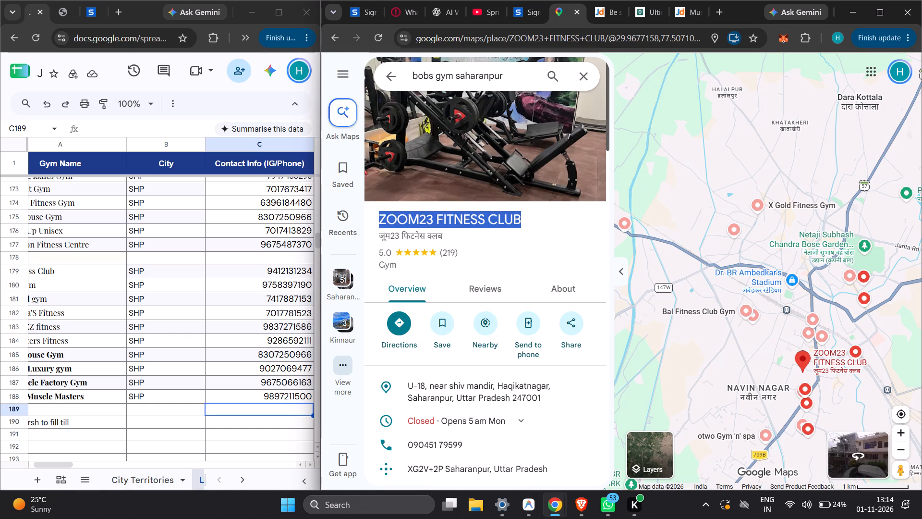
pyautogui.doubleClick(85, 408)
pyautogui.hotkey('ctrl', 'v')
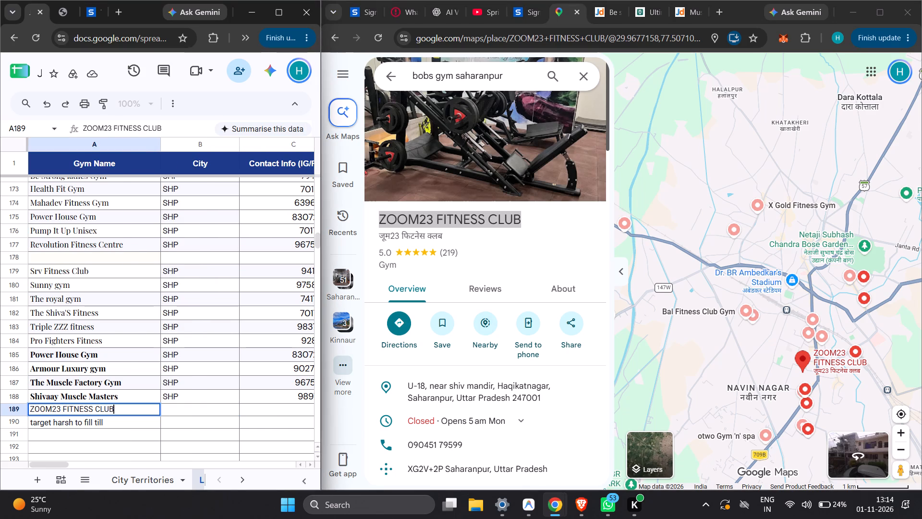
pyautogui.doubleClick(175, 410)
pyautogui.write('SHP')
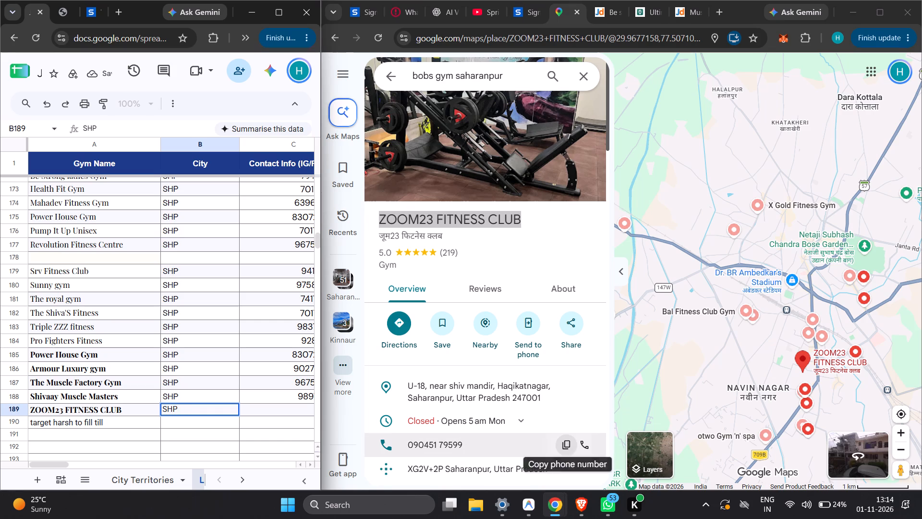
pyautogui.click(566, 445)
pyautogui.doubleClick(266, 406)
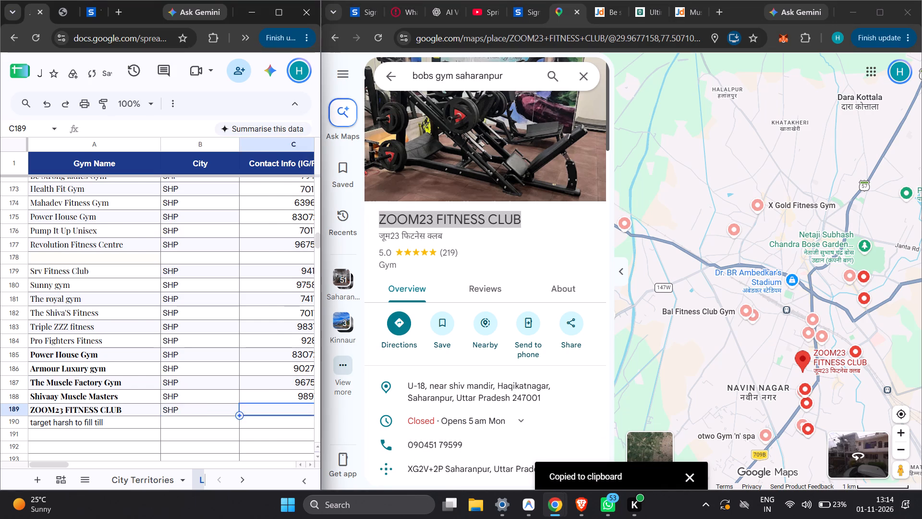
pyautogui.hotkey('ctrl', 'v')
pyautogui.press('Return')
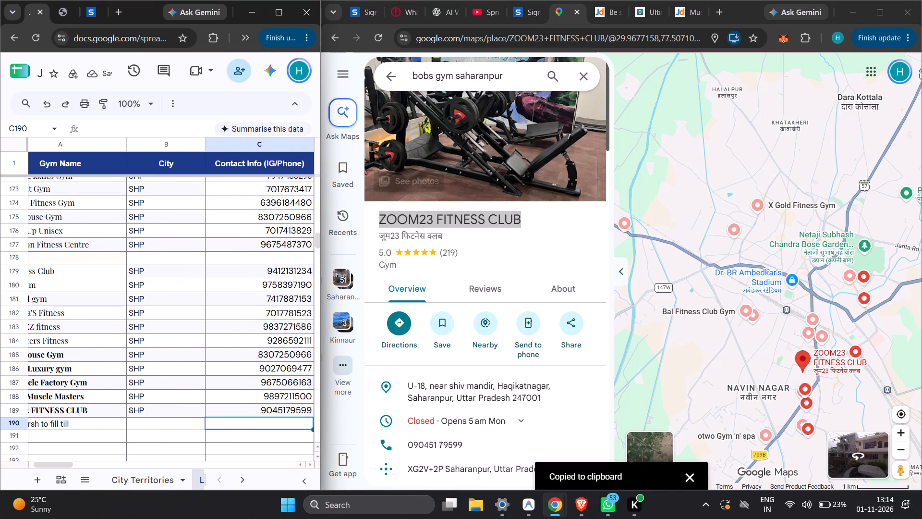
# Replace the target note in tracker row 190 with the gym name VYAYAMSHALA from its map listing, and enter city SHP.
pyautogui.hscroll(1, 201, 263)
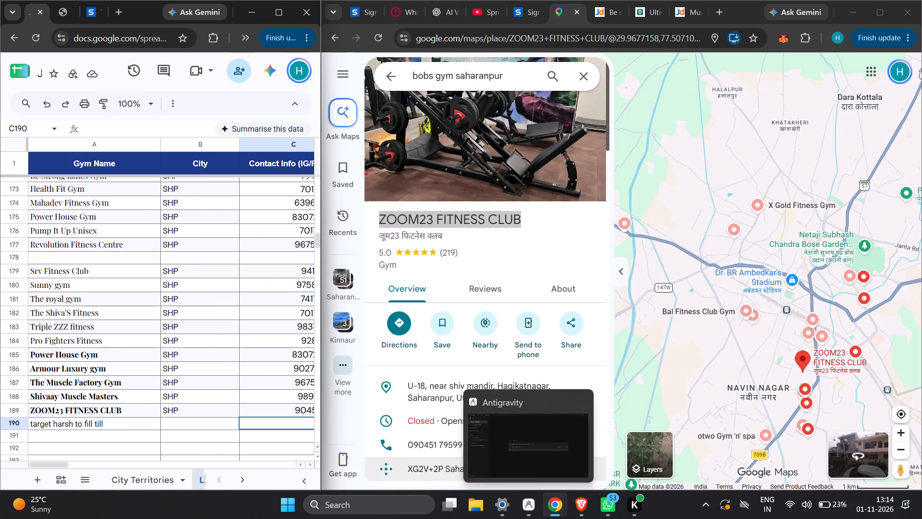
pyautogui.tripleClick(127, 422)
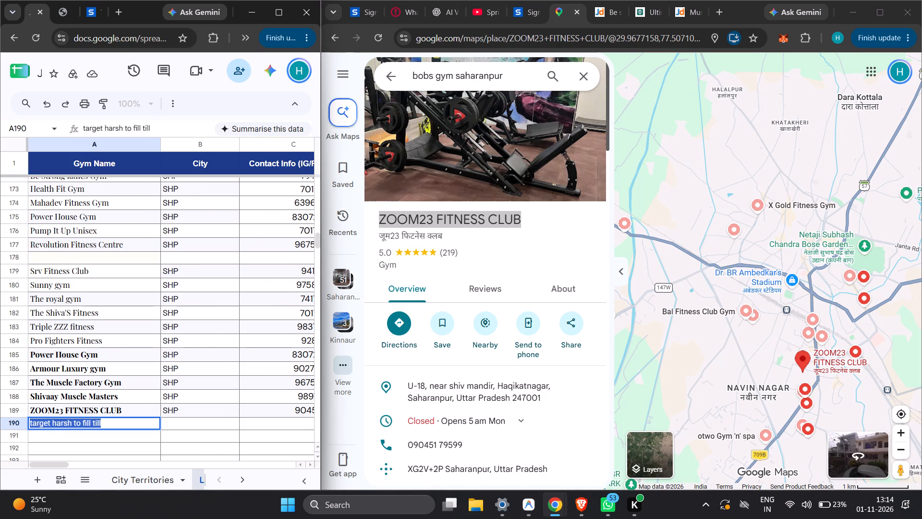
pyautogui.click(859, 350)
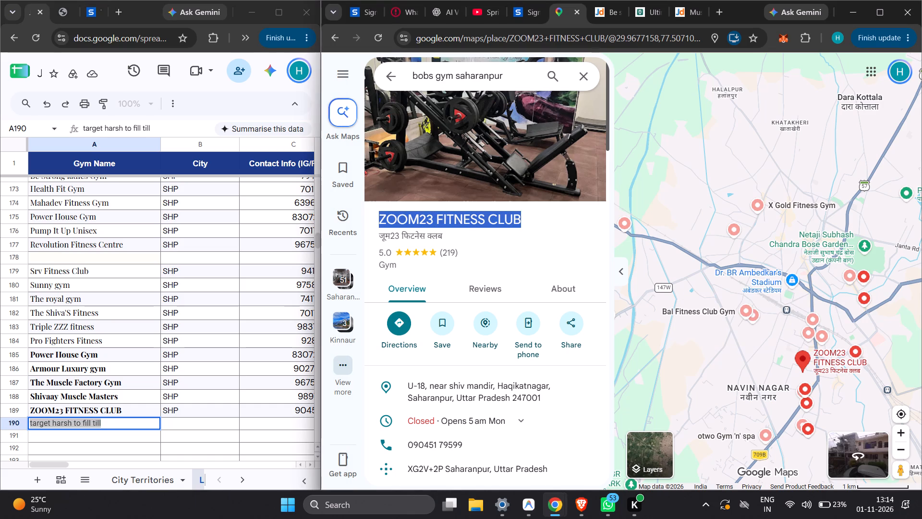
pyautogui.click(855, 350)
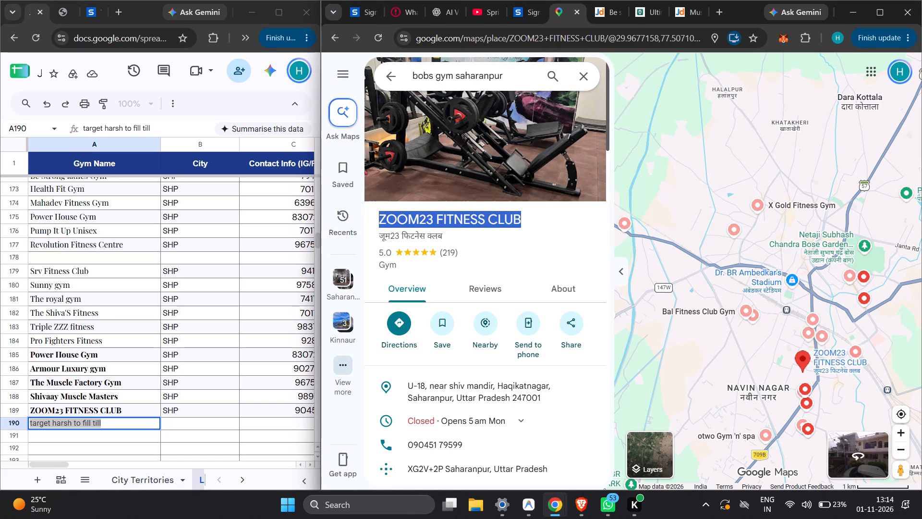
pyautogui.hscroll(-1, 803, 410)
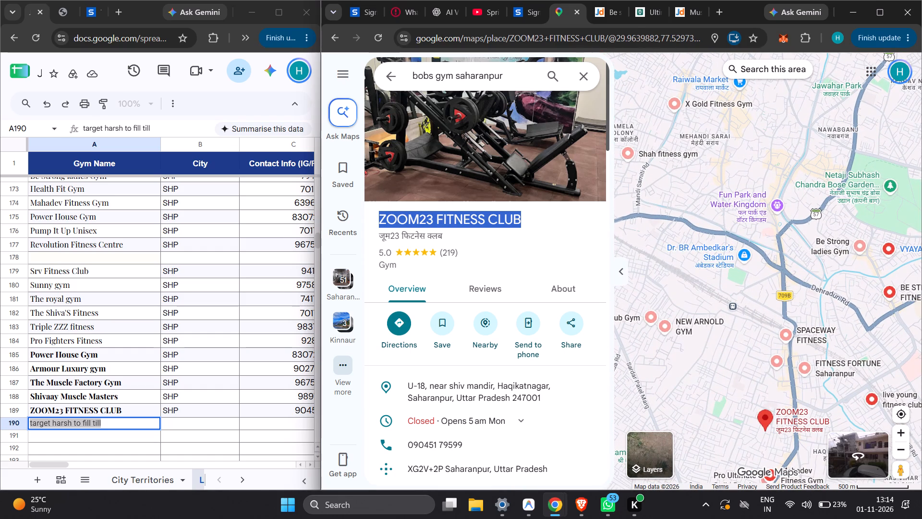
pyautogui.click(891, 247)
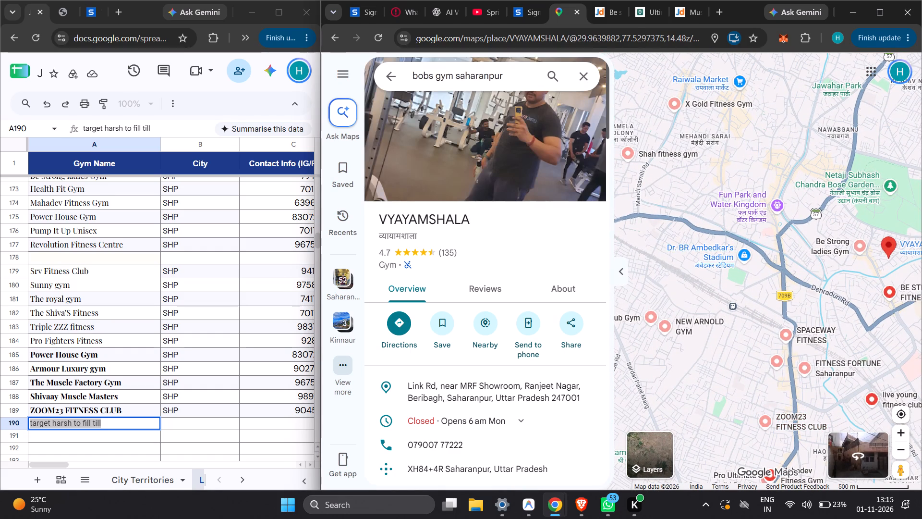
pyautogui.moveTo(474, 217); pyautogui.dragTo(376, 217)
pyautogui.hotkey('ctrl', 'c')
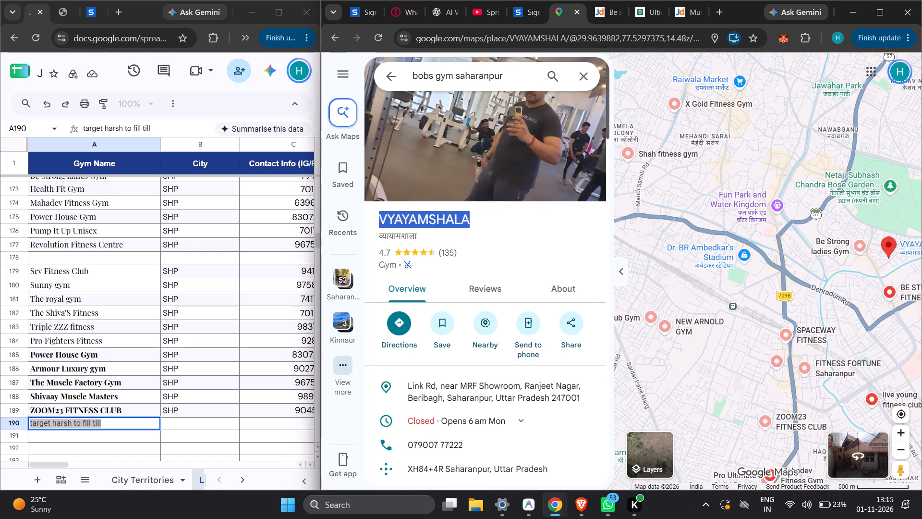
pyautogui.tripleClick(117, 421)
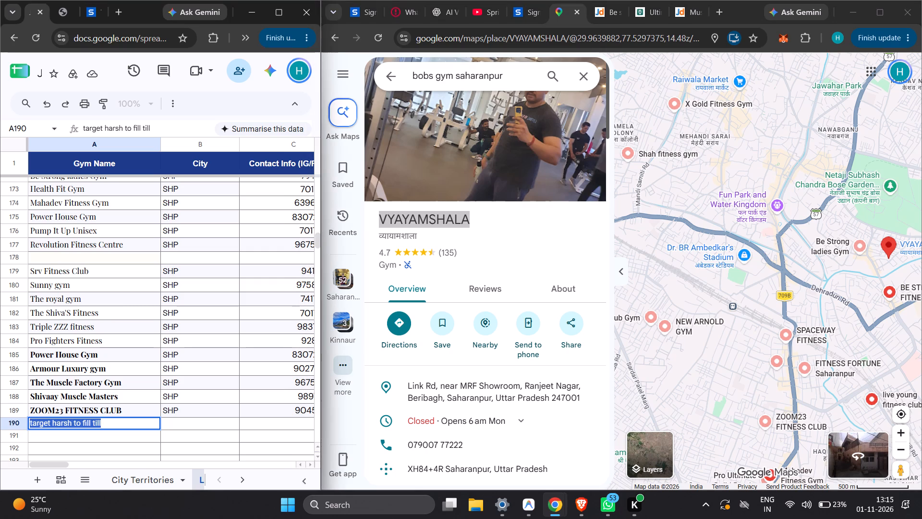
pyautogui.hotkey('ctrl', 'v')
pyautogui.doubleClick(179, 423)
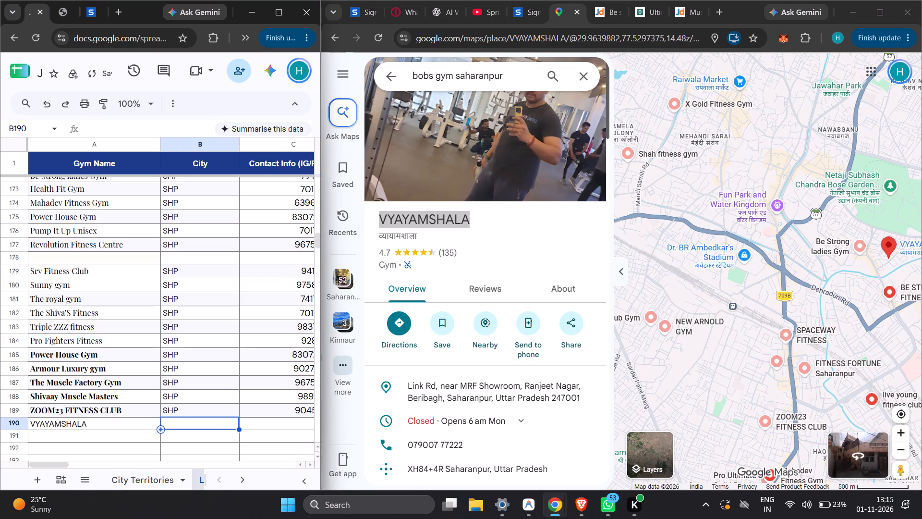
pyautogui.write('SHP')
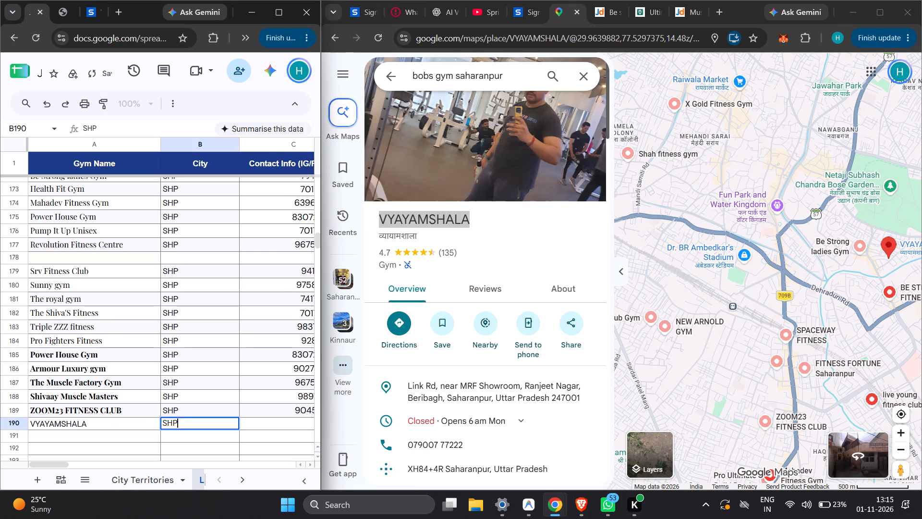
# Copy VYAYAMSHALA's listed phone number into the Contact Info cell of row 190.
pyautogui.click(565, 445)
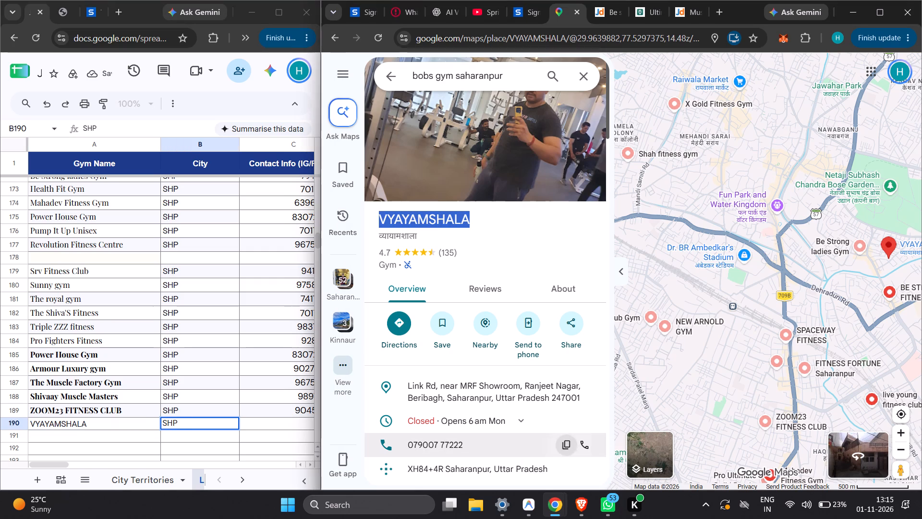
pyautogui.doubleClick(289, 424)
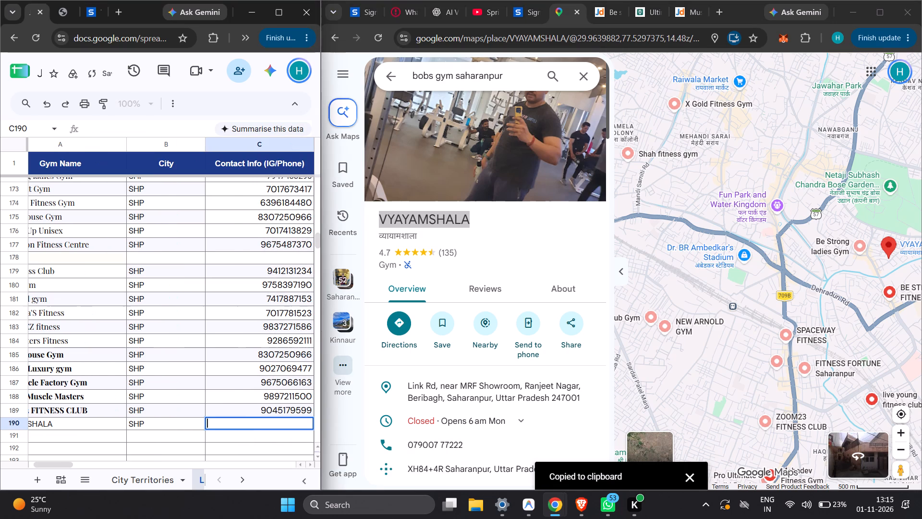
pyautogui.hotkey('ctrl', 'v')
pyautogui.press('Return')
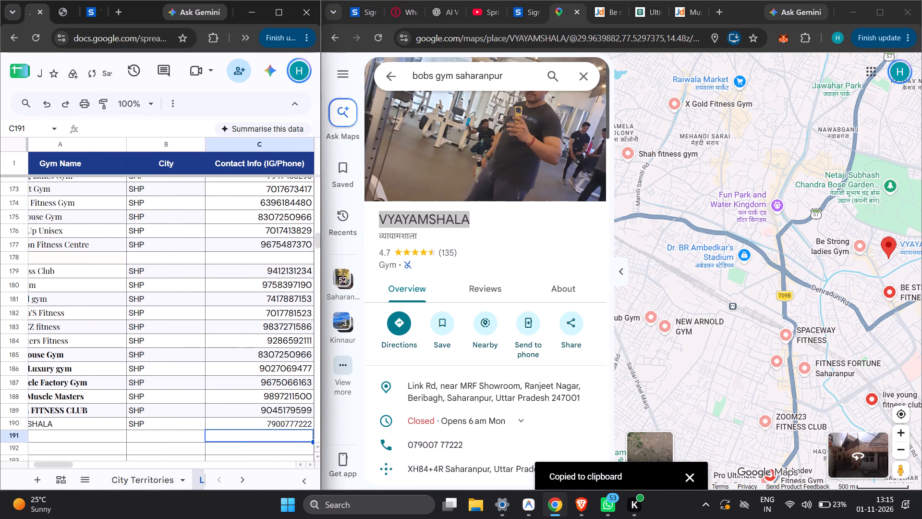
# Add BE STRONG FITNESS CLUB (UNISEX) from its map listing to tracker row 191, with city SHP and its listed phone number.
pyautogui.hscroll(1, 208, 428)
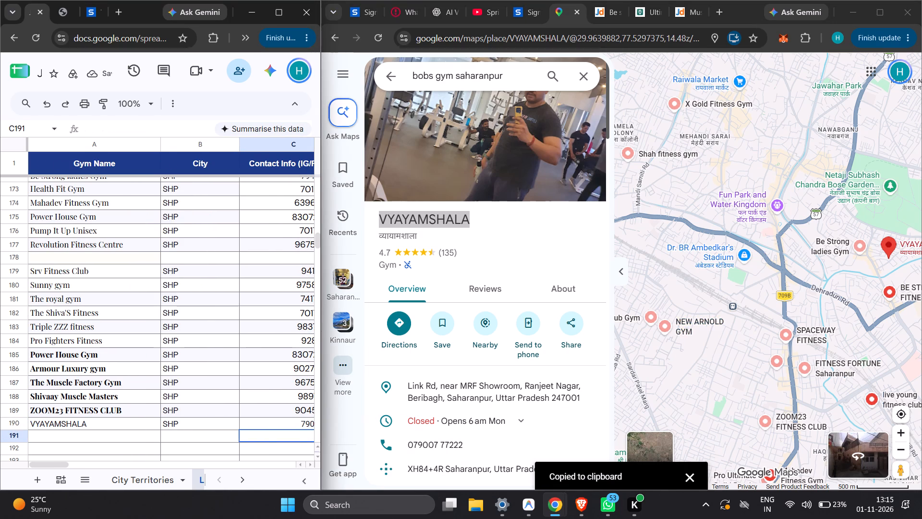
pyautogui.click(892, 292)
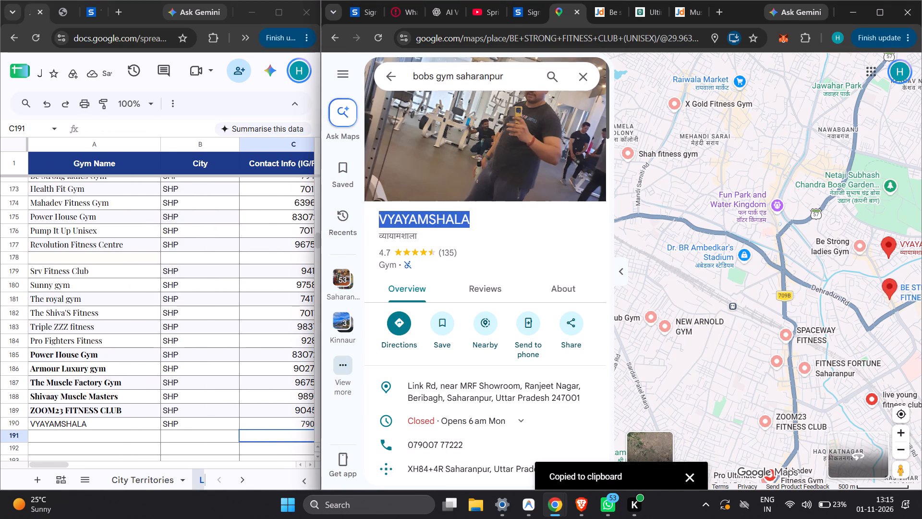
pyautogui.moveTo(382, 217); pyautogui.dragTo(417, 230)
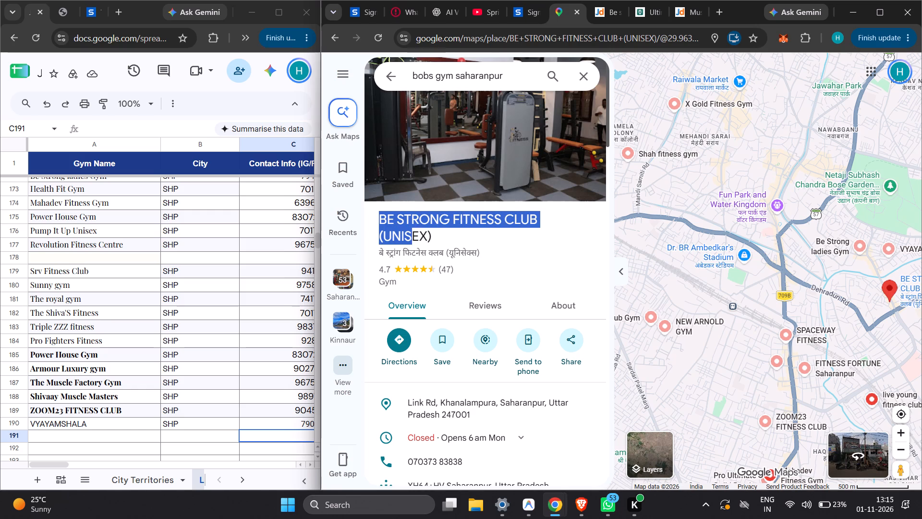
pyautogui.moveTo(417, 230); pyautogui.dragTo(450, 244)
pyautogui.hotkey('ctrl', 'c')
pyautogui.doubleClick(94, 436)
pyautogui.hotkey('ctrl', 'v')
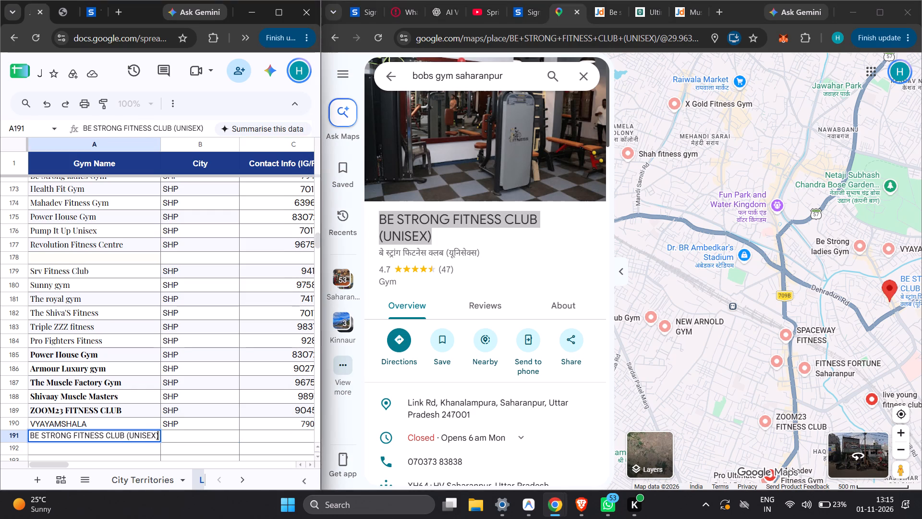
pyautogui.doubleClick(190, 429)
pyautogui.doubleClick(186, 438)
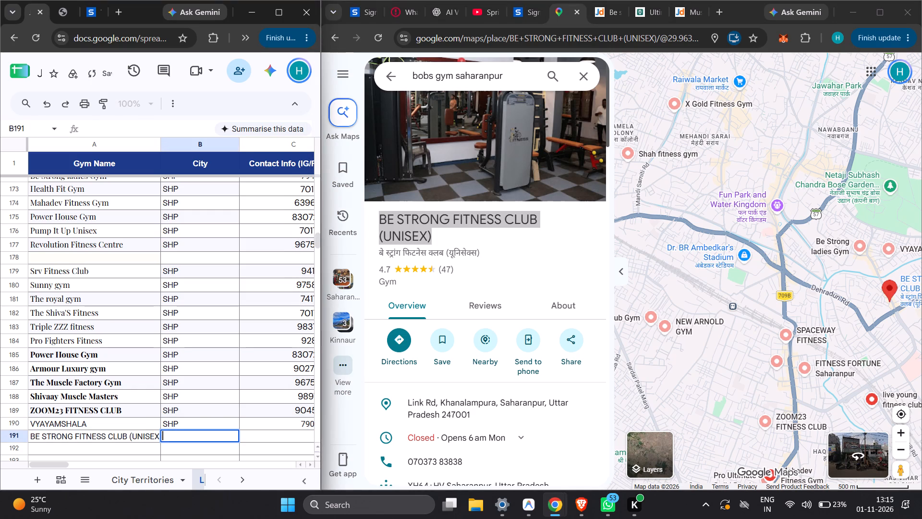
pyautogui.write('SHP')
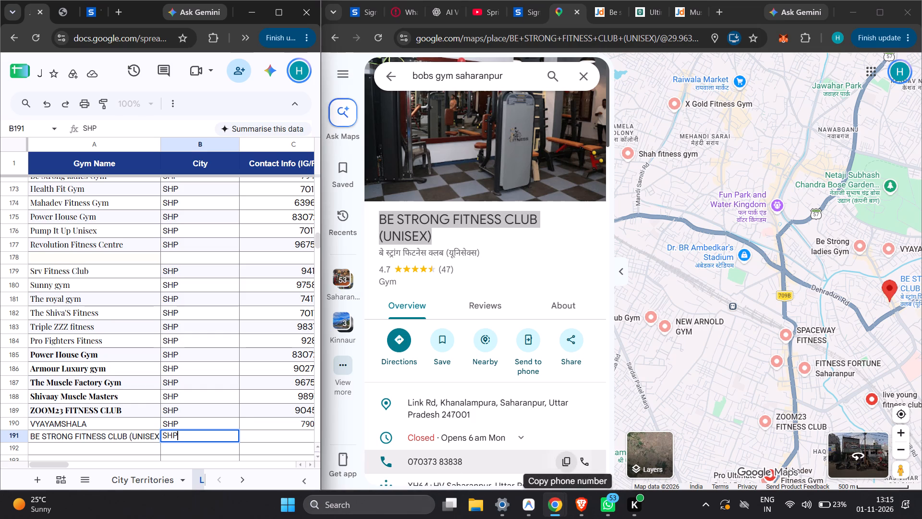
pyautogui.click(556, 459)
pyautogui.doubleClick(260, 435)
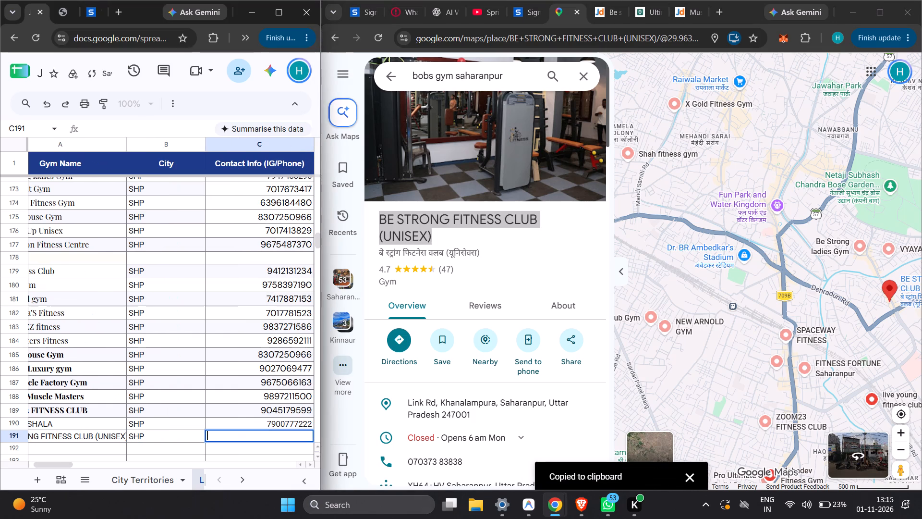
pyautogui.hotkey('ctrl', 'v')
pyautogui.press('Return')
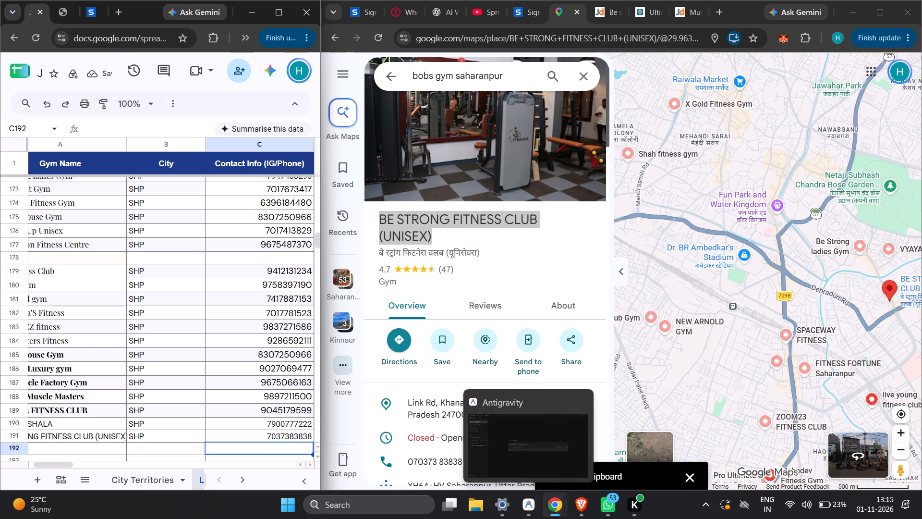
# Enter live young fitness club from its map listing in tracker row 192, with city SHP.
pyautogui.scroll(-1, 417, 351)
pyautogui.hscroll(3, 255, 377)
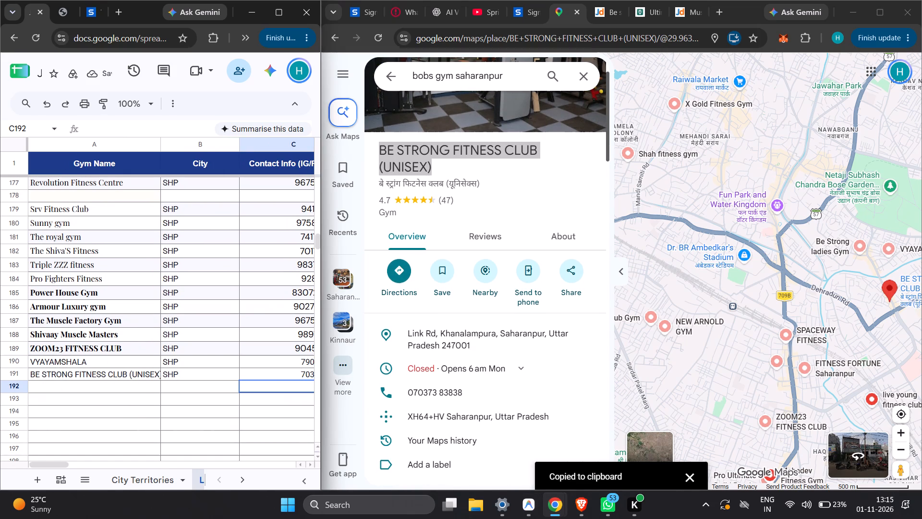
pyautogui.scroll(-1, 660, 383)
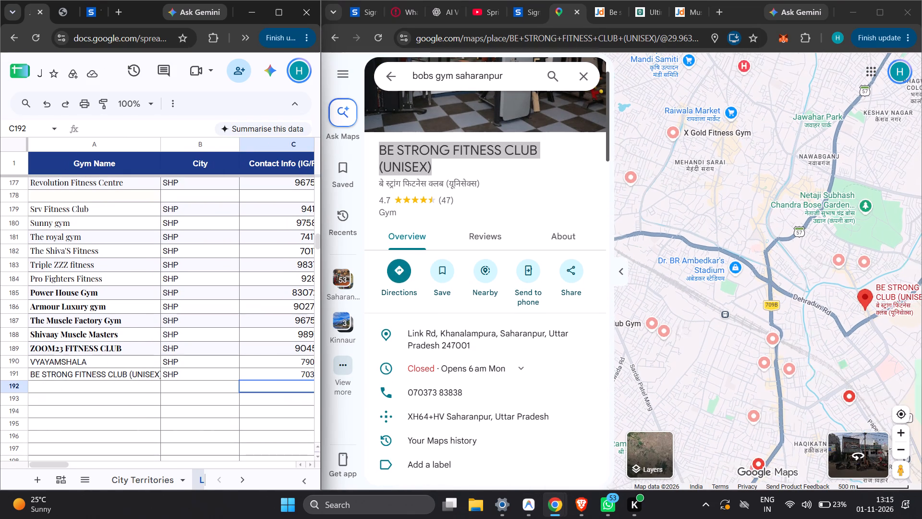
pyautogui.click(853, 393)
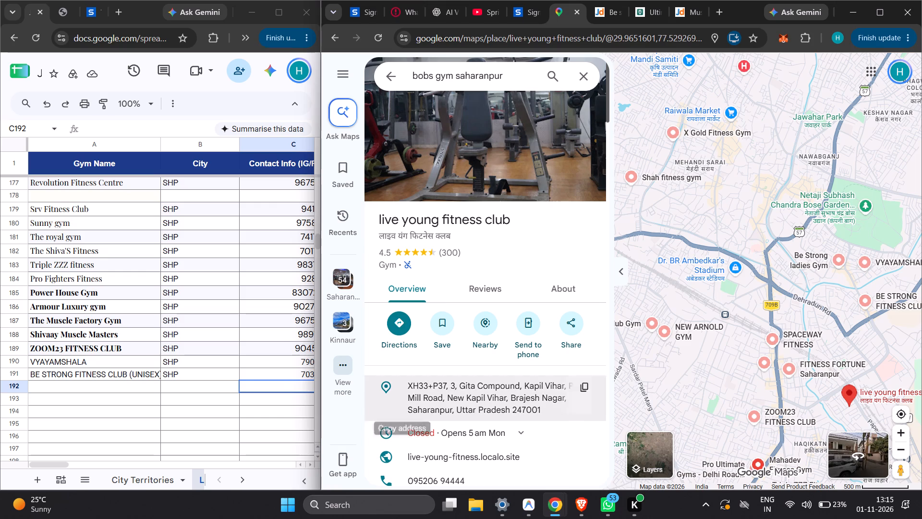
pyautogui.moveTo(374, 216); pyautogui.dragTo(508, 218)
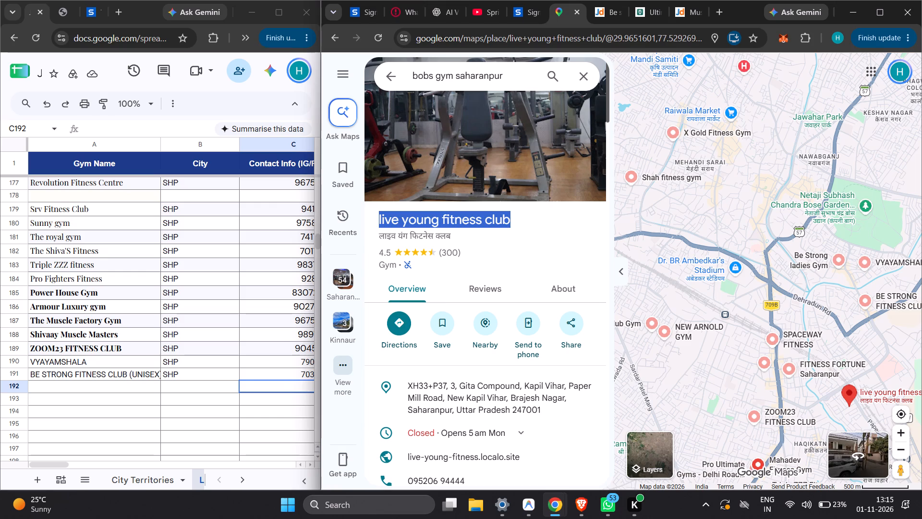
pyautogui.moveTo(508, 218); pyautogui.dragTo(510, 219)
pyautogui.hotkey('ctrl', 'c')
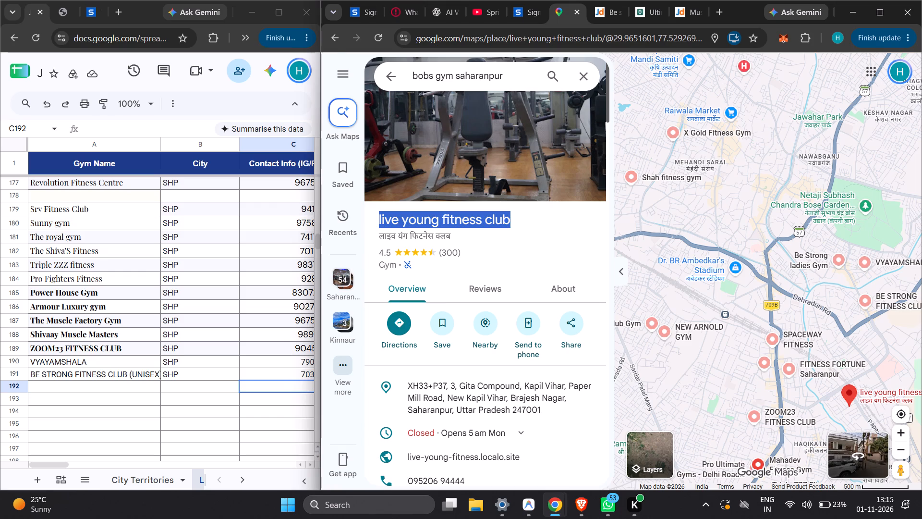
pyautogui.doubleClick(120, 386)
pyautogui.hotkey('ctrl', 'v')
pyautogui.doubleClick(189, 388)
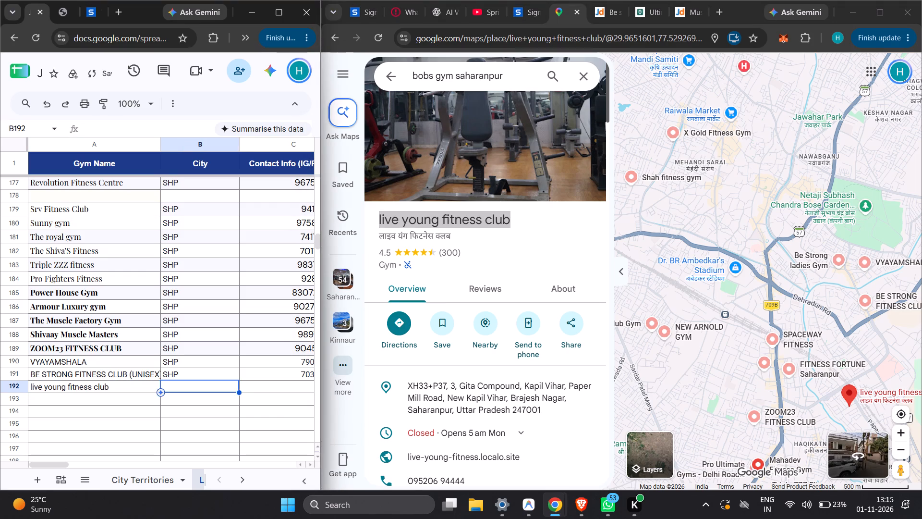
pyautogui.hotkey('shift', 's')
pyautogui.press('Return')
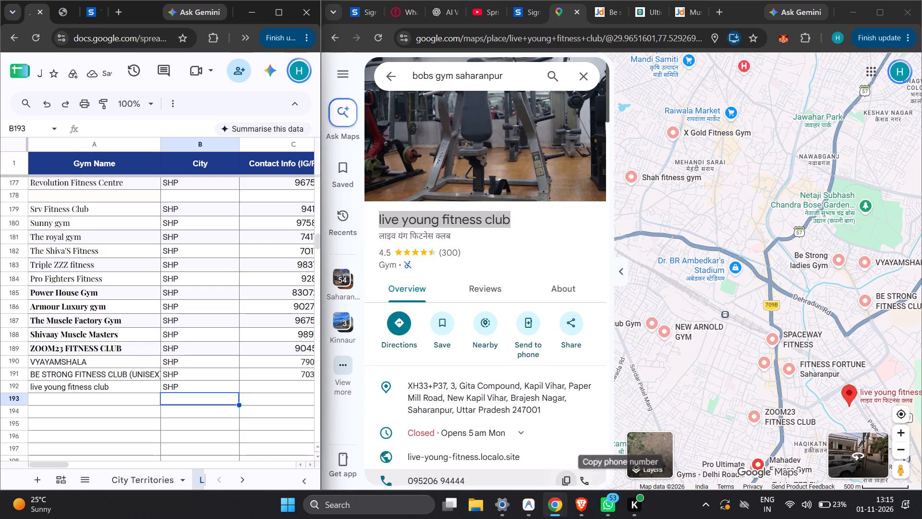
# Copy live young fitness club's listed phone number into the Contact Info cell of row 192.
pyautogui.click(559, 478)
pyautogui.doubleClick(272, 393)
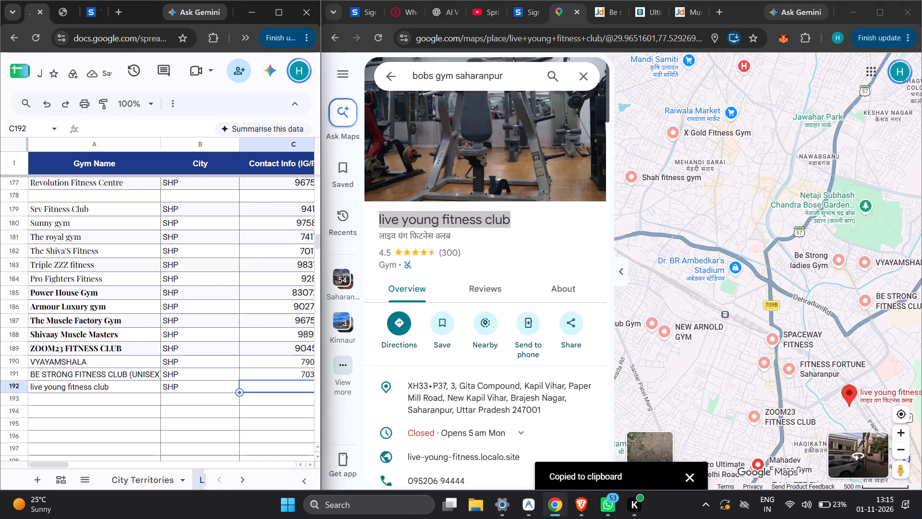
pyautogui.hotkey('ctrl', 'v')
pyautogui.keyDown('ctrl'); pyautogui.click(272, 393); pyautogui.keyUp('ctrl')
pyautogui.doubleClick(89, 396)
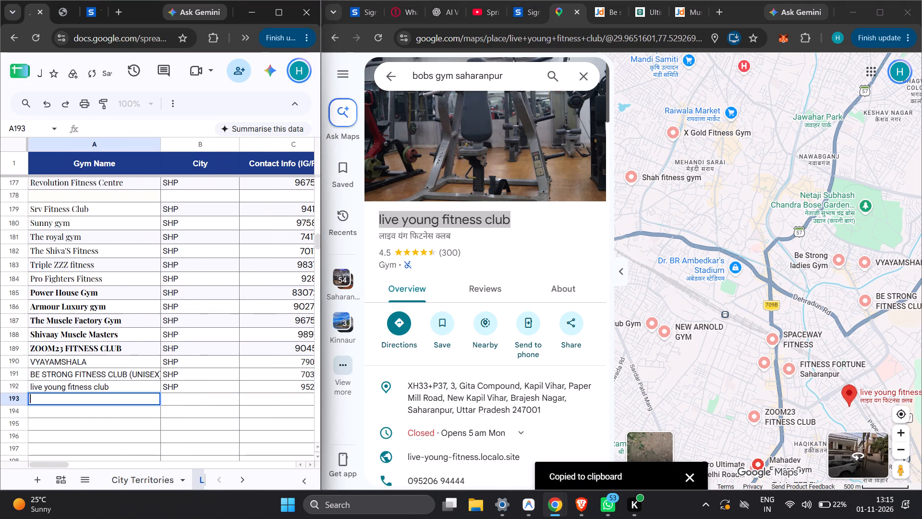
# Check the map listings for Mahadev Fitness Gym and Triple ZZZ Fitness Club Saharanpur against the gym names in the tracker.
pyautogui.scroll(-2, 774, 364)
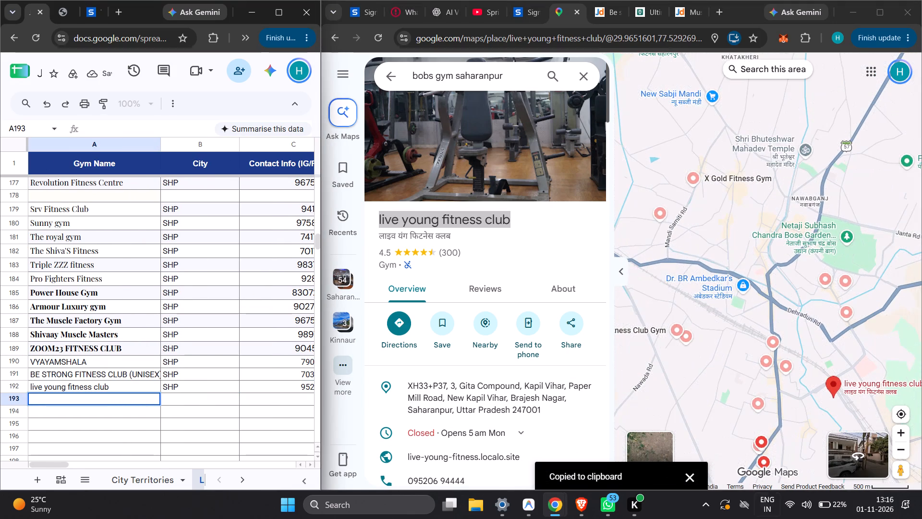
pyautogui.click(760, 438)
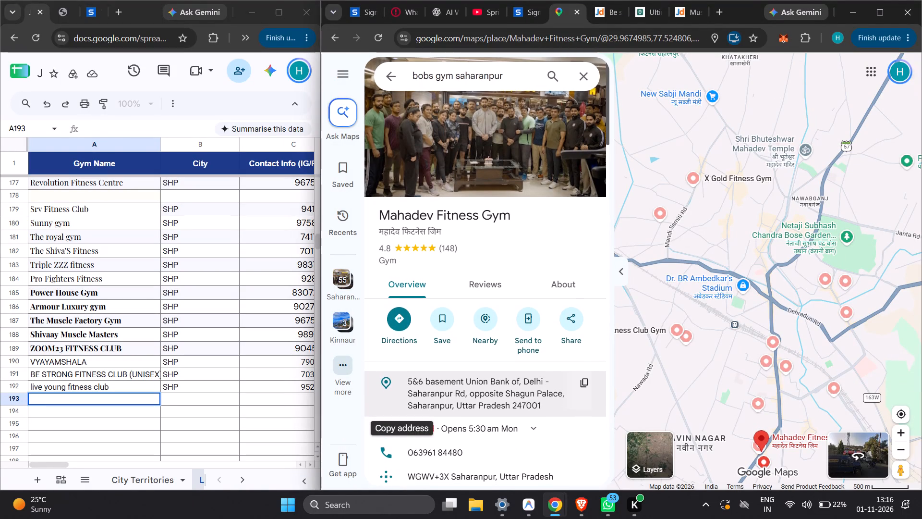
pyautogui.scroll(1, 229, 348)
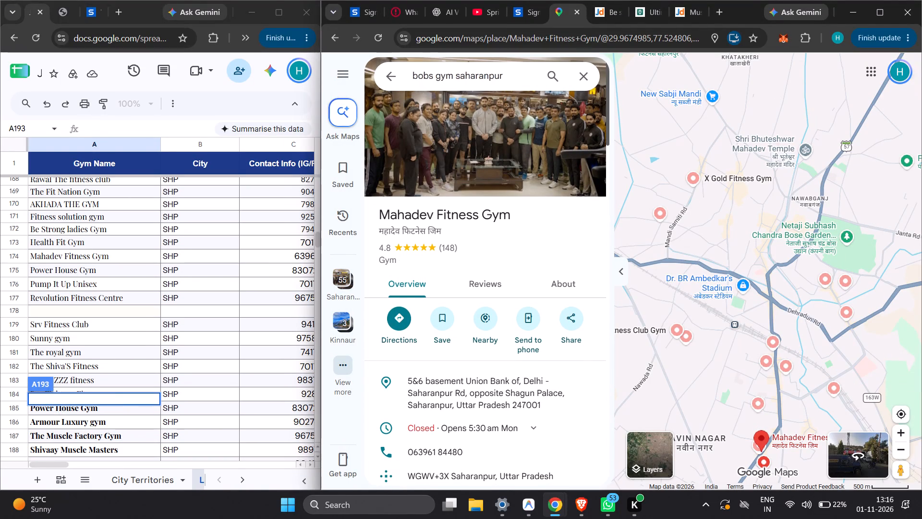
pyautogui.scroll(1, 229, 348)
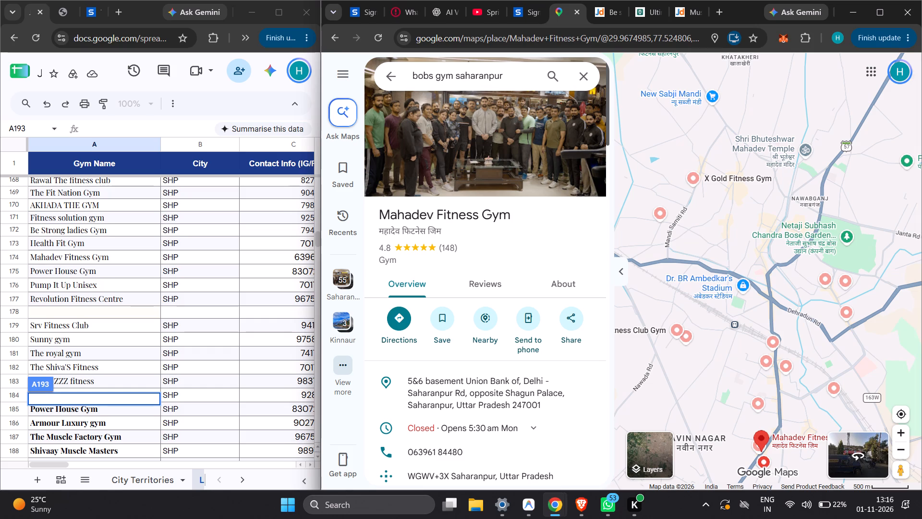
pyautogui.click(766, 462)
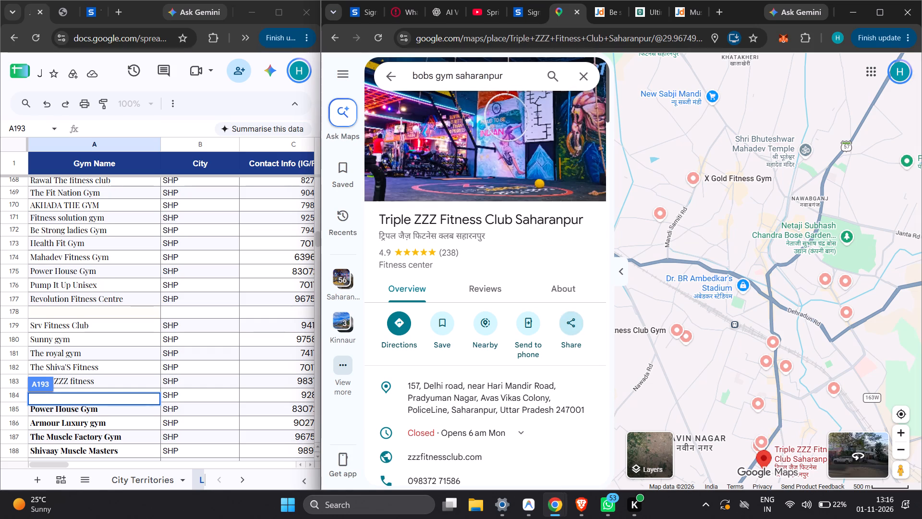
pyautogui.scroll(-2, 260, 322)
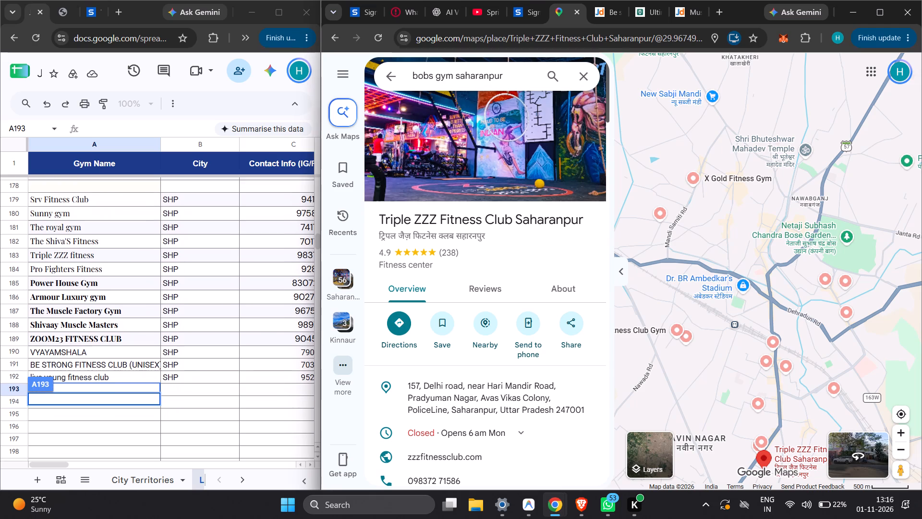
pyautogui.scroll(-3, 260, 322)
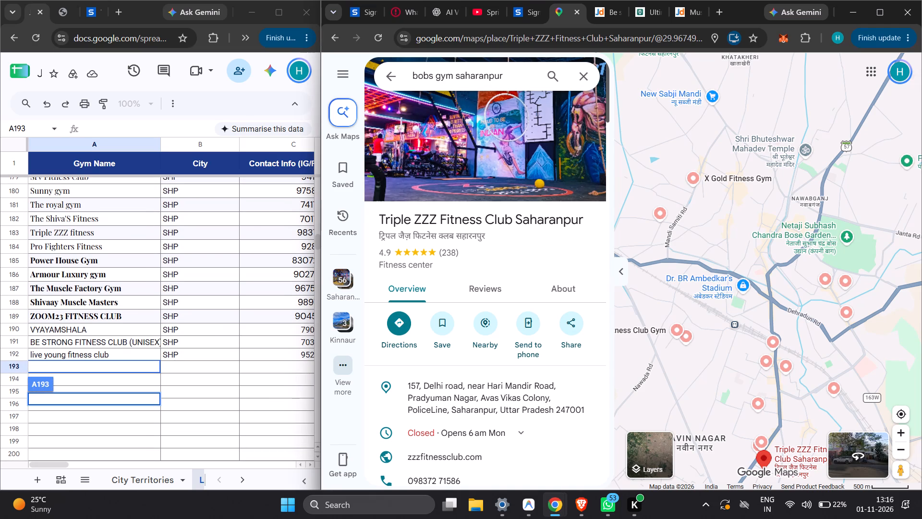
pyautogui.scroll(-2, 260, 322)
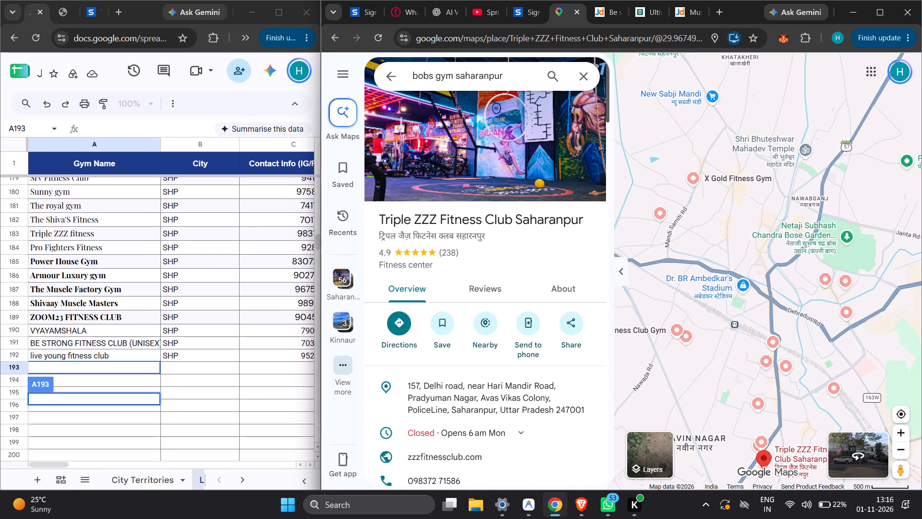
# Open the map listing for FIT7 By M.S. Dhoni and look through the tracker's gym names for an existing Saharanpur entry.
pyautogui.moveTo(736, 399); pyautogui.dragTo(706, 285)
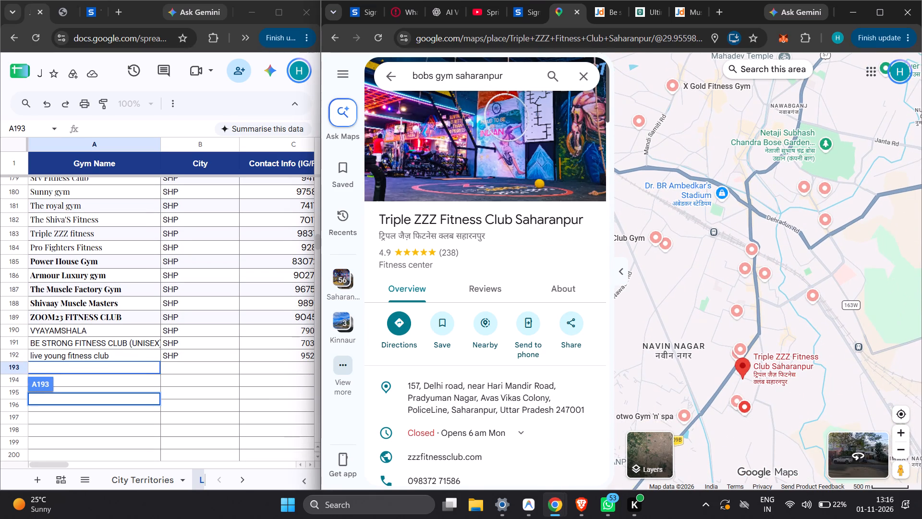
pyautogui.click(744, 409)
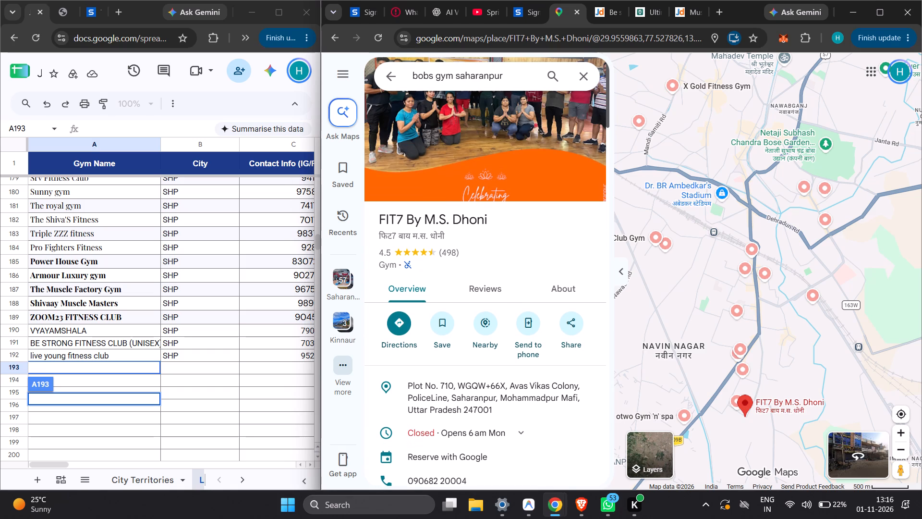
pyautogui.scroll(7, 113, 269)
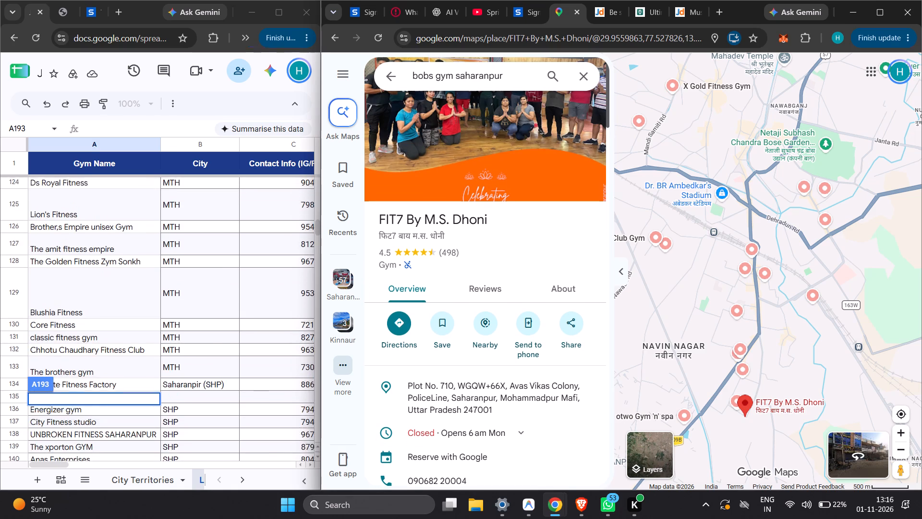
pyautogui.scroll(3, 113, 269)
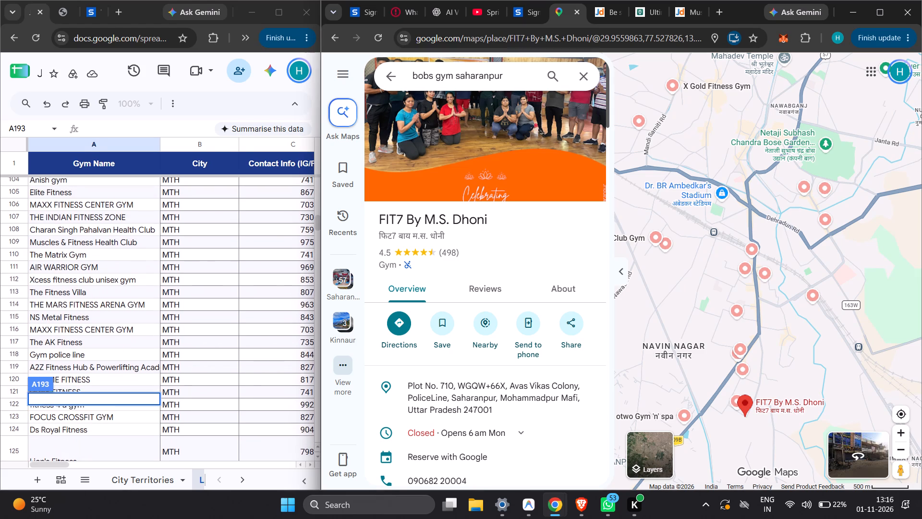
pyautogui.scroll(3, 113, 269)
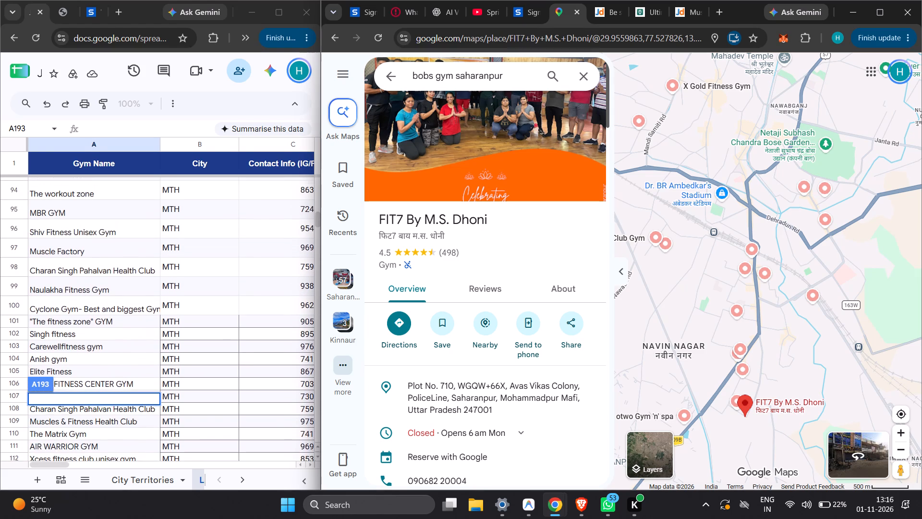
pyautogui.scroll(1, 113, 269)
pyautogui.hscroll(1, 113, 269)
pyautogui.scroll(2, 113, 269)
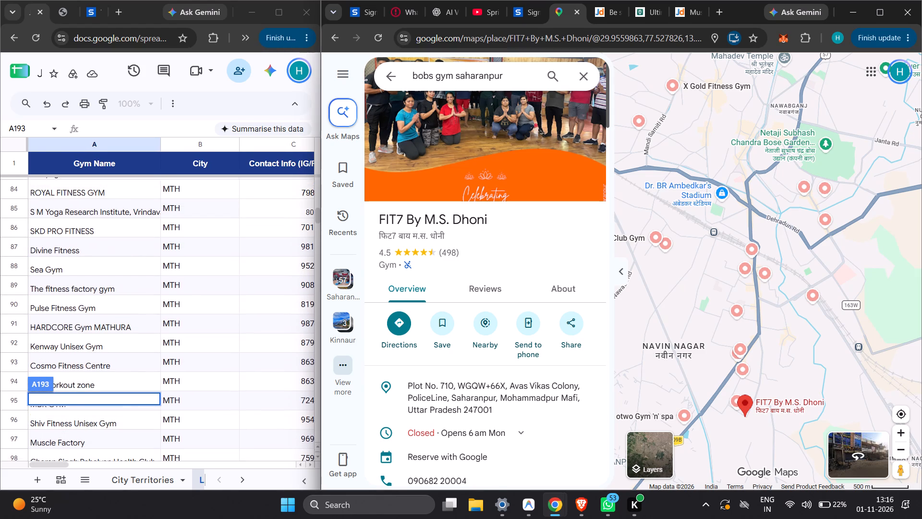
pyautogui.scroll(4, 113, 269)
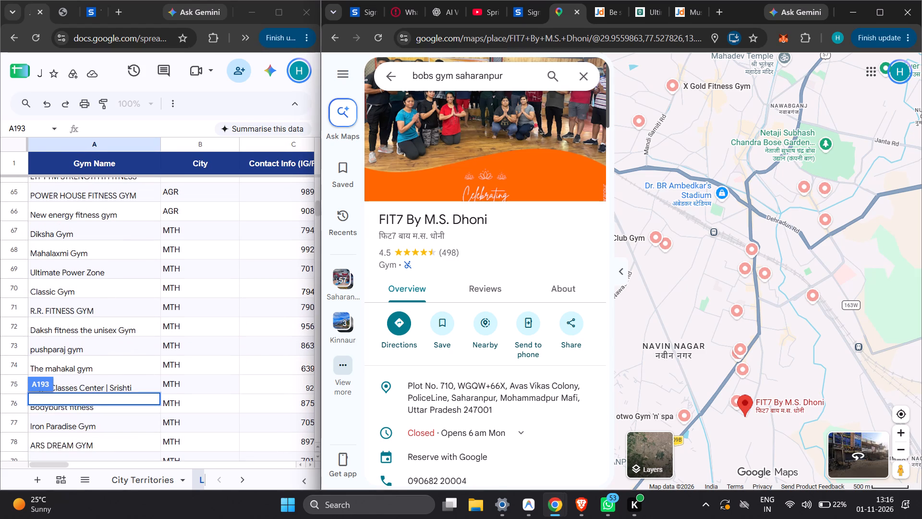
pyautogui.scroll(3, 113, 269)
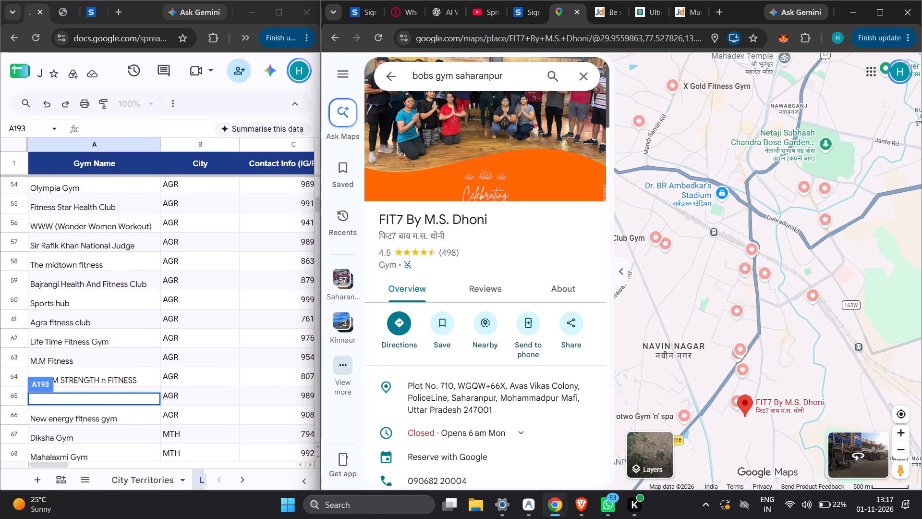
pyautogui.scroll(3, 113, 269)
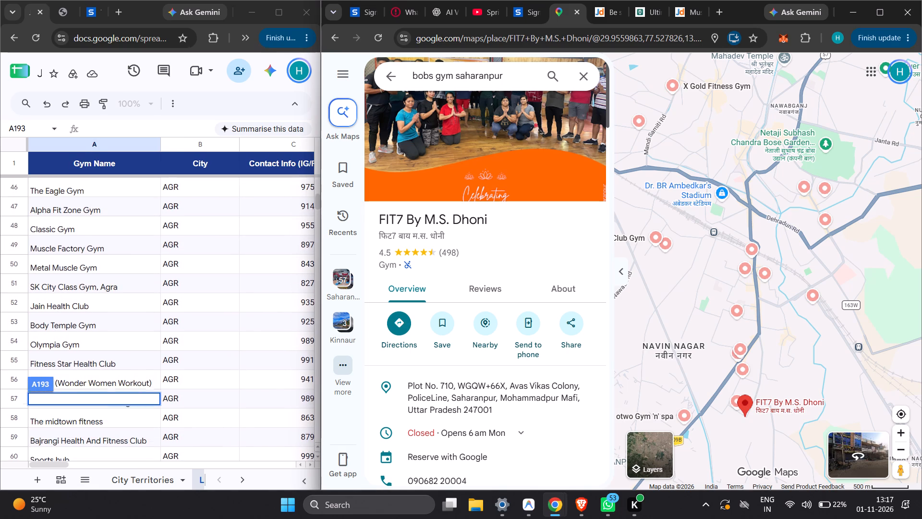
pyautogui.scroll(3, 113, 269)
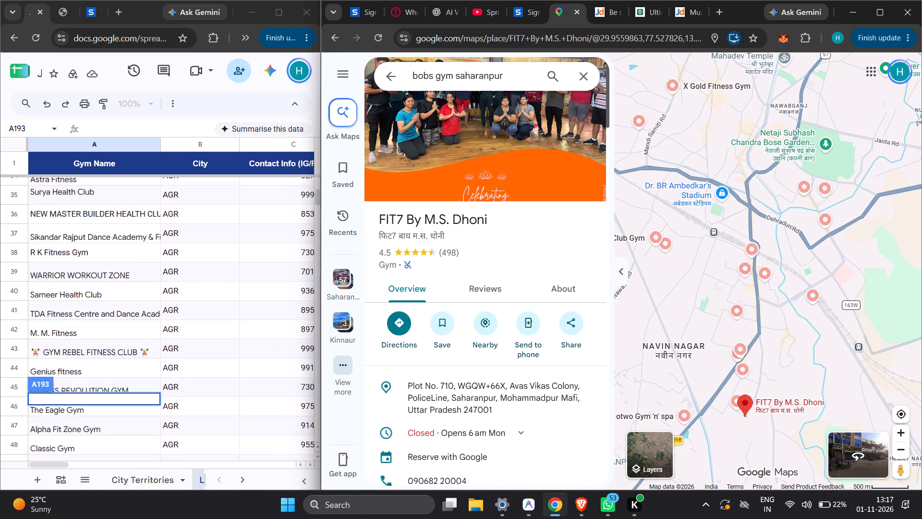
pyautogui.scroll(2, 113, 269)
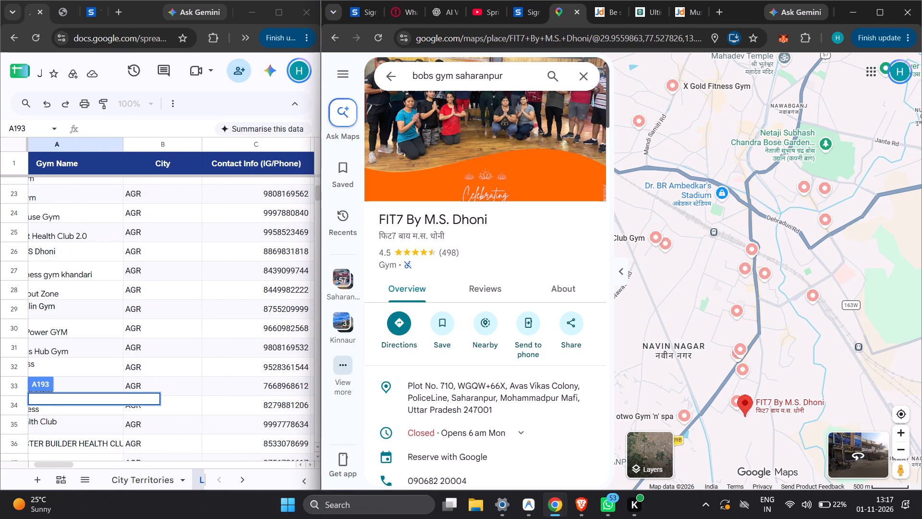
pyautogui.scroll(-8, 192, 261)
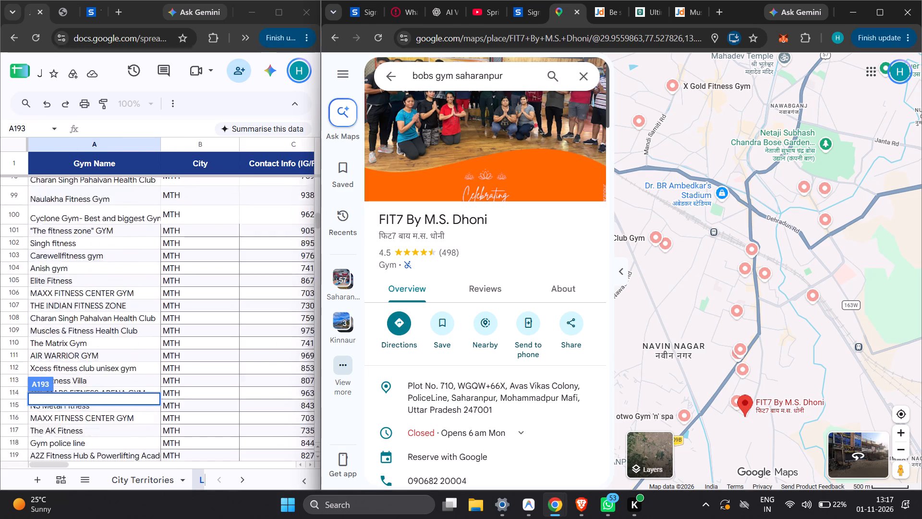
pyautogui.scroll(-4, 192, 261)
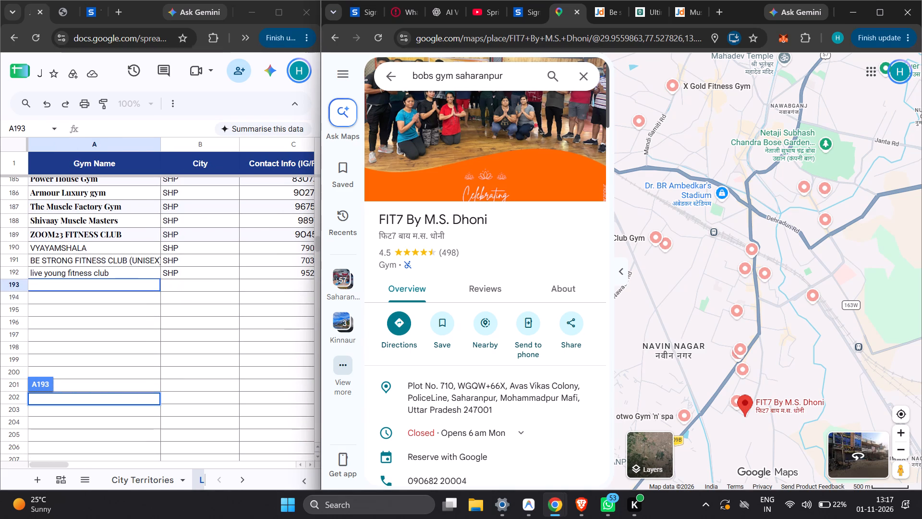
# Add FIT7 By M.S. Dhoni from its map listing to tracker row 193, with city SHP and its listed phone number.
pyautogui.moveTo(376, 219); pyautogui.dragTo(493, 224)
pyautogui.hotkey('ctrl', 'c')
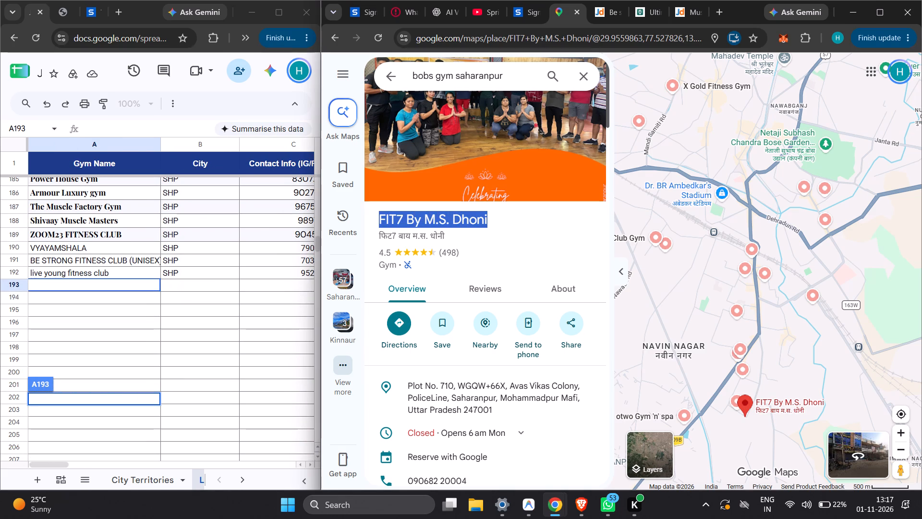
pyautogui.doubleClick(146, 283)
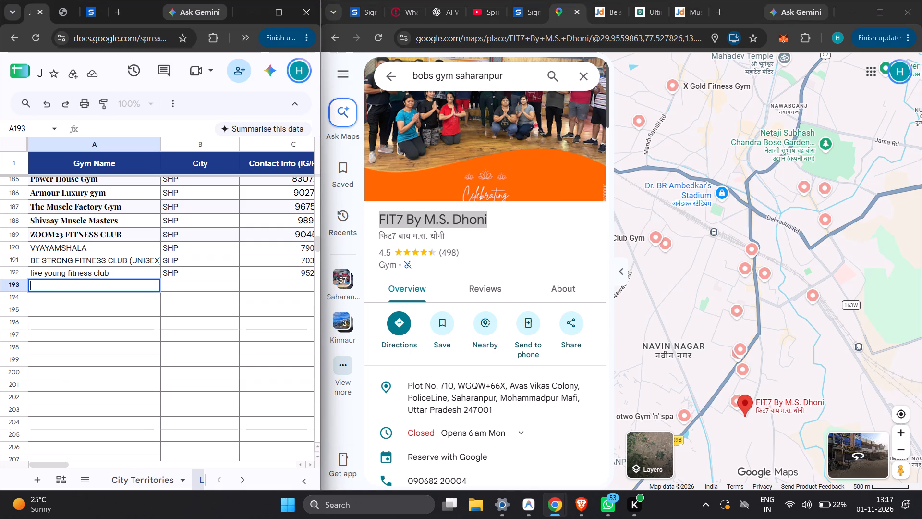
pyautogui.hotkey('ctrl', 'v')
pyautogui.doubleClick(198, 285)
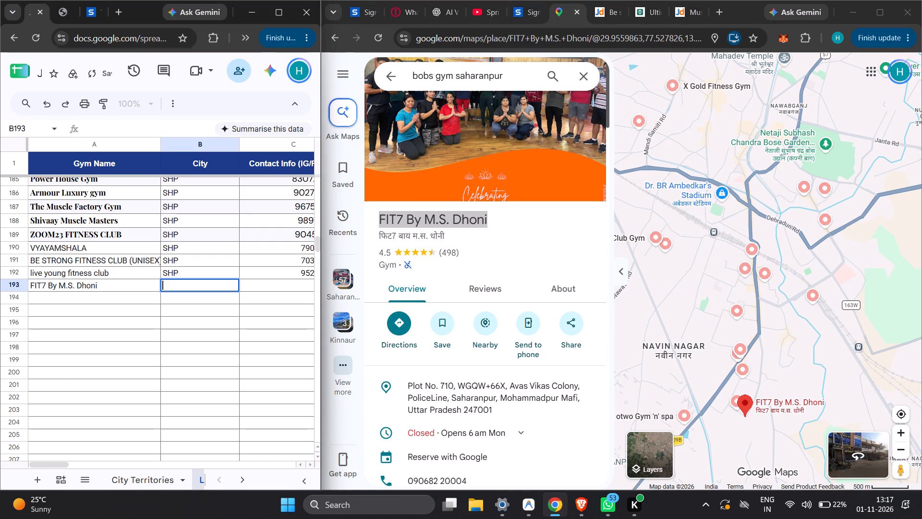
pyautogui.write('SHP')
pyautogui.doubleClick(293, 284)
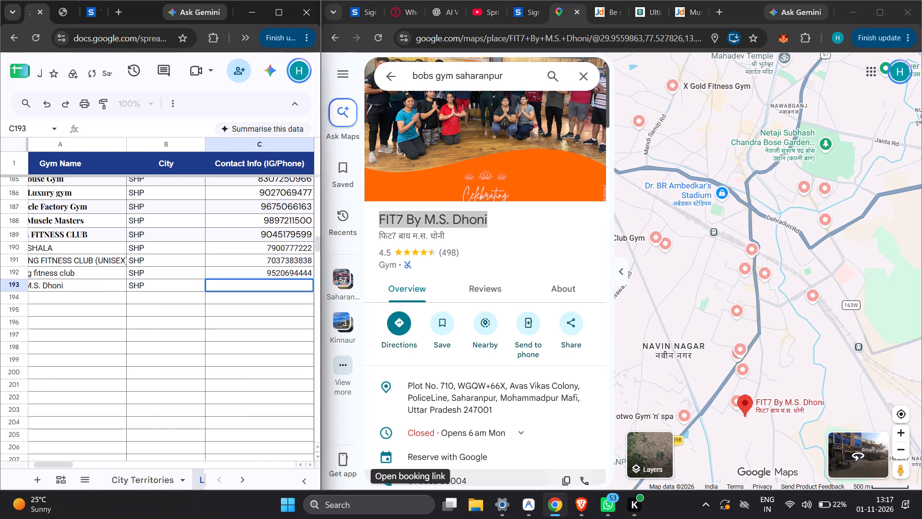
pyautogui.click(562, 478)
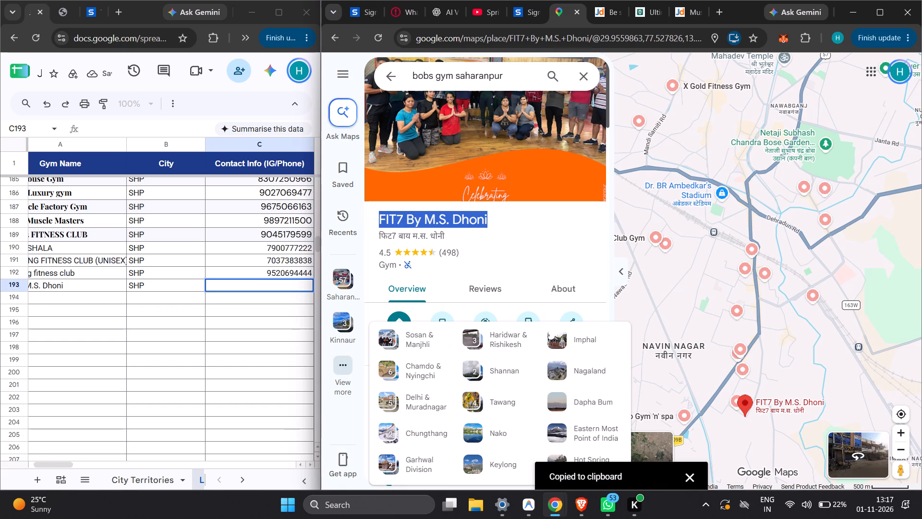
pyautogui.doubleClick(274, 285)
pyautogui.hotkey('ctrl', 'v')
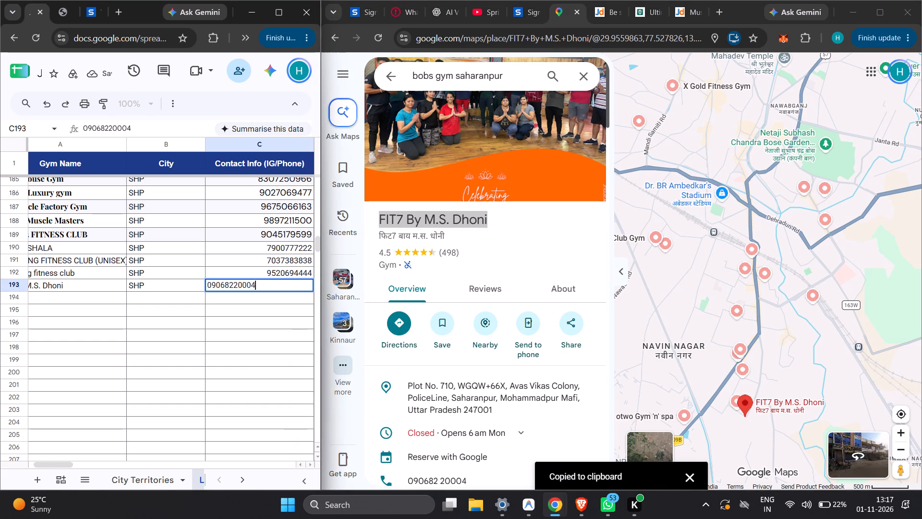
pyautogui.press('Return')
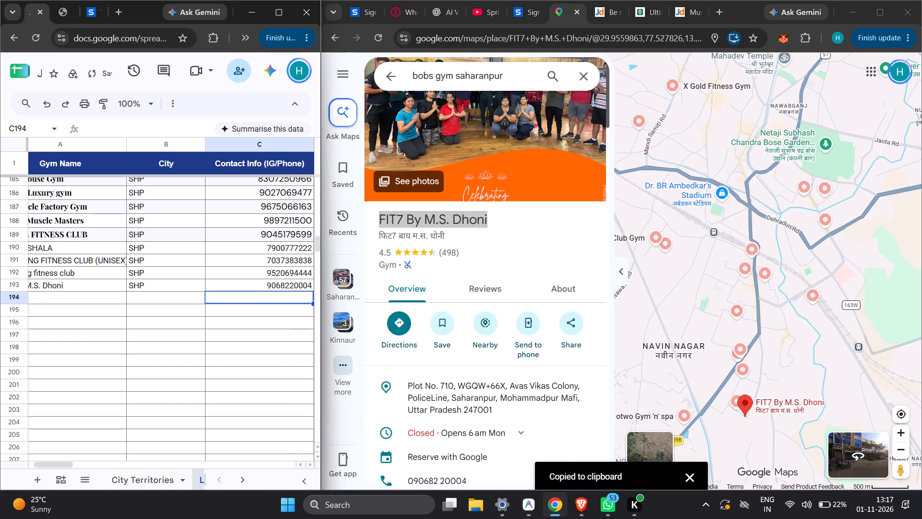
# Look over the map around FIT7 By M.S. Dhoni for further gyms to check against the tracker.
pyautogui.scroll(-2, 752, 431)
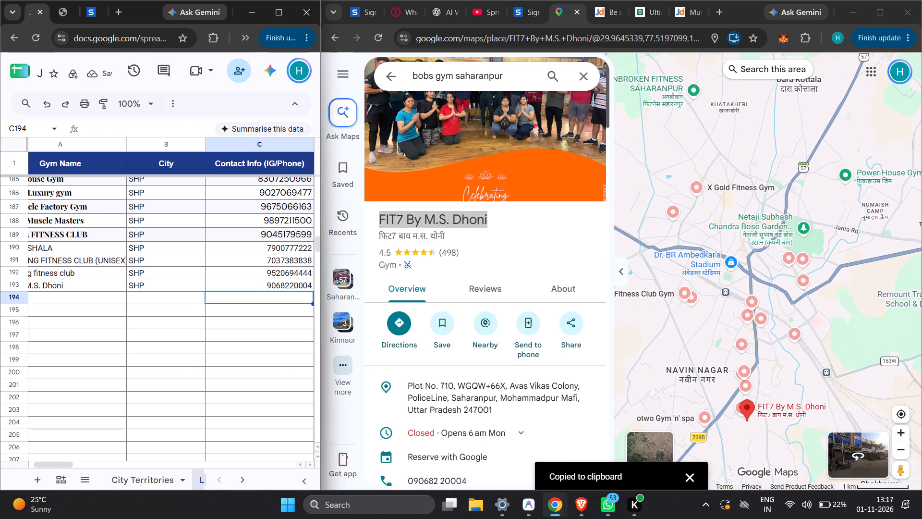
pyautogui.moveTo(784, 362); pyautogui.dragTo(817, 302)
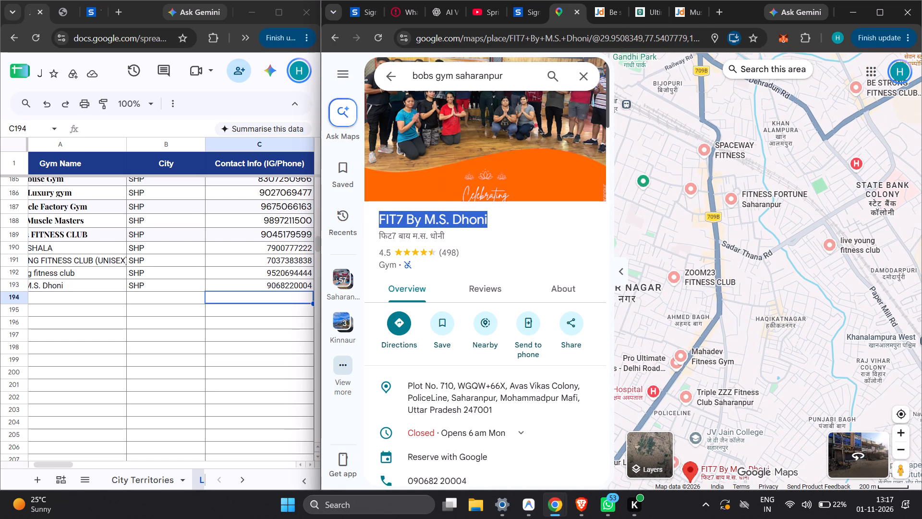
# Search the map for "fitness gym saharanpur" in place of the previous gym query.
pyautogui.moveTo(431, 76); pyautogui.dragTo(400, 80)
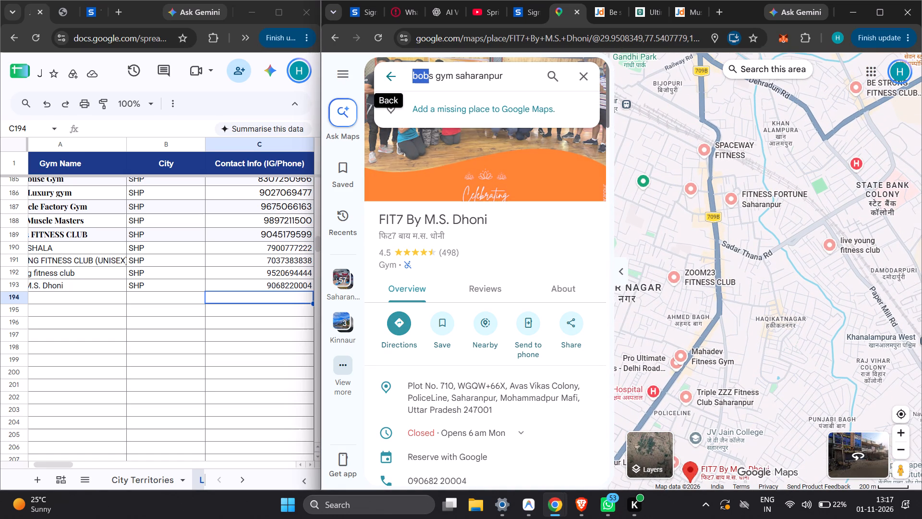
pyautogui.press('BackSpace')
pyautogui.press('Right')
pyautogui.press('BackSpace')
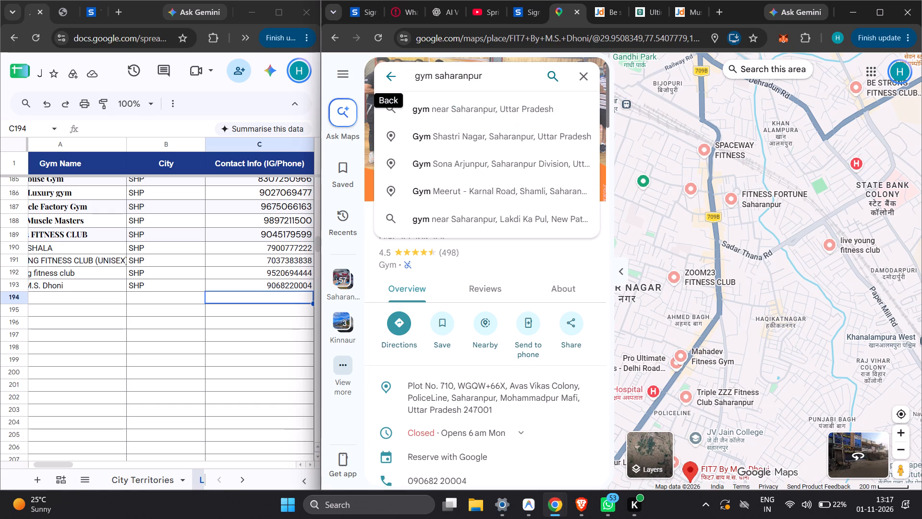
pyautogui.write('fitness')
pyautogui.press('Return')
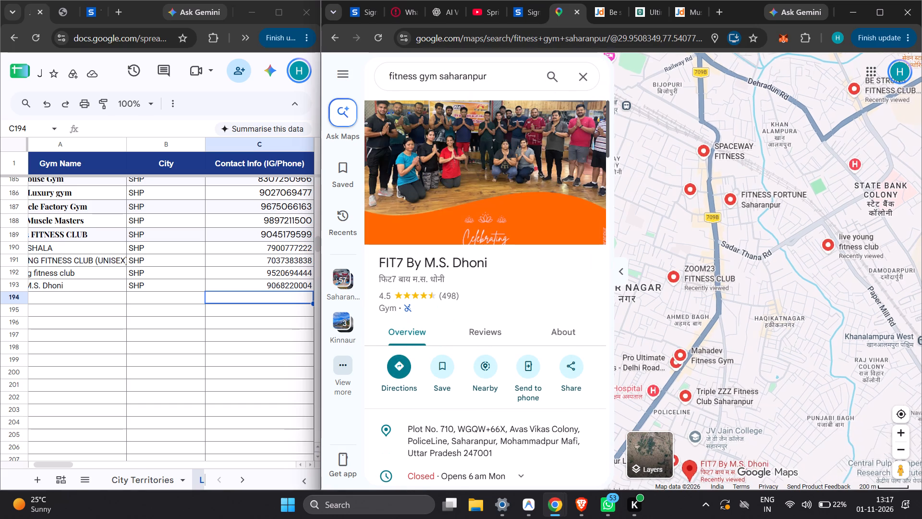